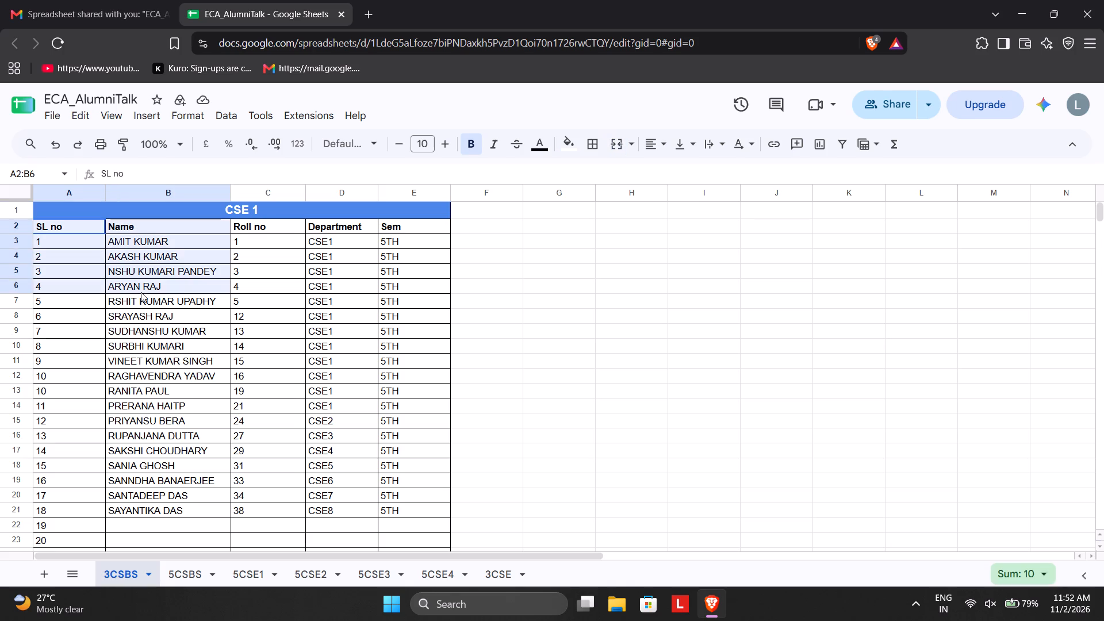
Clear the student entries in B3:E21 of the 3CSBS sheet, keeping the serial numbers and header row.
{"action": "left_click_drag", "start_coordinate": [141, 292], "coordinate": [93, 233]}
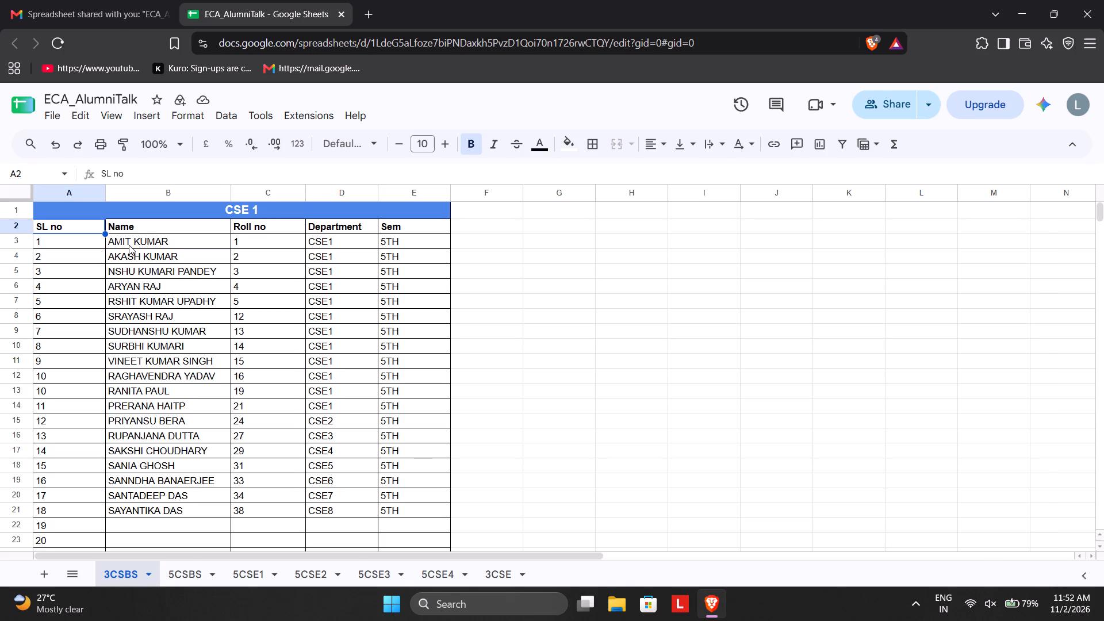
{"action": "left_click_drag", "start_coordinate": [128, 237], "coordinate": [402, 493]}
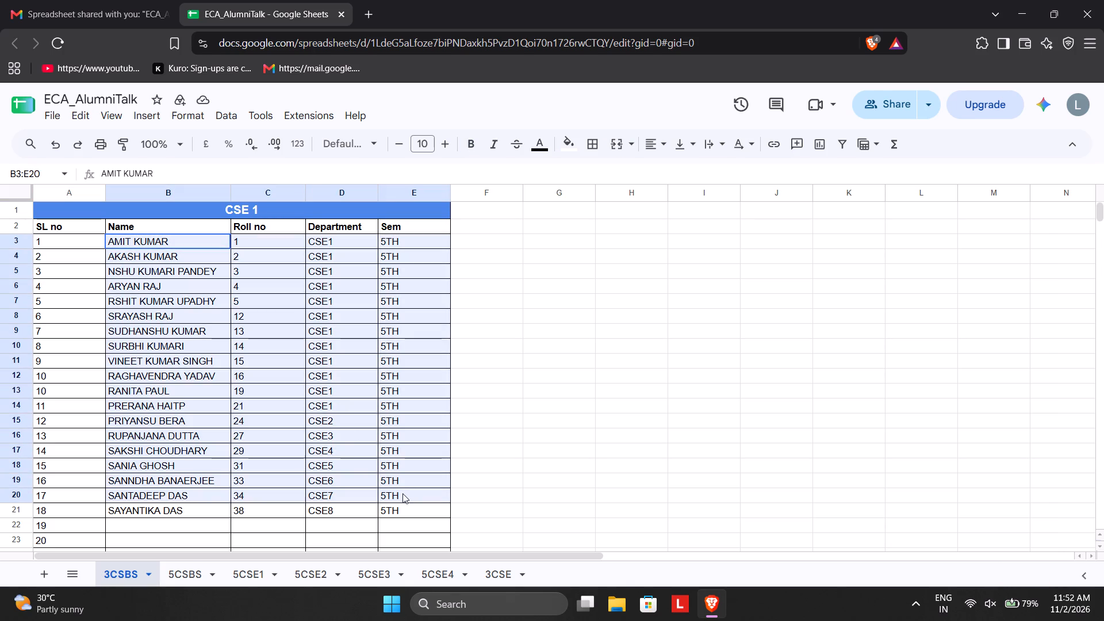
{"action": "left_click_drag", "start_coordinate": [402, 493], "coordinate": [403, 508]}
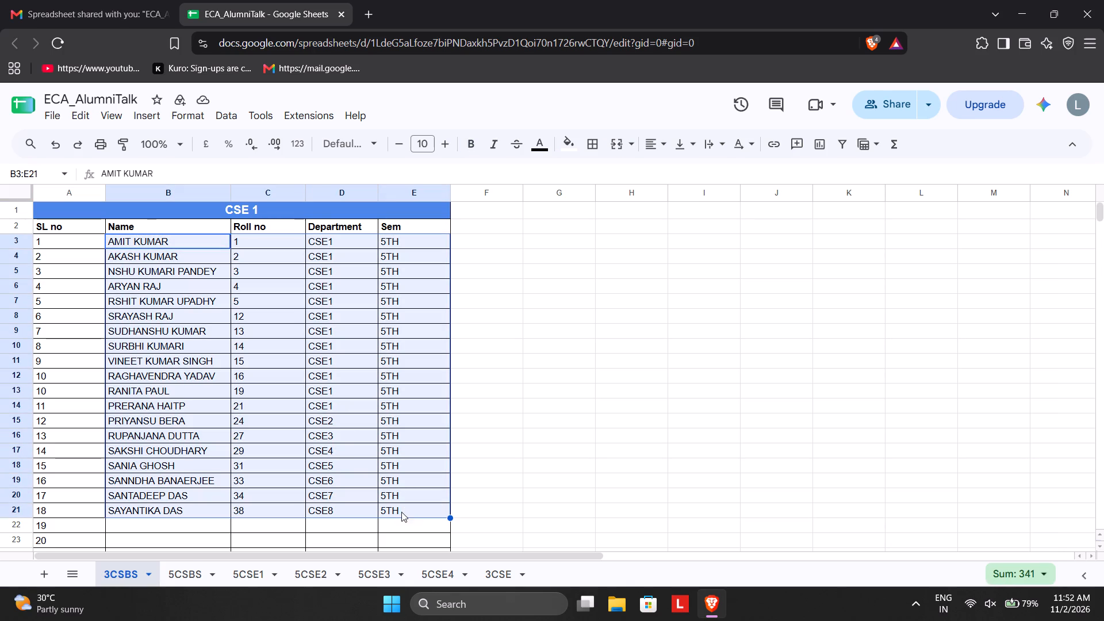
{"action": "key", "text": "Delete"}
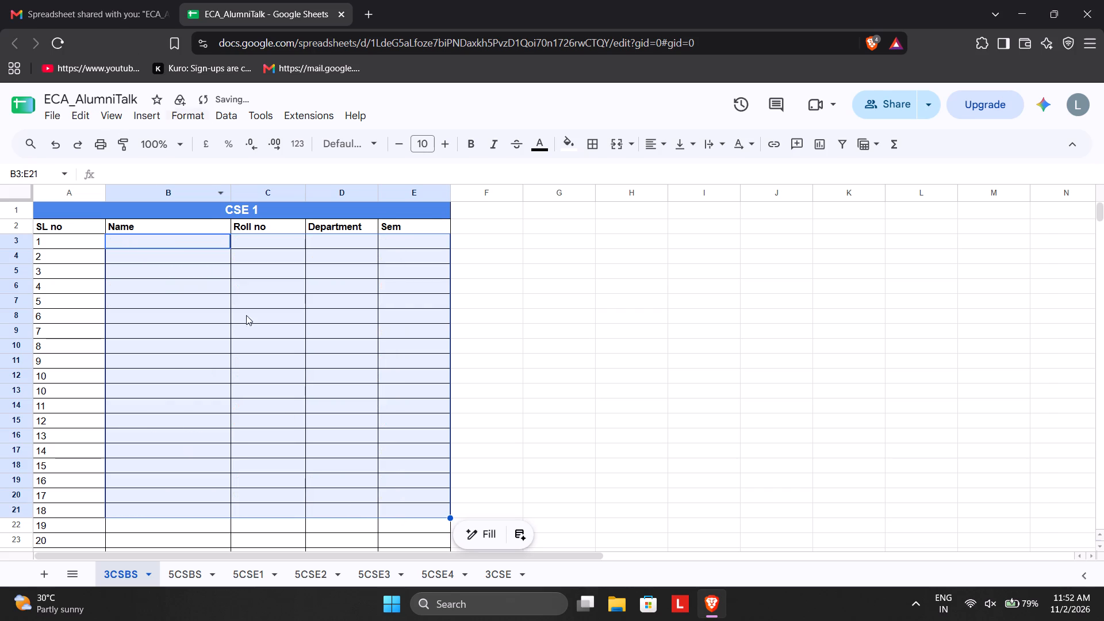
Open the 5CSE1 sheet and look over its student list down to the empty rows.
{"action": "left_click", "coordinate": [252, 573]}
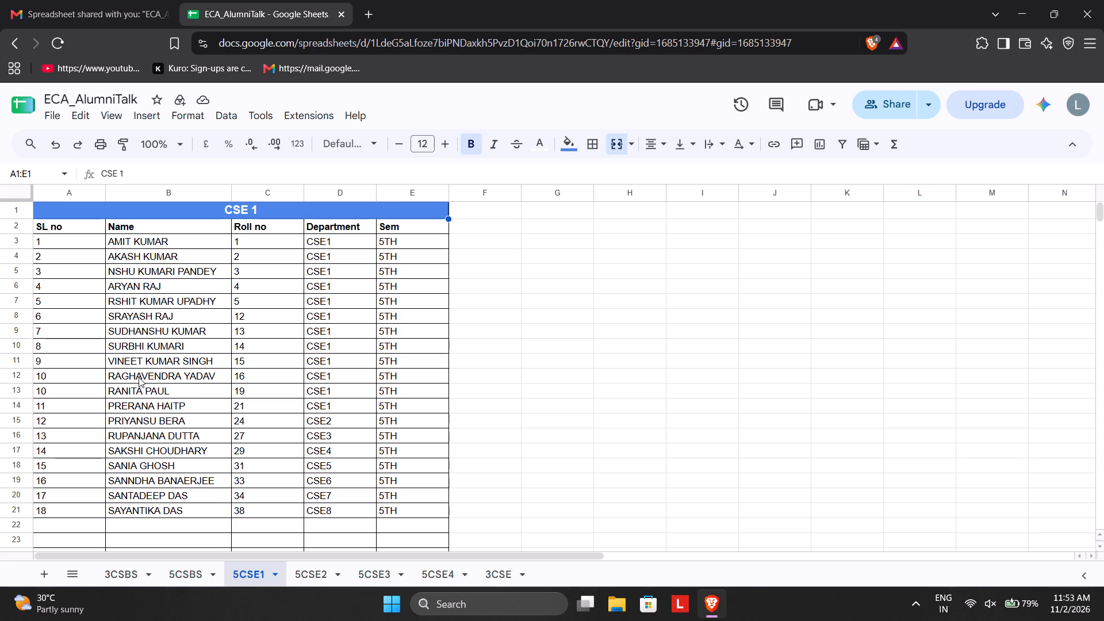
{"action": "scroll", "coordinate": [17, 523], "scroll_direction": "down", "scroll_amount": 4}
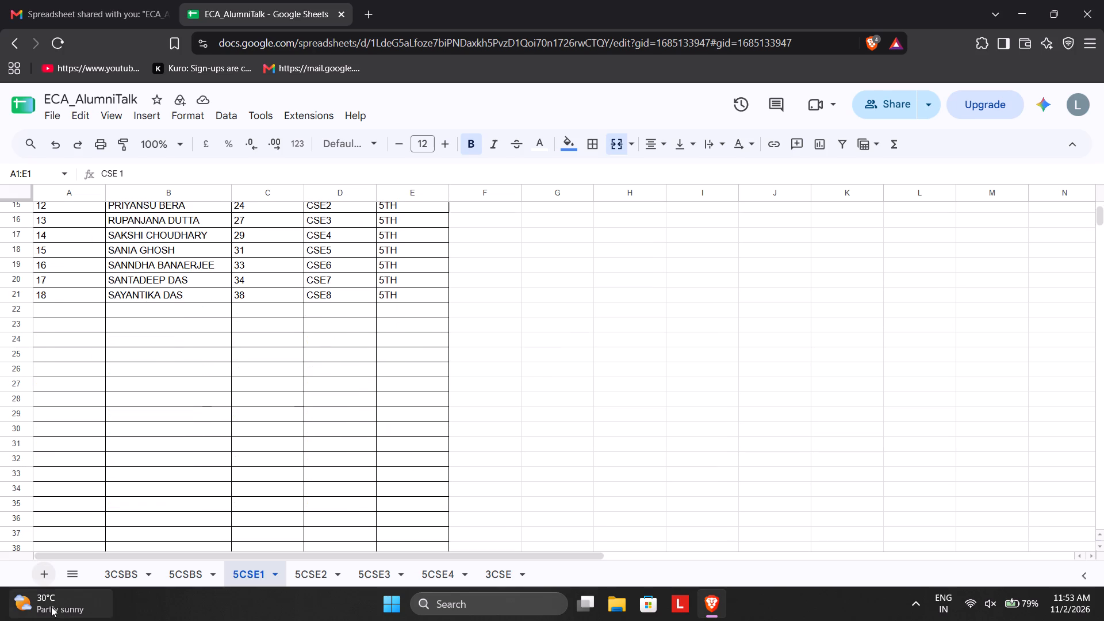
{"action": "scroll", "coordinate": [40, 522], "scroll_direction": "up", "scroll_amount": 1}
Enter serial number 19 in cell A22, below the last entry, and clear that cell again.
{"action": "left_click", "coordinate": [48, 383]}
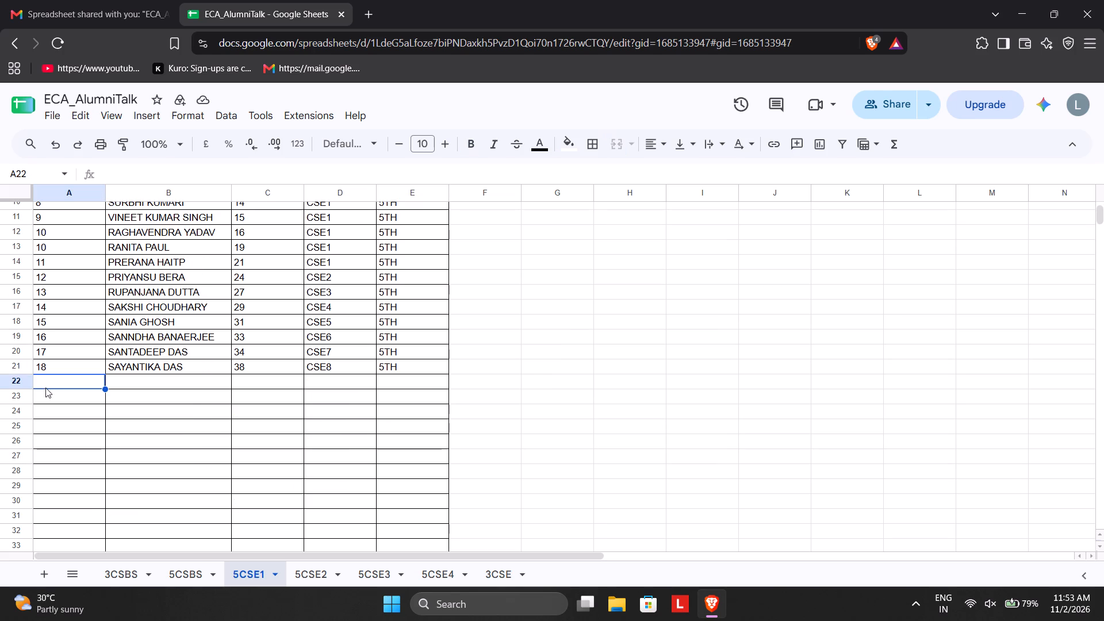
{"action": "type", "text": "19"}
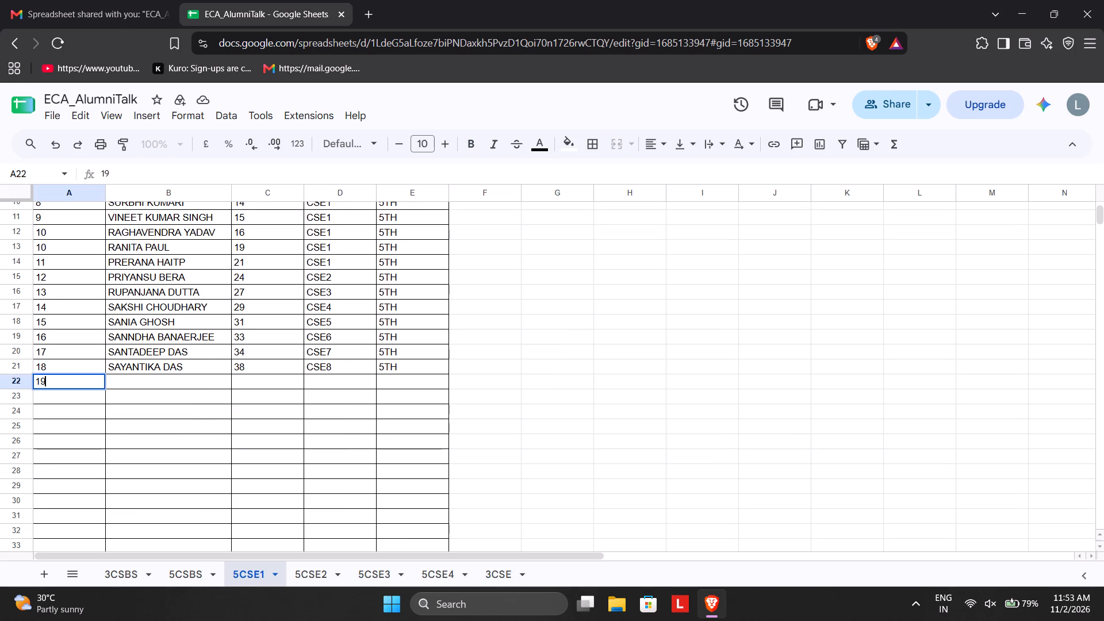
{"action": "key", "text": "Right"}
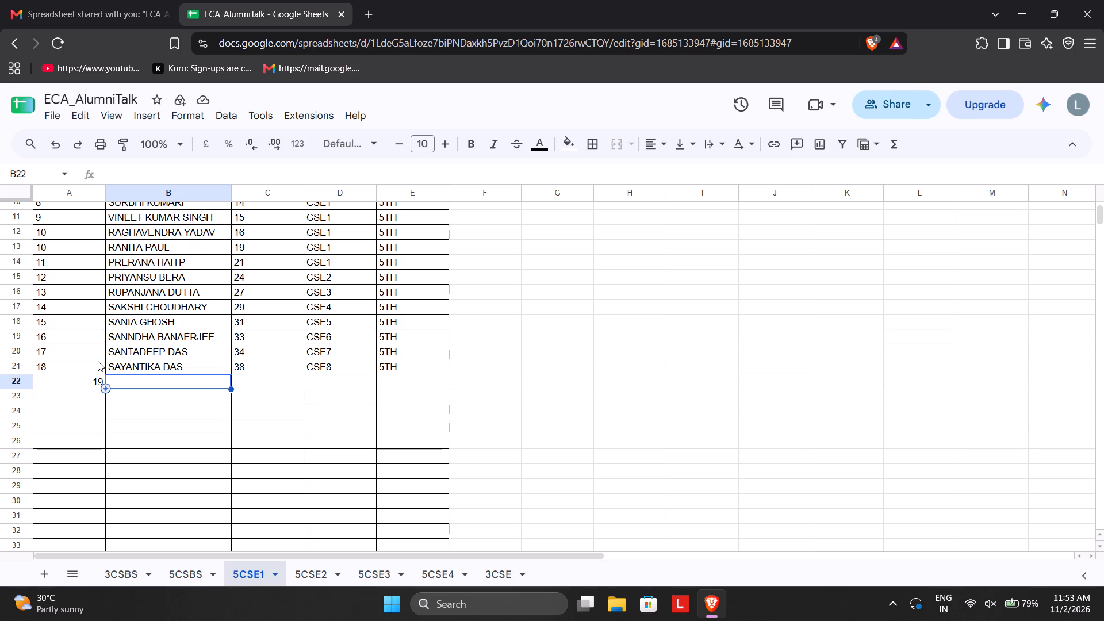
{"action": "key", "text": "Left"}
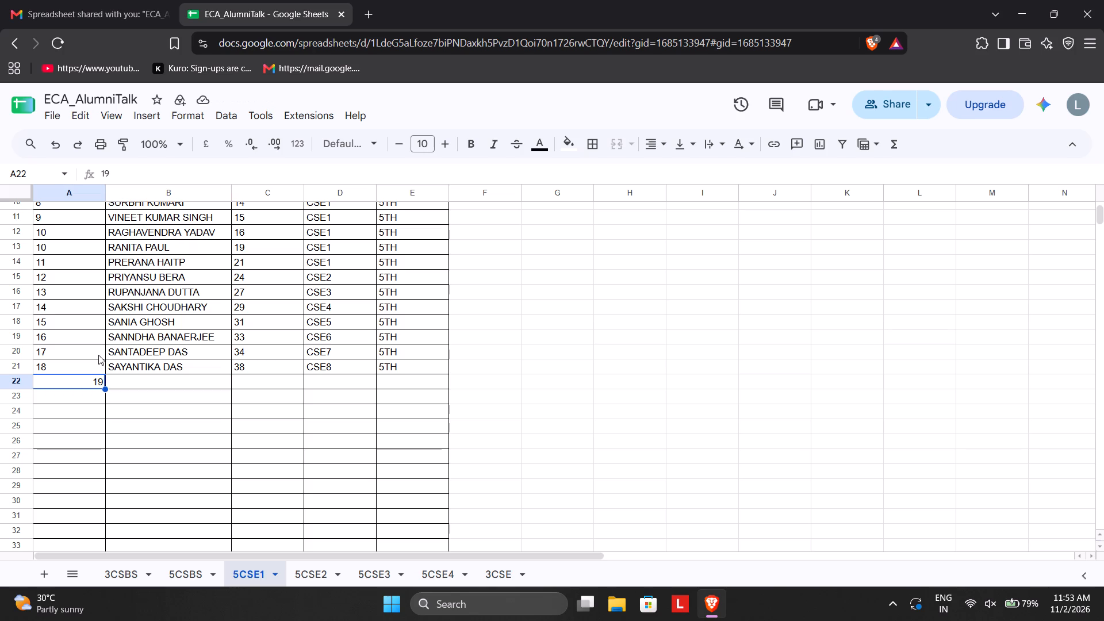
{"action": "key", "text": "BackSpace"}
Extend the fill of the empty cell A22 up the serial number column, clearing A19:A21.
{"action": "left_click_drag", "start_coordinate": [106, 390], "coordinate": [134, 259]}
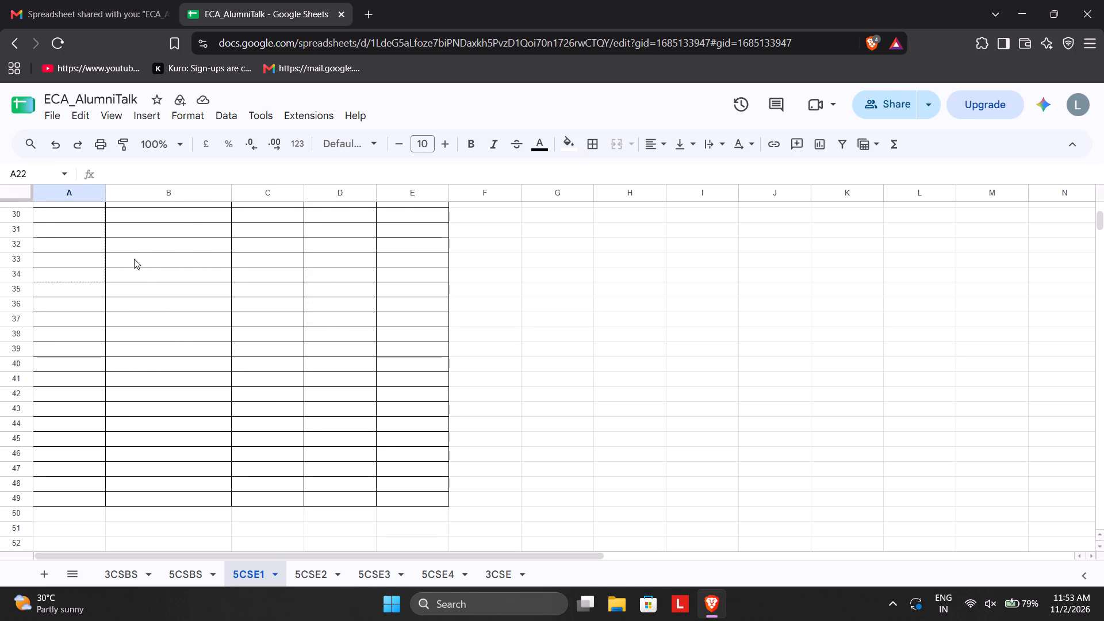
{"action": "left_click_drag", "start_coordinate": [134, 259], "coordinate": [113, 409]}
{"action": "scroll", "coordinate": [122, 248], "scroll_direction": "up", "scroll_amount": 5}
{"action": "left_click", "coordinate": [136, 481]}
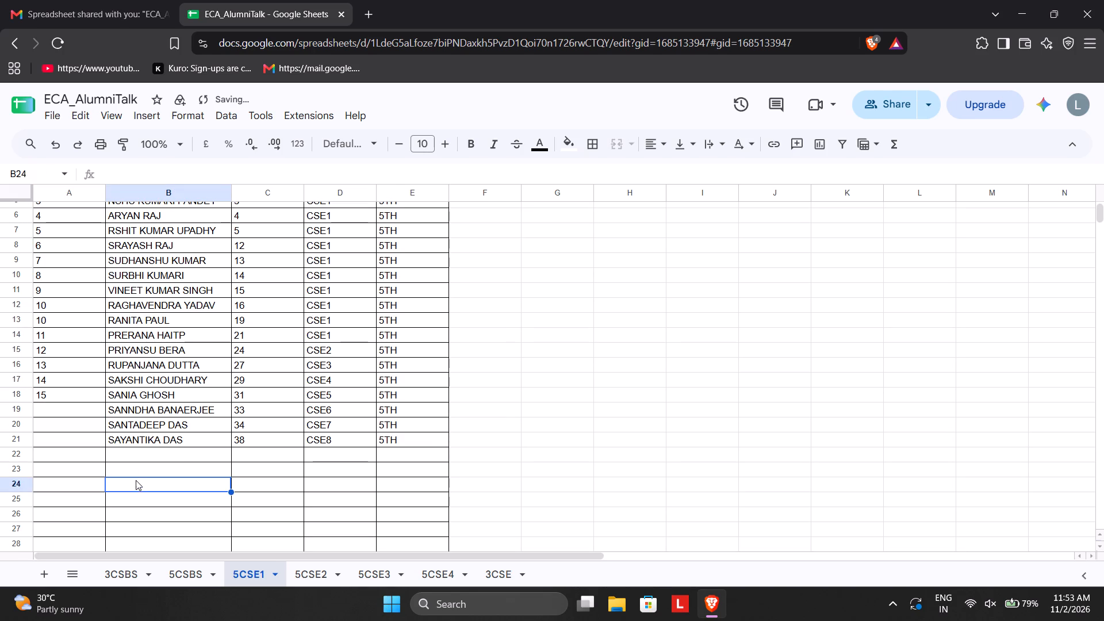
Select the empty bordered table rows A22:E44 below the student list.
{"action": "left_click_drag", "start_coordinate": [95, 457], "coordinate": [390, 515]}
{"action": "scroll", "coordinate": [365, 536], "scroll_direction": "down", "scroll_amount": 1}
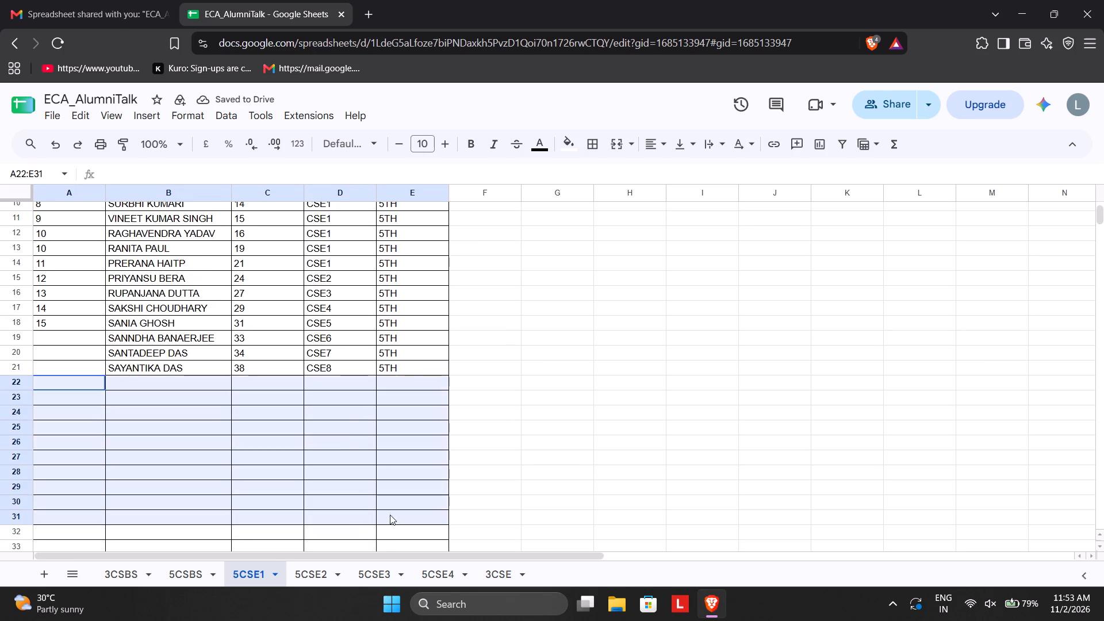
{"action": "left_click_drag", "start_coordinate": [390, 515], "coordinate": [401, 435]}
{"action": "scroll", "coordinate": [396, 520], "scroll_direction": "down", "scroll_amount": 4}
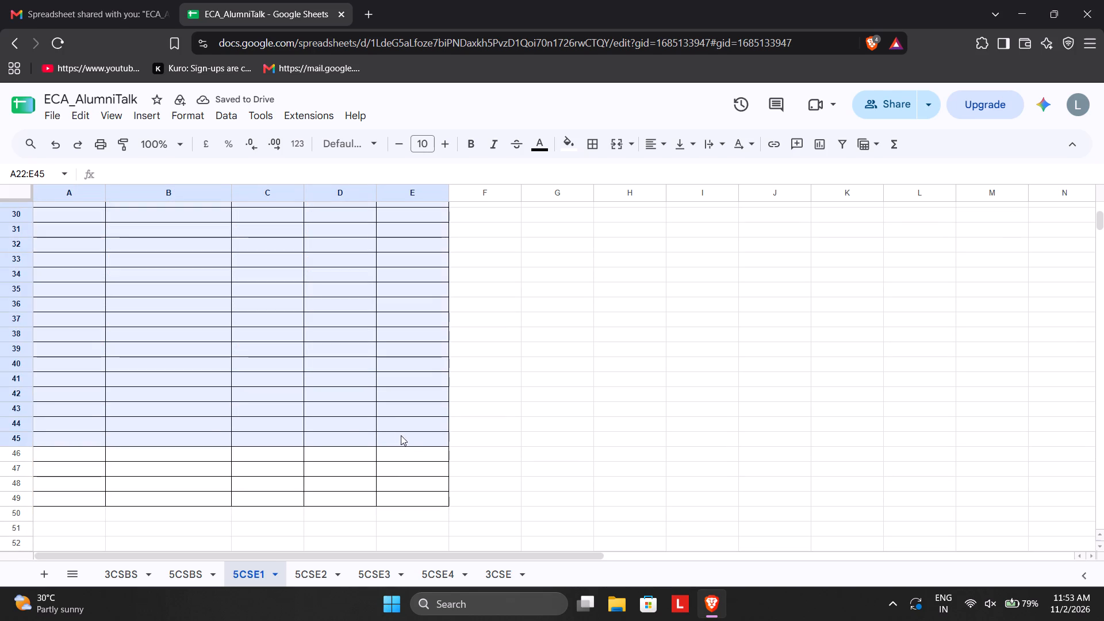
{"action": "left_click_drag", "start_coordinate": [401, 435], "coordinate": [407, 429]}
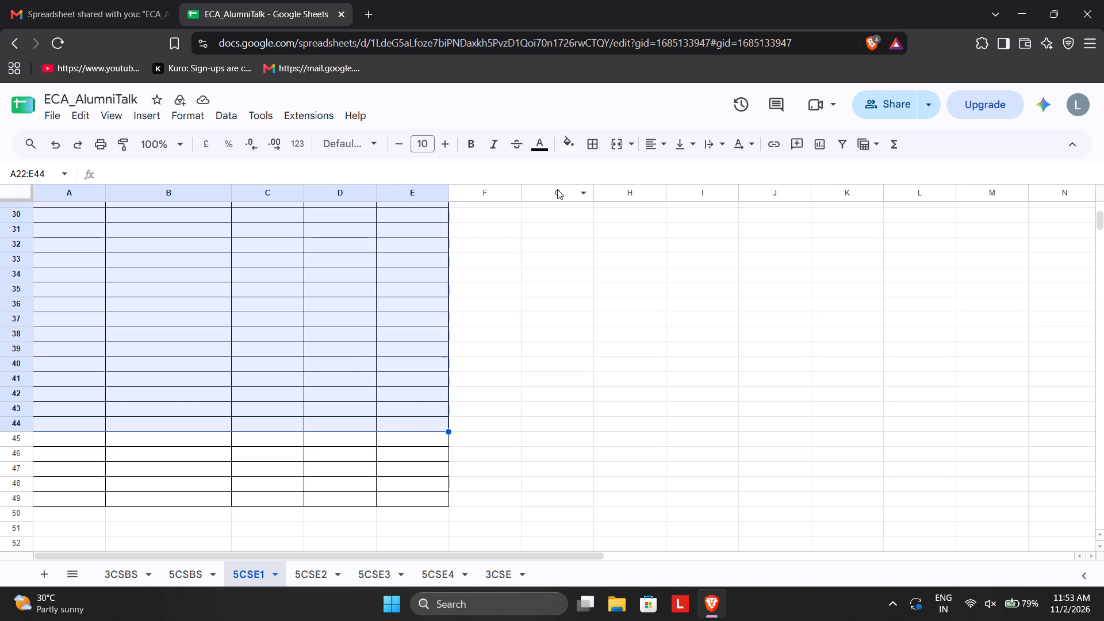
Left-align the selected empty table rows A22:E44, then return to cell A22 below the last student entry.
{"action": "left_click", "coordinate": [655, 144]}
{"action": "left_click", "coordinate": [657, 169]}
{"action": "scroll", "coordinate": [350, 397], "scroll_direction": "up", "scroll_amount": 2}
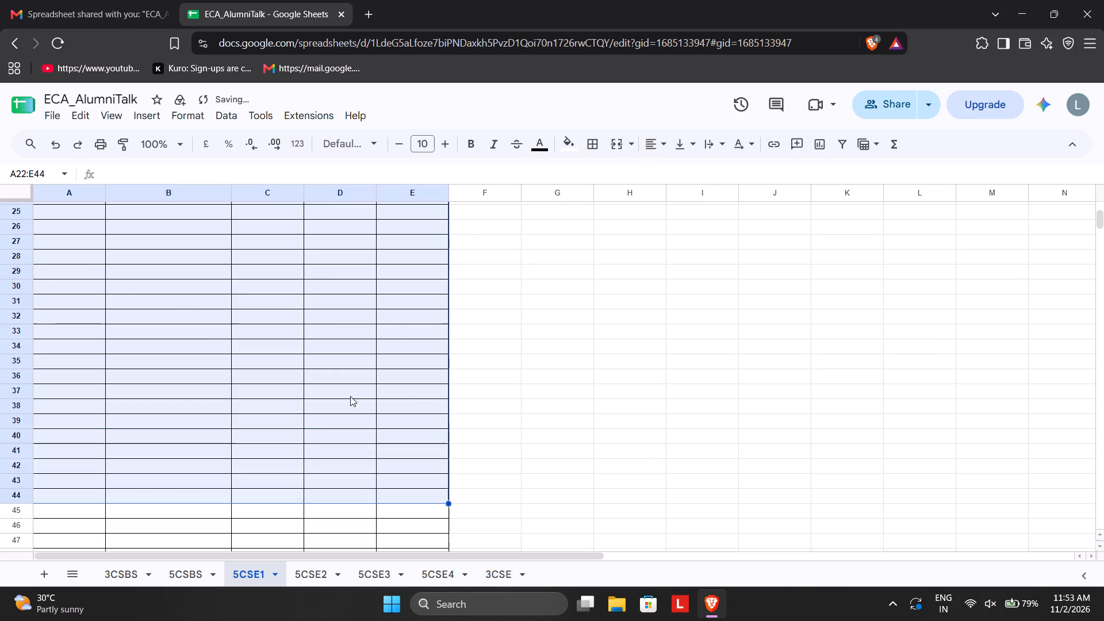
{"action": "scroll", "coordinate": [350, 396], "scroll_direction": "up", "scroll_amount": 5}
{"action": "scroll", "coordinate": [310, 372], "scroll_direction": "down", "scroll_amount": 1}
{"action": "scroll", "coordinate": [308, 363], "scroll_direction": "up", "scroll_amount": 1}
{"action": "scroll", "coordinate": [308, 363], "scroll_direction": "down", "scroll_amount": 4}
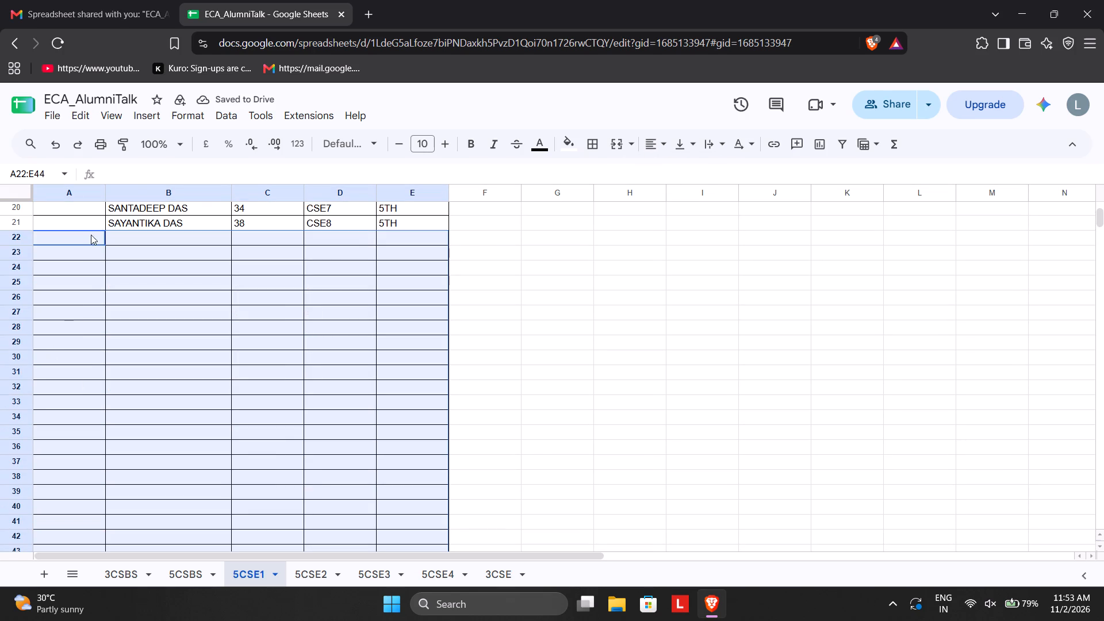
{"action": "left_click", "coordinate": [90, 241]}
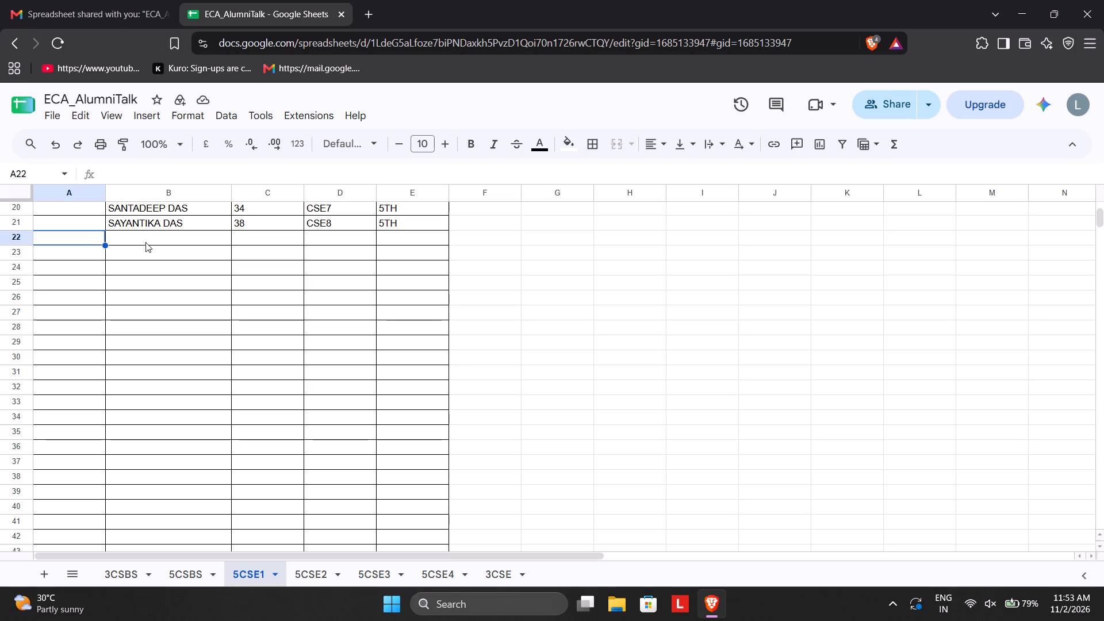
Open the 5CSE2 sheet.
{"action": "left_click", "coordinate": [307, 567]}
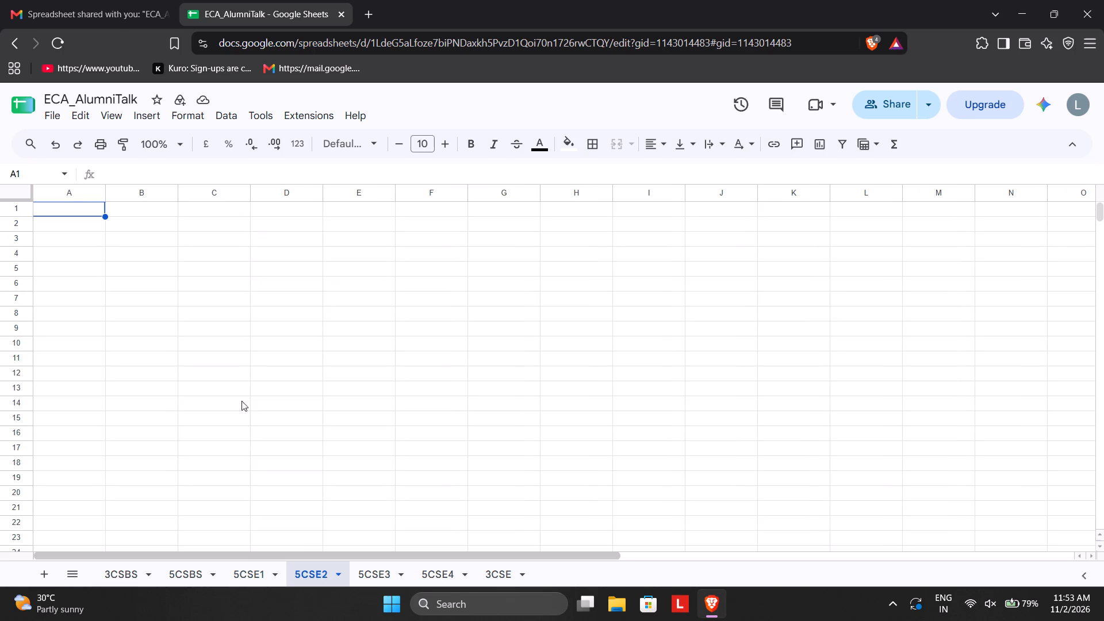
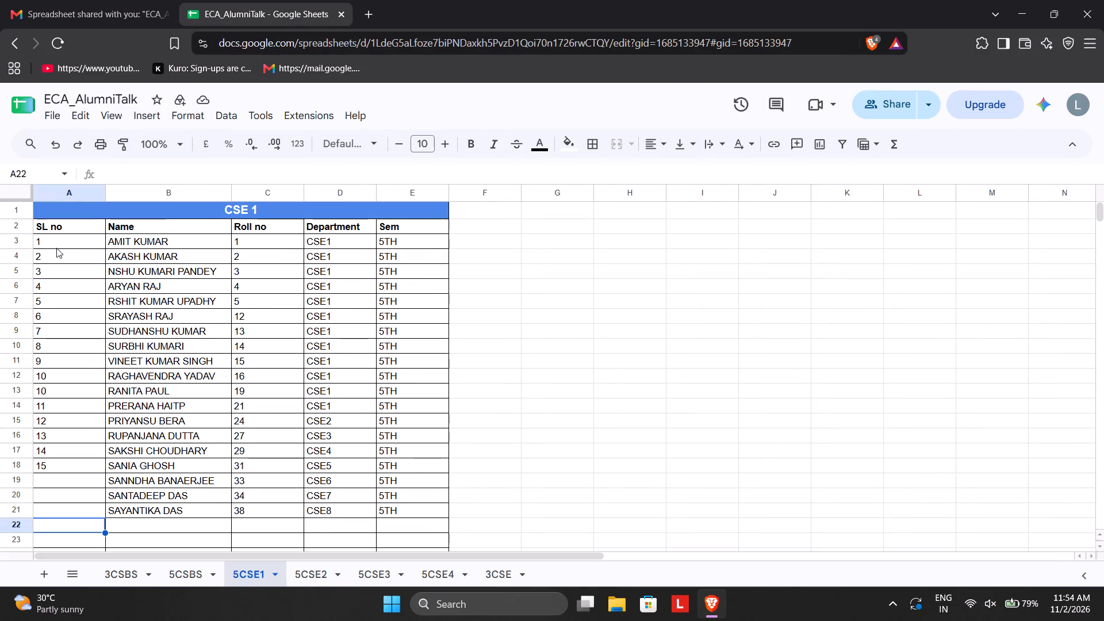
Copy the serial numbers in A3:A18 of the 5CSE1 sheet and open the 5CSE2 sheet.
{"action": "left_click_drag", "start_coordinate": [45, 239], "coordinate": [78, 367]}
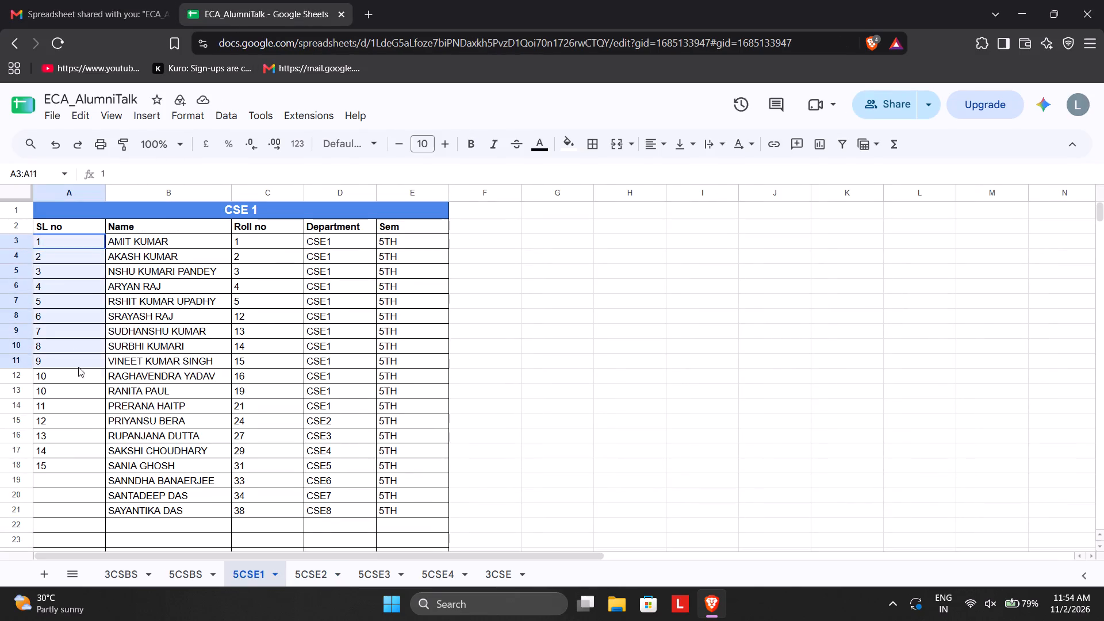
{"action": "left_click_drag", "start_coordinate": [78, 367], "coordinate": [97, 467]}
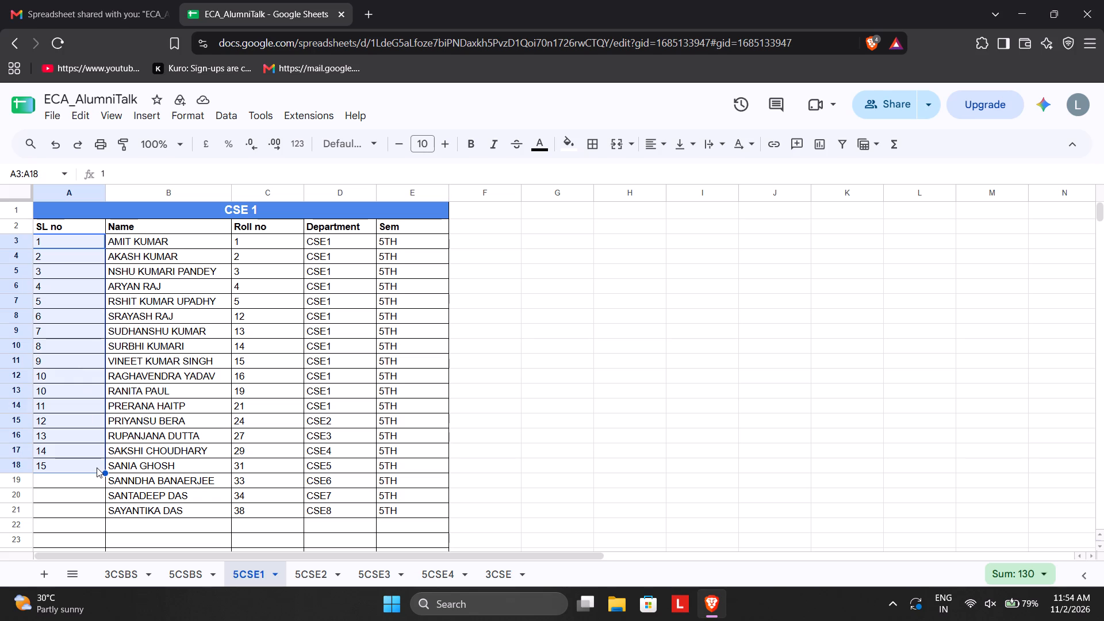
{"action": "key", "text": "ctrl+c"}
{"action": "key", "text": "ctrl+c"}
{"action": "key", "text": "ctrl+c"}
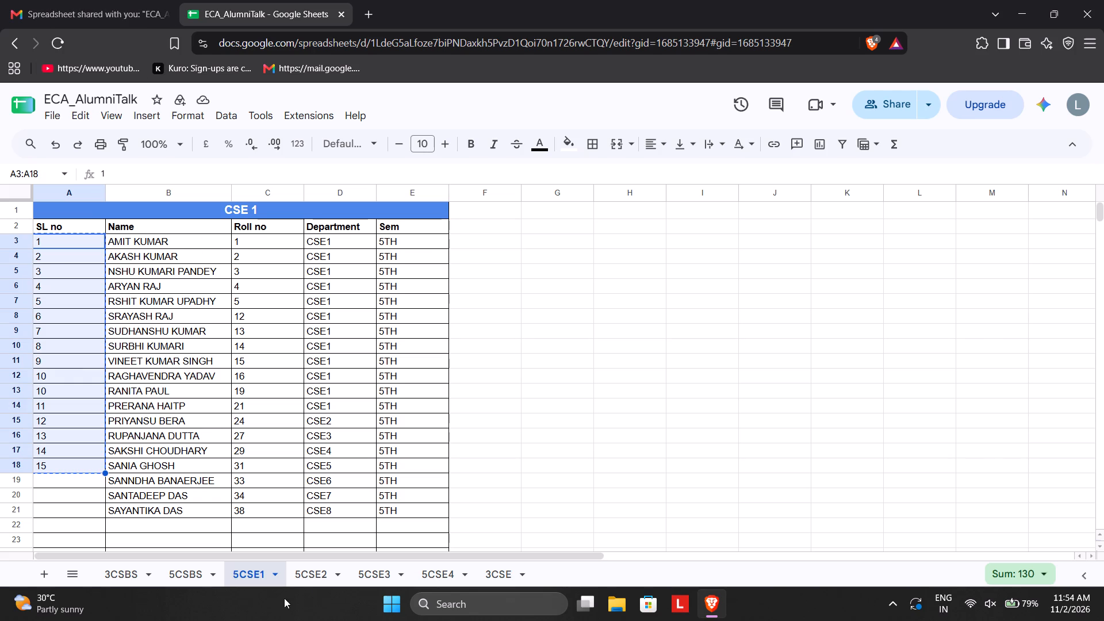
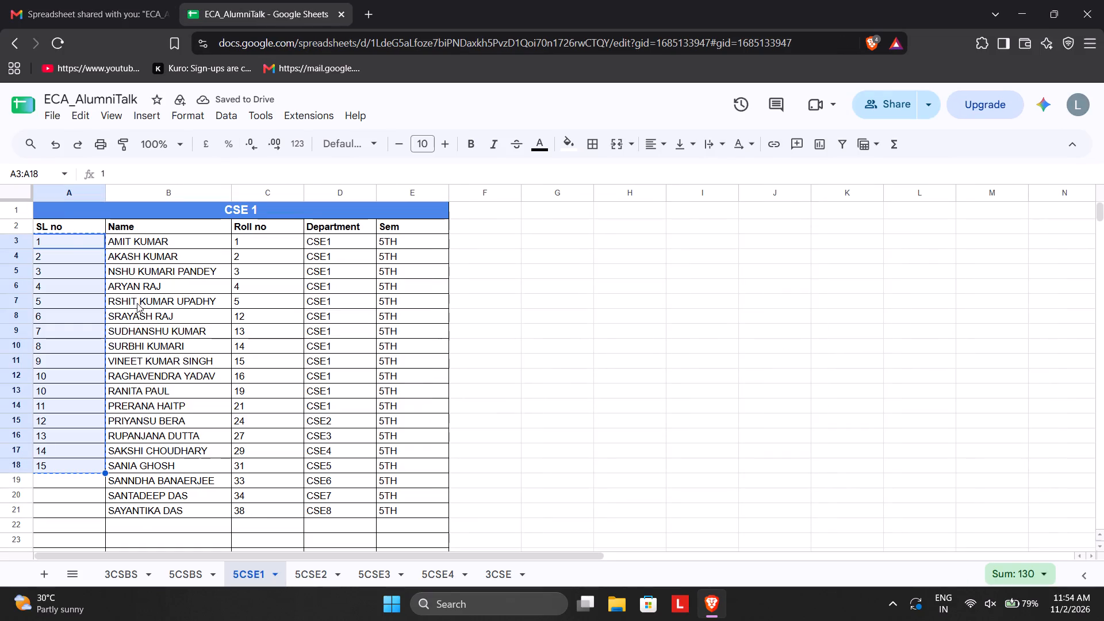
Copy the CSE 1 title row and the column header row, A1:E2, from the 5CSE1 sheet.
{"action": "left_click_drag", "start_coordinate": [56, 211], "coordinate": [413, 457]}
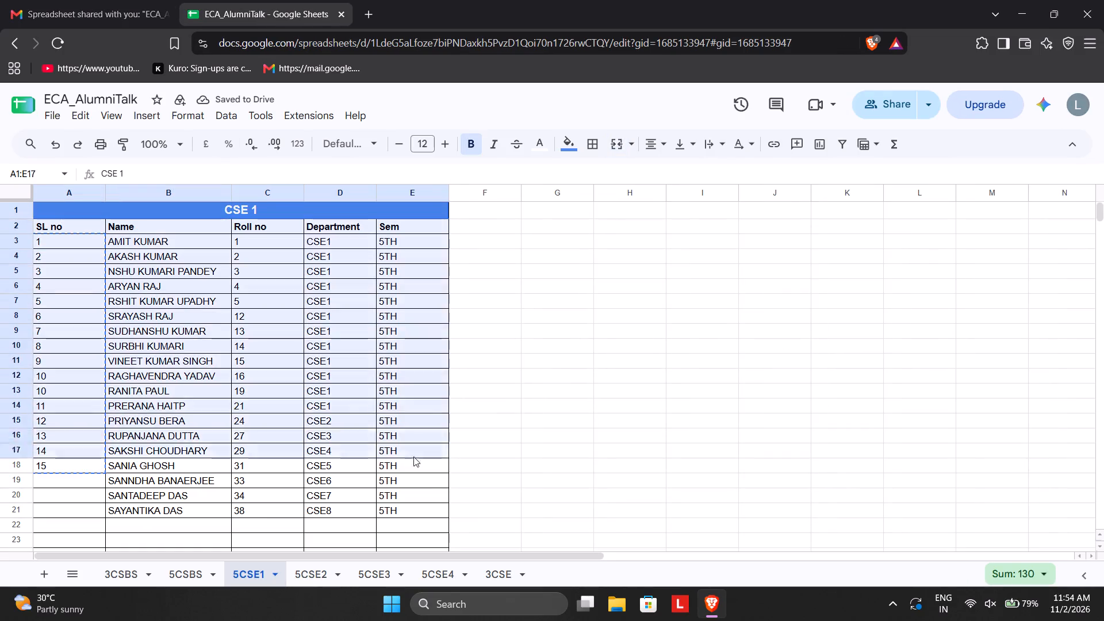
{"action": "left_click_drag", "start_coordinate": [413, 457], "coordinate": [427, 498]}
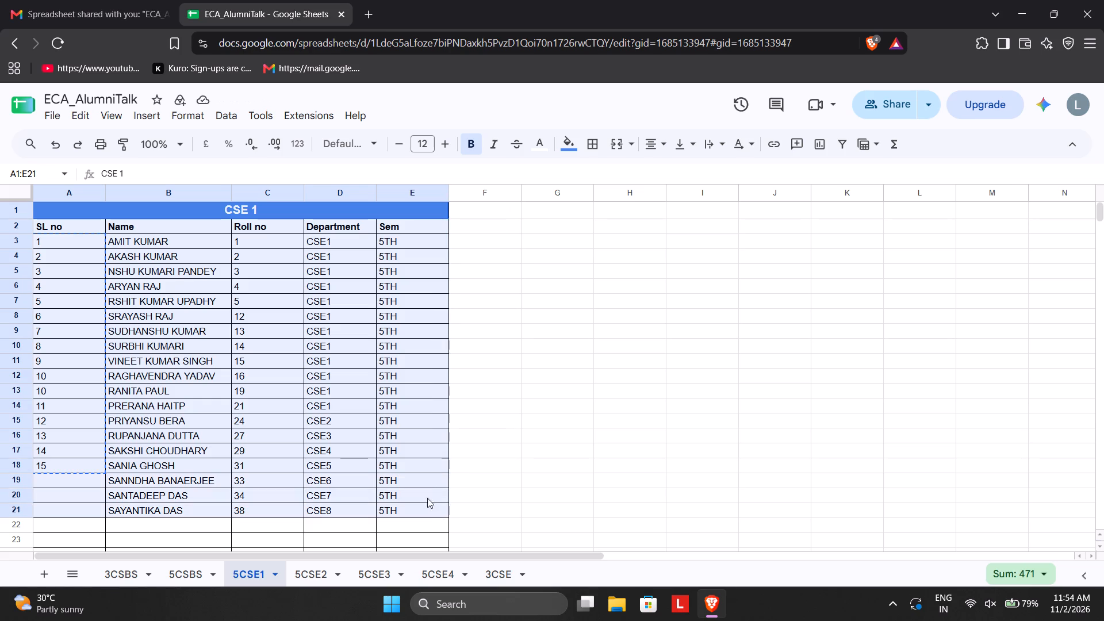
{"action": "left_click_drag", "start_coordinate": [427, 498], "coordinate": [412, 231]}
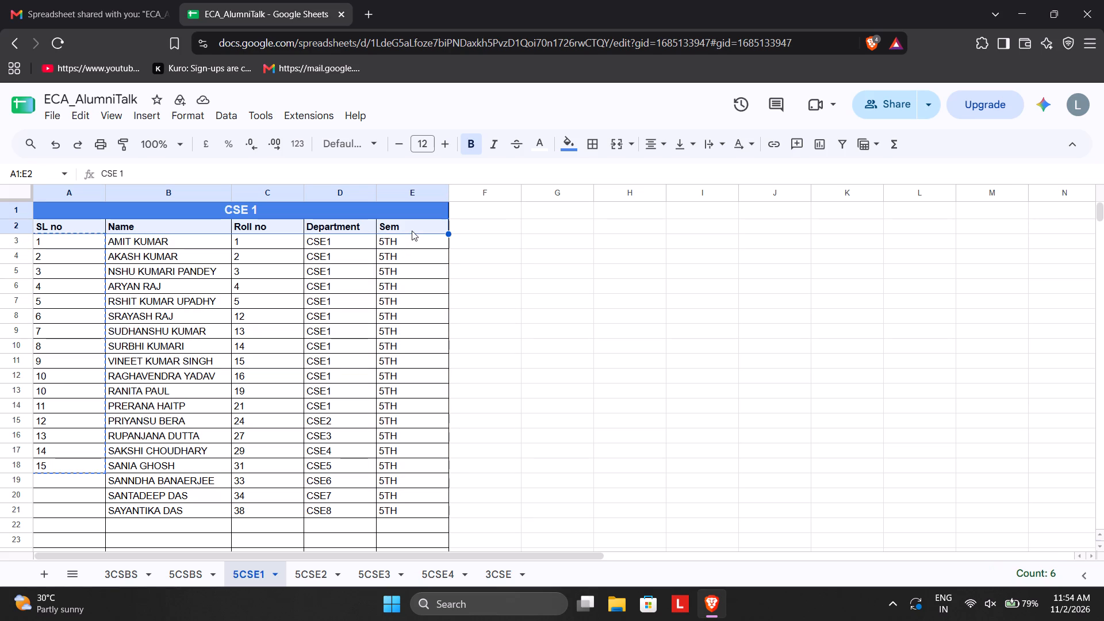
{"action": "key", "text": "ctrl+c"}
{"action": "key", "text": "ctrl+c"}
{"action": "key", "text": "ctrl+c"}
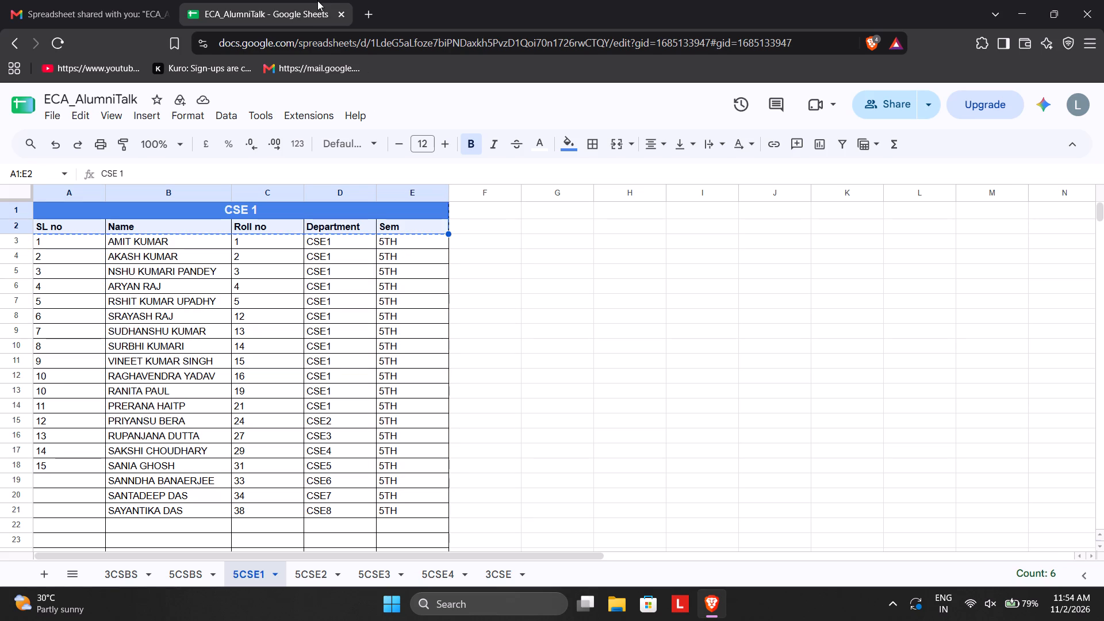
Paste the copied title and column header rows at cell A1 of the 5CSE2 sheet.
{"action": "left_click", "coordinate": [319, 584]}
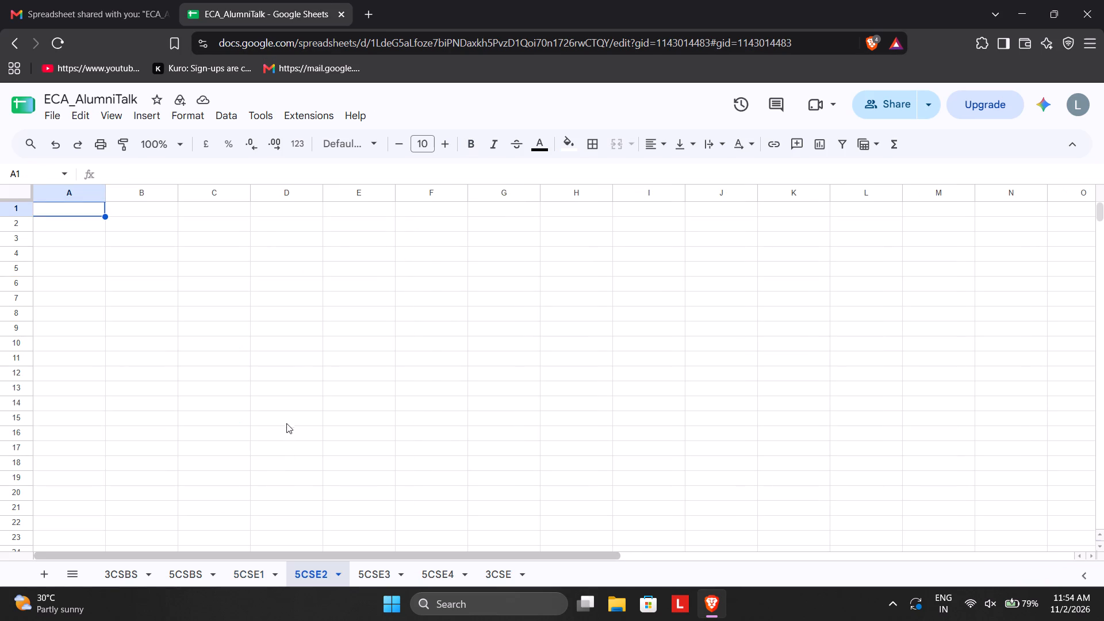
{"action": "key", "text": "ctrl+v"}
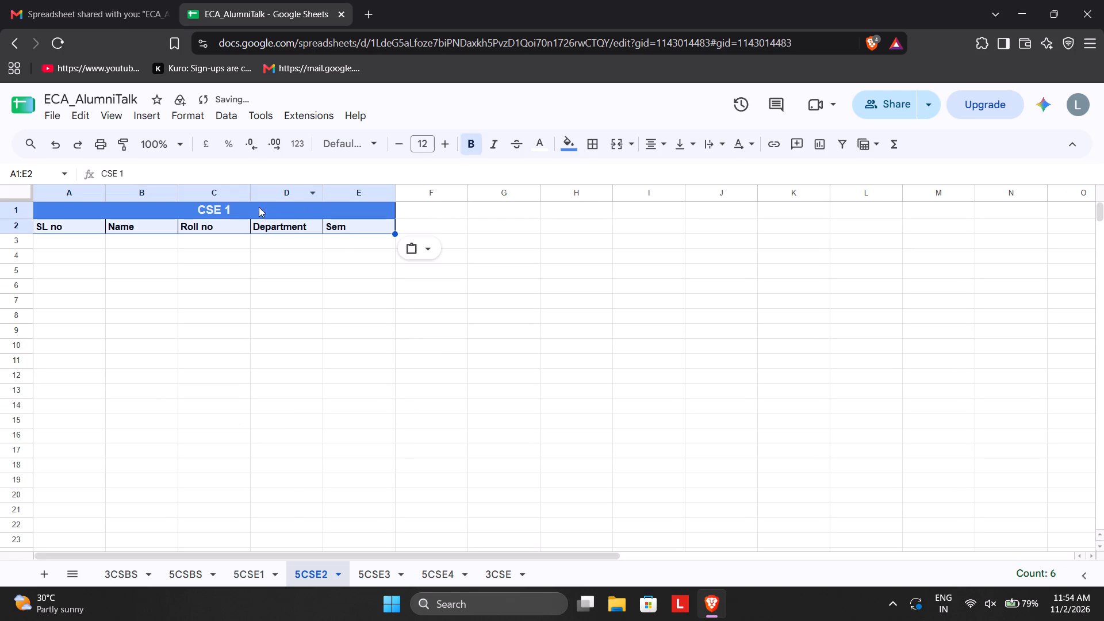
Change the merged title in row 1 of the 5CSE2 sheet to CSE 2.
{"action": "left_click", "coordinate": [240, 207]}
{"action": "left_click", "coordinate": [224, 209]}
{"action": "double_click", "coordinate": [235, 212]}
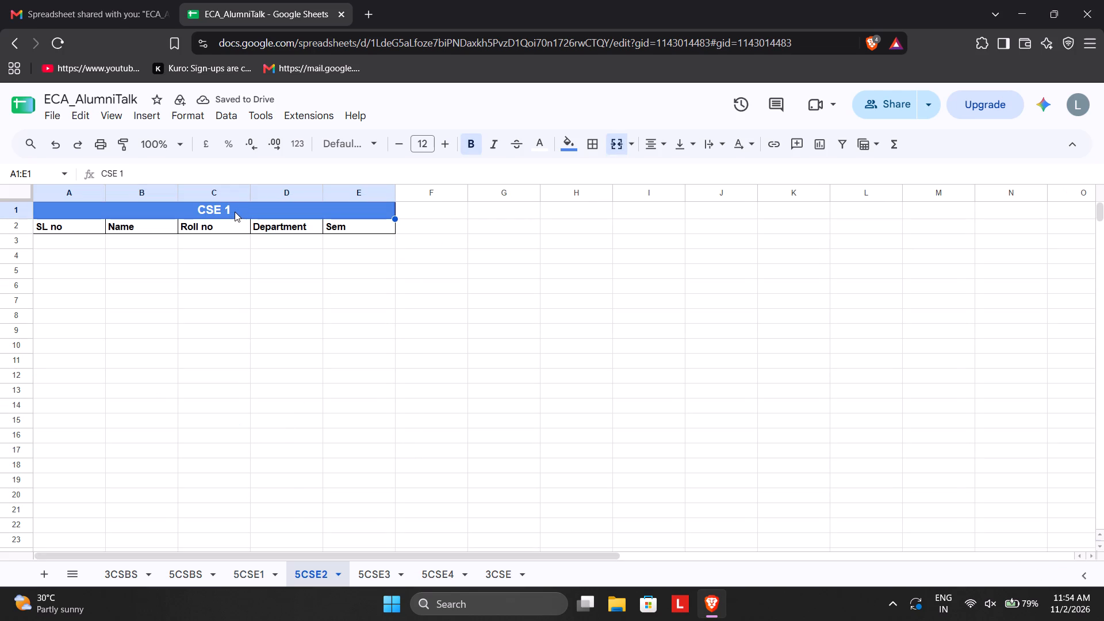
{"action": "key", "text": "BackSpace"}
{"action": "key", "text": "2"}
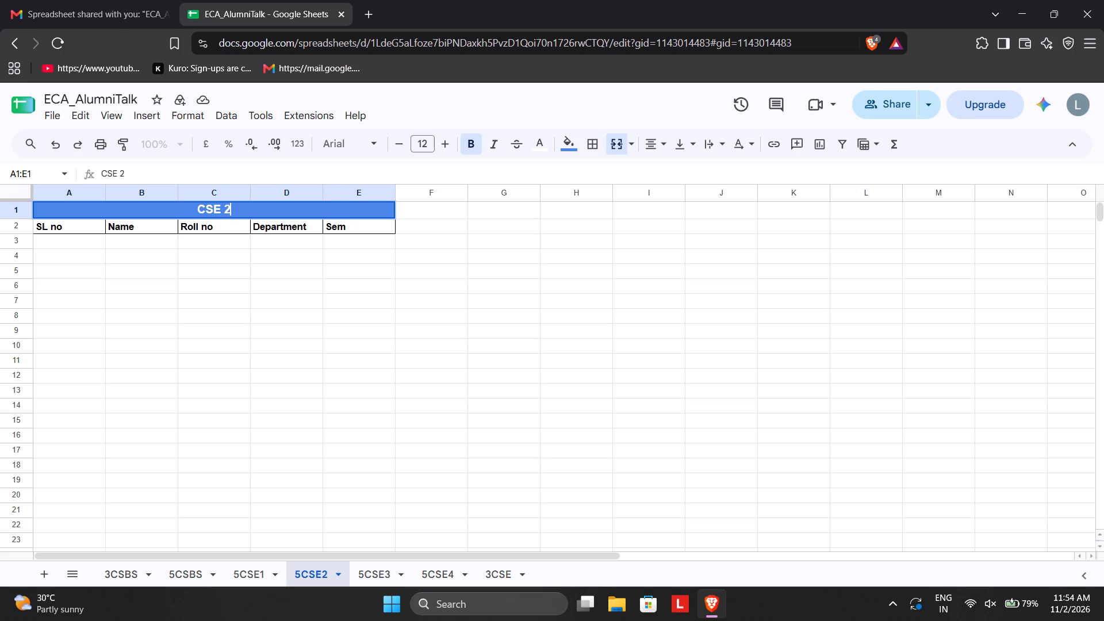
{"action": "left_click", "coordinate": [78, 241]}
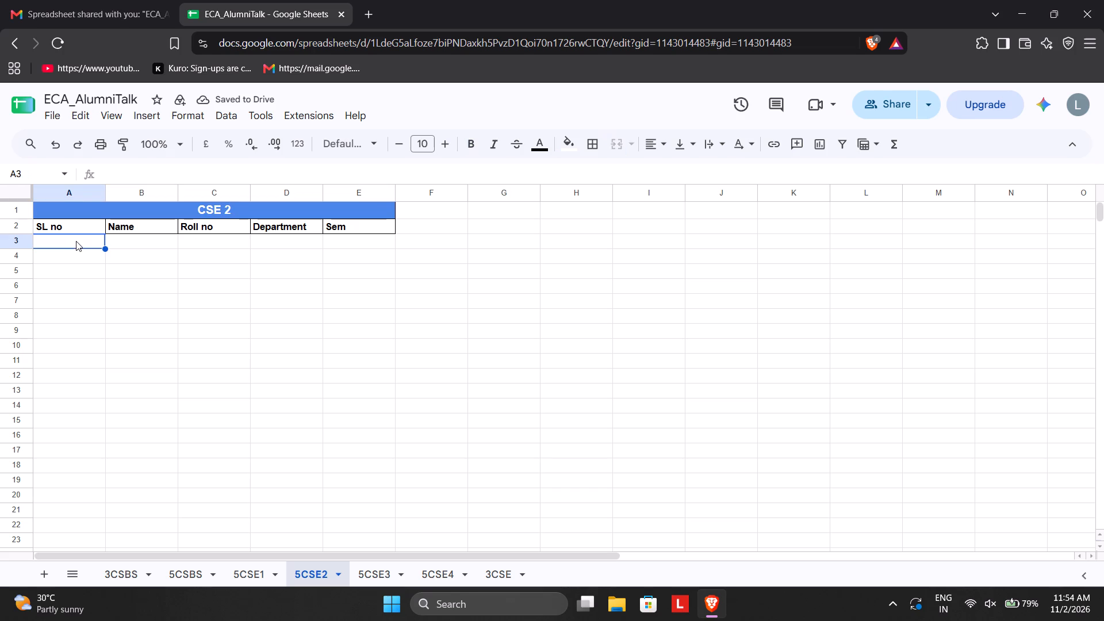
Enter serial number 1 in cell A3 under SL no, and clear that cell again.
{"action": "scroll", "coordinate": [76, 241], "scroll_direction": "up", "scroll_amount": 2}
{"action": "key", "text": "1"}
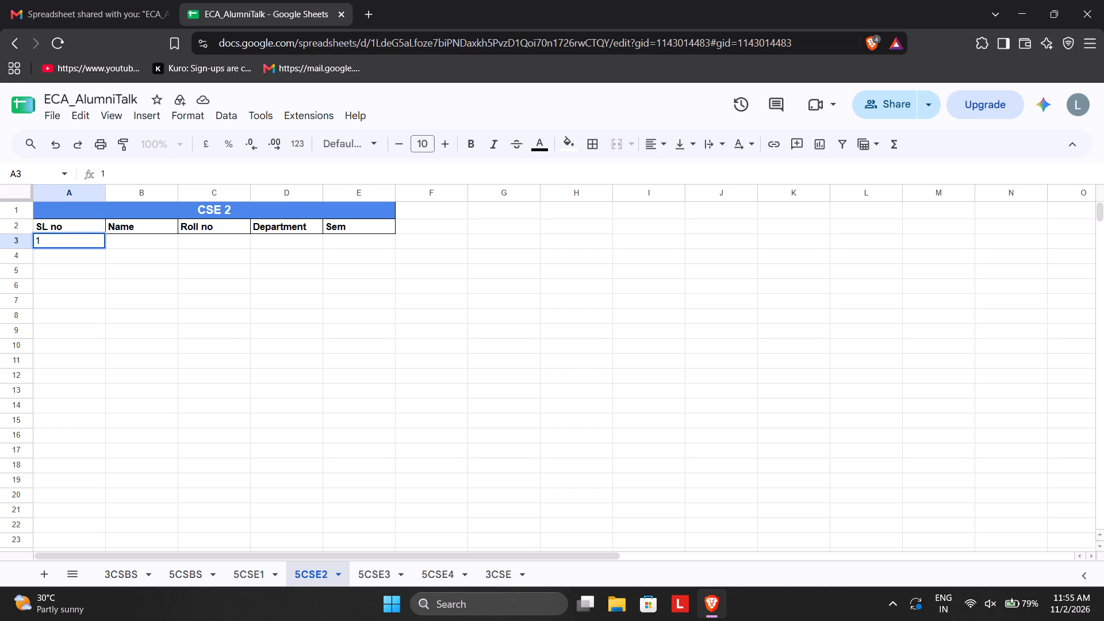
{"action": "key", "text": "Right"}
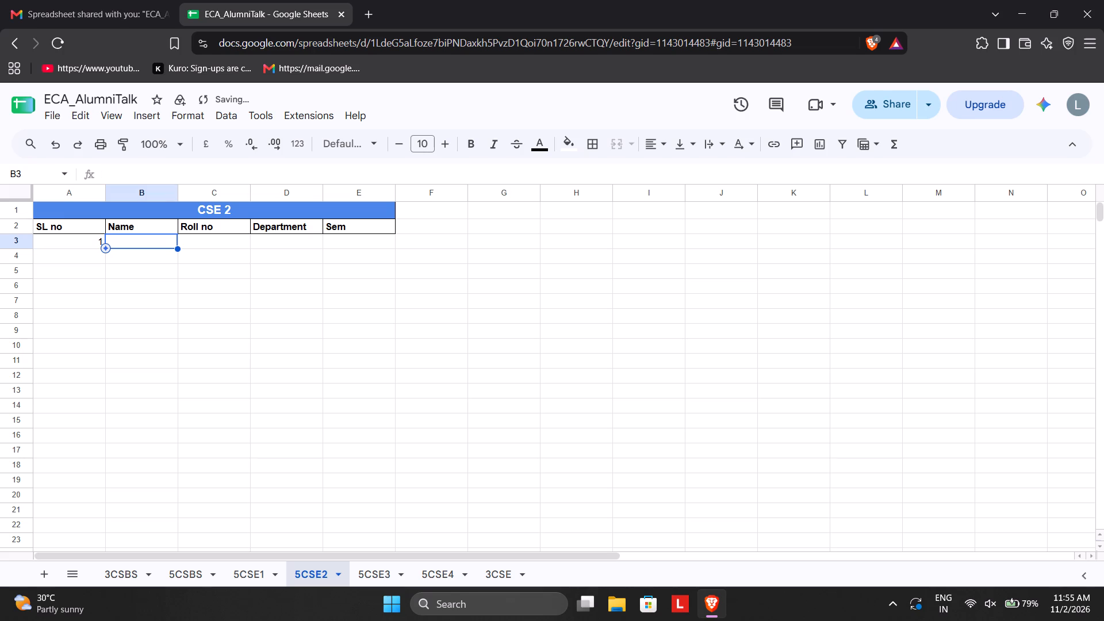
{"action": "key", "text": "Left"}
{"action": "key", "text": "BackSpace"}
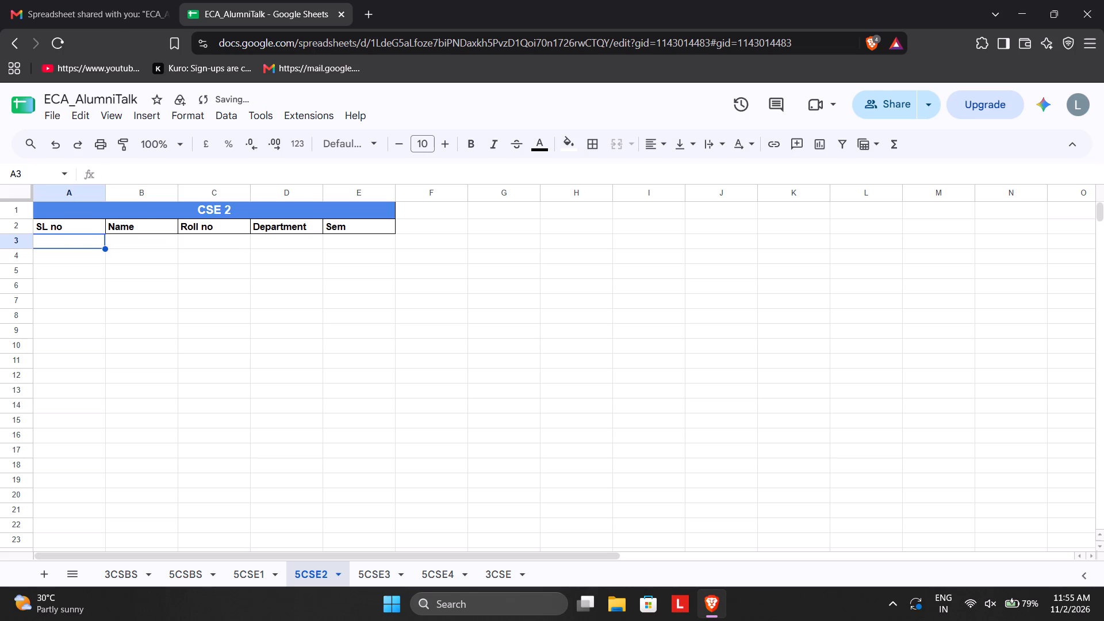
Left-align the empty cells A3:E34 below the header row of the 5CSE2 sheet.
{"action": "left_click_drag", "start_coordinate": [87, 246], "coordinate": [476, 450]}
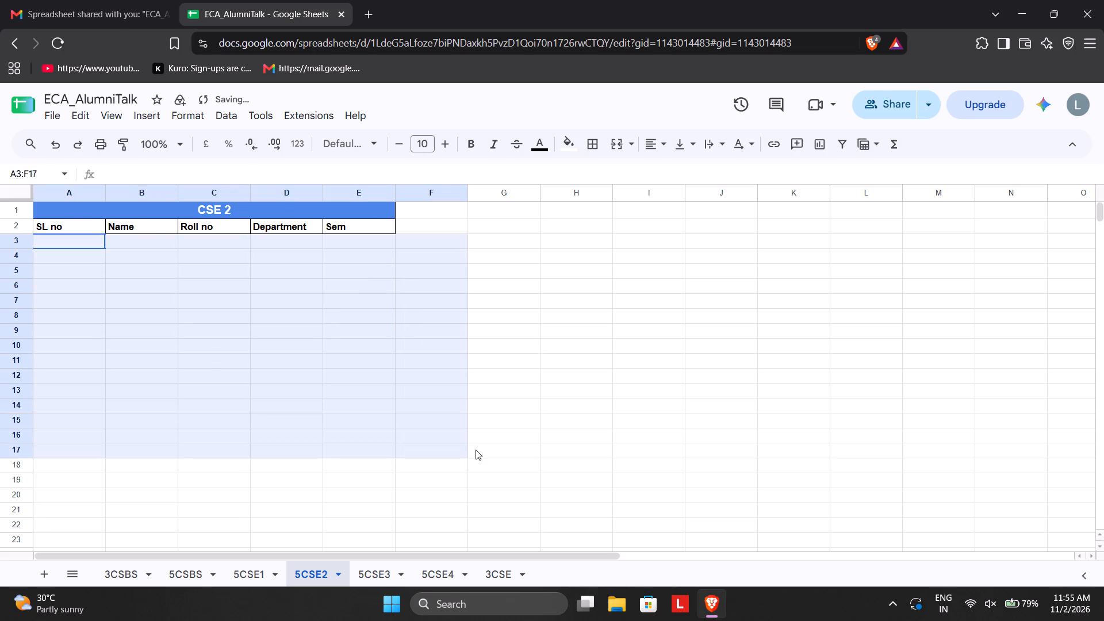
{"action": "left_click_drag", "start_coordinate": [476, 450], "coordinate": [384, 554]}
{"action": "scroll", "coordinate": [382, 573], "scroll_direction": "down", "scroll_amount": 3}
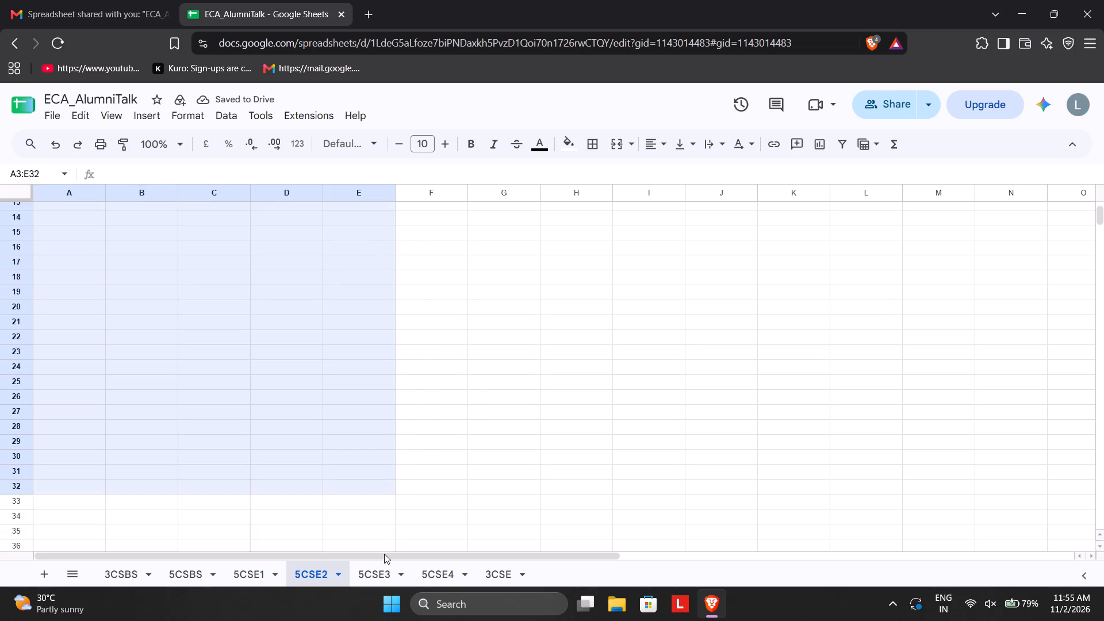
{"action": "left_click_drag", "start_coordinate": [384, 554], "coordinate": [373, 497]}
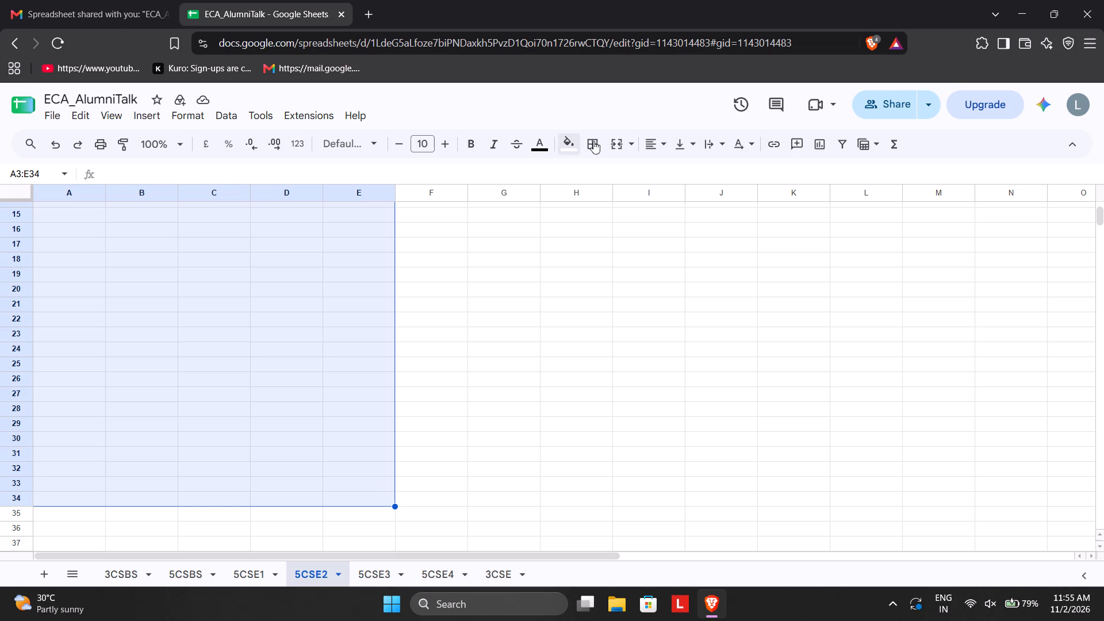
{"action": "left_click", "coordinate": [661, 147]}
{"action": "left_click", "coordinate": [661, 167]}
Enter the first student's name in cell A3, directly below the SL no header.
{"action": "scroll", "coordinate": [341, 283], "scroll_direction": "up", "scroll_amount": 6}
{"action": "left_click", "coordinate": [98, 239]}
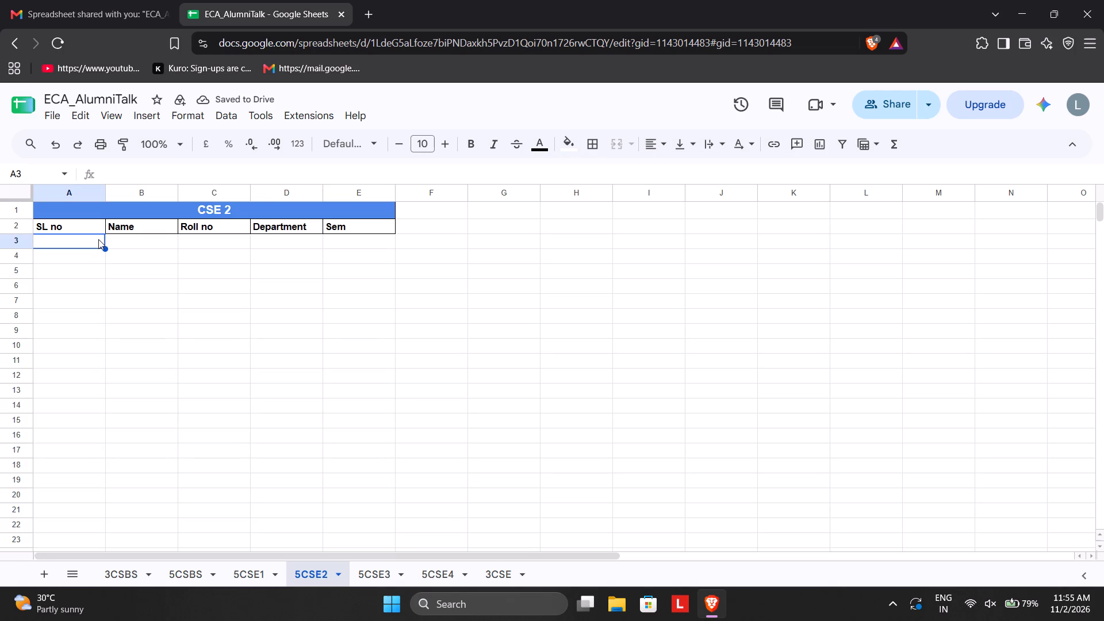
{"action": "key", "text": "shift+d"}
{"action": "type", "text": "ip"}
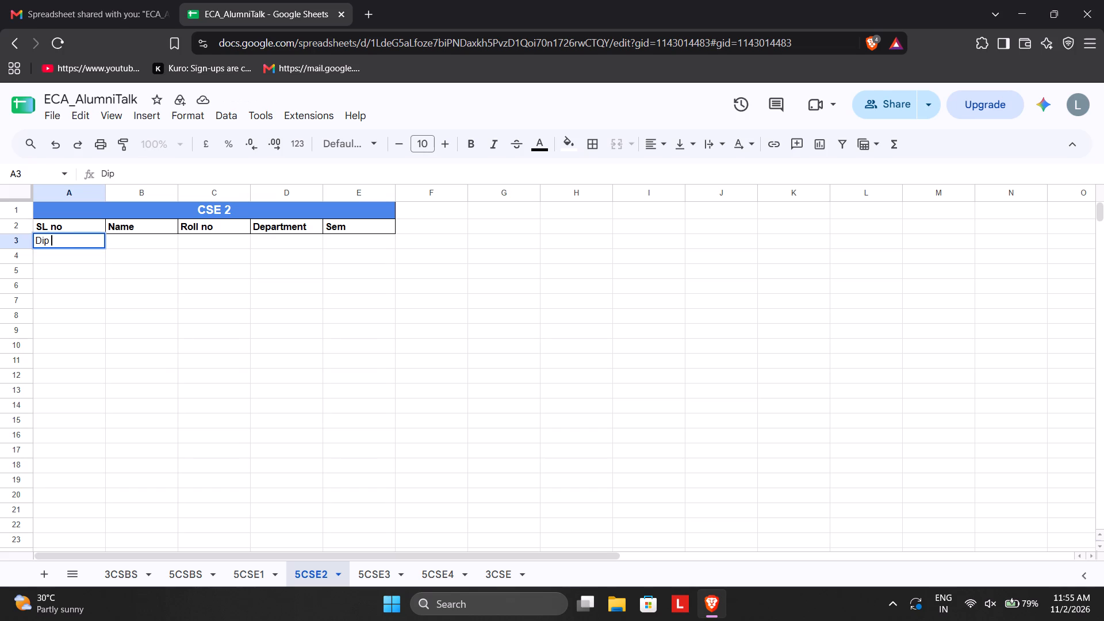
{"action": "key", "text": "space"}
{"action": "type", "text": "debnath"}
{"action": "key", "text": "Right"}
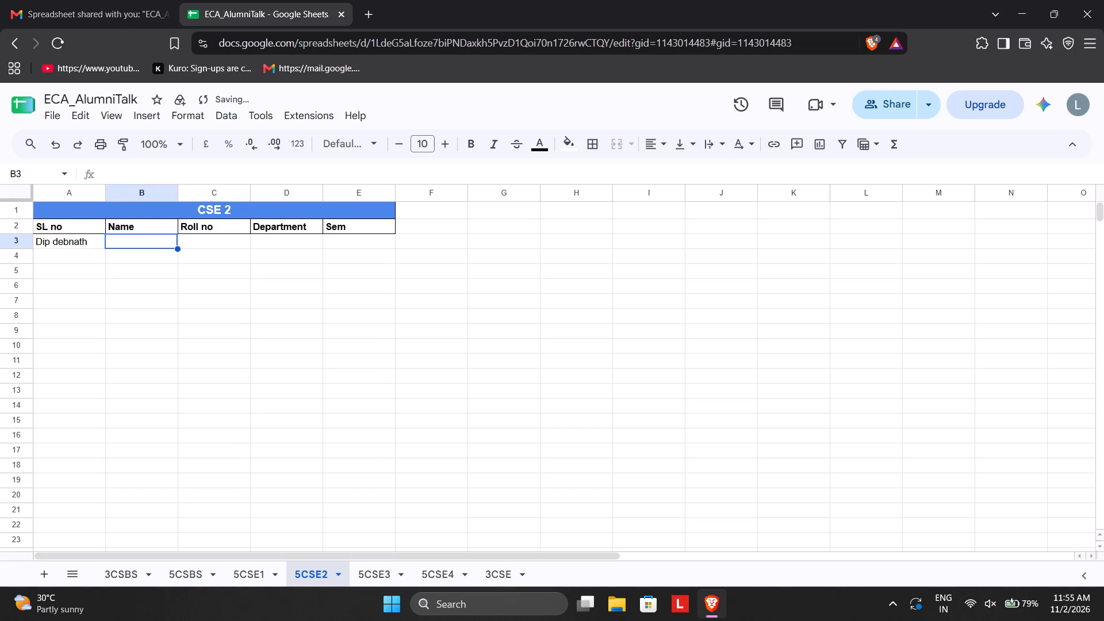
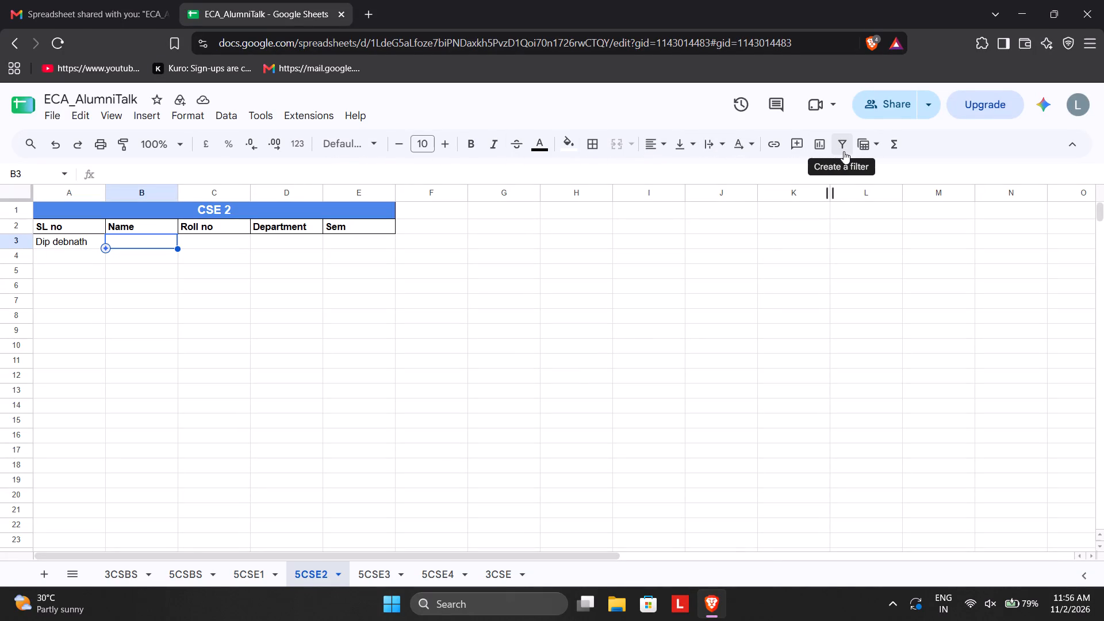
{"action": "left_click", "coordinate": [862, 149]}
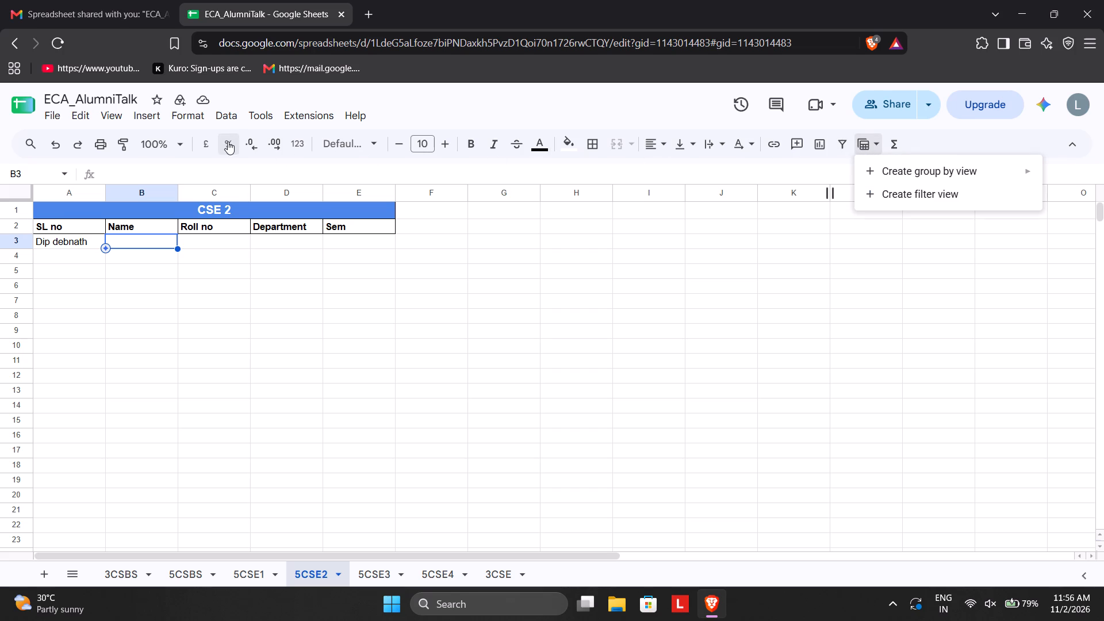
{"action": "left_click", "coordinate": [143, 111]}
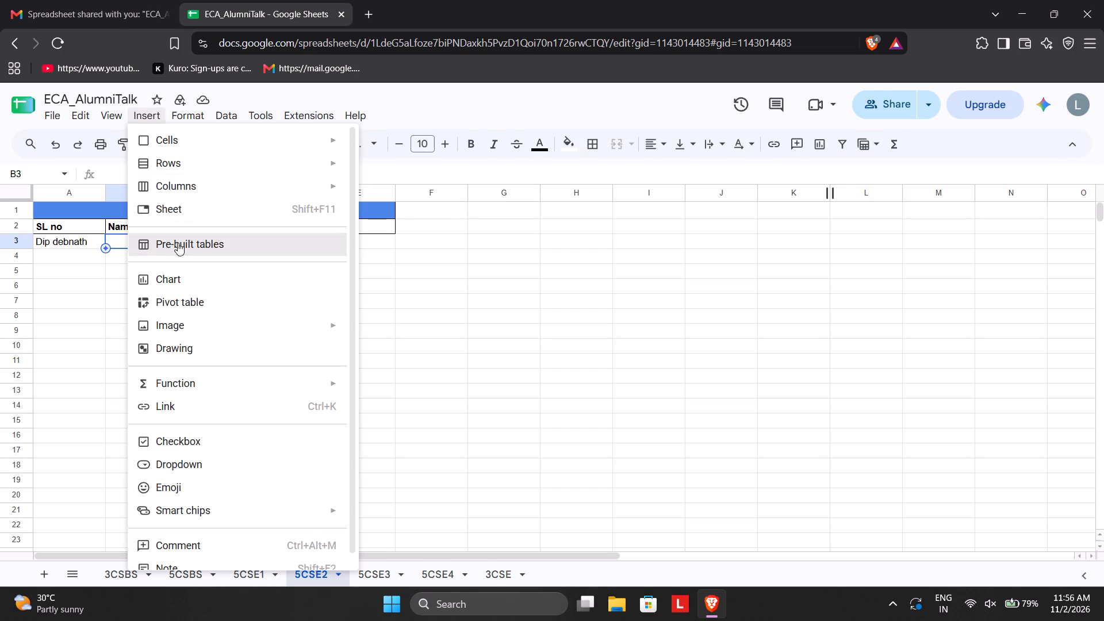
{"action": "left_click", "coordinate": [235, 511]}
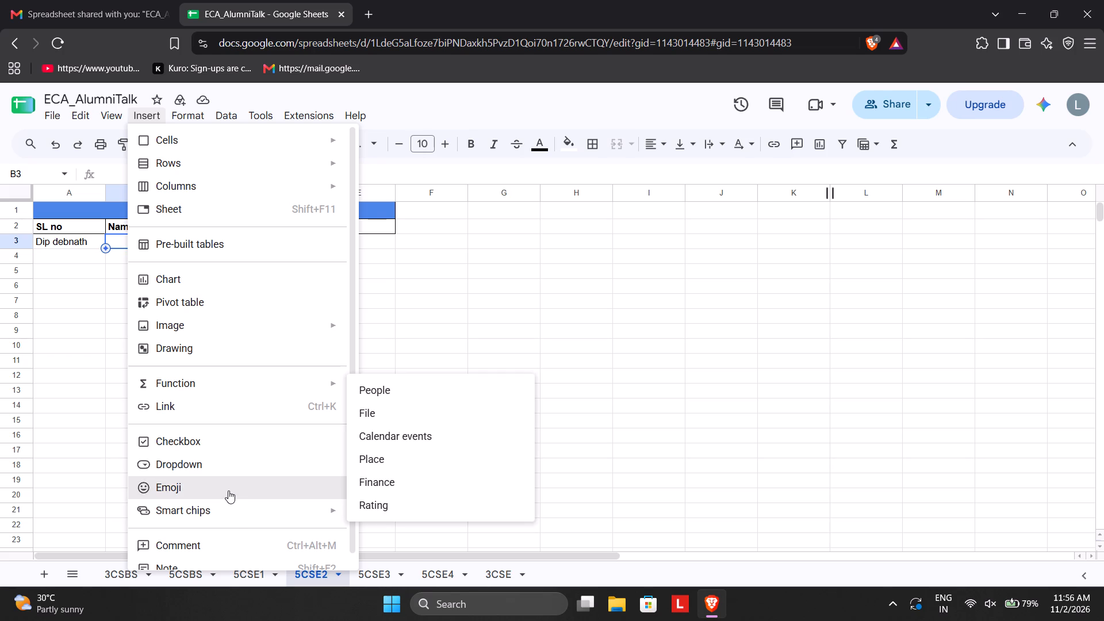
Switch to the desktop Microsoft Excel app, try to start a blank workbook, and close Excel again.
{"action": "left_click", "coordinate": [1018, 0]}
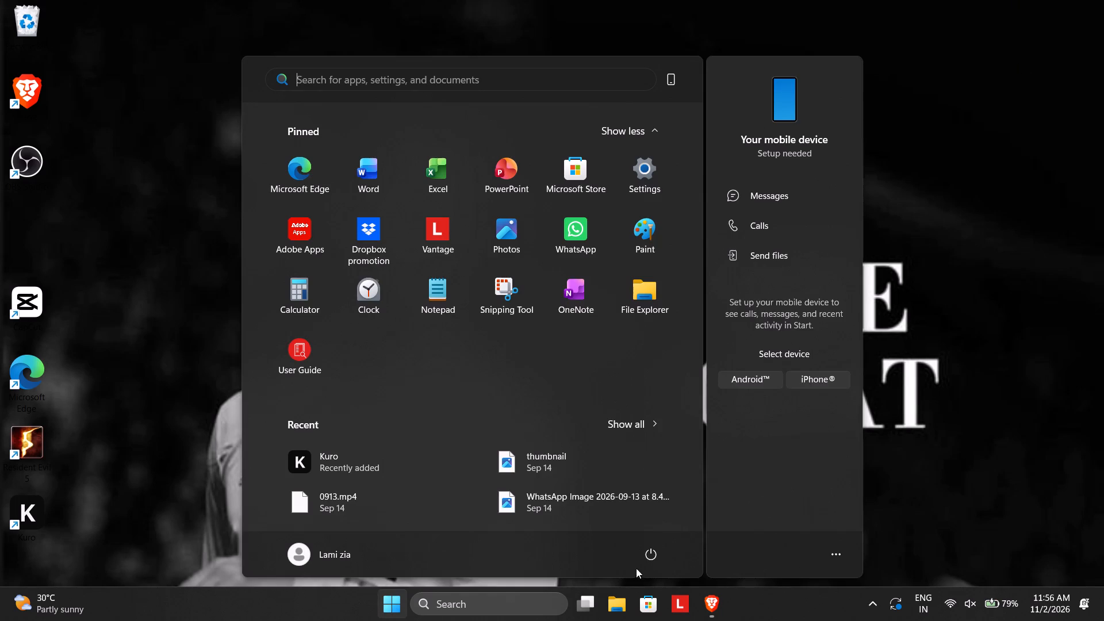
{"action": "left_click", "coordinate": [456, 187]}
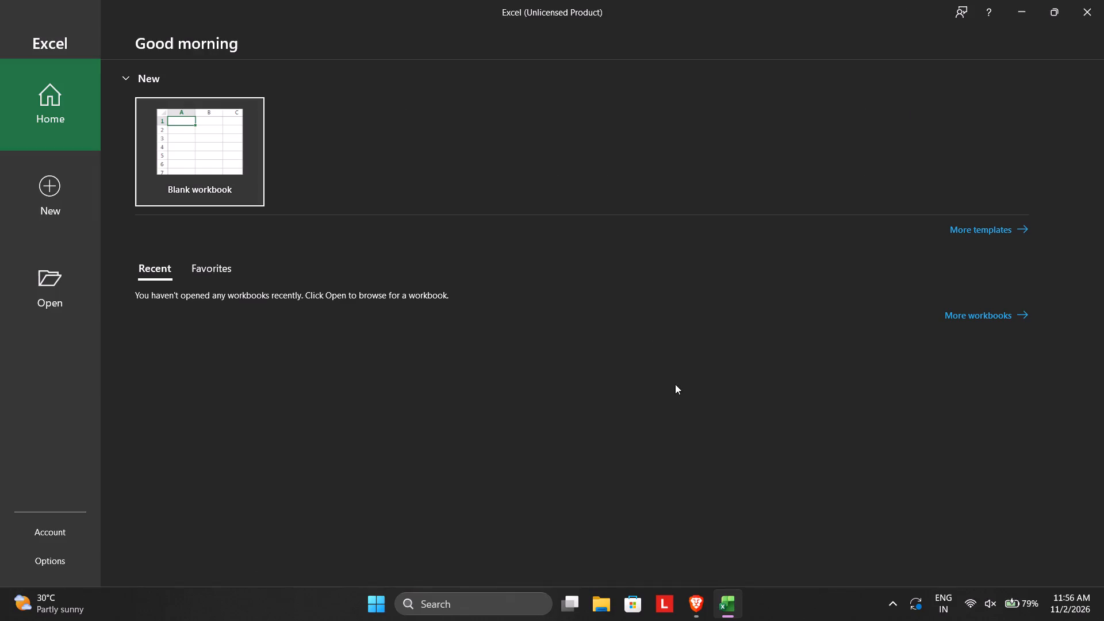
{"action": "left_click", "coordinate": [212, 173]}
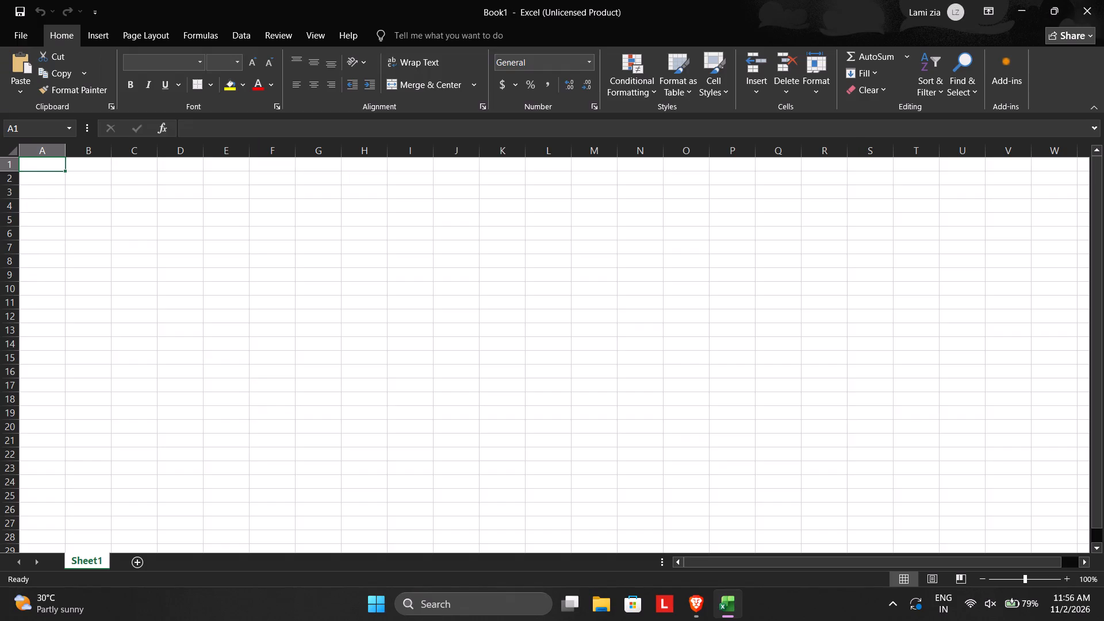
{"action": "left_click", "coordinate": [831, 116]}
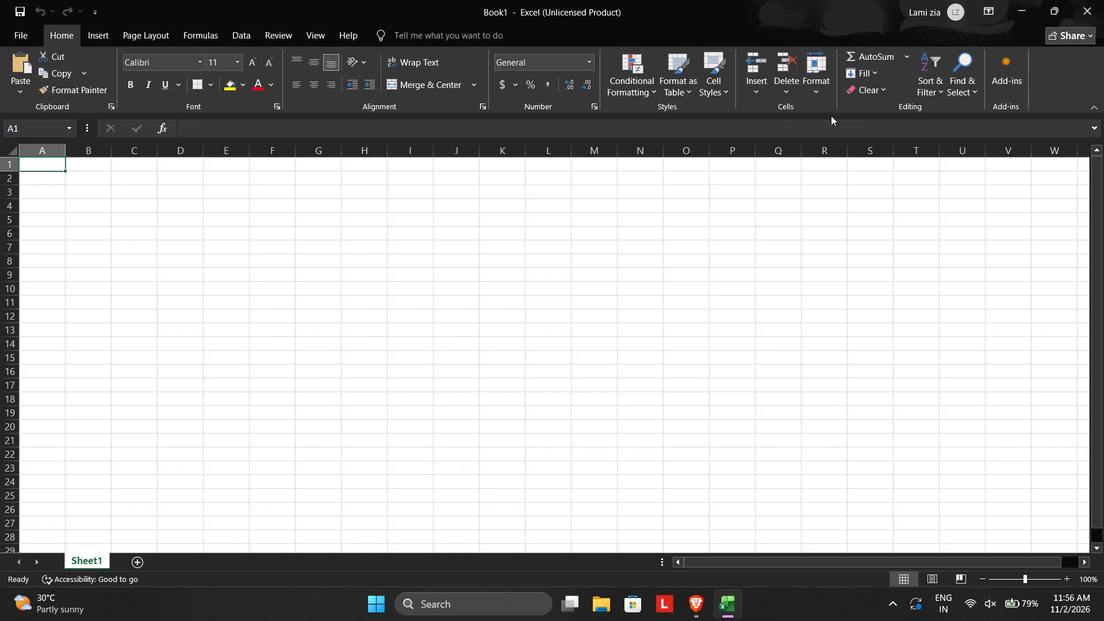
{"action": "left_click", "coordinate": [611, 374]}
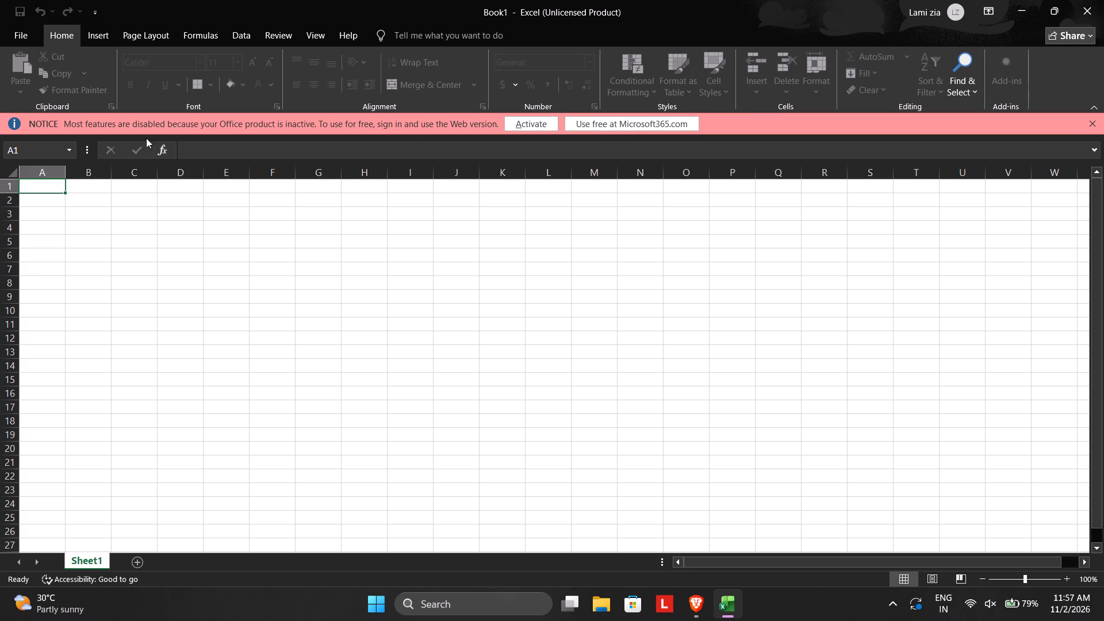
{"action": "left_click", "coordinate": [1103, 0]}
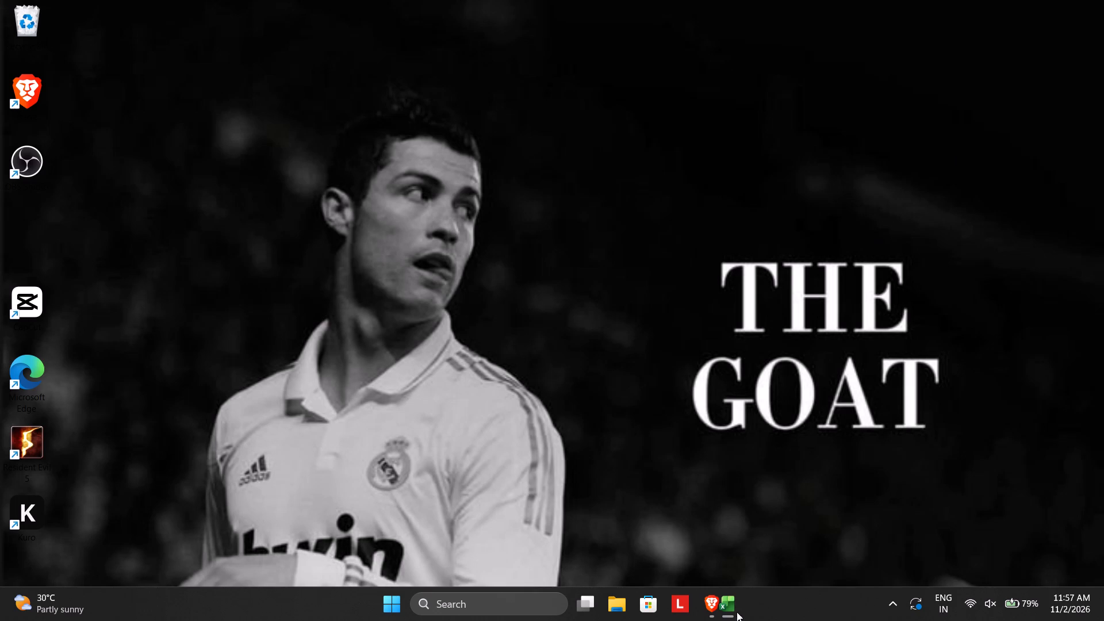
Switch back to the browser, search the web for exel in a new tab, and open the Microsoft Excel for the Web site.
{"action": "left_click", "coordinate": [728, 610]}
{"action": "left_click", "coordinate": [716, 607]}
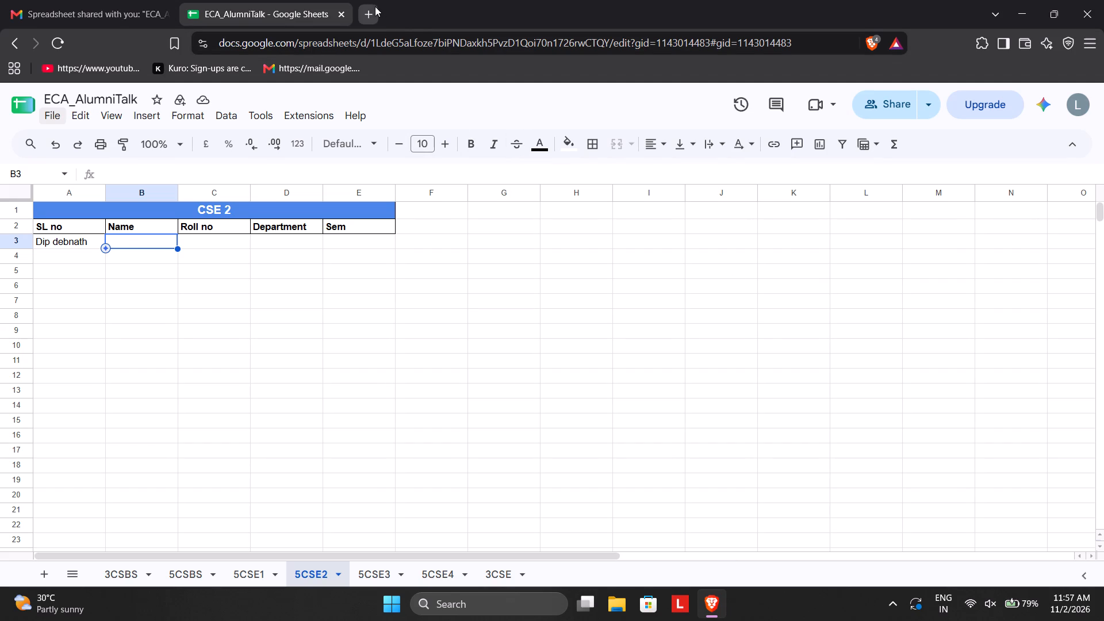
{"action": "left_click", "coordinate": [365, 2]}
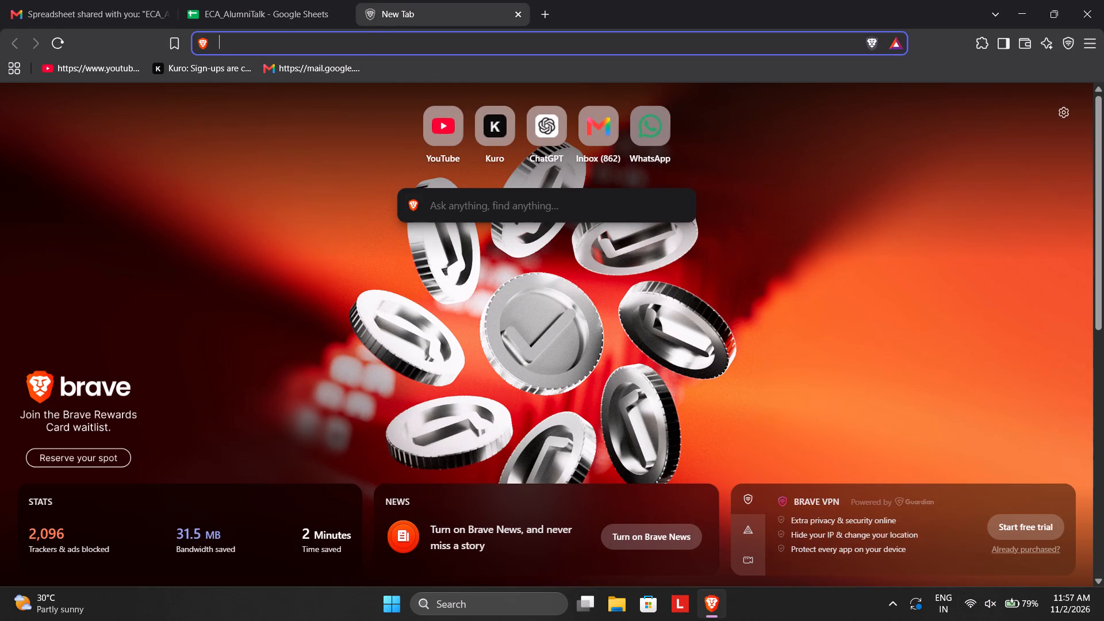
{"action": "type", "text": "exel"}
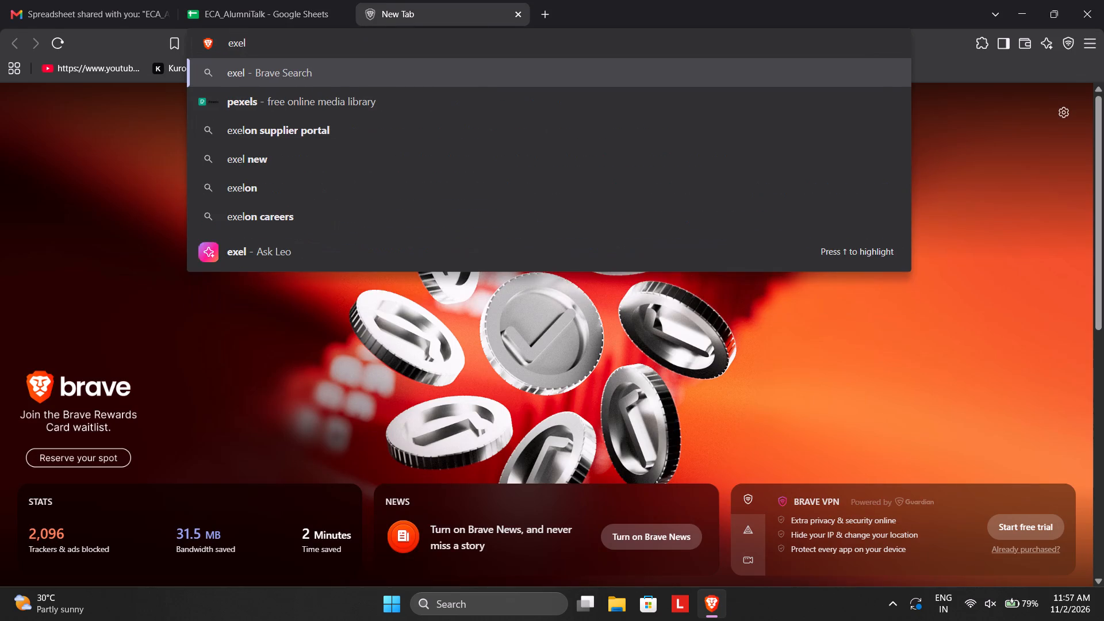
{"action": "key", "text": "Return"}
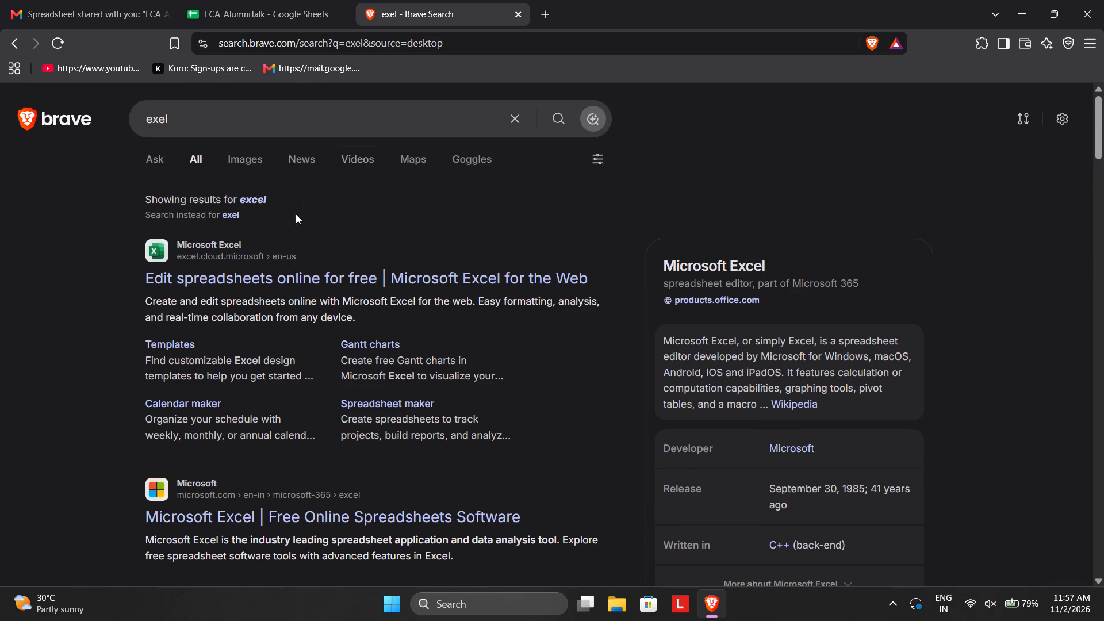
{"action": "left_click", "coordinate": [340, 277]}
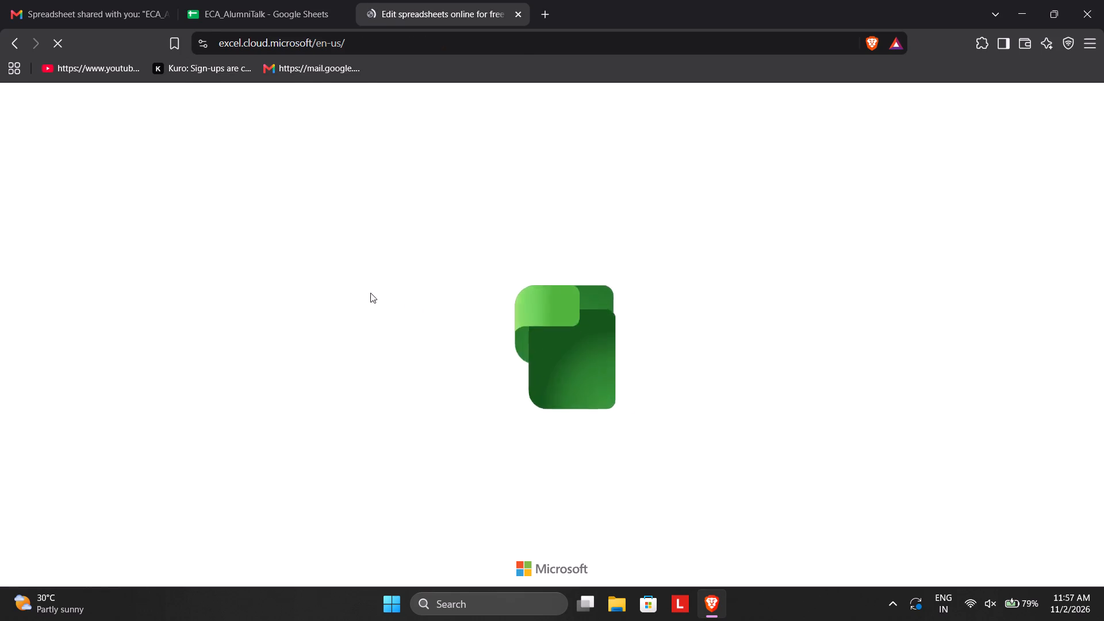
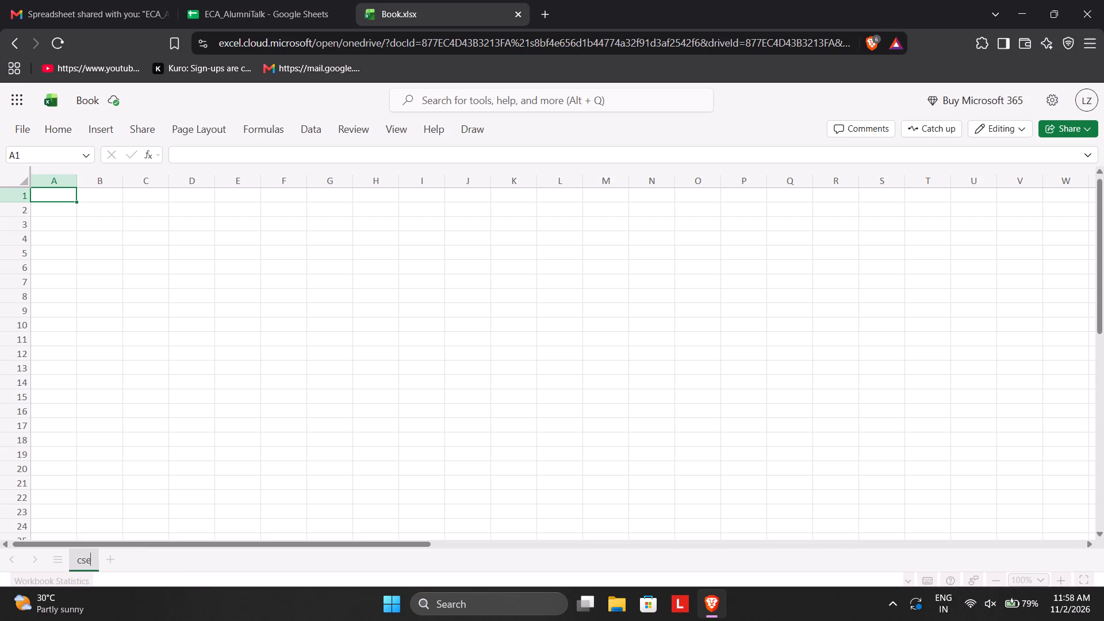
Finish renaming the Excel workbook's sheet as cse2.
{"action": "key", "text": "2"}
{"action": "key", "text": "Return"}
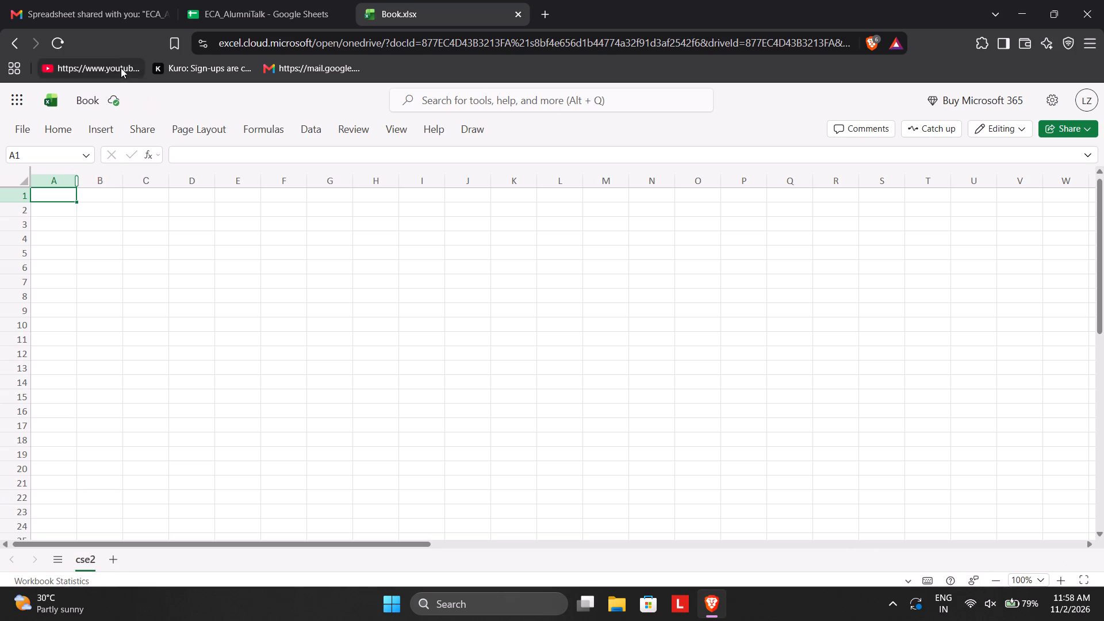
Copy the title and header rows A1:E2 from the 5CSE2 sheet of ECA_AlumniTalk into cell A1 of the Excel cse2 sheet, allowing clipboard access.
{"action": "left_click", "coordinate": [205, 13]}
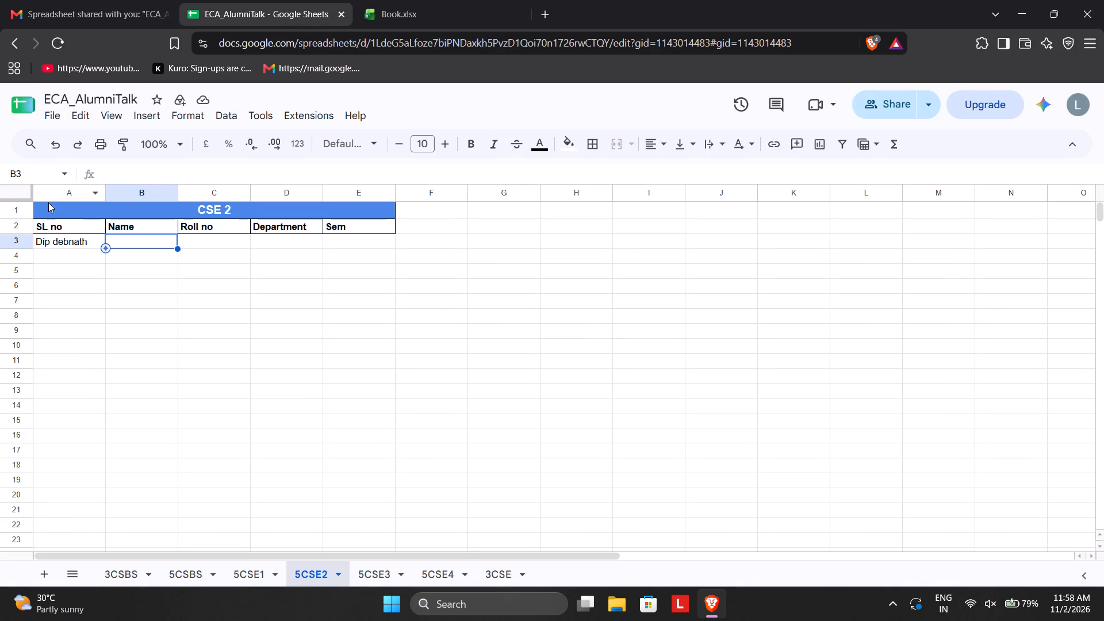
{"action": "left_click_drag", "start_coordinate": [37, 203], "coordinate": [270, 227]}
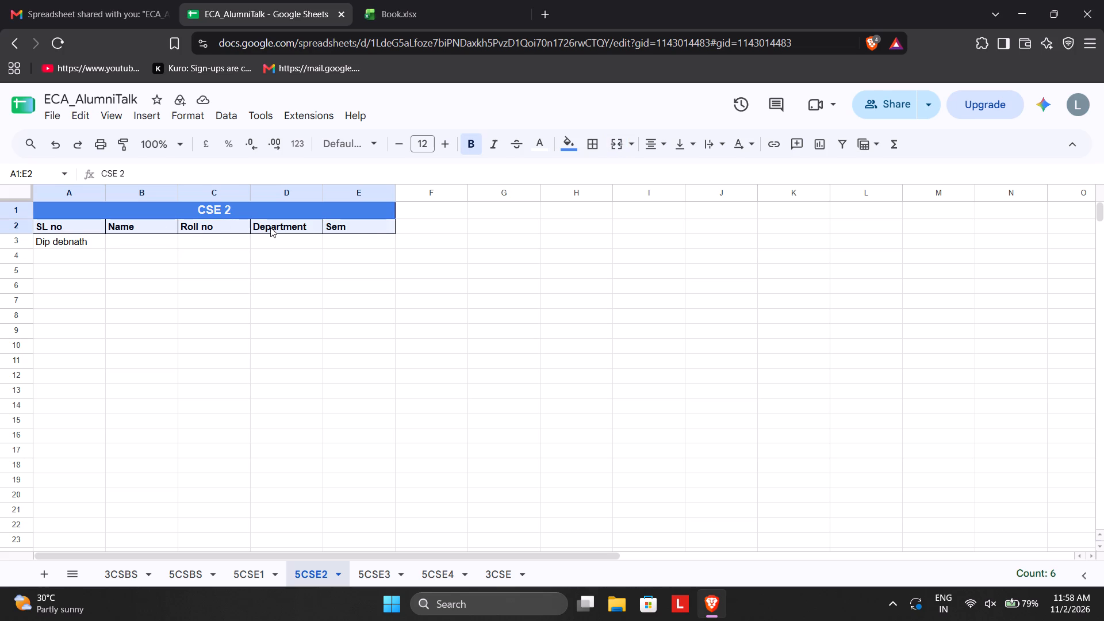
{"action": "left_click_drag", "start_coordinate": [270, 227], "coordinate": [386, 232]}
{"action": "key", "text": "ctrl+c"}
{"action": "key", "text": "ctrl+c"}
{"action": "left_click", "coordinate": [415, 0]}
{"action": "left_click", "coordinate": [62, 194]}
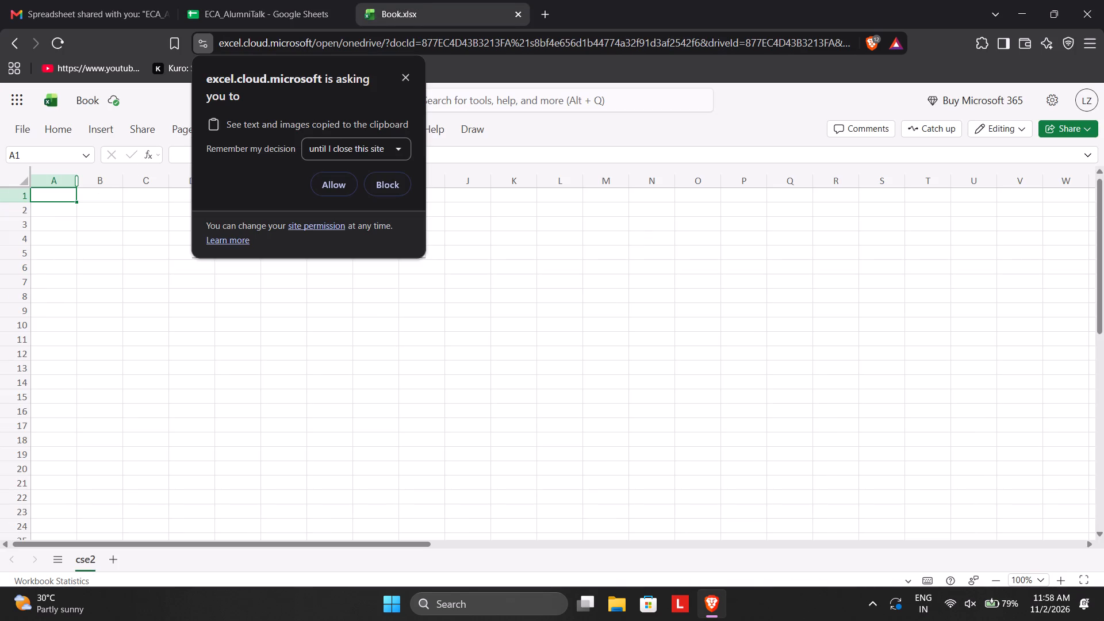
{"action": "key", "text": "ctrl+v"}
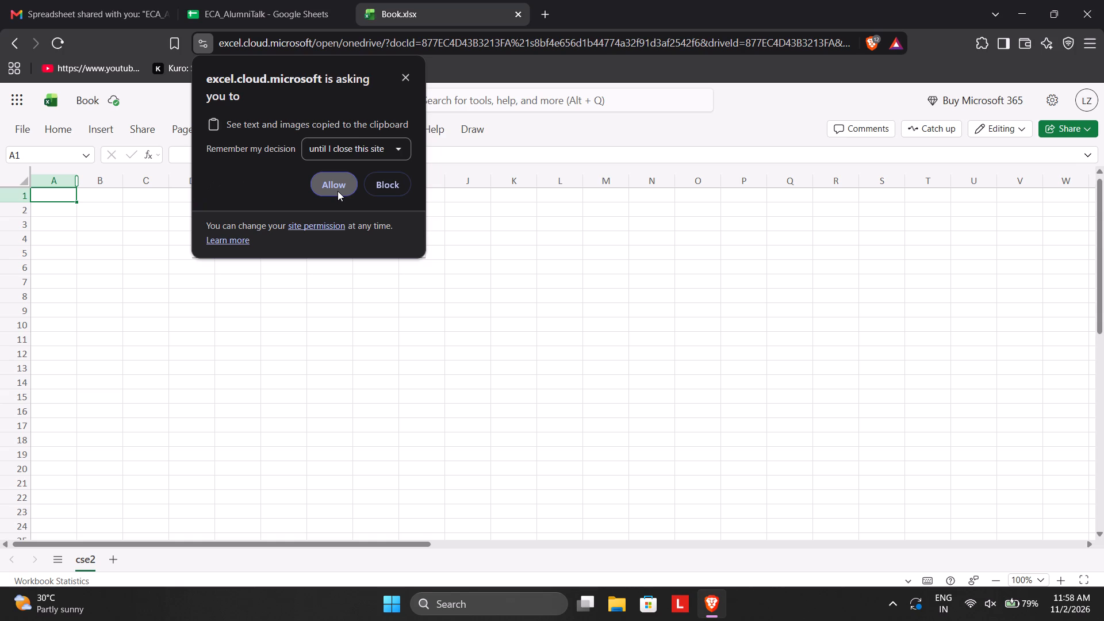
{"action": "left_click", "coordinate": [338, 190]}
{"action": "key", "text": "ctrl+v"}
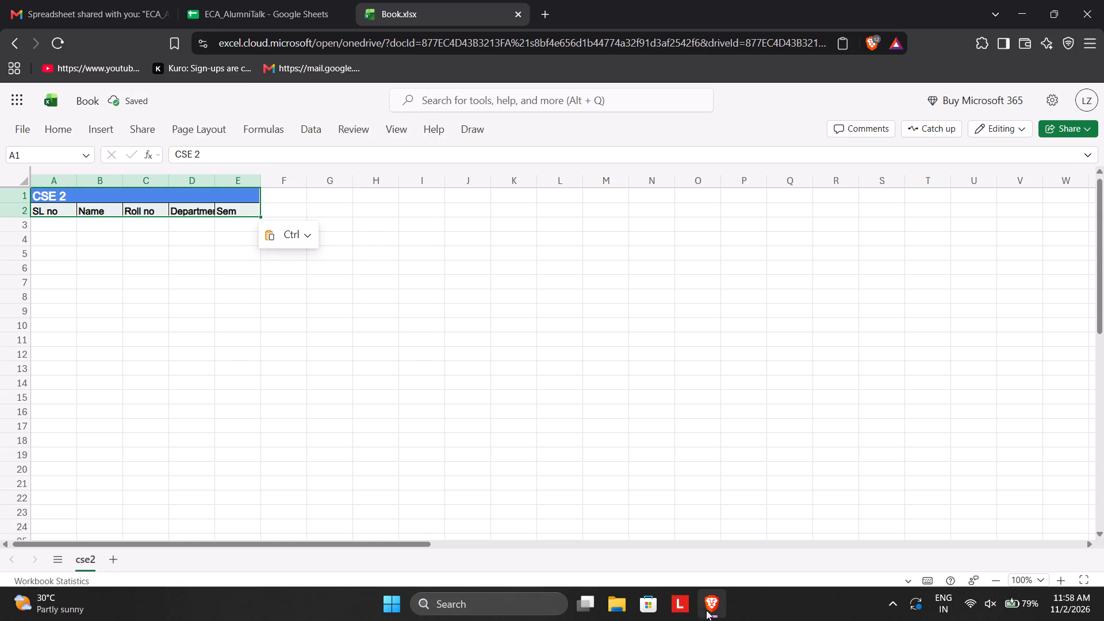
Minimize the browser and launch the Kuro app from the desktop.
{"action": "left_click", "coordinate": [1015, 1]}
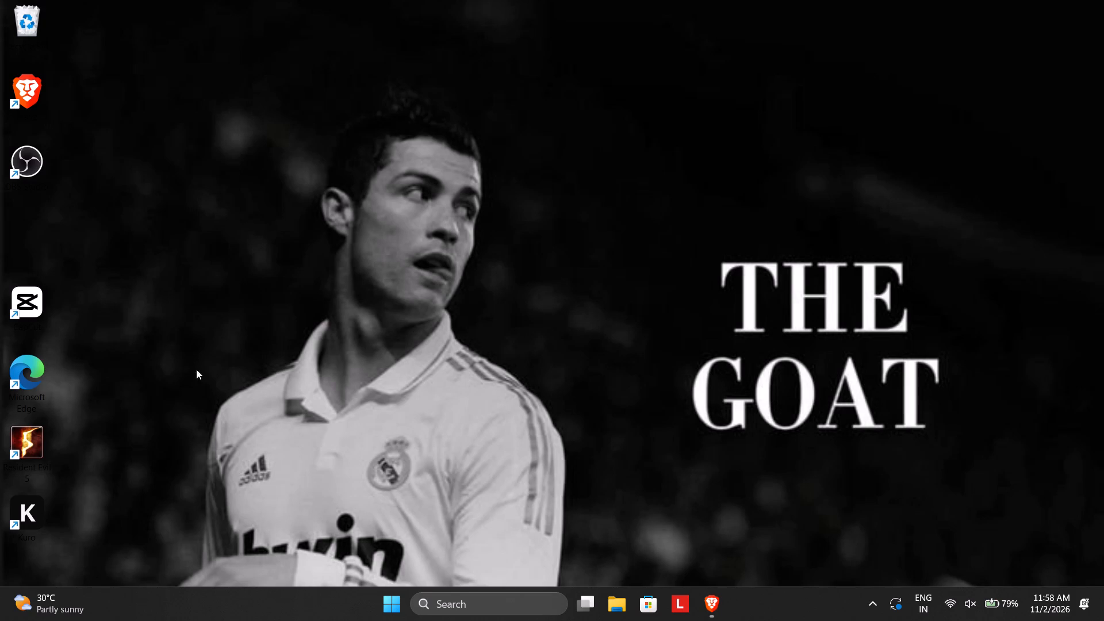
{"action": "double_click", "coordinate": [50, 515]}
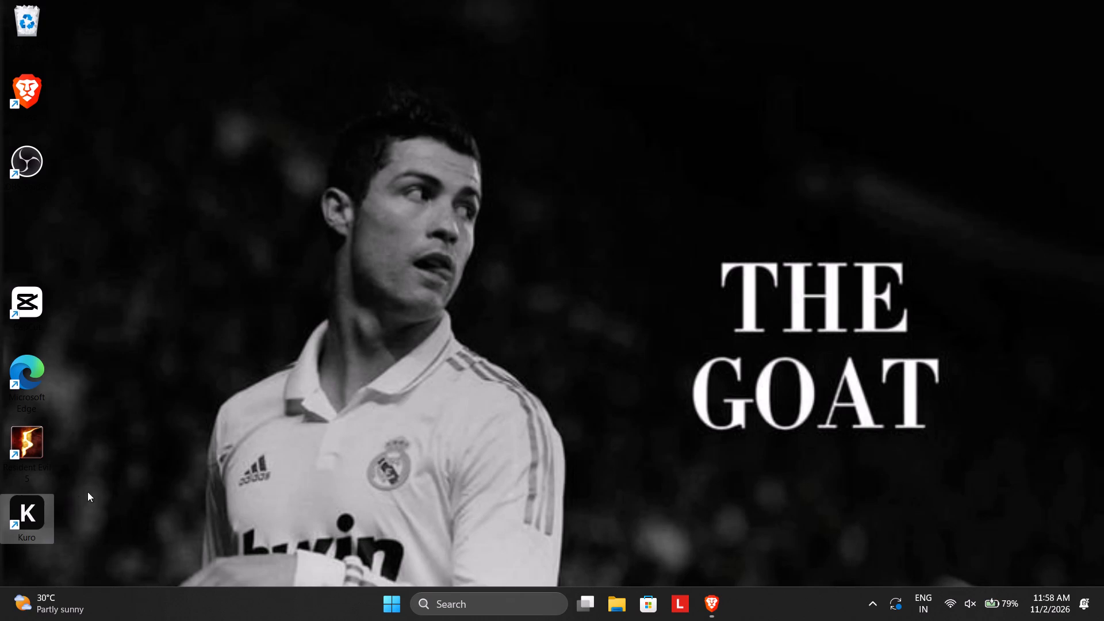
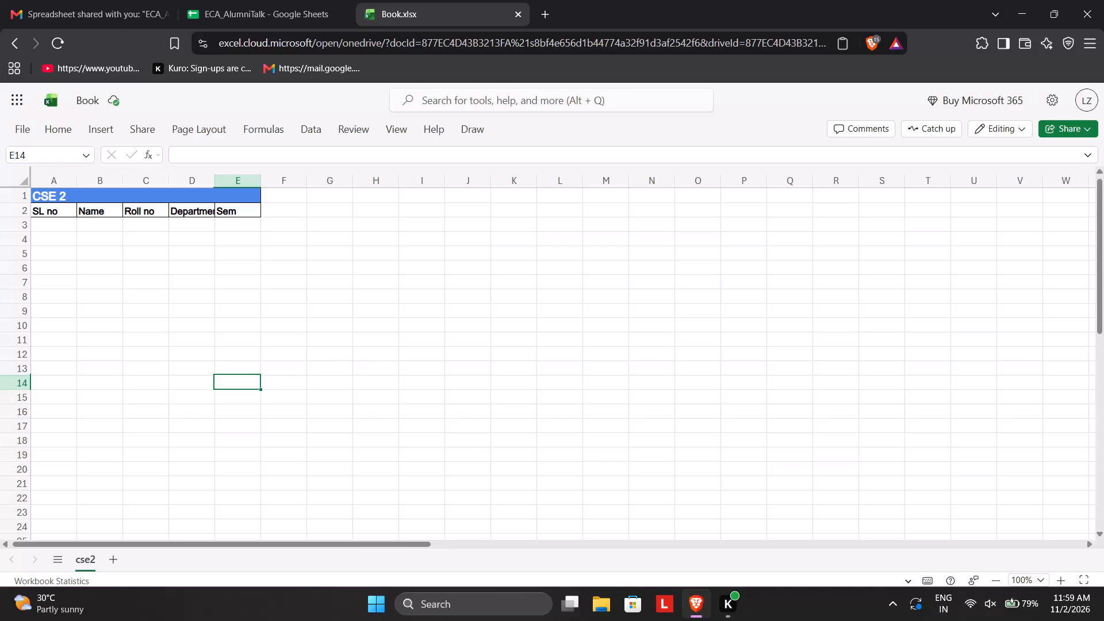
Widen columns B to E of the cse2 table, making Name and Roll no widest, Department fit its header, and Sem only slightly wider.
{"action": "left_click", "coordinate": [253, 200]}
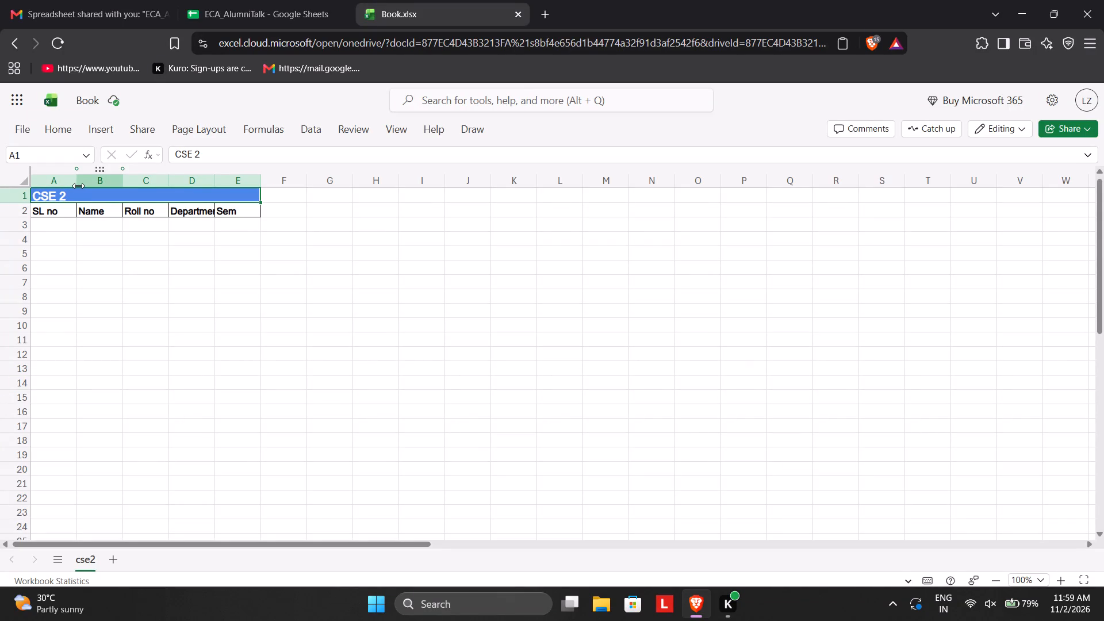
{"action": "left_click_drag", "start_coordinate": [122, 186], "coordinate": [148, 182]}
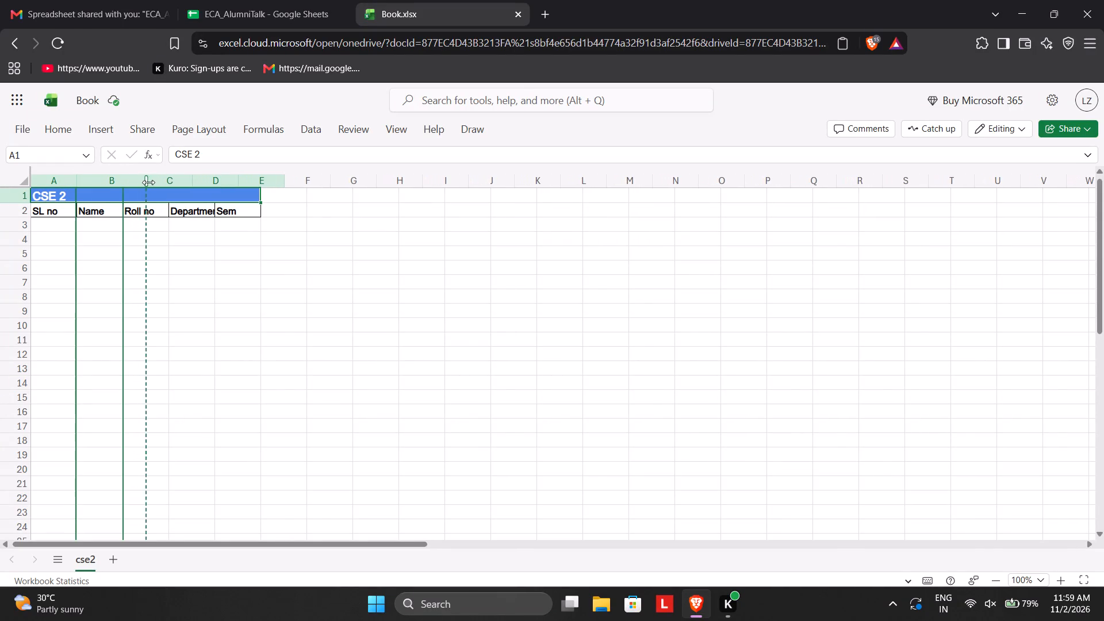
{"action": "left_click_drag", "start_coordinate": [148, 182], "coordinate": [149, 182]}
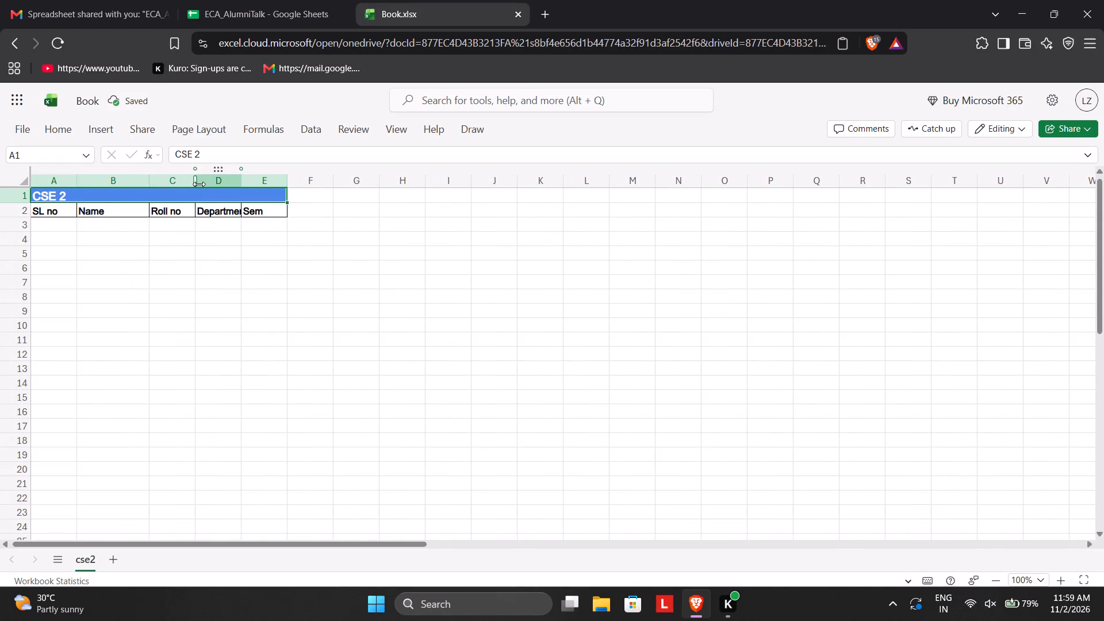
{"action": "left_click_drag", "start_coordinate": [199, 184], "coordinate": [231, 186]}
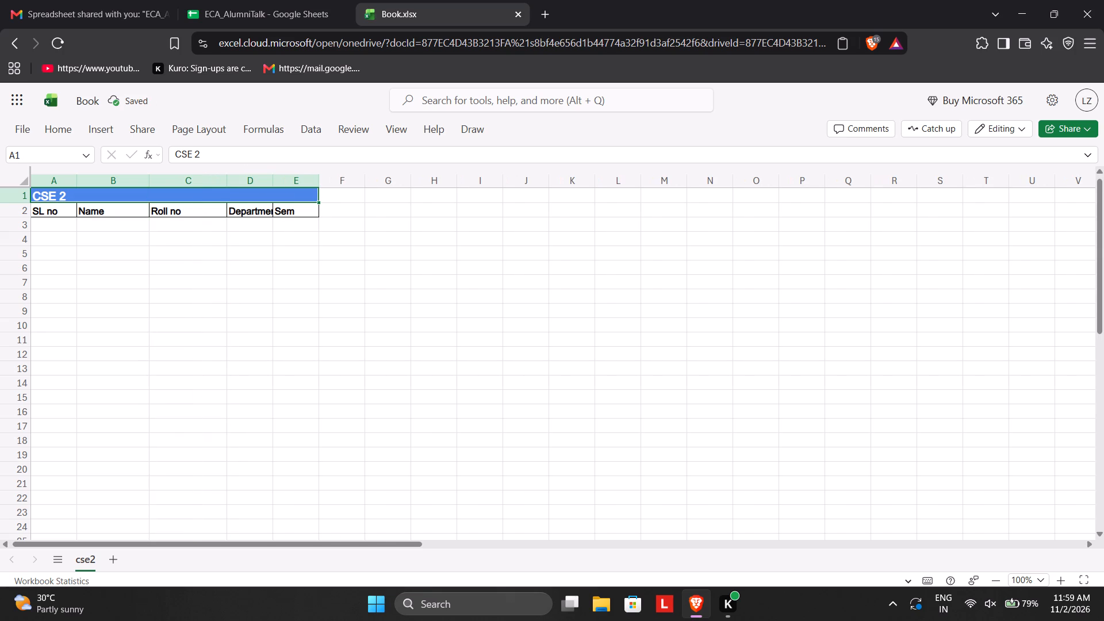
{"action": "left_click_drag", "start_coordinate": [276, 185], "coordinate": [306, 184]}
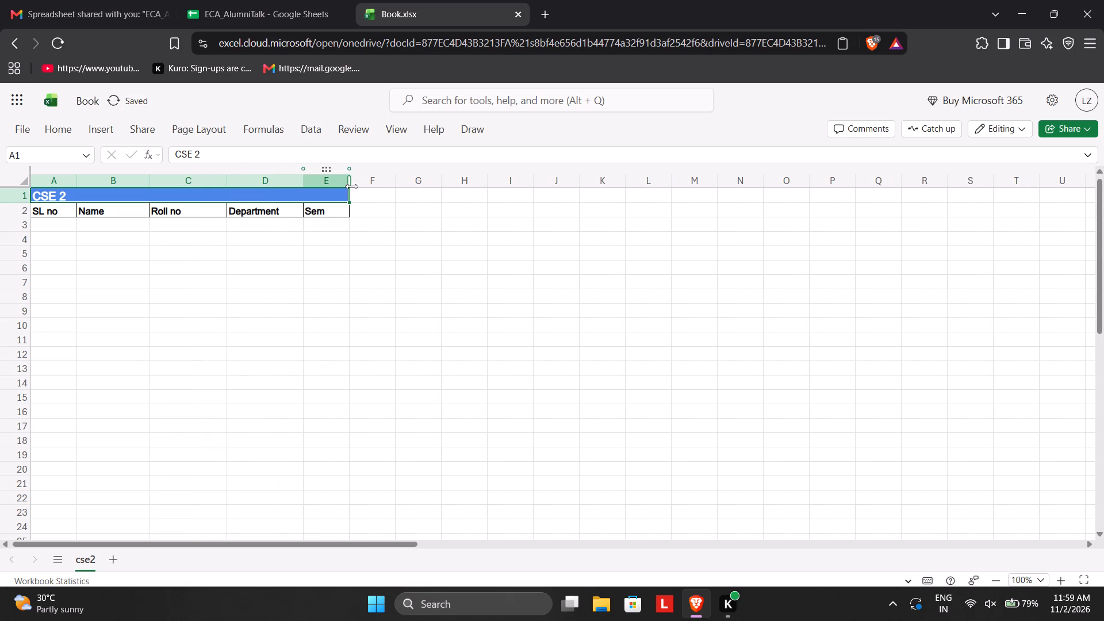
{"action": "left_click", "coordinate": [352, 184]}
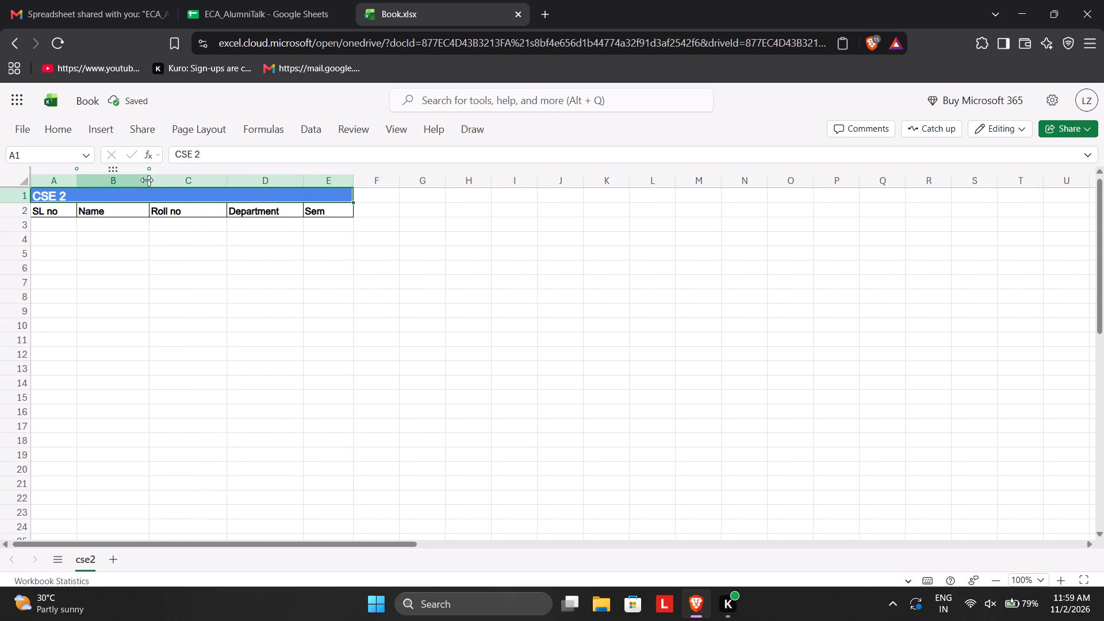
{"action": "left_click_drag", "start_coordinate": [147, 180], "coordinate": [170, 179]}
{"action": "left_click_drag", "start_coordinate": [252, 181], "coordinate": [272, 182]}
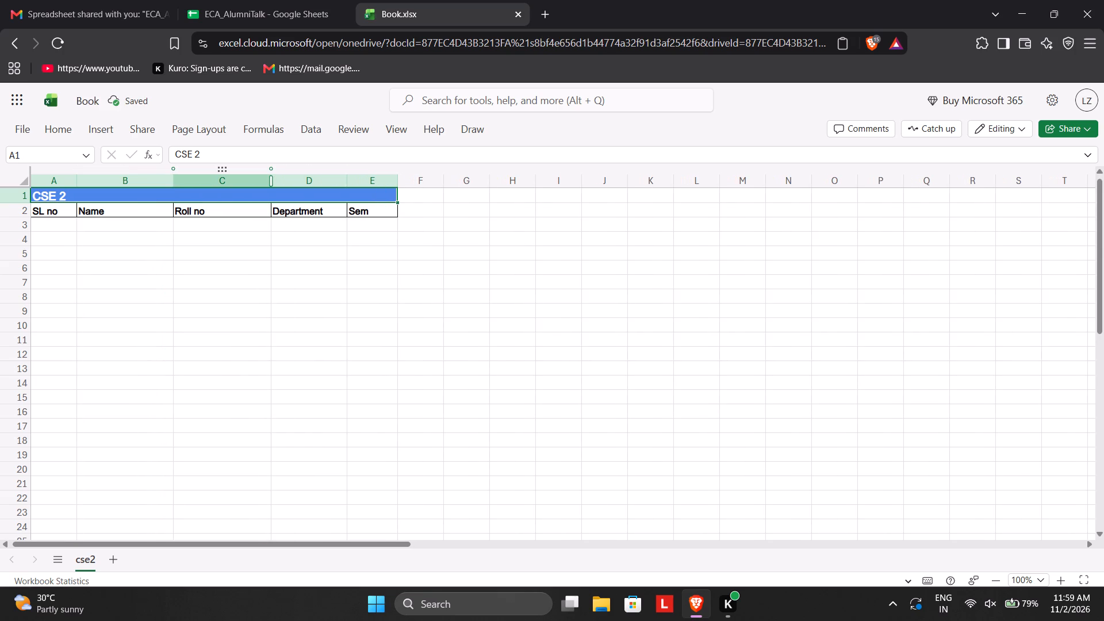
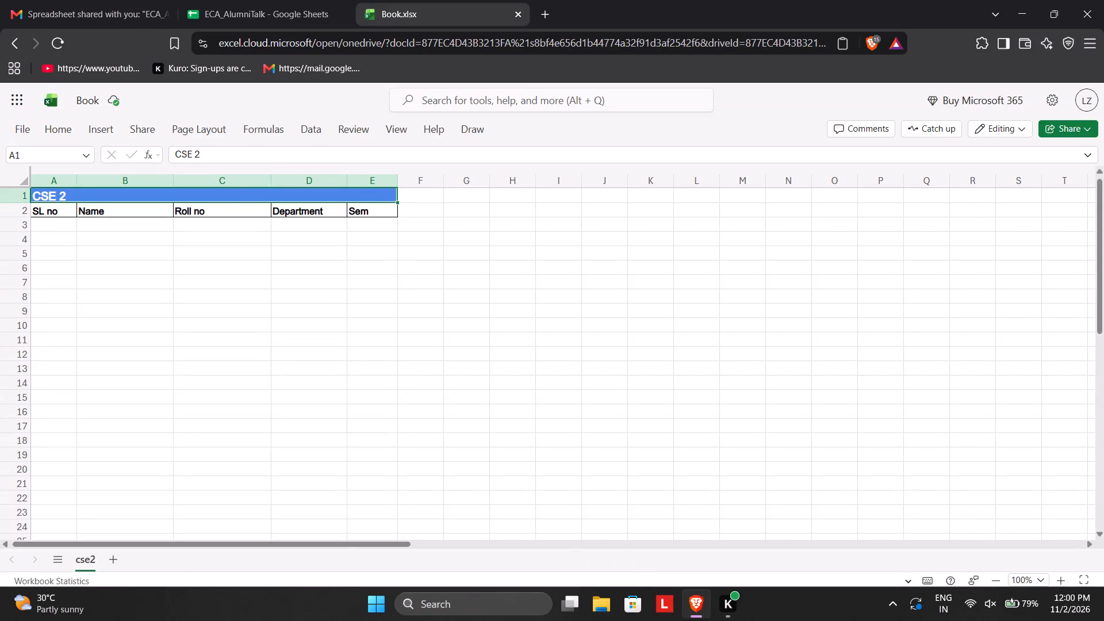
Switch to the ECA_AlumniTalk spreadsheet and move the first student's name in row 3 of 5CSE2 from SL no to Name.
{"action": "left_click", "coordinate": [323, 0]}
{"action": "left_click", "coordinate": [135, 242]}
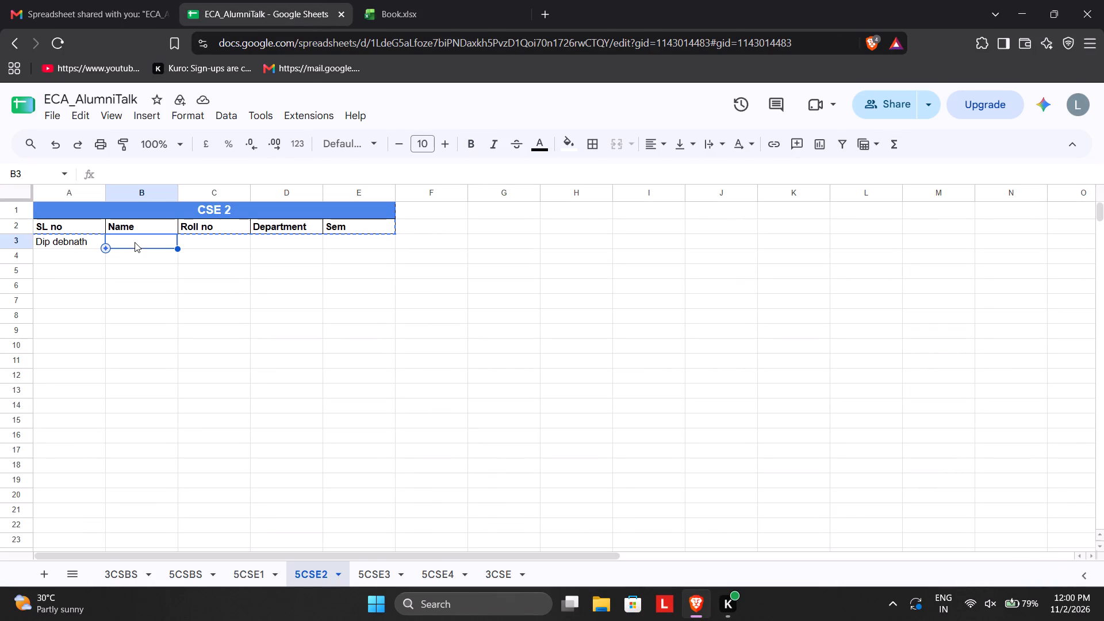
{"action": "left_click", "coordinate": [75, 241]}
{"action": "left_click_drag", "start_coordinate": [75, 241], "coordinate": [147, 241]}
{"action": "left_click", "coordinate": [90, 243]}
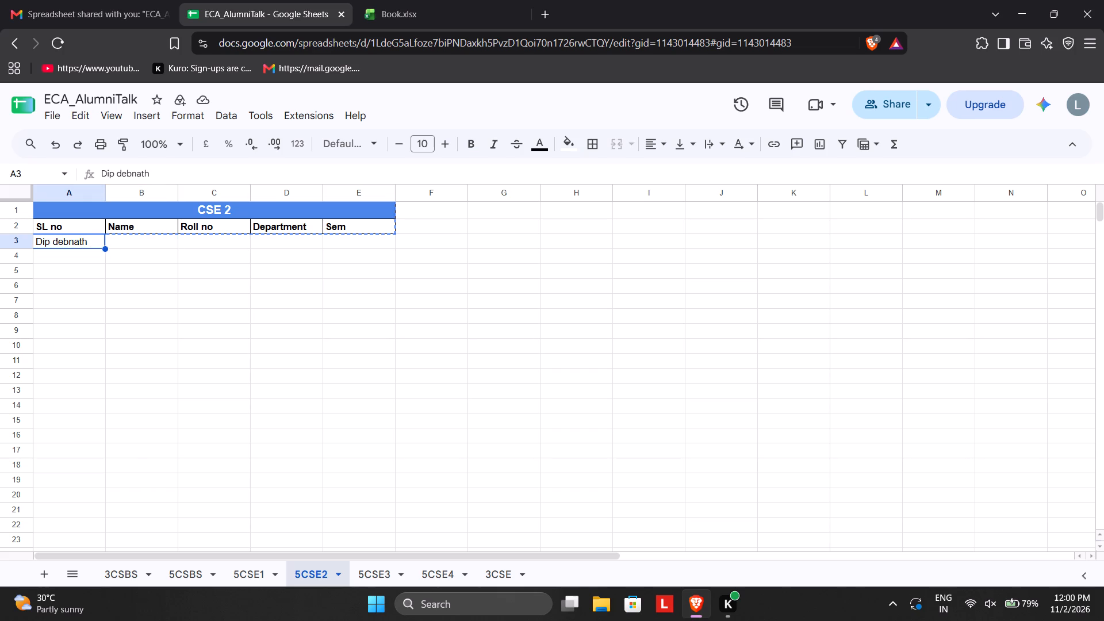
{"action": "left_click_drag", "start_coordinate": [106, 248], "coordinate": [136, 250]}
{"action": "left_click", "coordinate": [98, 243]}
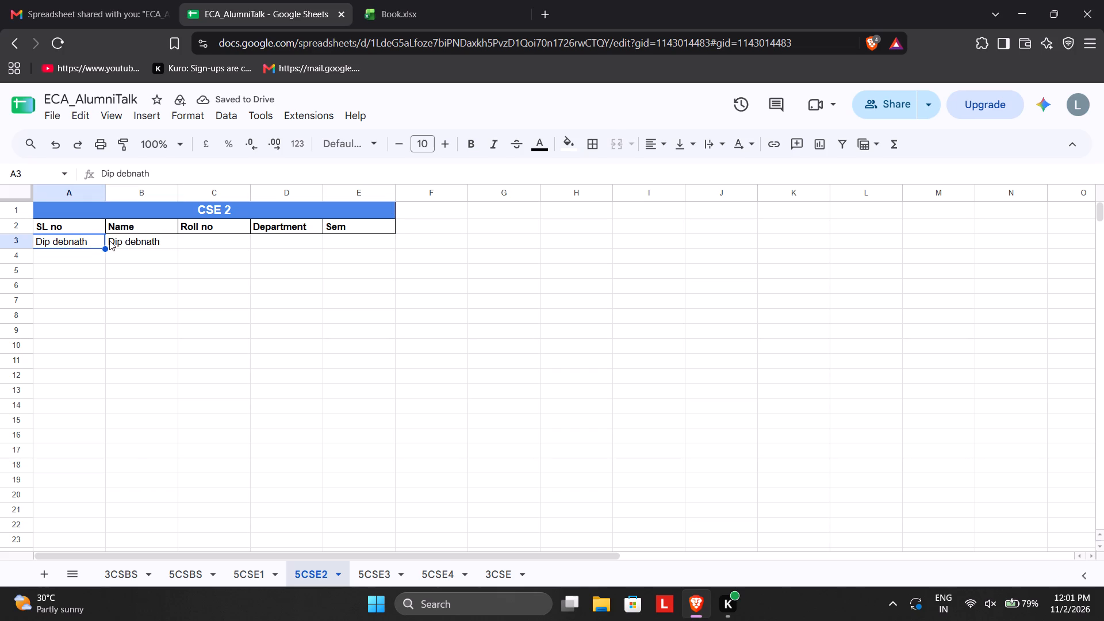
{"action": "key", "text": "Delete"}
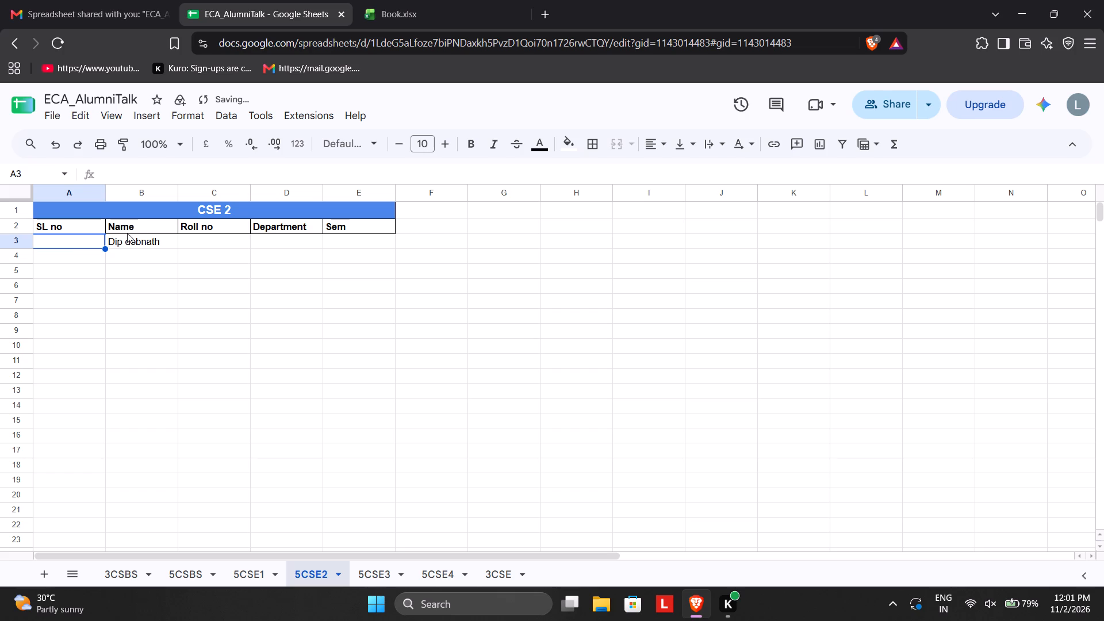
Enter serial numbers 1 to 5 in cells A3 to A7 under SL no.
{"action": "left_click", "coordinate": [60, 241]}
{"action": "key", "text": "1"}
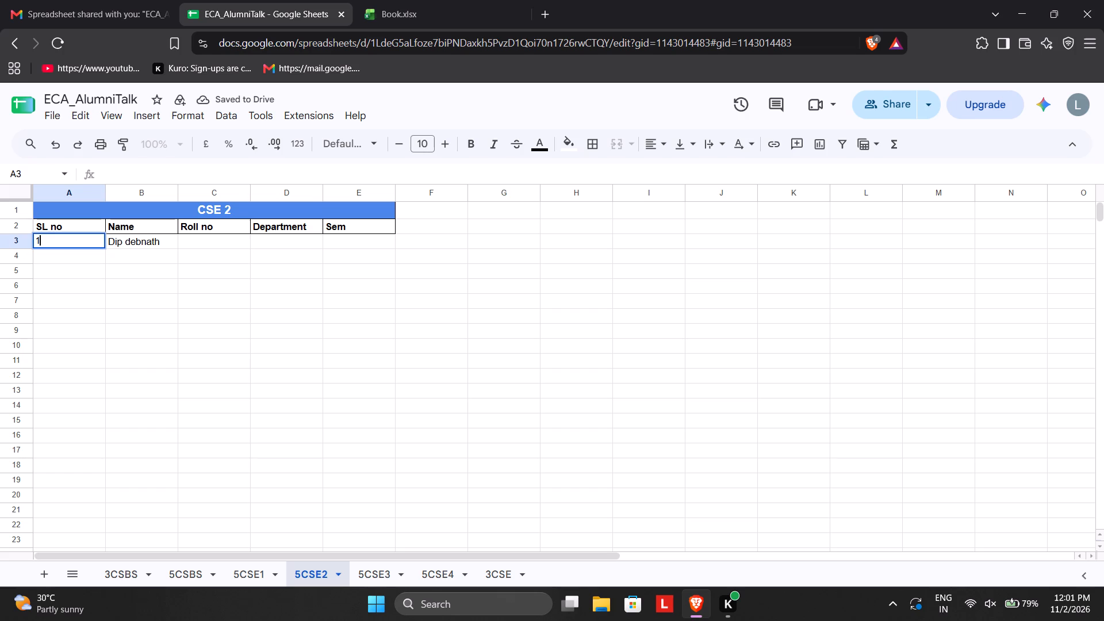
{"action": "left_click", "coordinate": [62, 255]}
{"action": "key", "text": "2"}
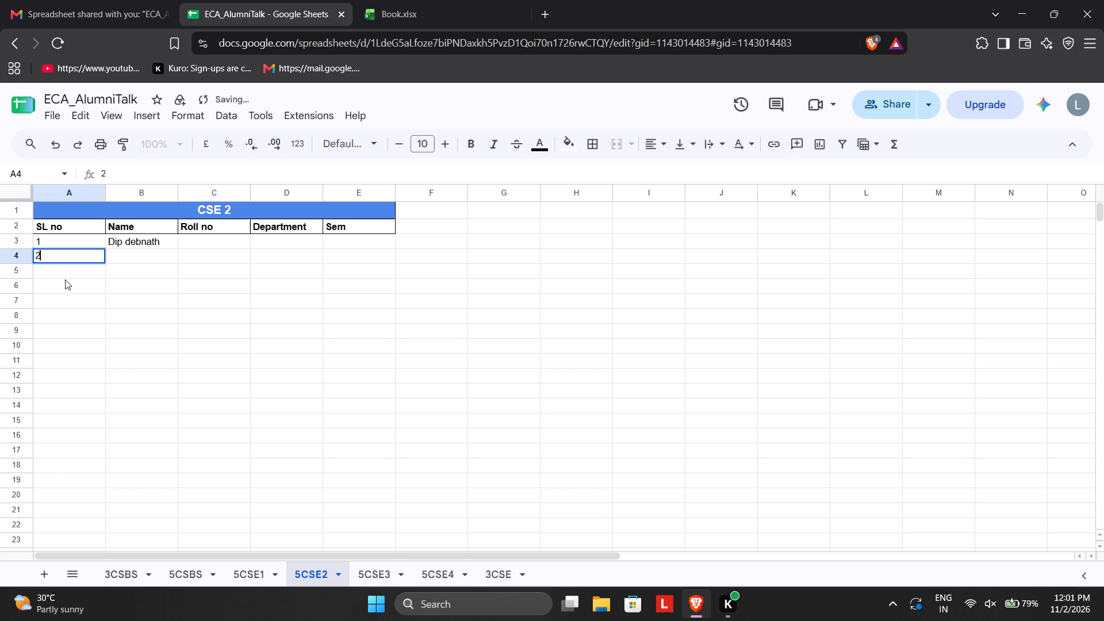
{"action": "left_click", "coordinate": [63, 273]}
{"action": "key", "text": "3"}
{"action": "left_click", "coordinate": [64, 290]}
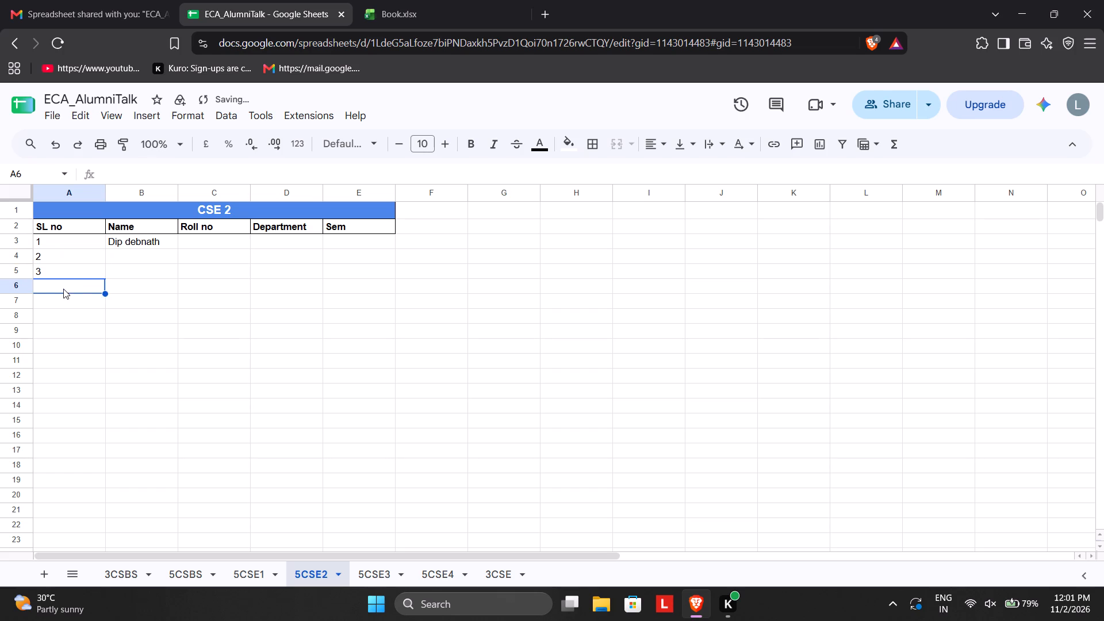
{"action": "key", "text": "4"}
{"action": "left_click", "coordinate": [66, 301]}
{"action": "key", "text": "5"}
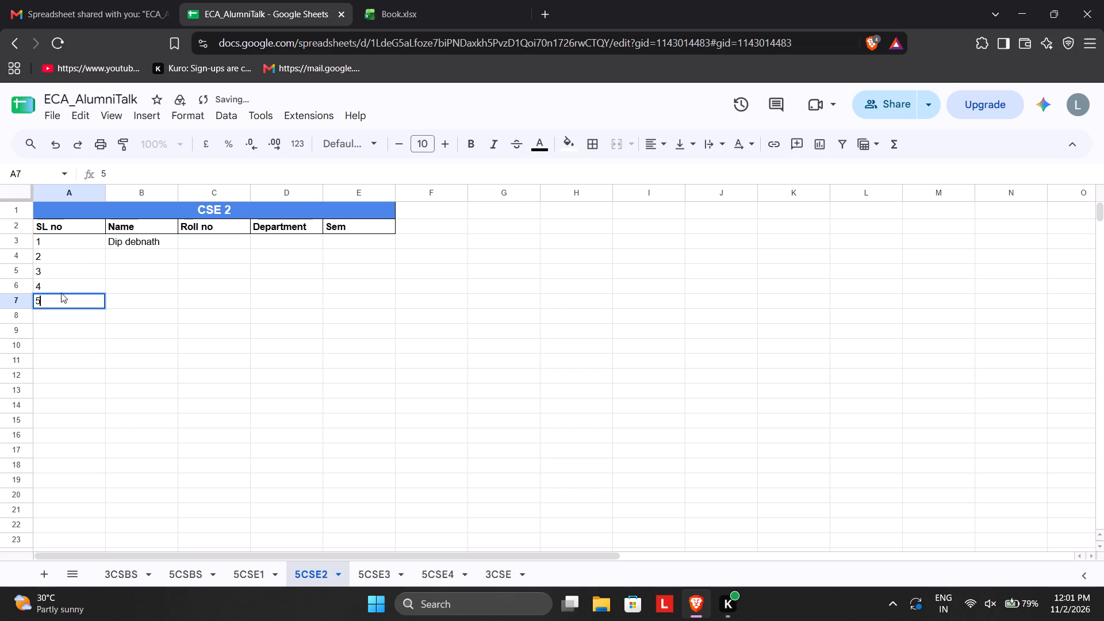
Enter the second student's name, starting with a capital letter, in cell B4 under Name.
{"action": "left_click", "coordinate": [112, 251]}
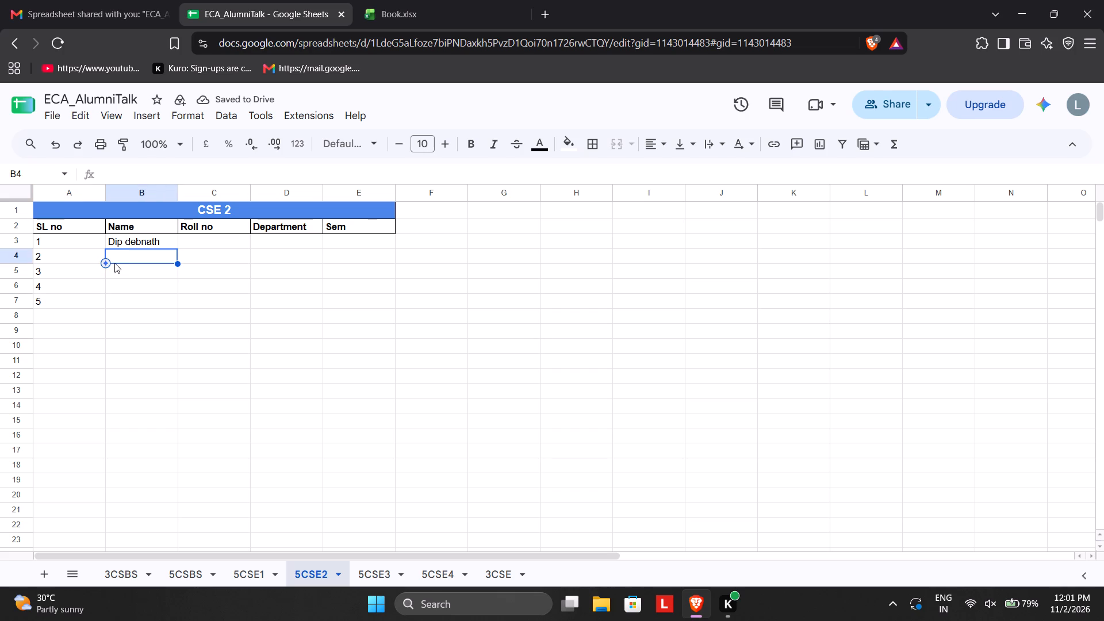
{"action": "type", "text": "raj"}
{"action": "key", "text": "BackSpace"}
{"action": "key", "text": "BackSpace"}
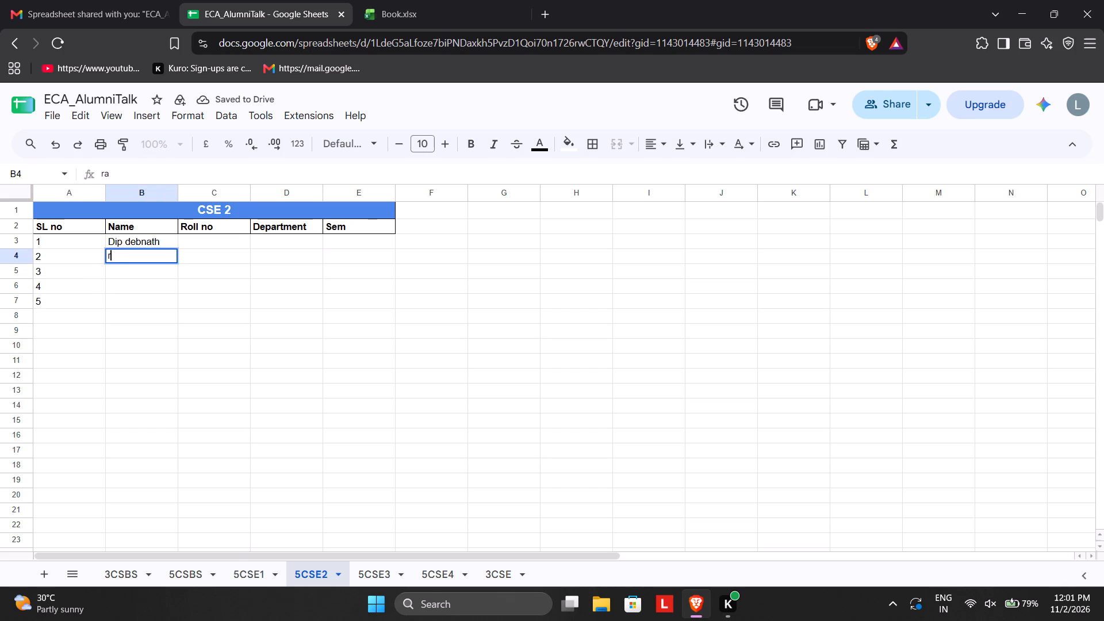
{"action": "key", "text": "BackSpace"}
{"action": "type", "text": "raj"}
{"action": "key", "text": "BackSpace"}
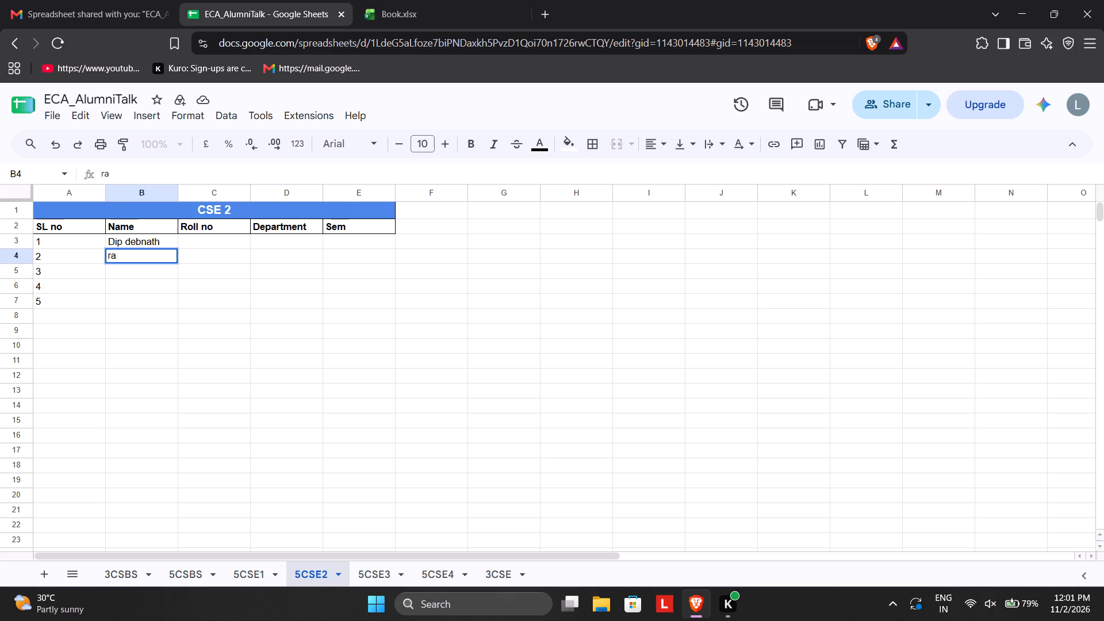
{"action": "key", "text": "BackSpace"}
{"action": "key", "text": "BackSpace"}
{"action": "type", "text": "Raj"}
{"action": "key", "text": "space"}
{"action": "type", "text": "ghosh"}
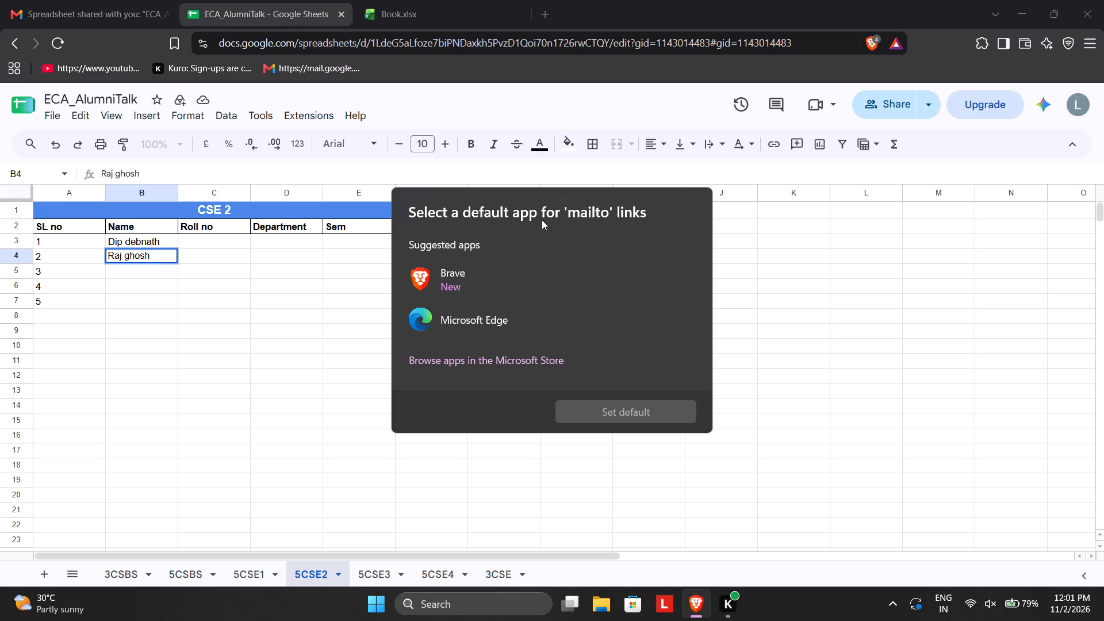
Set Brave as the default app for mailto links and close the extra new-tab browser window.
{"action": "left_click", "coordinate": [530, 275]}
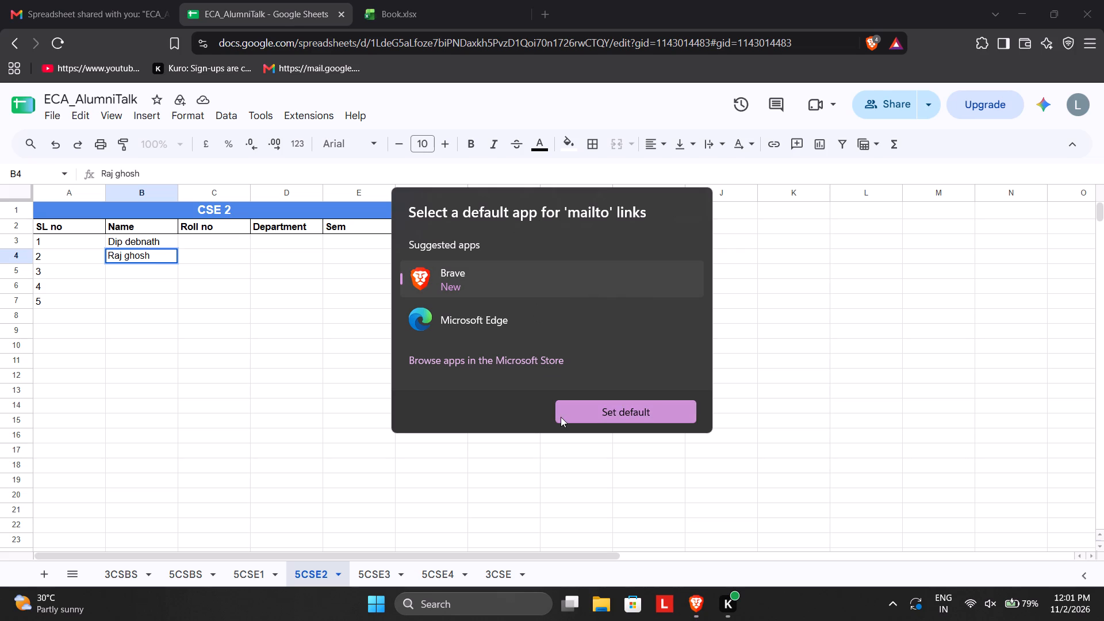
{"action": "left_click", "coordinate": [574, 417]}
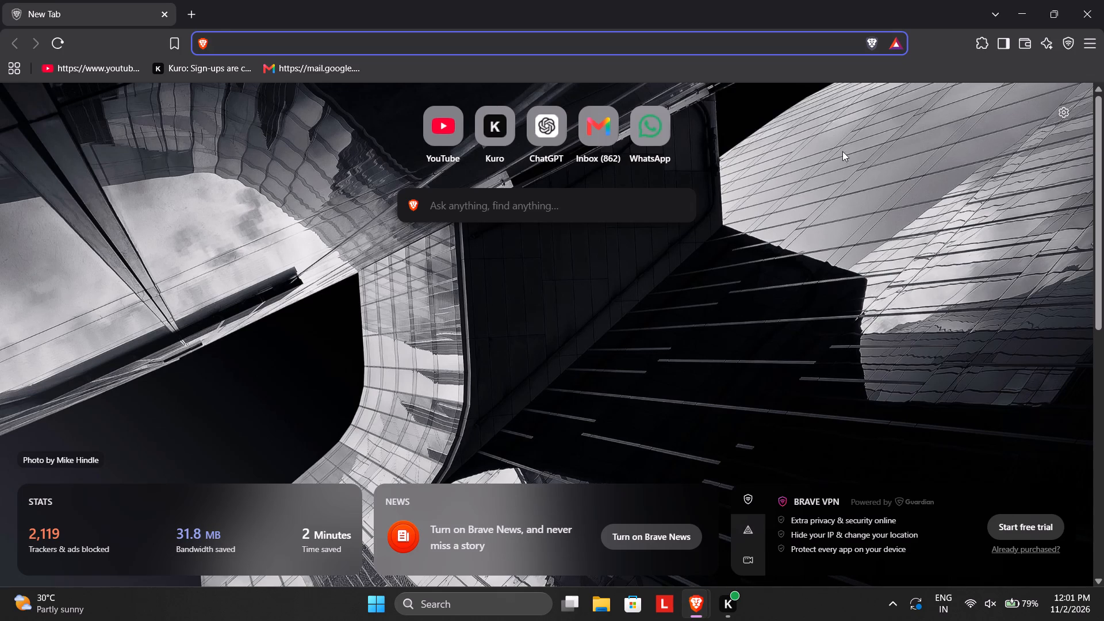
{"action": "left_click", "coordinate": [1099, 0]}
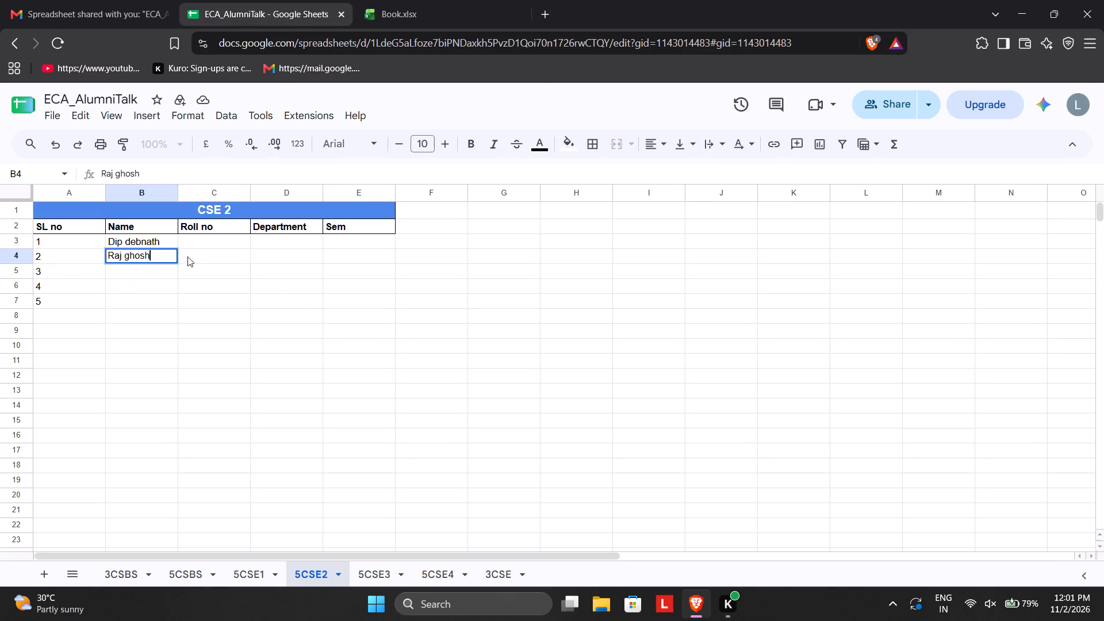
Enter the third student's full name in cell B5 under Name.
{"action": "left_click", "coordinate": [158, 263]}
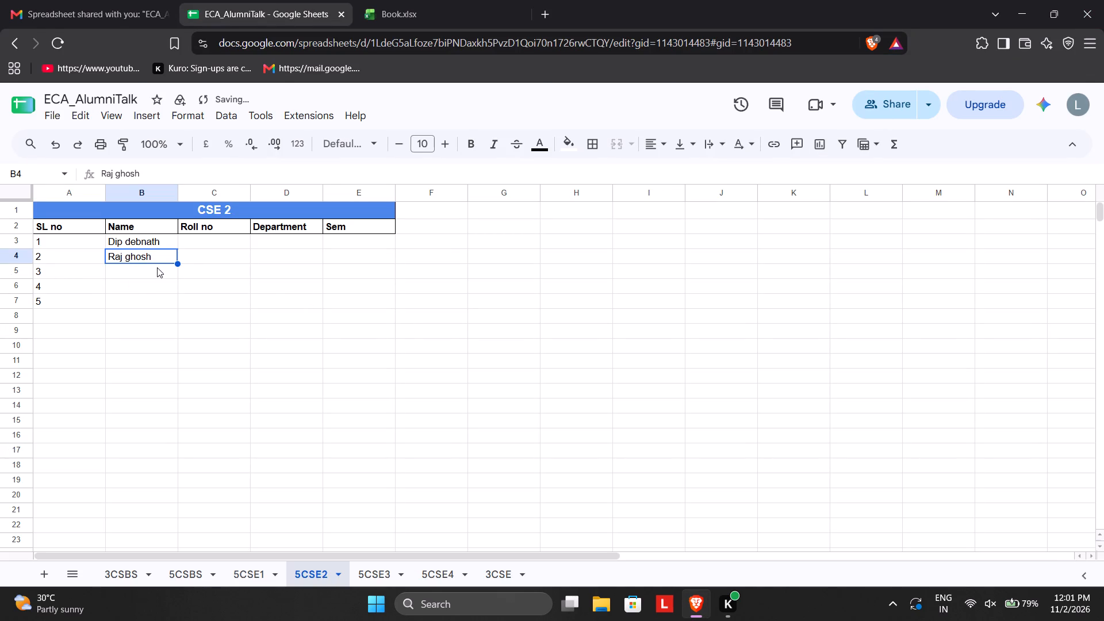
{"action": "left_click", "coordinate": [157, 267]}
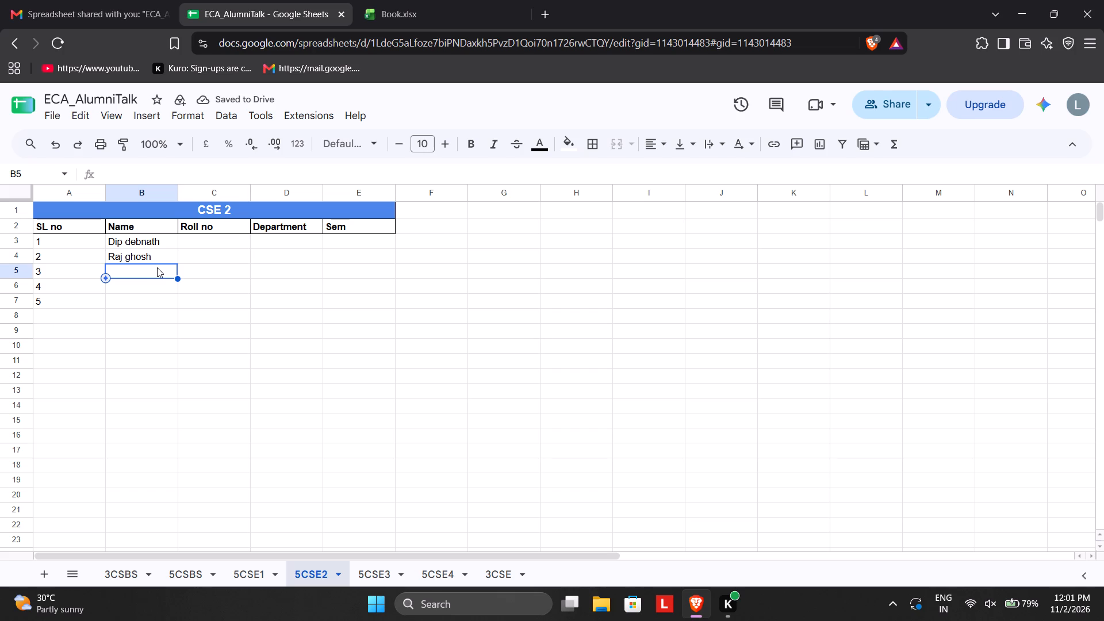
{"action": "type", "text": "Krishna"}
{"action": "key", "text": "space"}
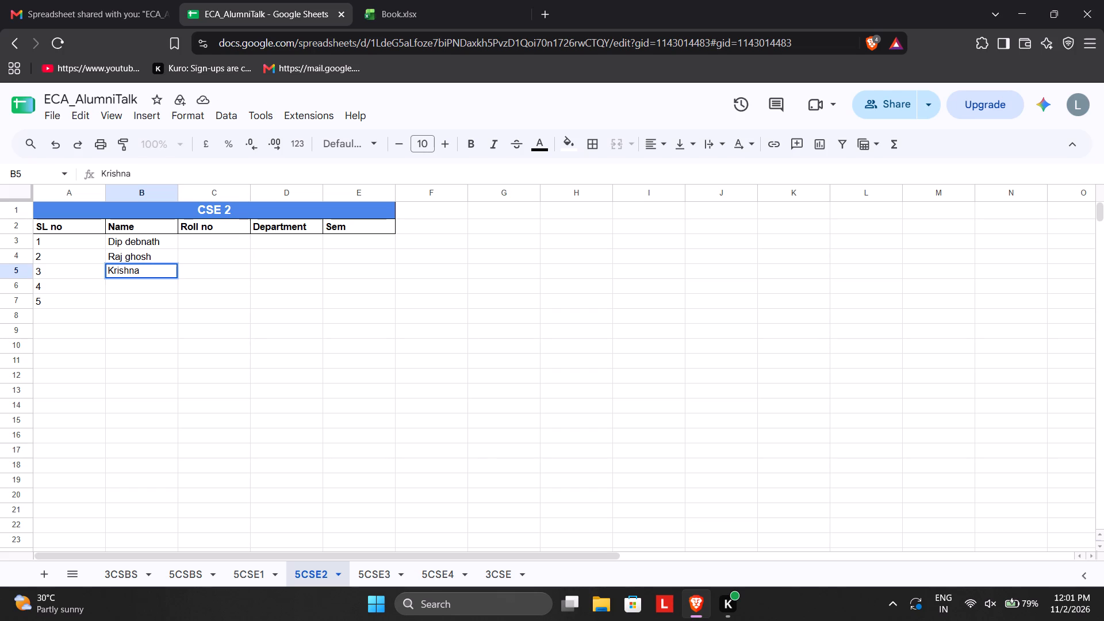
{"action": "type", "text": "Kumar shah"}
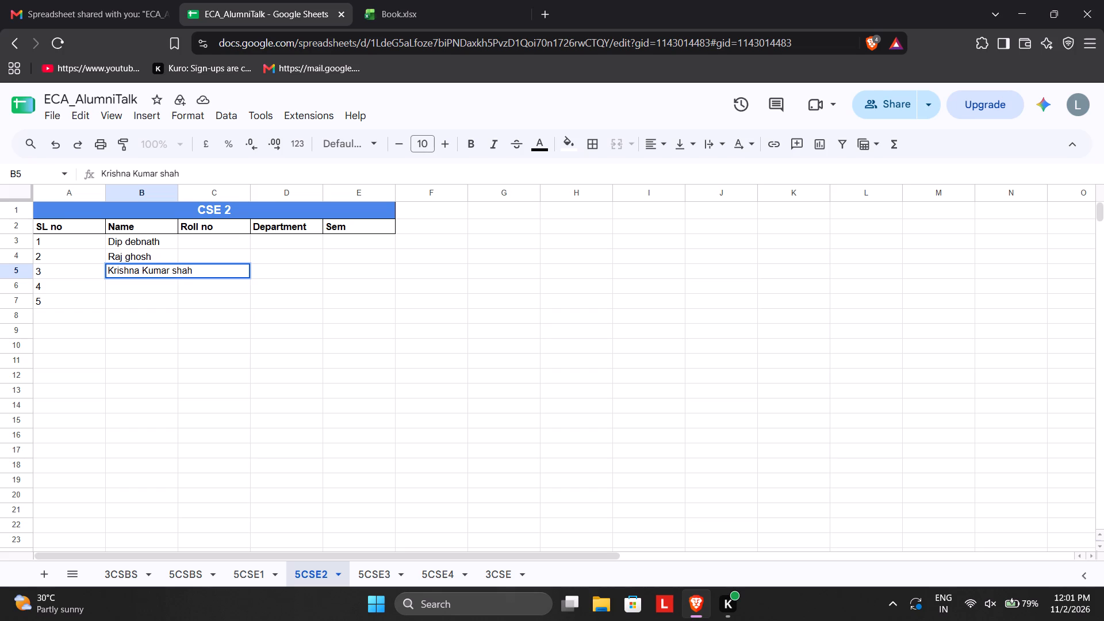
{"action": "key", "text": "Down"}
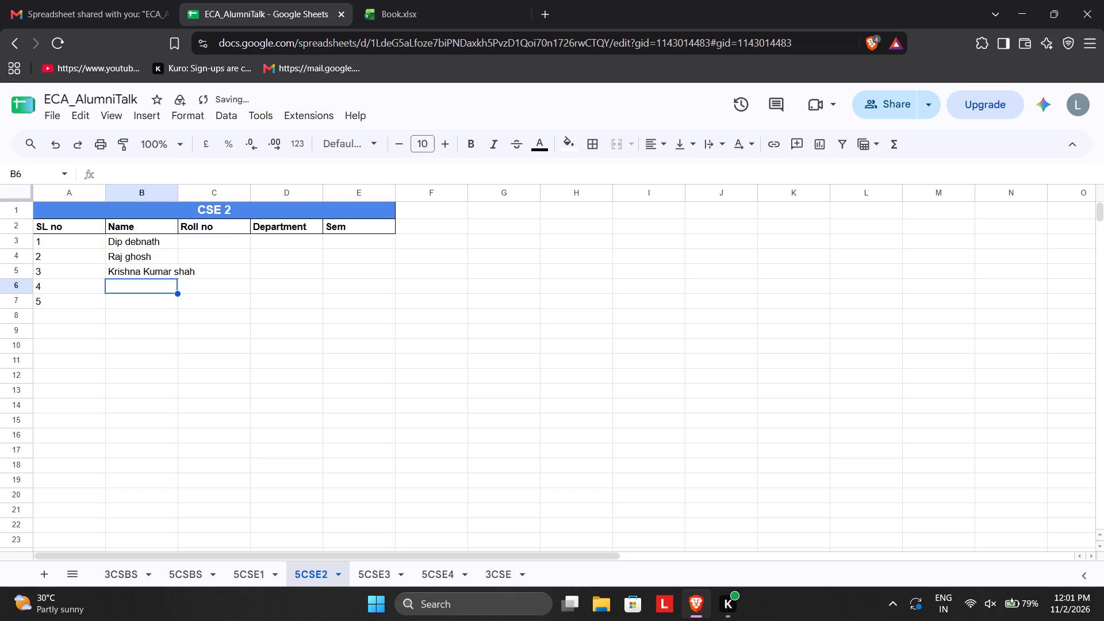
Enter the fourth student's full name in cell B6 under Name.
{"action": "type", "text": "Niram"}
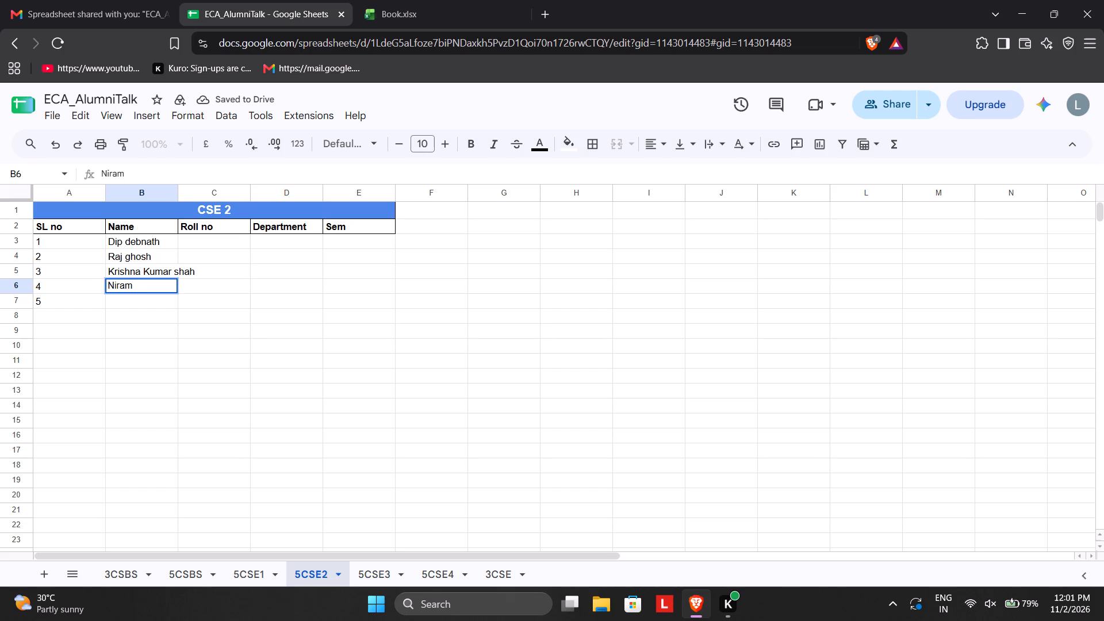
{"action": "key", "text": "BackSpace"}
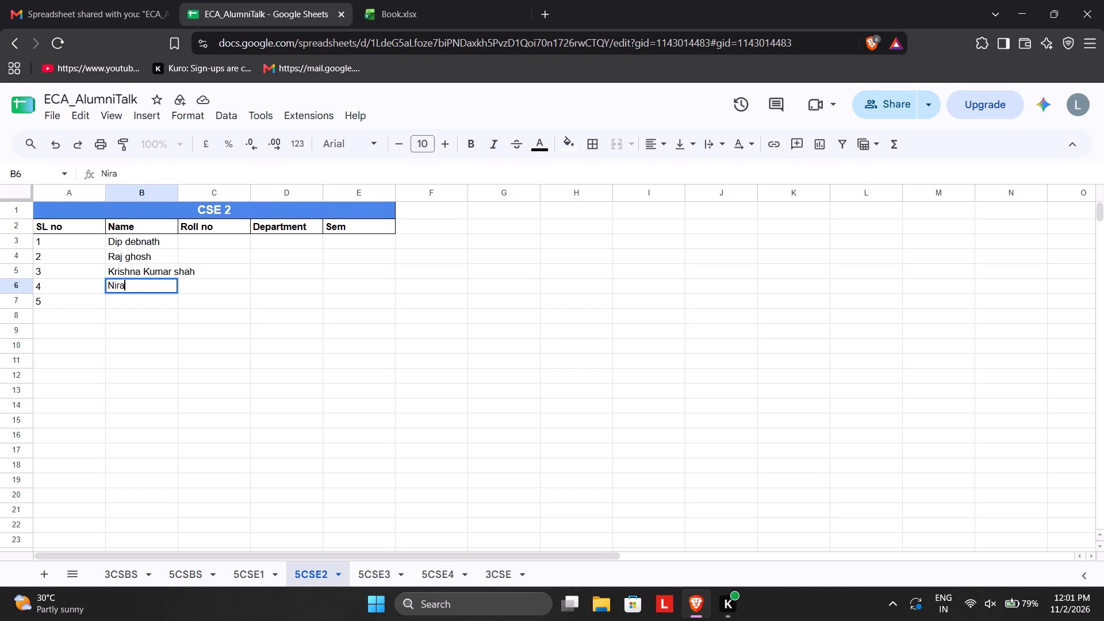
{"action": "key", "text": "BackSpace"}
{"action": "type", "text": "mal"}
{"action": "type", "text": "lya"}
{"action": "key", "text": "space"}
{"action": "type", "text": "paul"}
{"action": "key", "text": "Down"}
Enter the fifth student's full name in cell B7 under Name.
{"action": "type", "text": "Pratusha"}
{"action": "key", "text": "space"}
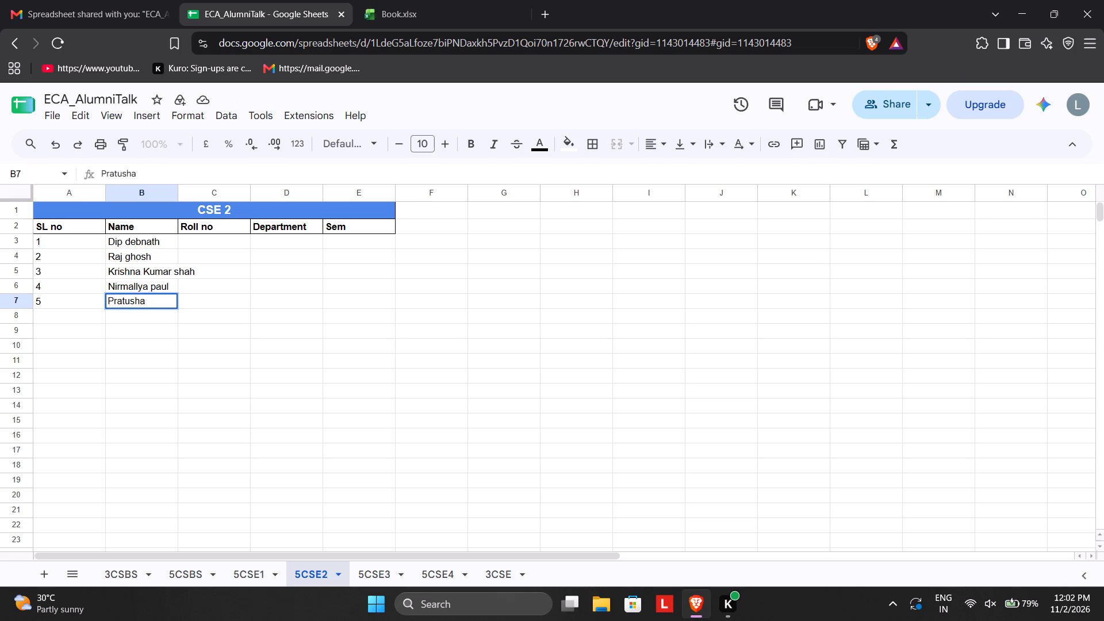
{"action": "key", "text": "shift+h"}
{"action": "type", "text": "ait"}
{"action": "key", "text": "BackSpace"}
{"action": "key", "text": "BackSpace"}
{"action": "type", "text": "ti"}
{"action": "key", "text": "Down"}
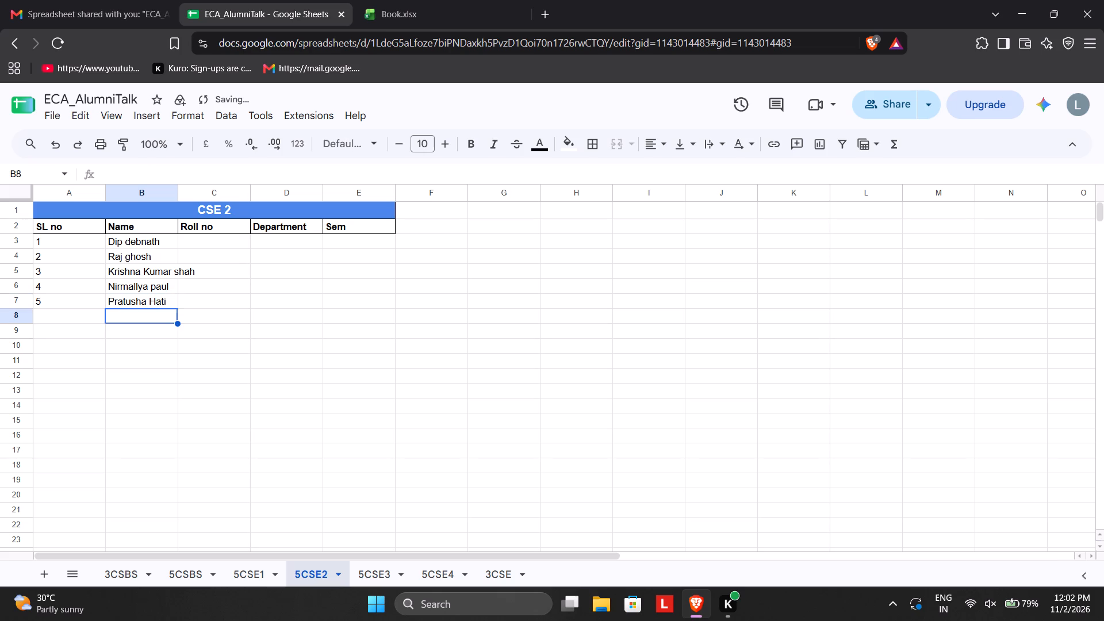
Enter the sixth student's full name in cell B8 under Name.
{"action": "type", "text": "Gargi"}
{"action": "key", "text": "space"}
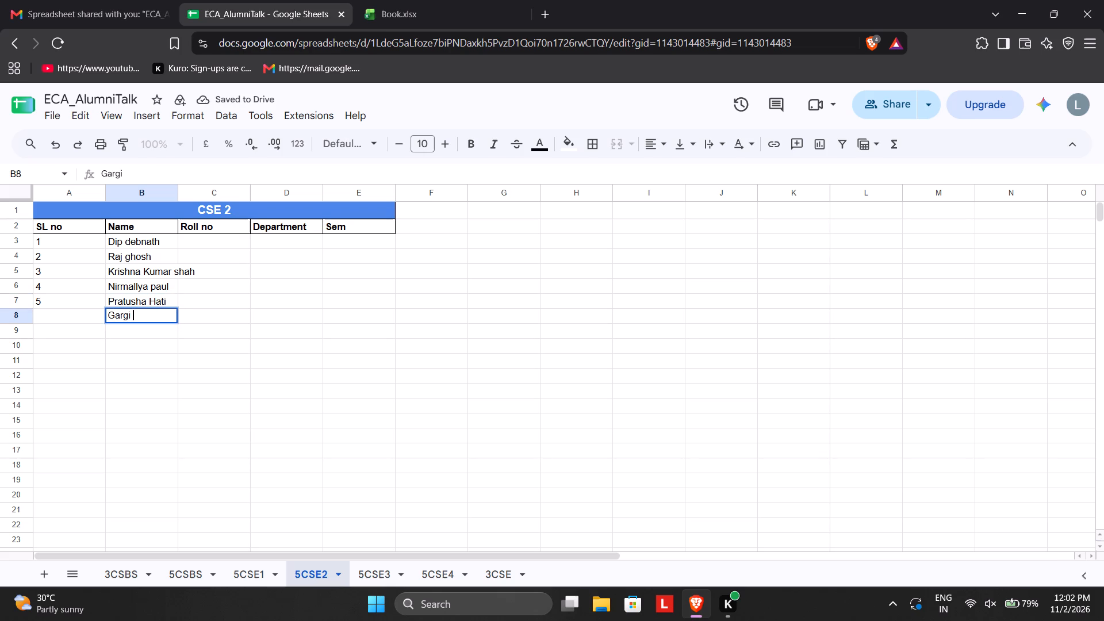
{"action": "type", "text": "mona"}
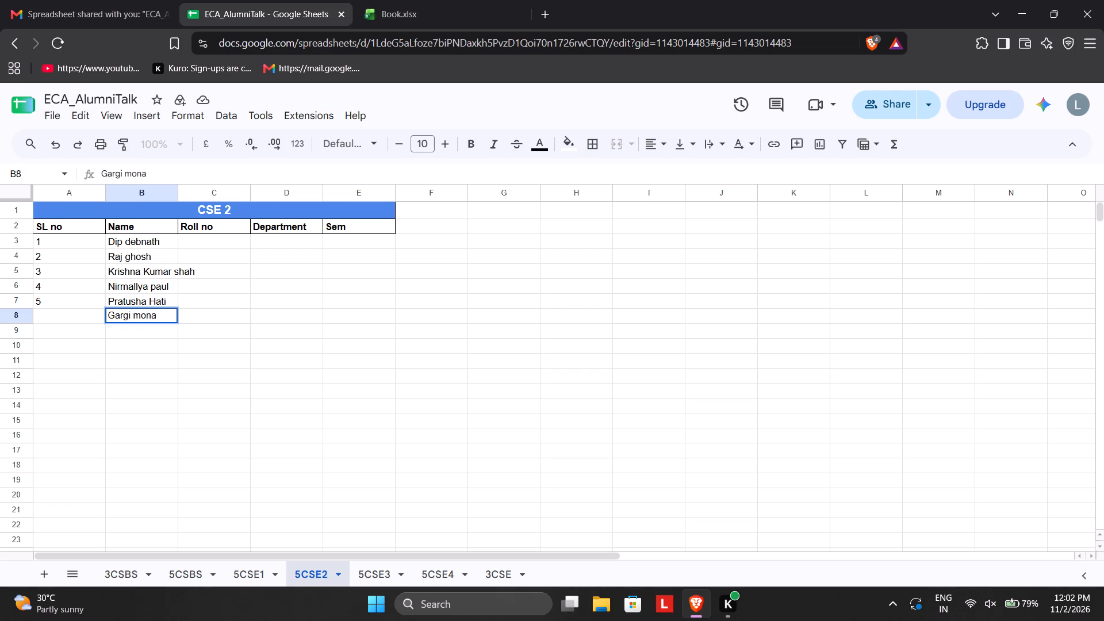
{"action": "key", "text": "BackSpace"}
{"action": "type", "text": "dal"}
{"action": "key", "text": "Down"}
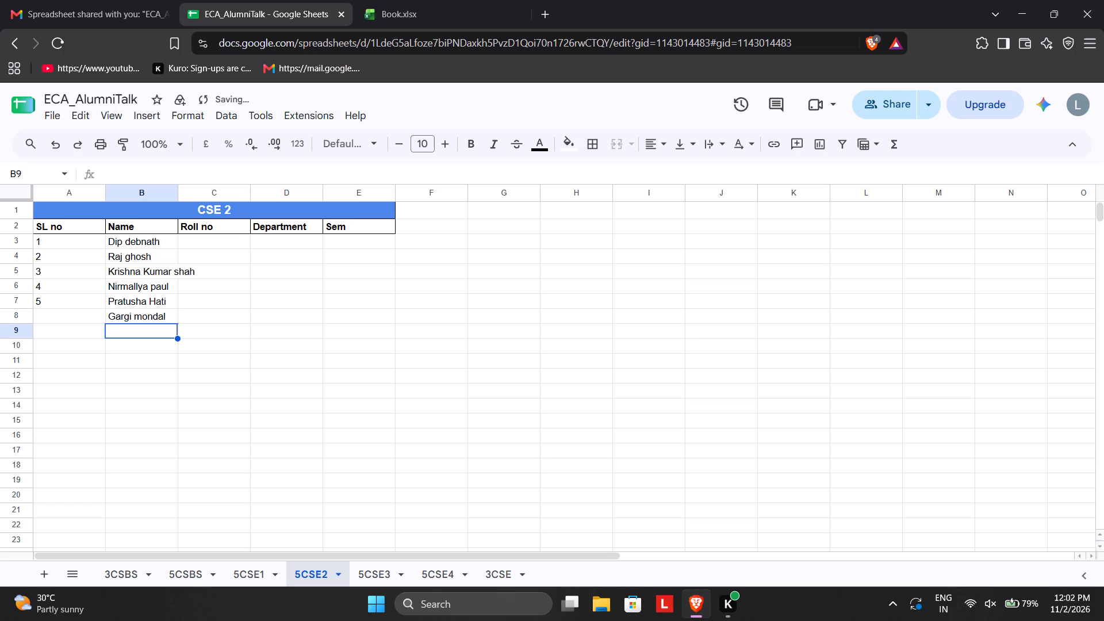
Enter the seventh student's full name in cell B9 under Name.
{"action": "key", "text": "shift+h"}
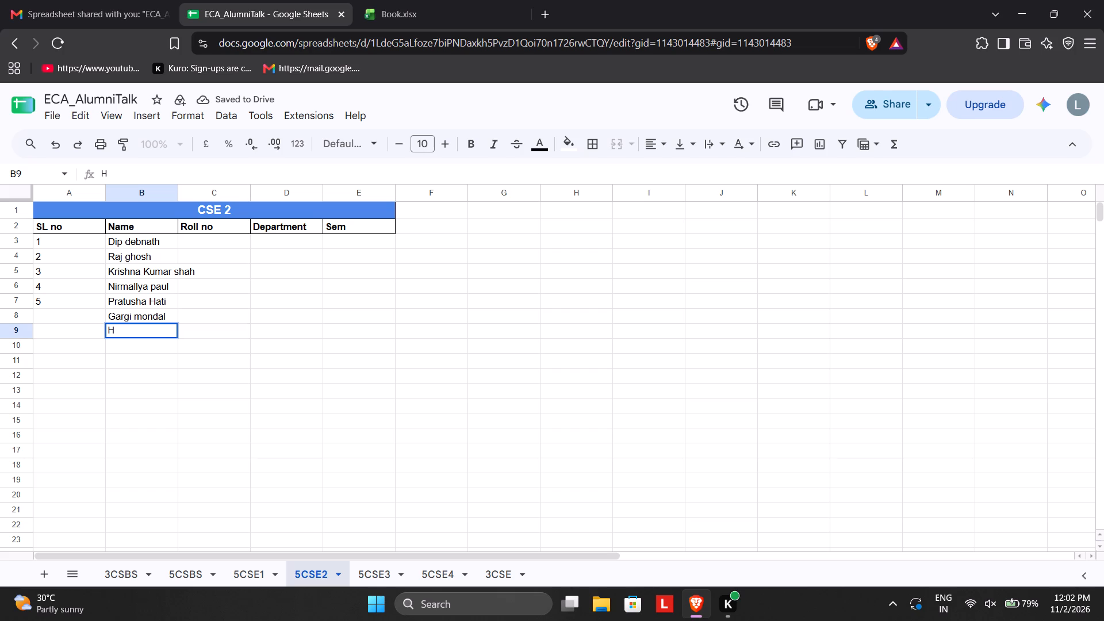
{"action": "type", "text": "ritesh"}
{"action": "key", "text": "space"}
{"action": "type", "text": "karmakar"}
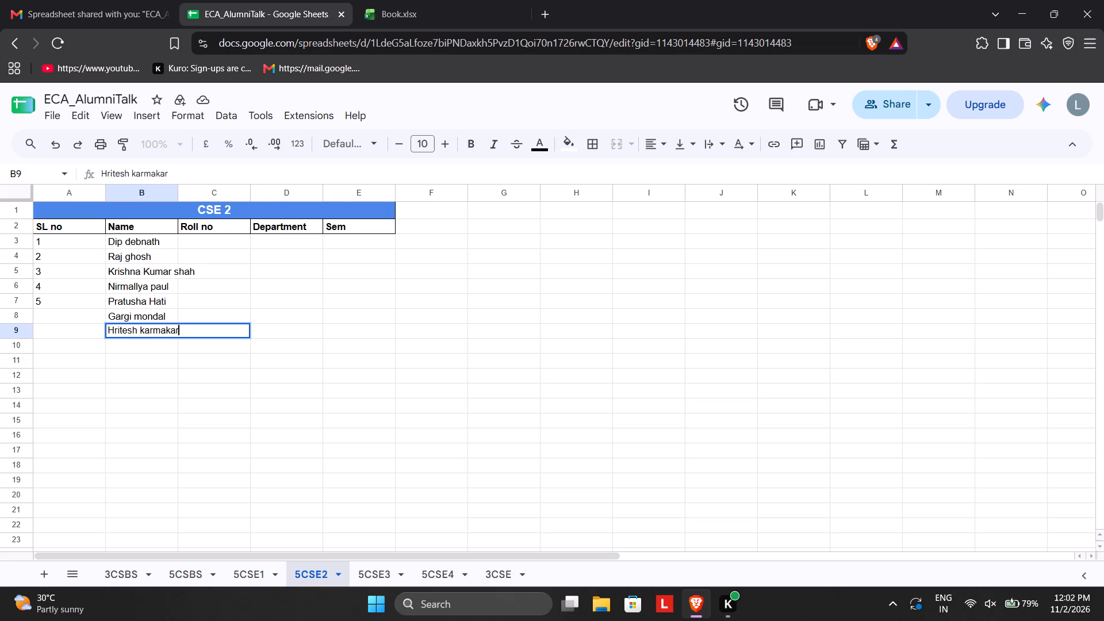
Widen column B so the longest student name fits within the Name column.
{"action": "left_click_drag", "start_coordinate": [175, 193], "coordinate": [194, 188]}
{"action": "left_click_drag", "start_coordinate": [194, 188], "coordinate": [202, 186]}
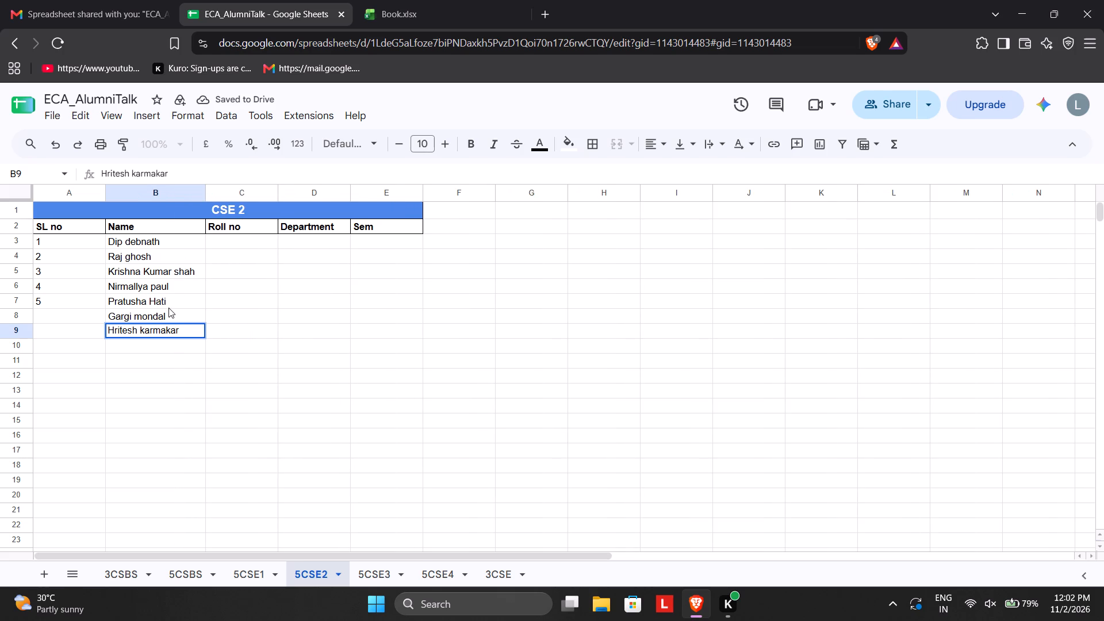
Enter the shared roll number prefix 16900125 in cell C3 under Roll no.
{"action": "left_click", "coordinate": [216, 239]}
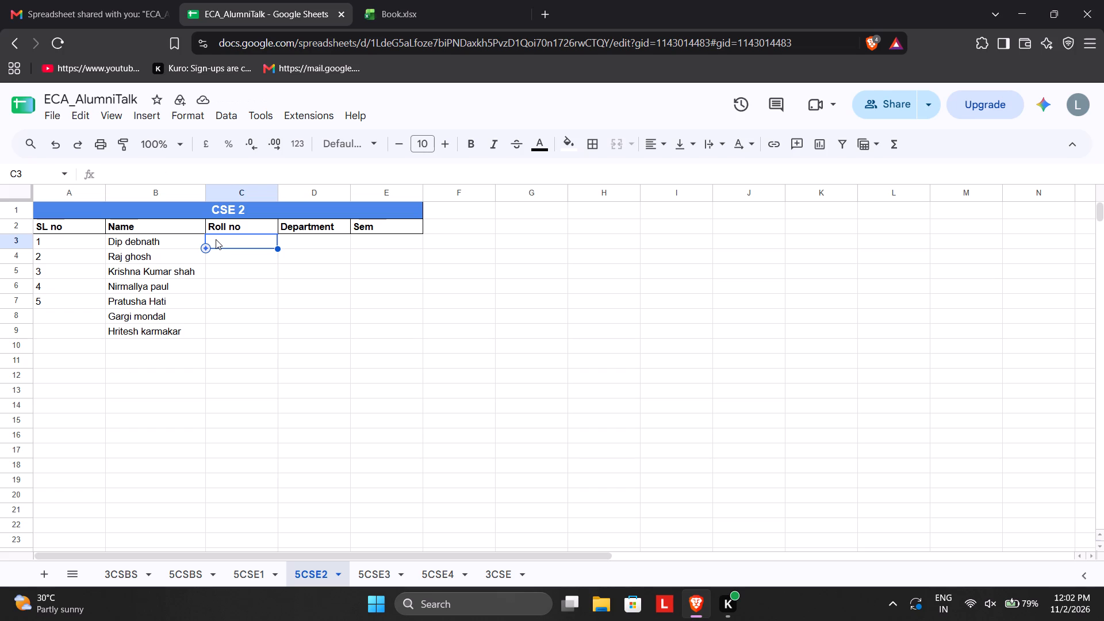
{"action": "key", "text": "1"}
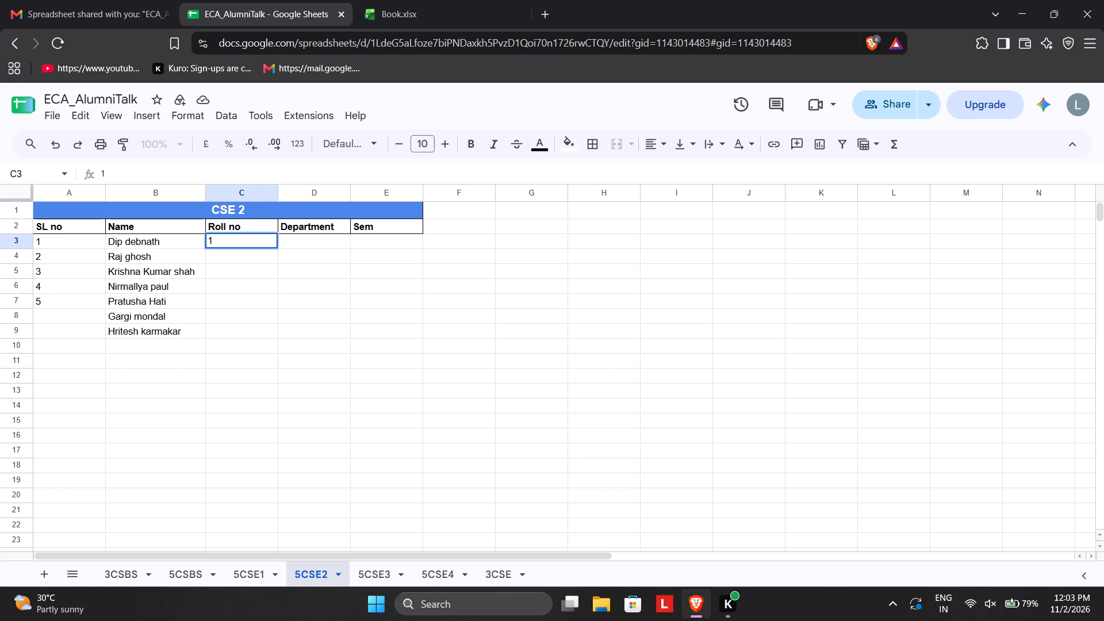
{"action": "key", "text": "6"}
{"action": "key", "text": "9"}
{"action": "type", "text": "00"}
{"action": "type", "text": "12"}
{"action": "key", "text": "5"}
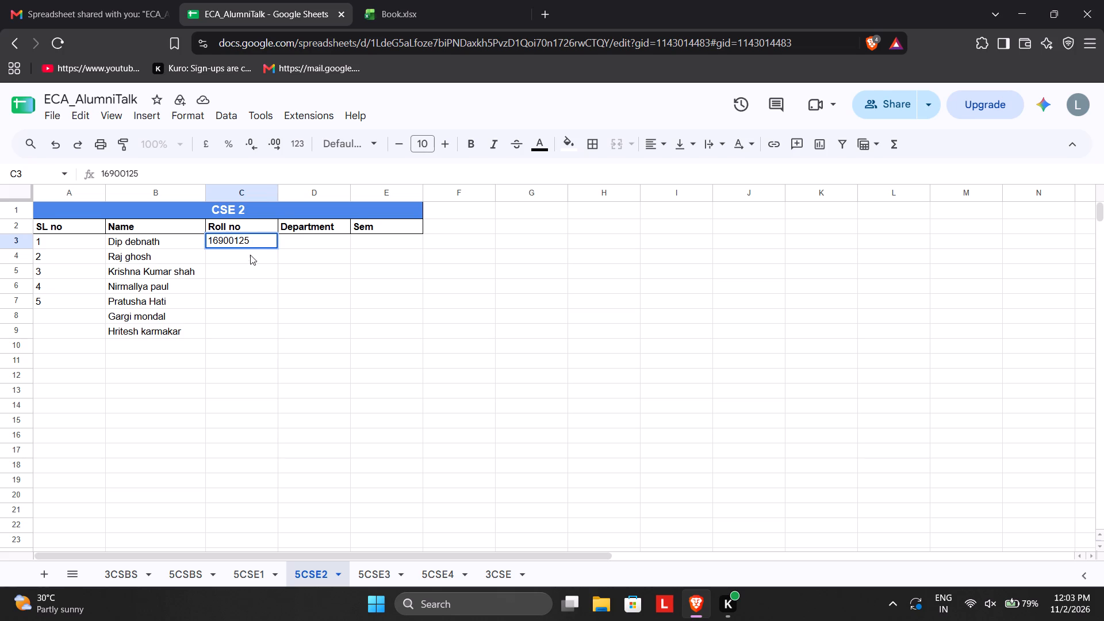
{"action": "left_click", "coordinate": [260, 246]}
{"action": "left_click", "coordinate": [266, 254]}
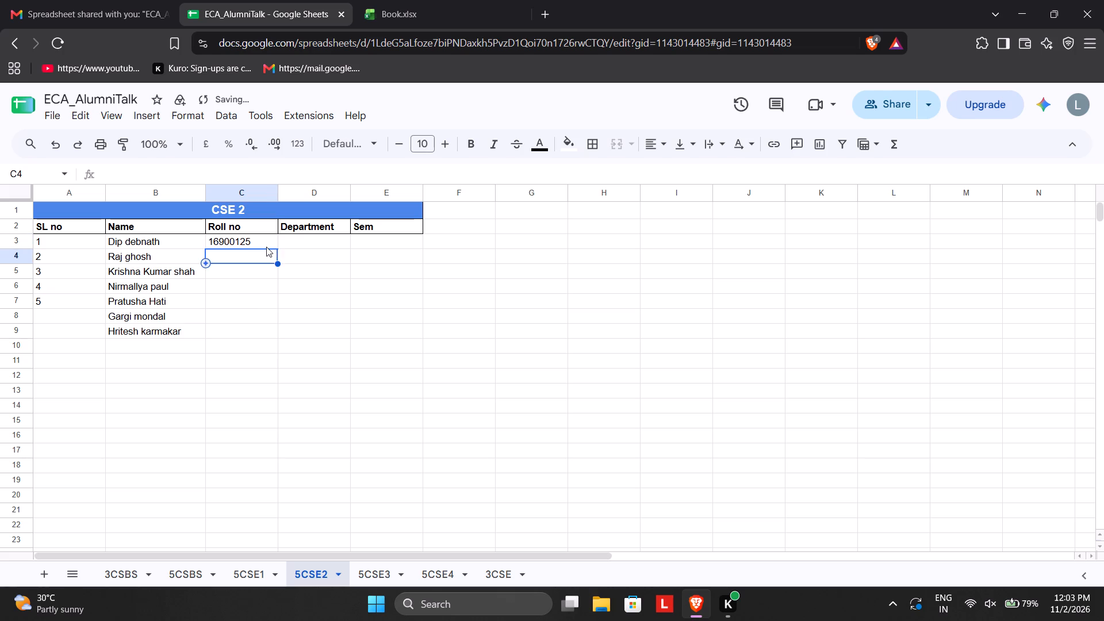
Fill the roll number prefix from C3 down through C9 for all seven students.
{"action": "left_click", "coordinate": [266, 247]}
{"action": "left_click", "coordinate": [277, 250]}
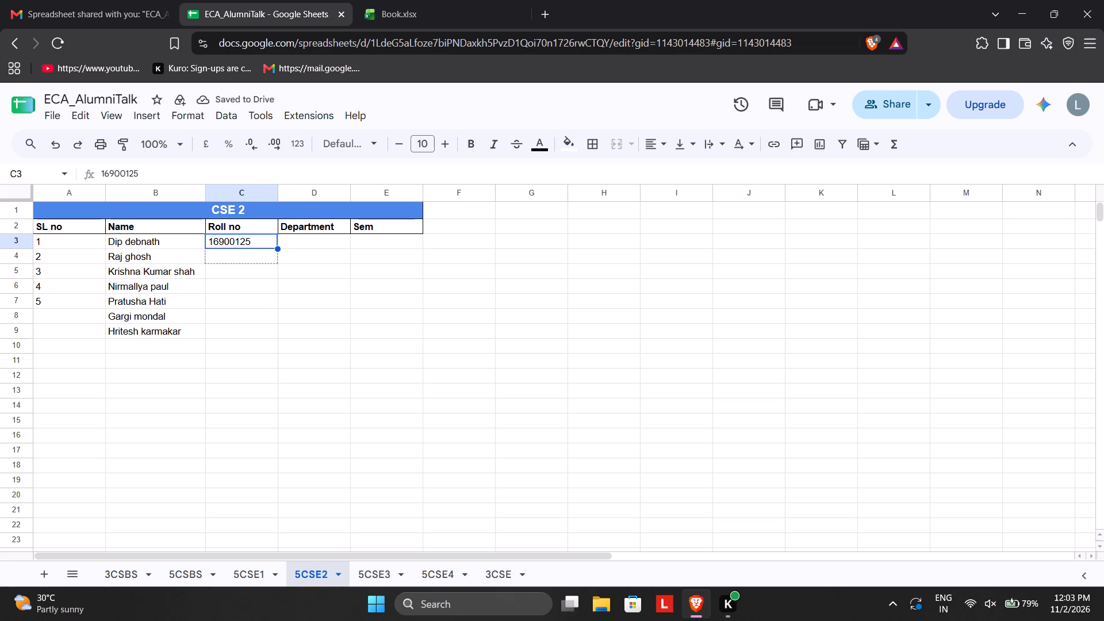
{"action": "left_click_drag", "start_coordinate": [278, 264], "coordinate": [282, 331]}
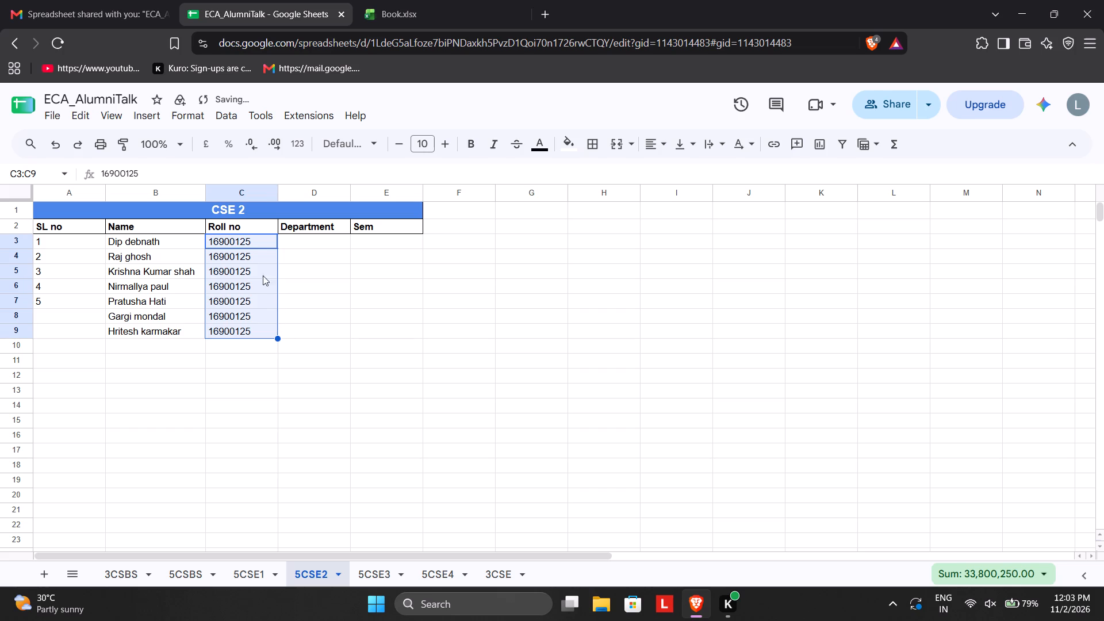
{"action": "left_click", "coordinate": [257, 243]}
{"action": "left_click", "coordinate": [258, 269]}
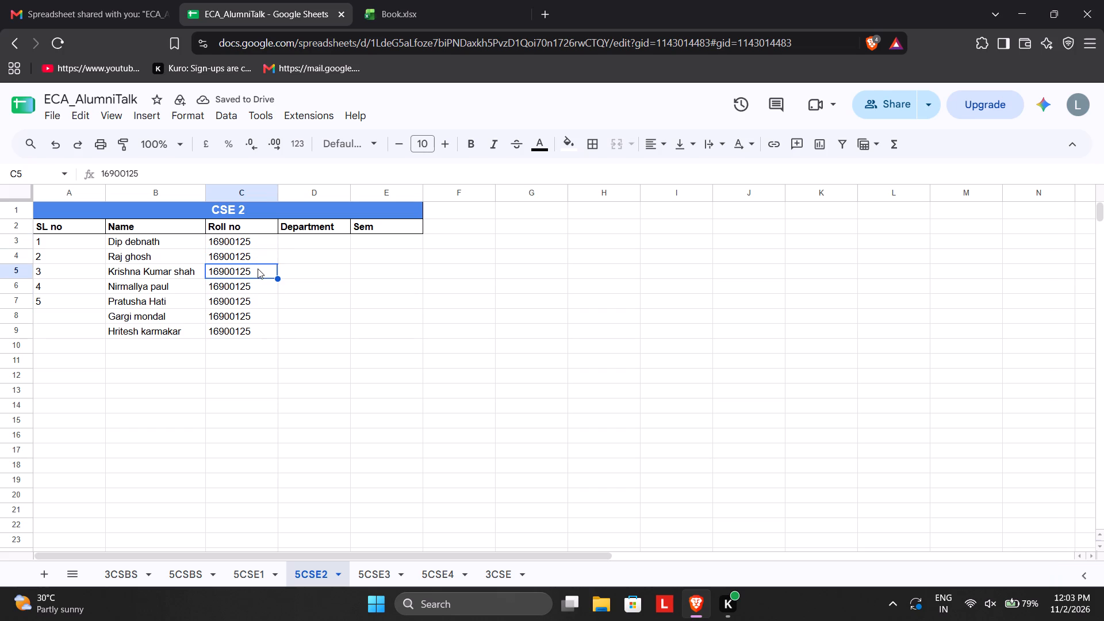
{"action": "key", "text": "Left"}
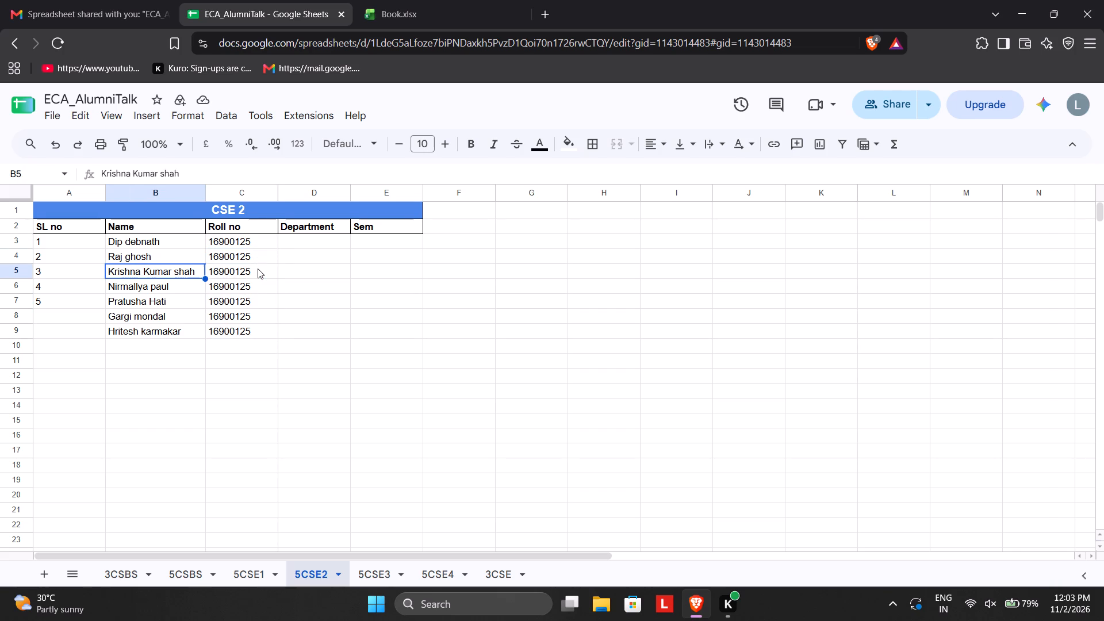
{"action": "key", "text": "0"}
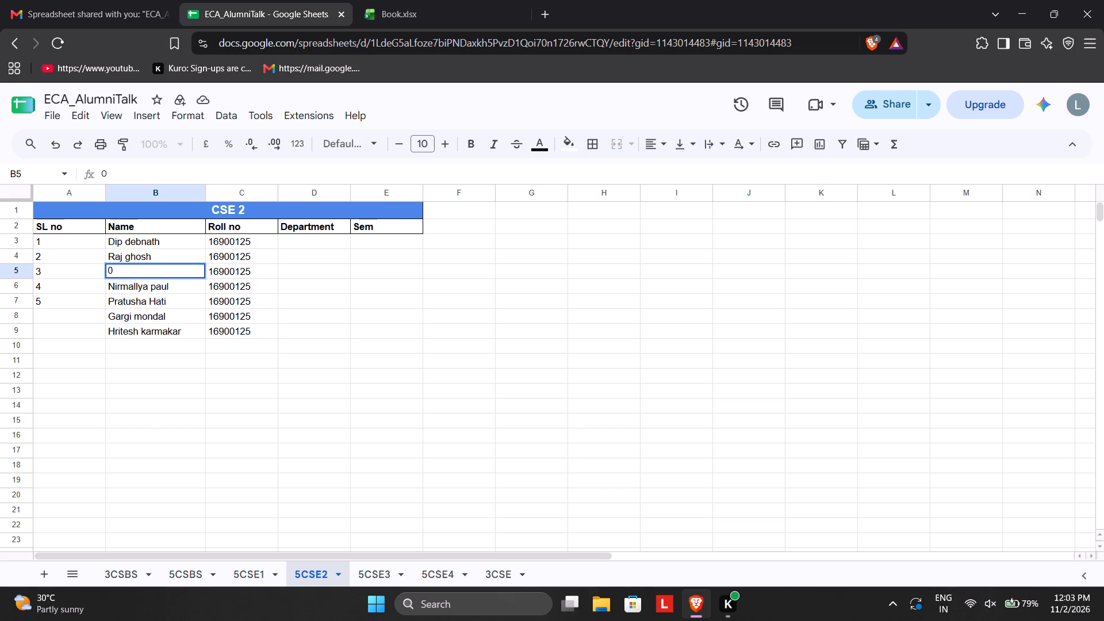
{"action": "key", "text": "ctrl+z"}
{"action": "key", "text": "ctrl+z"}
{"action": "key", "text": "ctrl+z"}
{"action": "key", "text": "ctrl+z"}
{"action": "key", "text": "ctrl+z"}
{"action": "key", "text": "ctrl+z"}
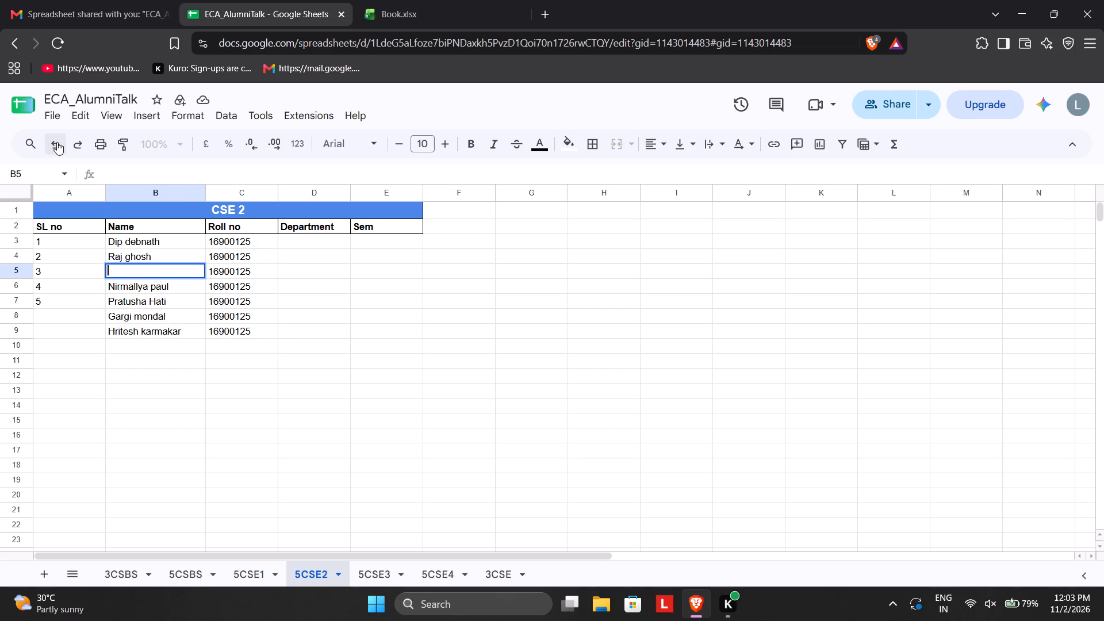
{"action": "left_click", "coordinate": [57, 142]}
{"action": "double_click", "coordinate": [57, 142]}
Re-enter the third student's name in cell B5 under Name, leaving out the surname.
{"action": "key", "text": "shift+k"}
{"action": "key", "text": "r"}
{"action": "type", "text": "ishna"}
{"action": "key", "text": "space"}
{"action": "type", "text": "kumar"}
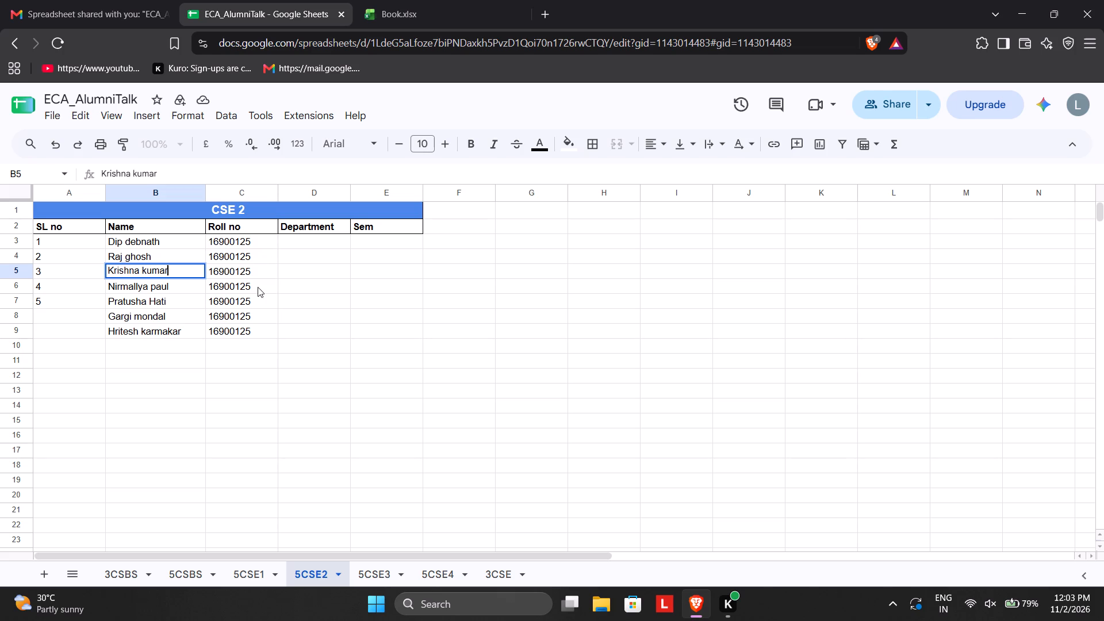
Complete the first student's roll number in cell C3 by appending its last three digits to the prefix.
{"action": "double_click", "coordinate": [247, 240]}
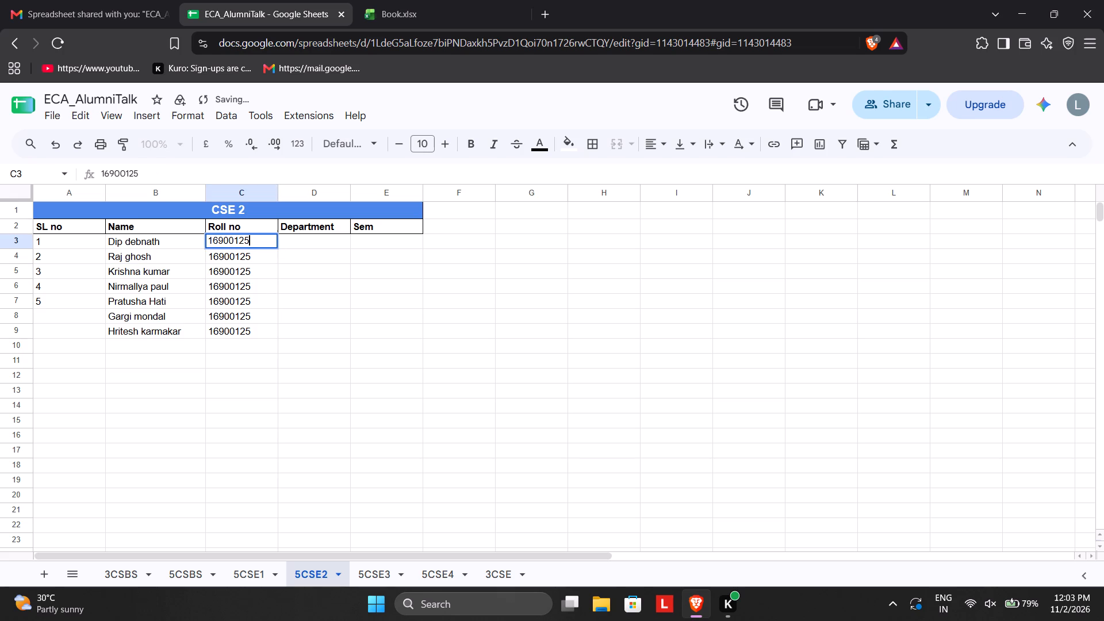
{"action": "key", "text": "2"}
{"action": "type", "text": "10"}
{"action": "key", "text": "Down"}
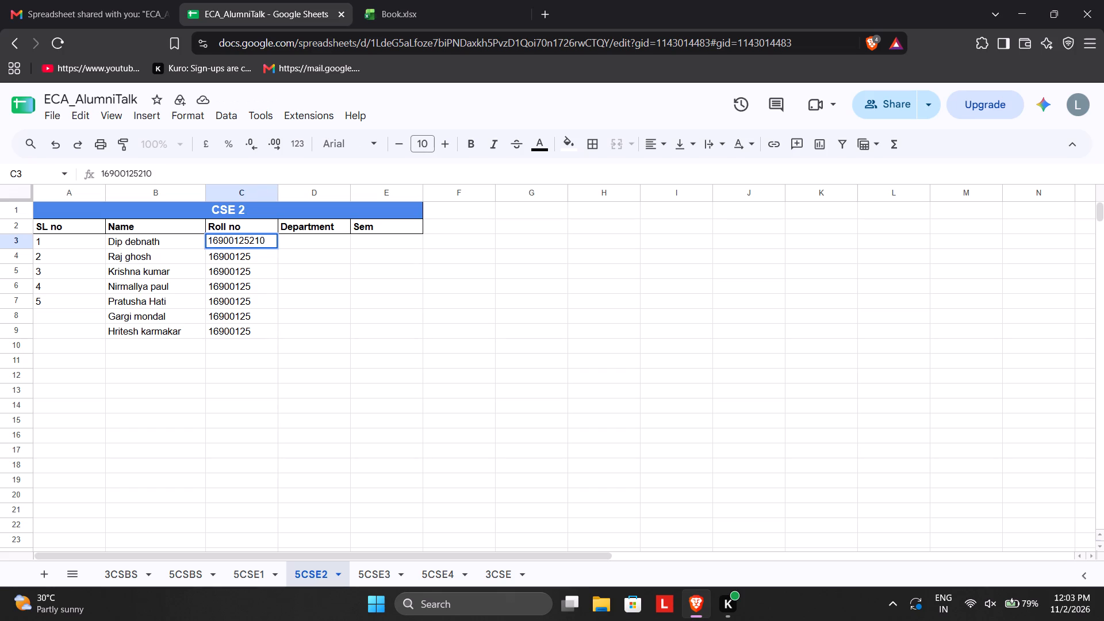
{"action": "left_click", "coordinate": [270, 256]}
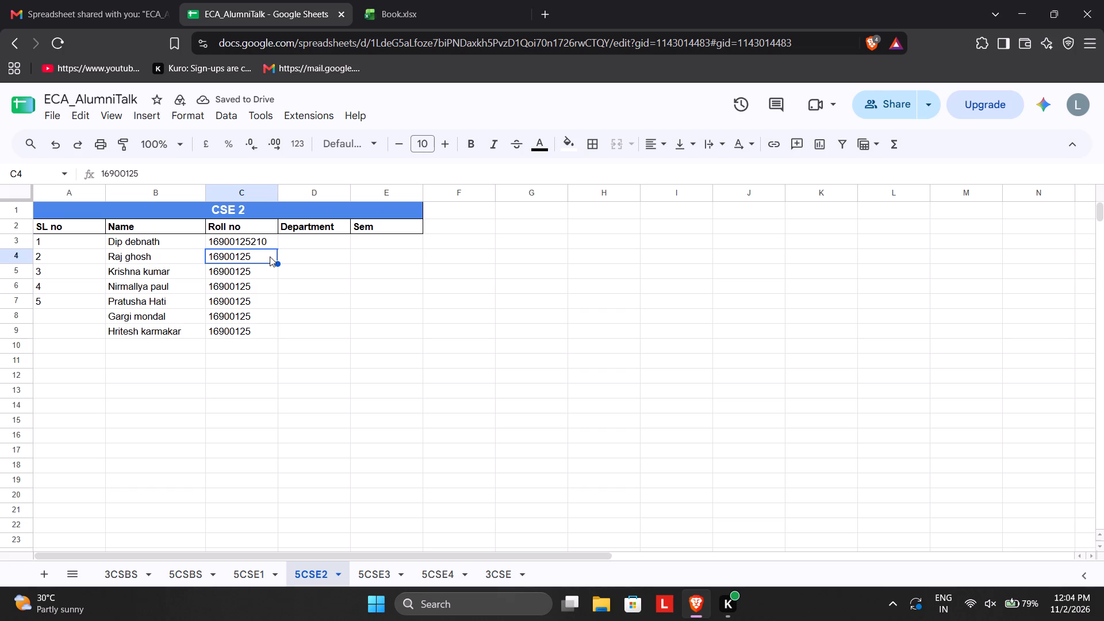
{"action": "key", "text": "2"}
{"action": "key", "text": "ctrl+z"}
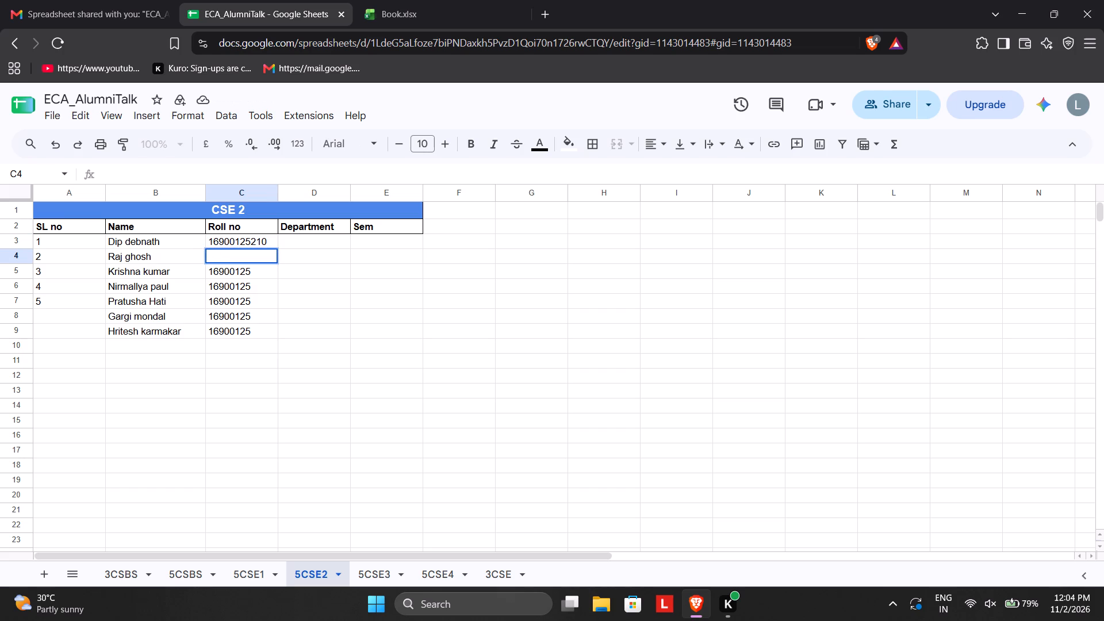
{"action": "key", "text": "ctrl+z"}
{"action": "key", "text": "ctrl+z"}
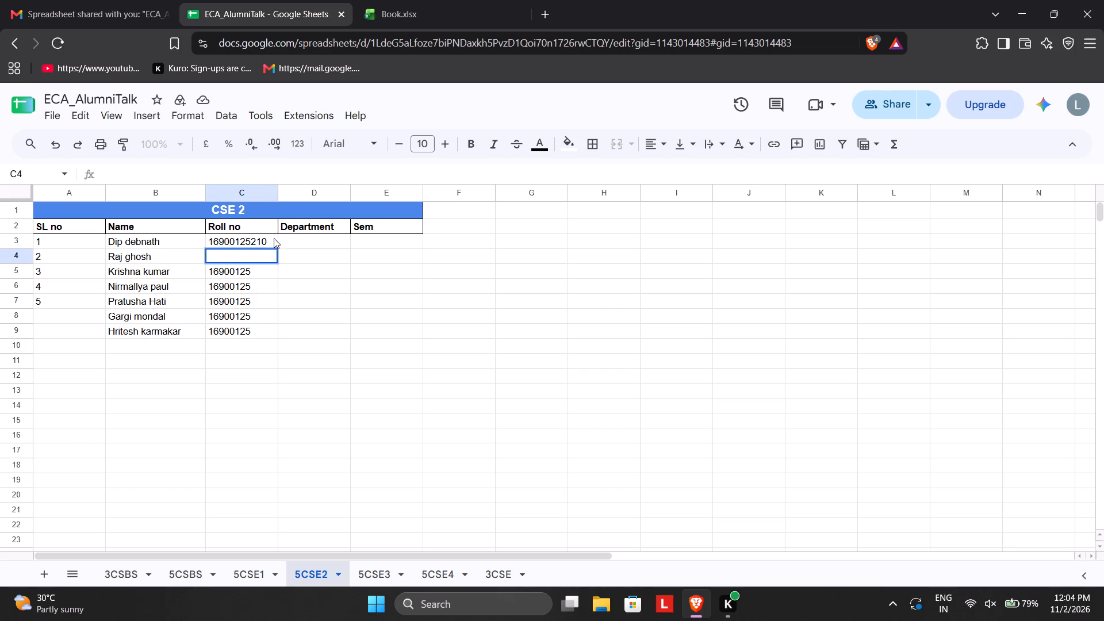
Copy the roll number from C3 into C4 and replace its last two digits with the second student's.
{"action": "left_click", "coordinate": [274, 238]}
{"action": "left_click_drag", "start_coordinate": [277, 248], "coordinate": [277, 256]}
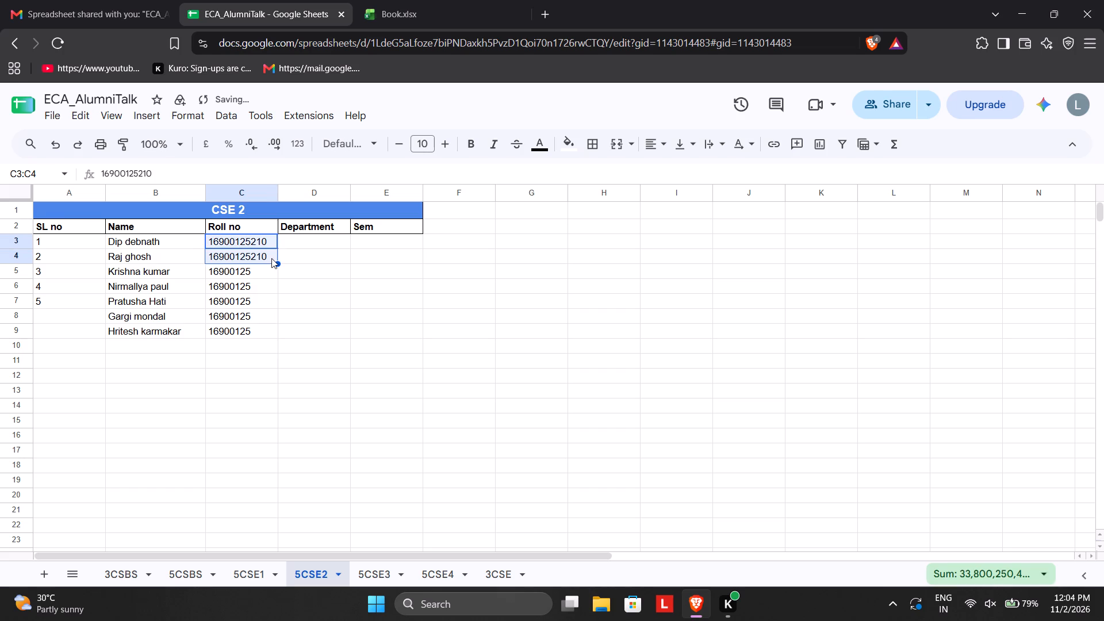
{"action": "double_click", "coordinate": [266, 256]}
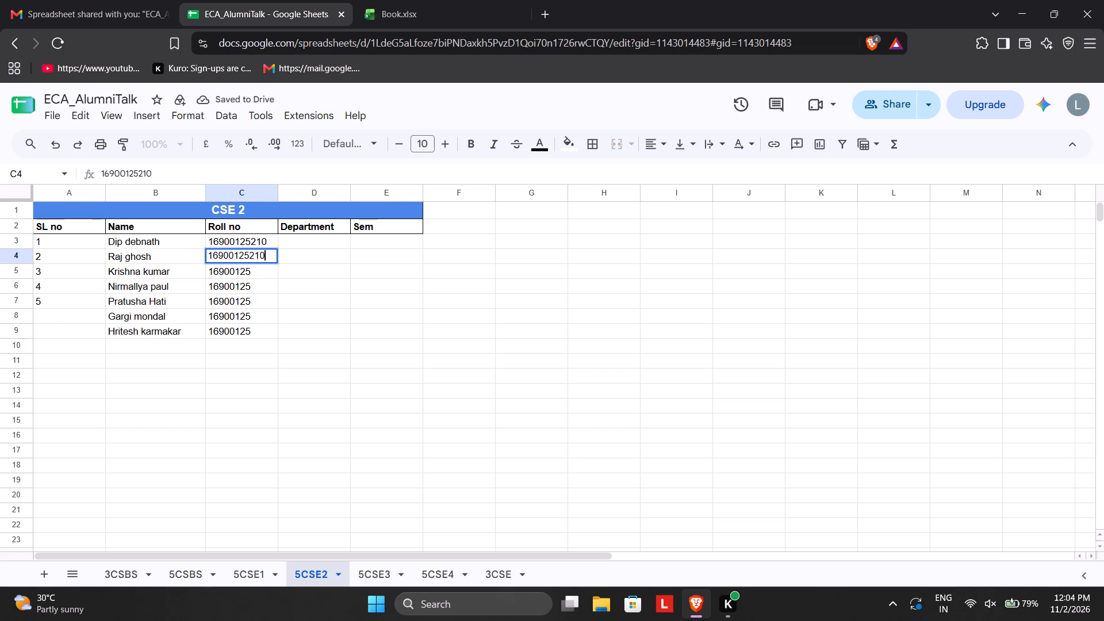
{"action": "key", "text": "BackSpace"}
{"action": "key", "text": "BackSpace"}
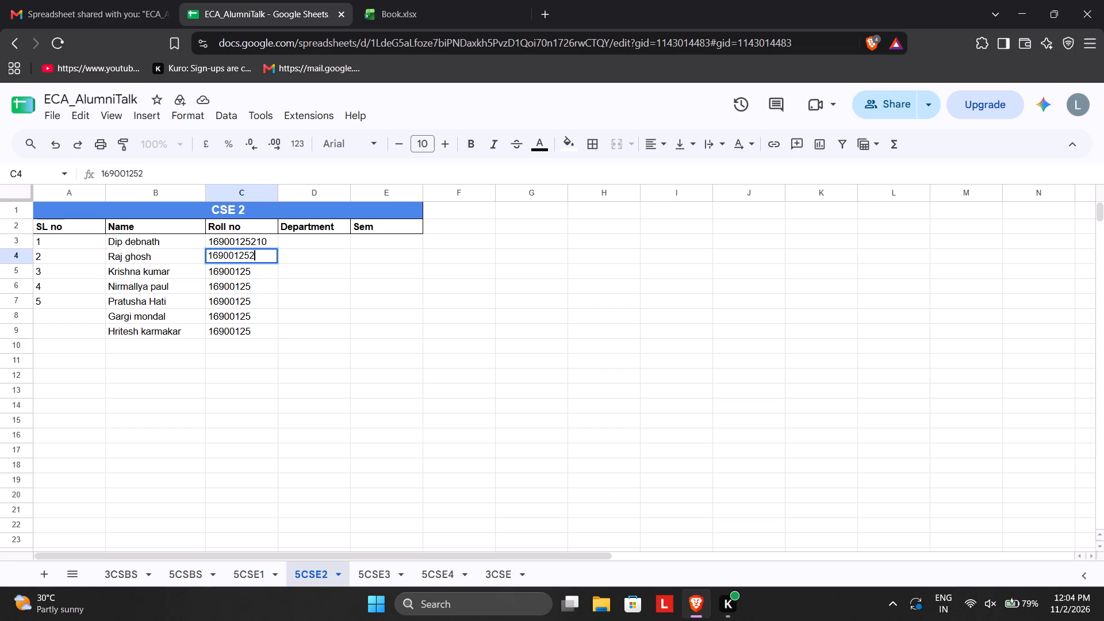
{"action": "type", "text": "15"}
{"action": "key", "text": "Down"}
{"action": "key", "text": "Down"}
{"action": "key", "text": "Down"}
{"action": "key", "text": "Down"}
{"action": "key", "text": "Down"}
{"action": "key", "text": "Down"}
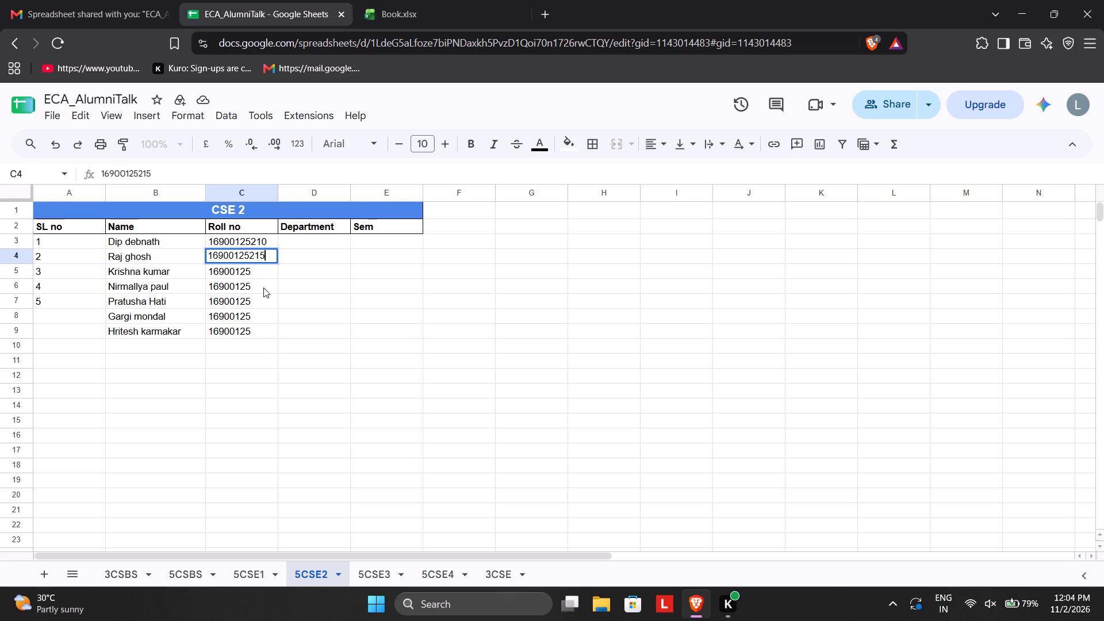
Complete the third student's roll number in cell C5, replacing the prefix's last digit and appending the remaining digits.
{"action": "left_click", "coordinate": [262, 275]}
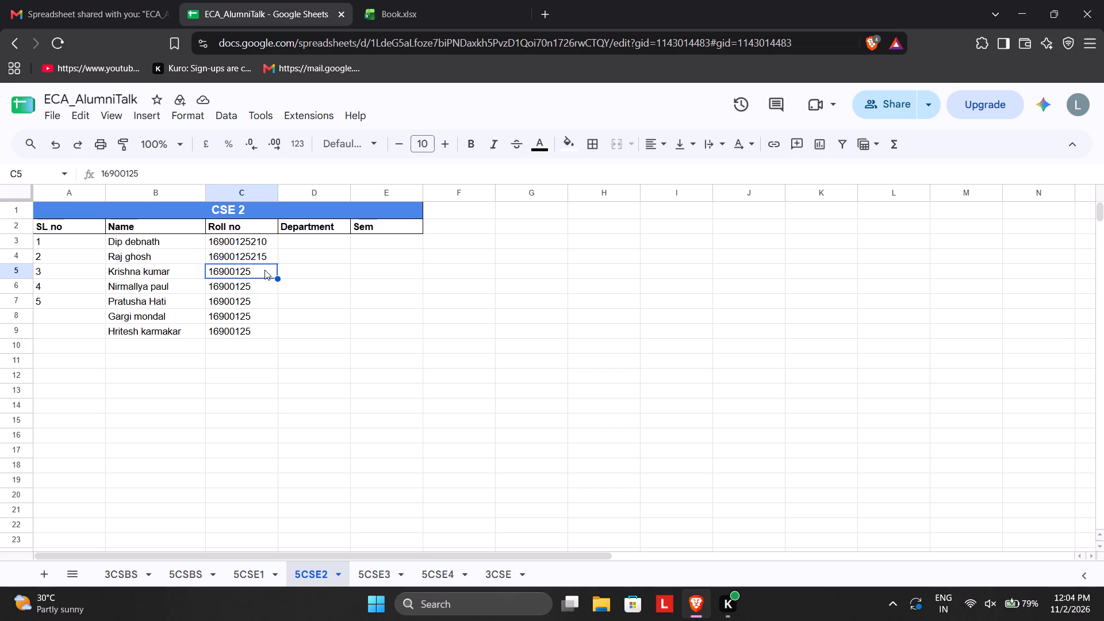
{"action": "scroll", "coordinate": [264, 270], "scroll_direction": "down", "scroll_amount": 1}
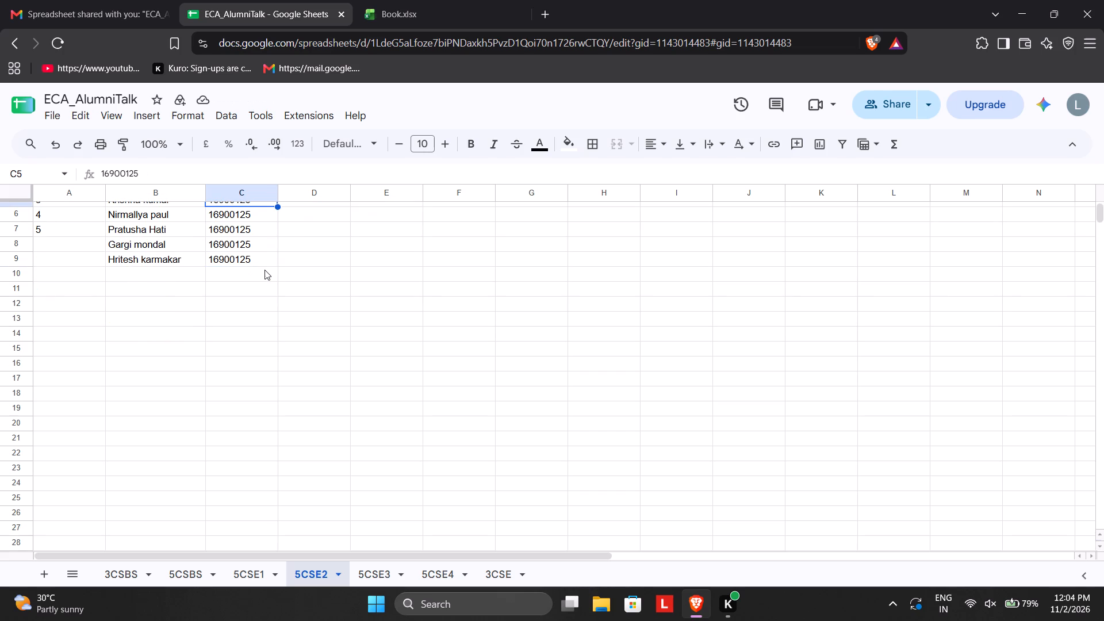
{"action": "scroll", "coordinate": [264, 270], "scroll_direction": "up", "scroll_amount": 1}
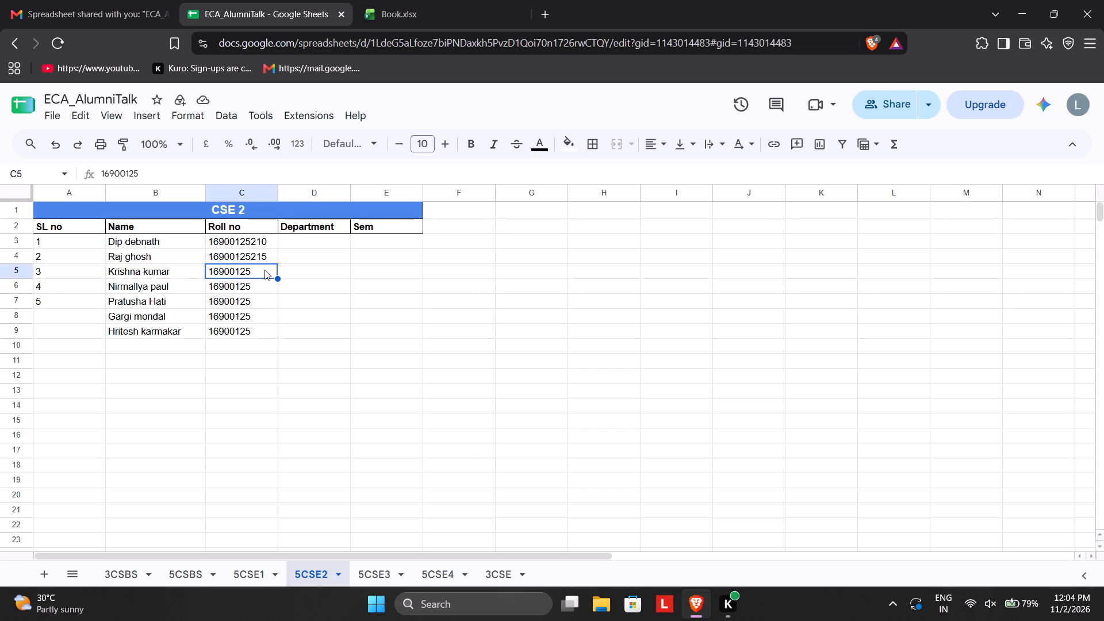
{"action": "double_click", "coordinate": [264, 270]}
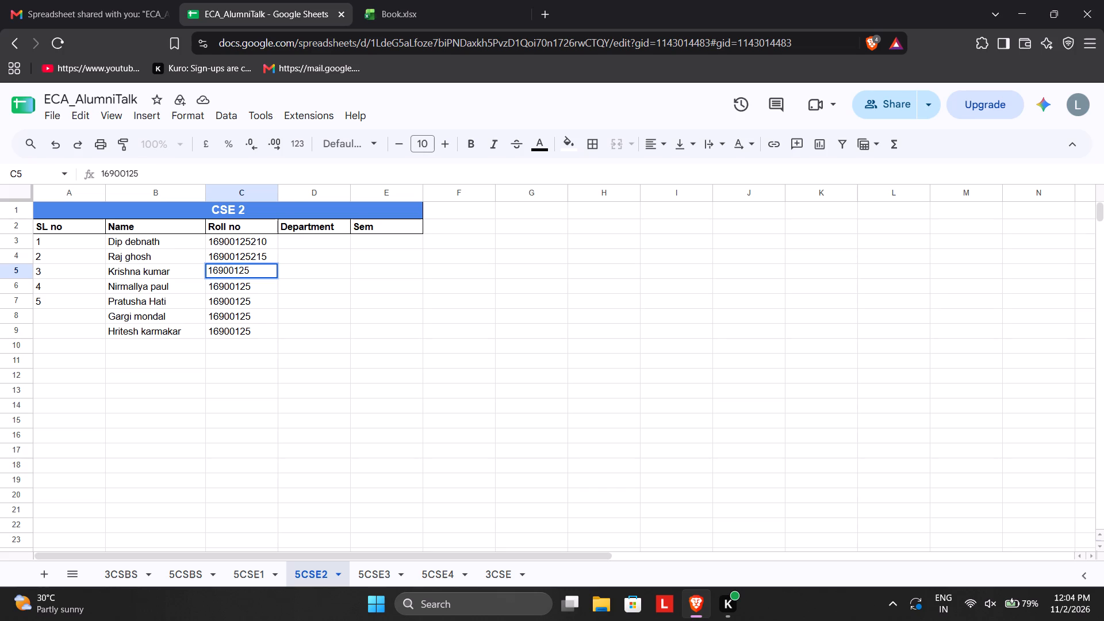
{"action": "key", "text": "BackSpace"}
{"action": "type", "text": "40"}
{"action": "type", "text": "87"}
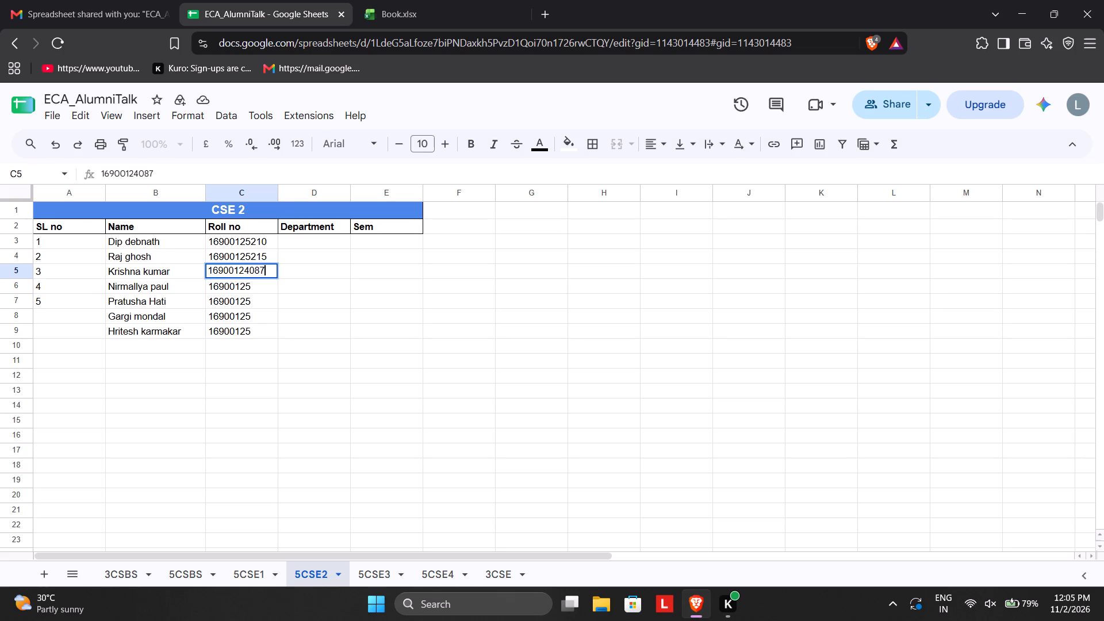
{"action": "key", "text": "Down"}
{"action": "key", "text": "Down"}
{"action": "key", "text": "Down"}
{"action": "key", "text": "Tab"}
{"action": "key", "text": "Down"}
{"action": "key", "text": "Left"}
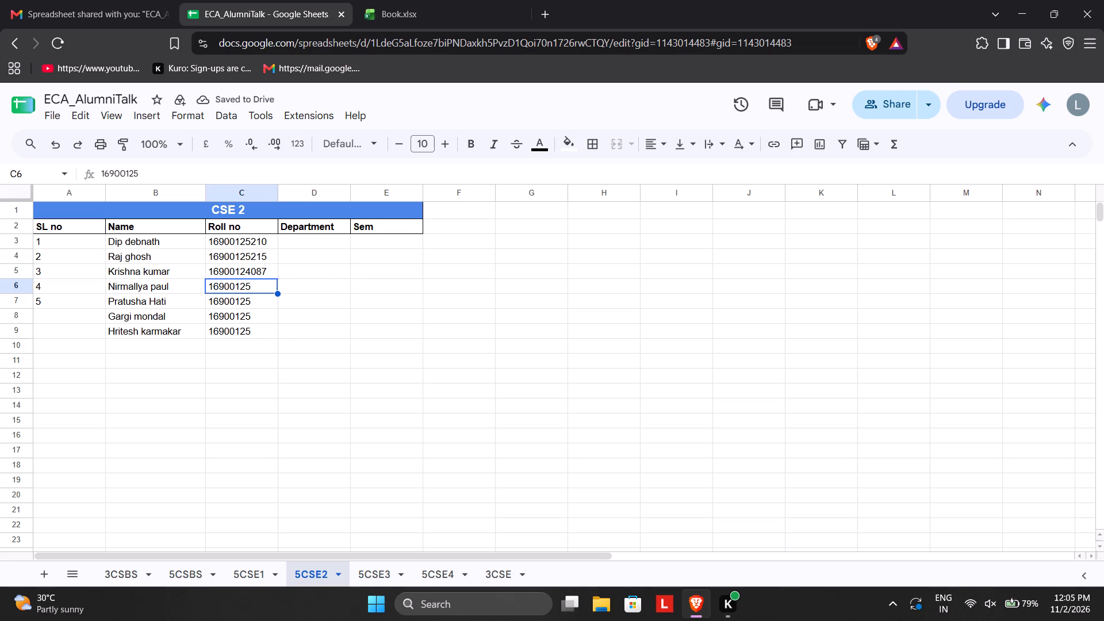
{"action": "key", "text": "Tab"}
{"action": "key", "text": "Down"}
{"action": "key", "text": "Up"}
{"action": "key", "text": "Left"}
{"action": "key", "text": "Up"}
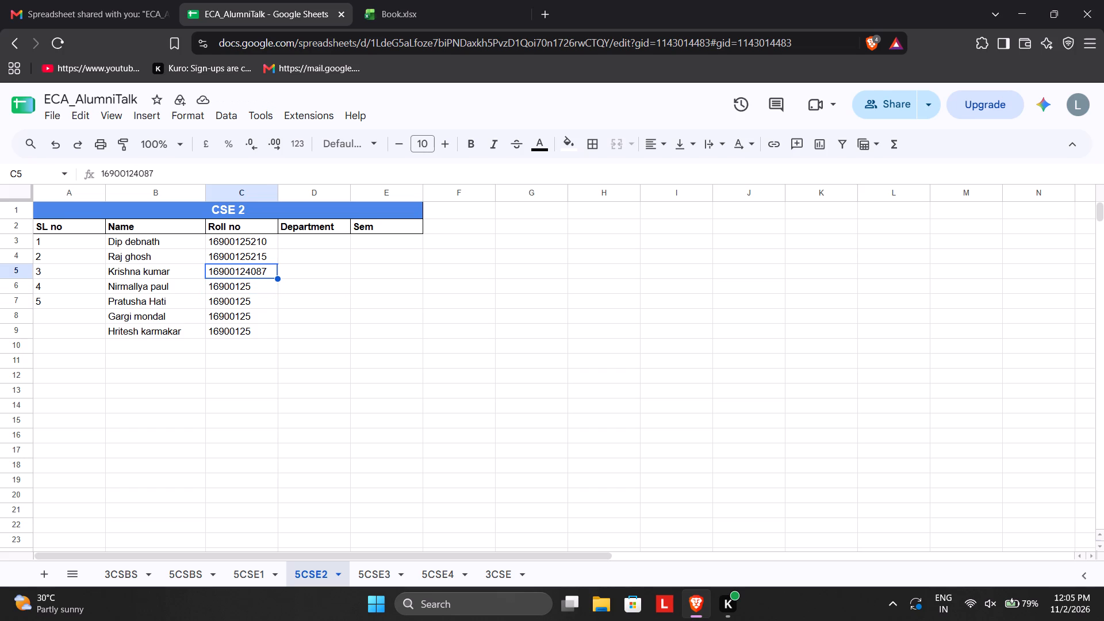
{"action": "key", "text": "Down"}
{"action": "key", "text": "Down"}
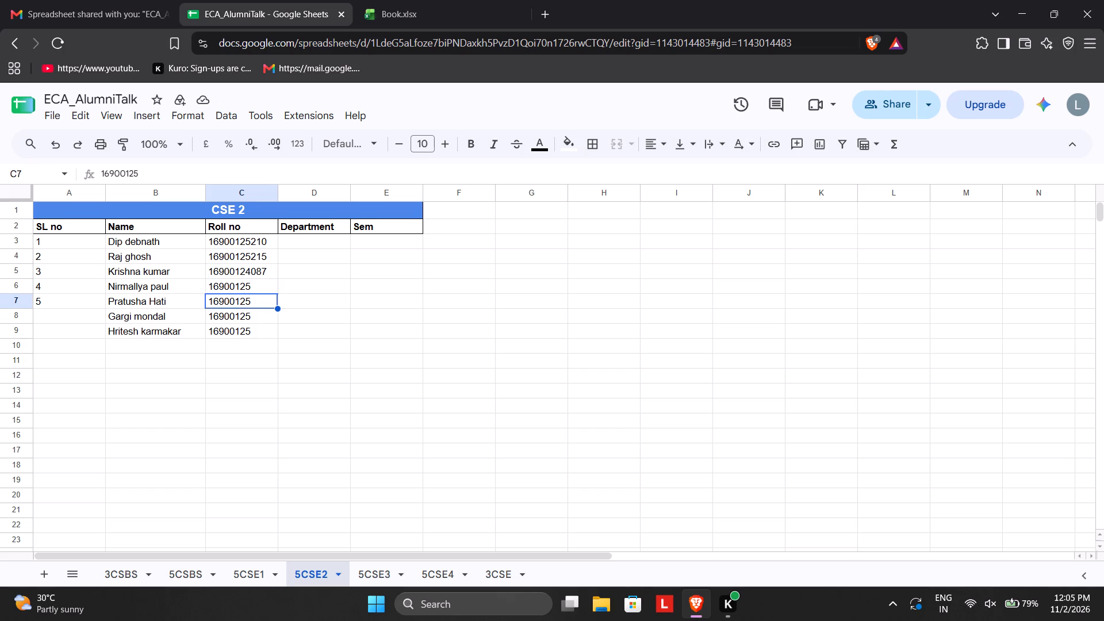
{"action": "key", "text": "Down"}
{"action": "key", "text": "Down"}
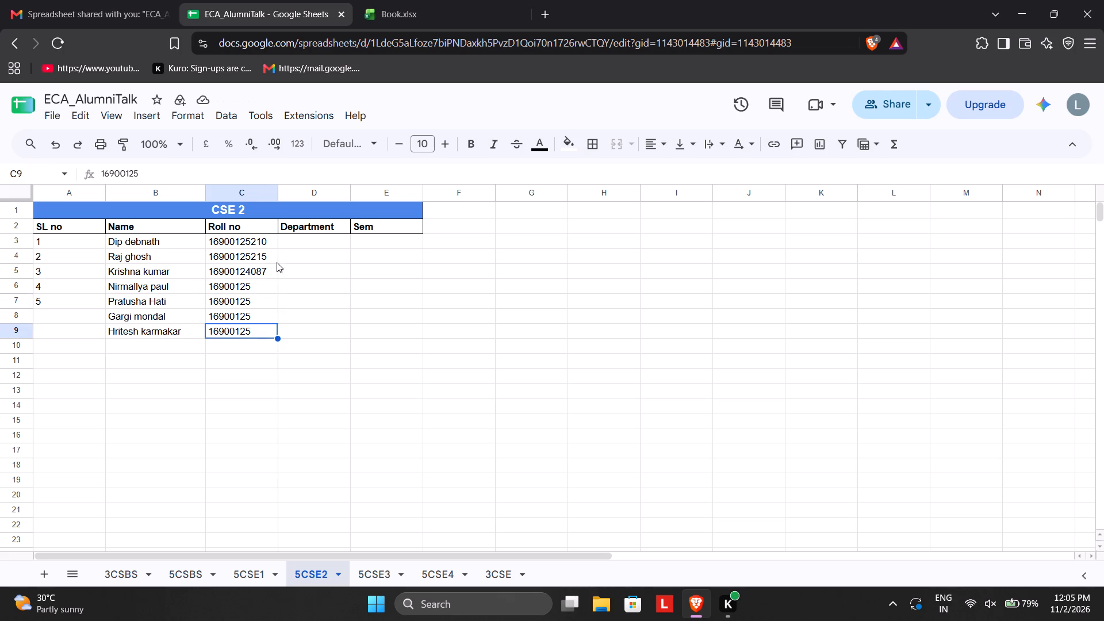
Open the image insertion options for cell C6, the fourth student's roll number.
{"action": "left_click", "coordinate": [258, 285]}
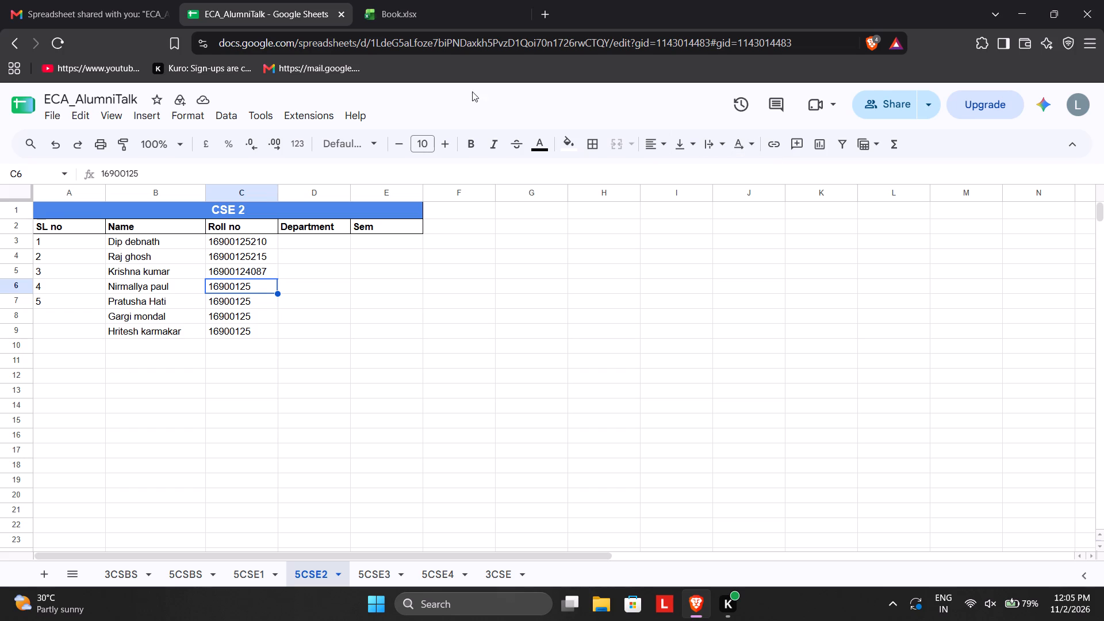
{"action": "left_click", "coordinate": [149, 113]}
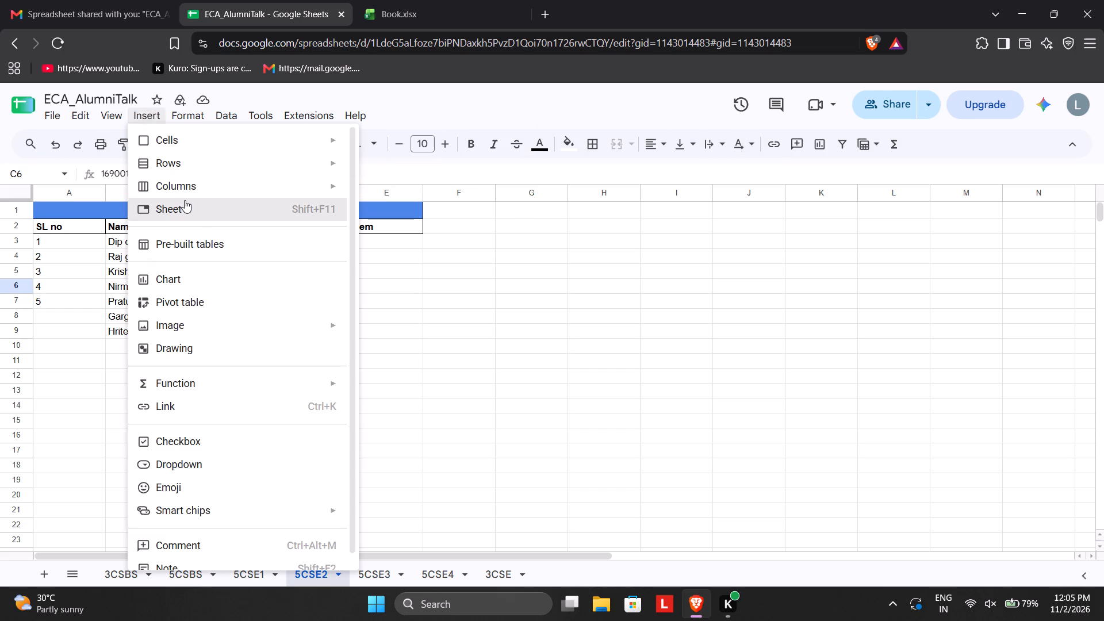
{"action": "left_click", "coordinate": [216, 324]}
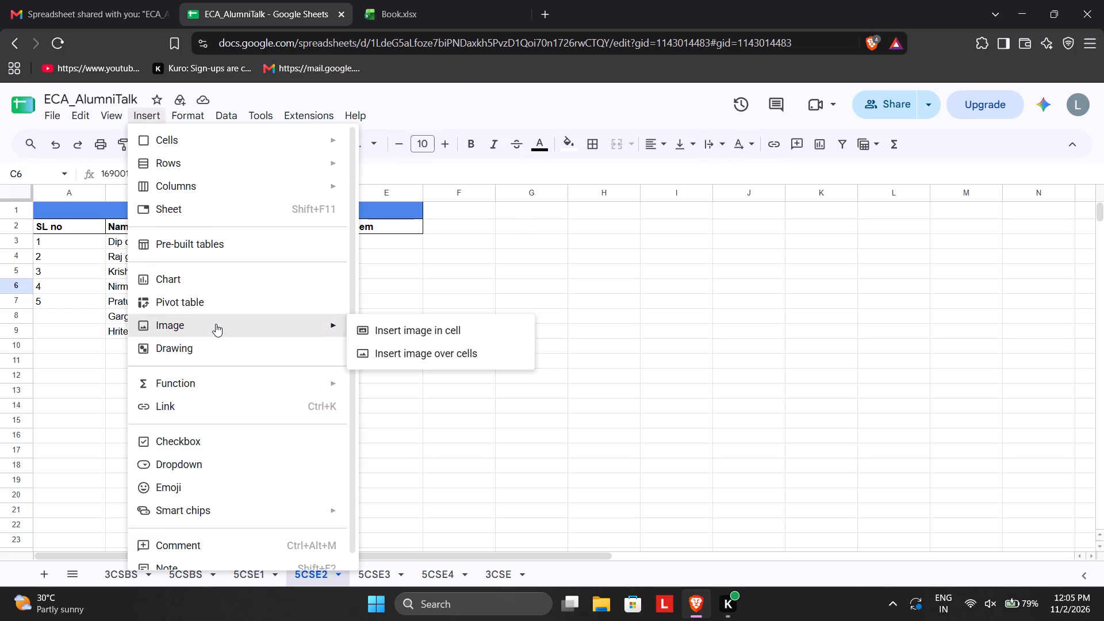
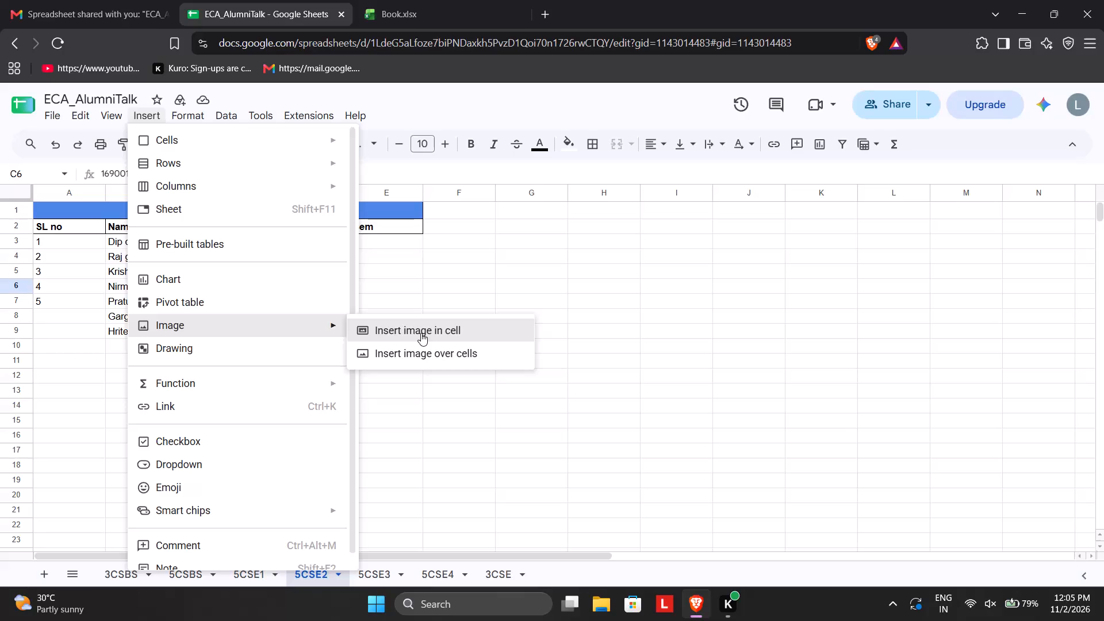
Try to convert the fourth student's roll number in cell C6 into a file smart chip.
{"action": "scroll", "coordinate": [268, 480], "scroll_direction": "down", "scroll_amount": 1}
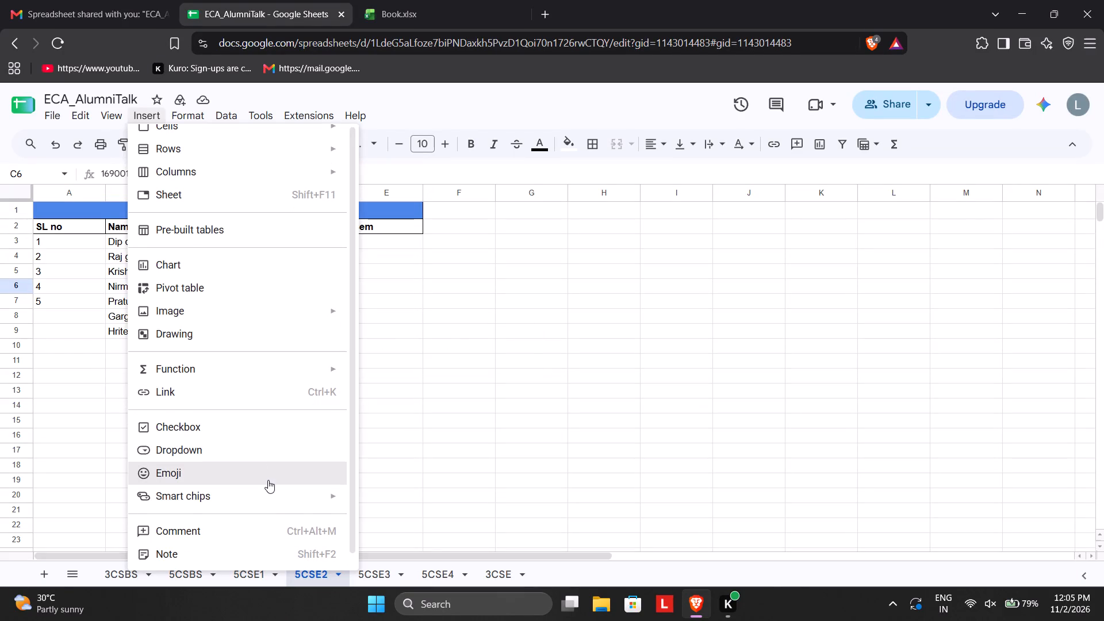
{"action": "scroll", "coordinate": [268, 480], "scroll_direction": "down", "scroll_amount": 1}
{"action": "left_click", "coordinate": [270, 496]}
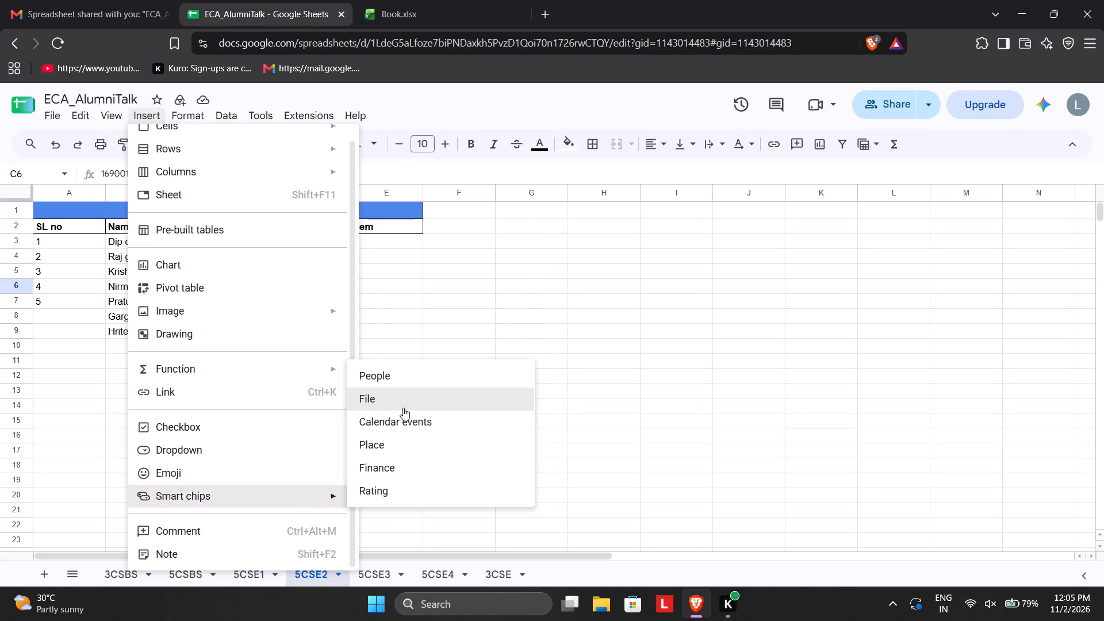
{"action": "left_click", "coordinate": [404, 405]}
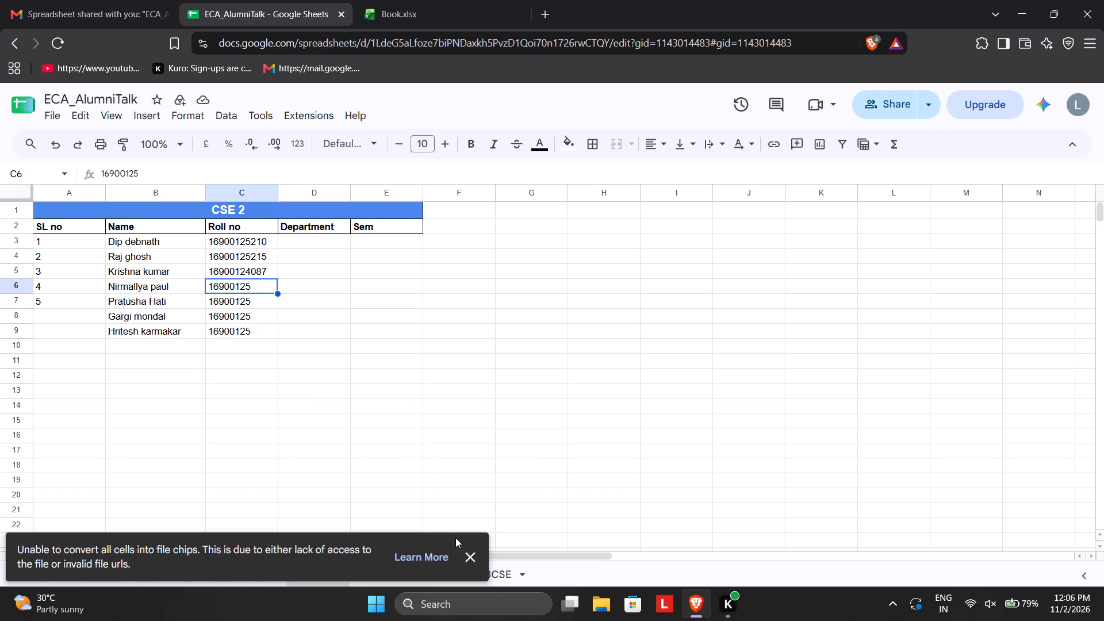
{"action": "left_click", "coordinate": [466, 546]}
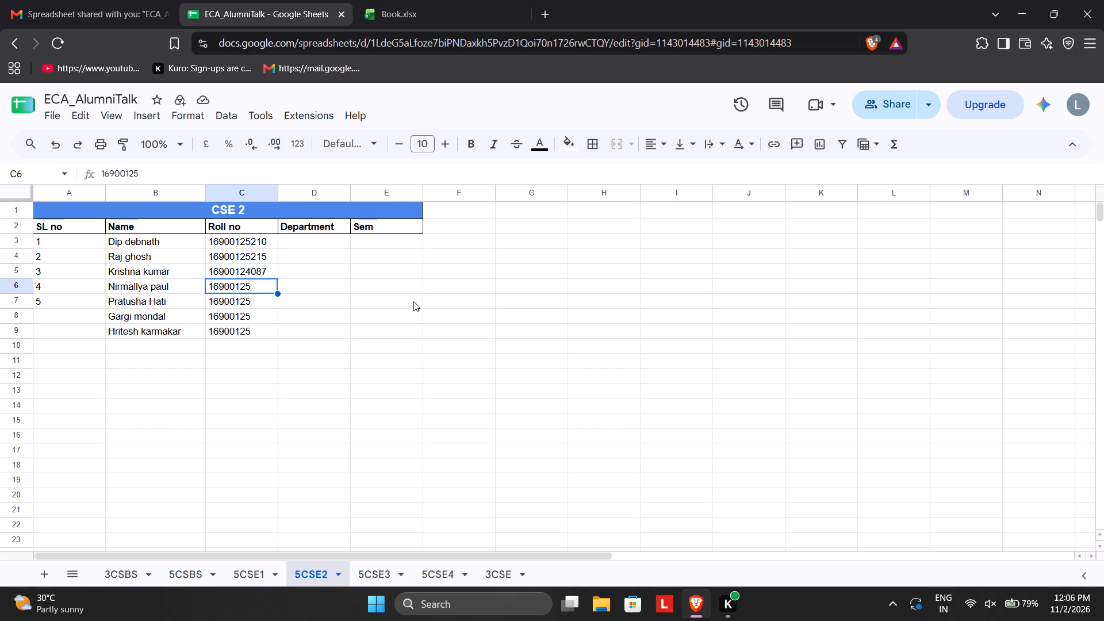
Complete the fourth student's roll number in cell C6 by appending its last three digits to the prefix.
{"action": "double_click", "coordinate": [253, 291]}
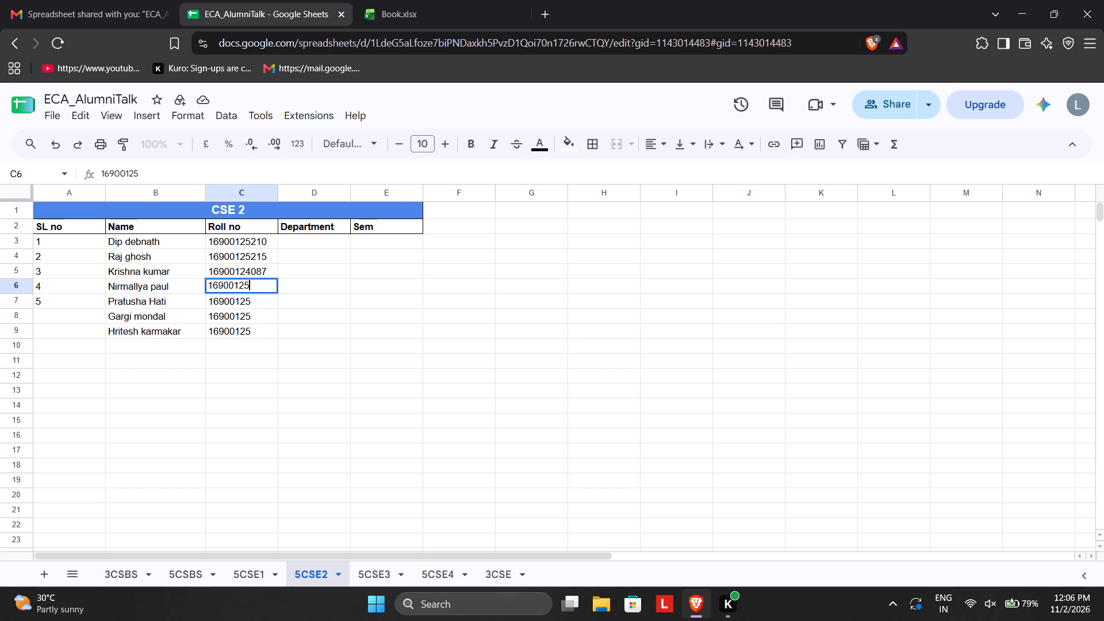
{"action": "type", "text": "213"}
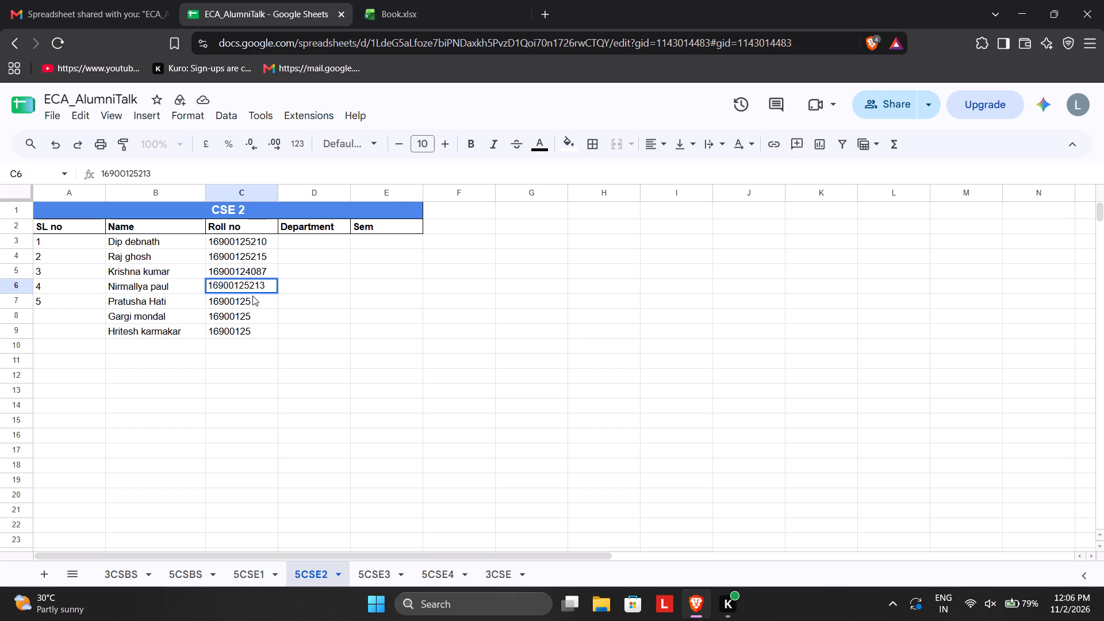
Complete the fifth student's roll number in cell C7, replacing the prefix's last digit and appending the remaining digits.
{"action": "double_click", "coordinate": [257, 297]}
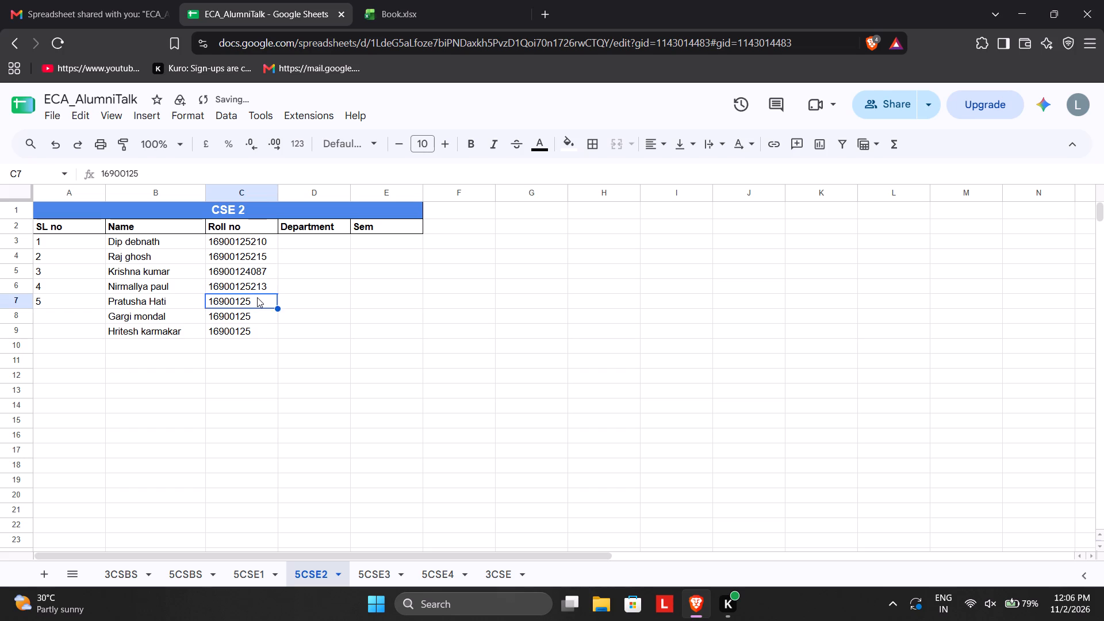
{"action": "key", "text": "BackSpace"}
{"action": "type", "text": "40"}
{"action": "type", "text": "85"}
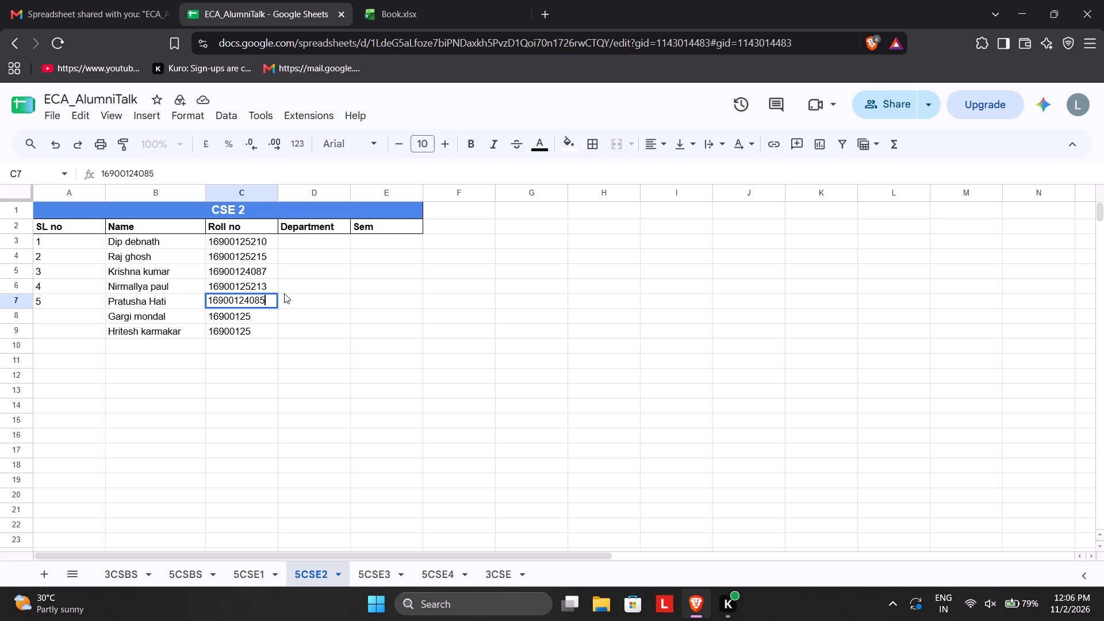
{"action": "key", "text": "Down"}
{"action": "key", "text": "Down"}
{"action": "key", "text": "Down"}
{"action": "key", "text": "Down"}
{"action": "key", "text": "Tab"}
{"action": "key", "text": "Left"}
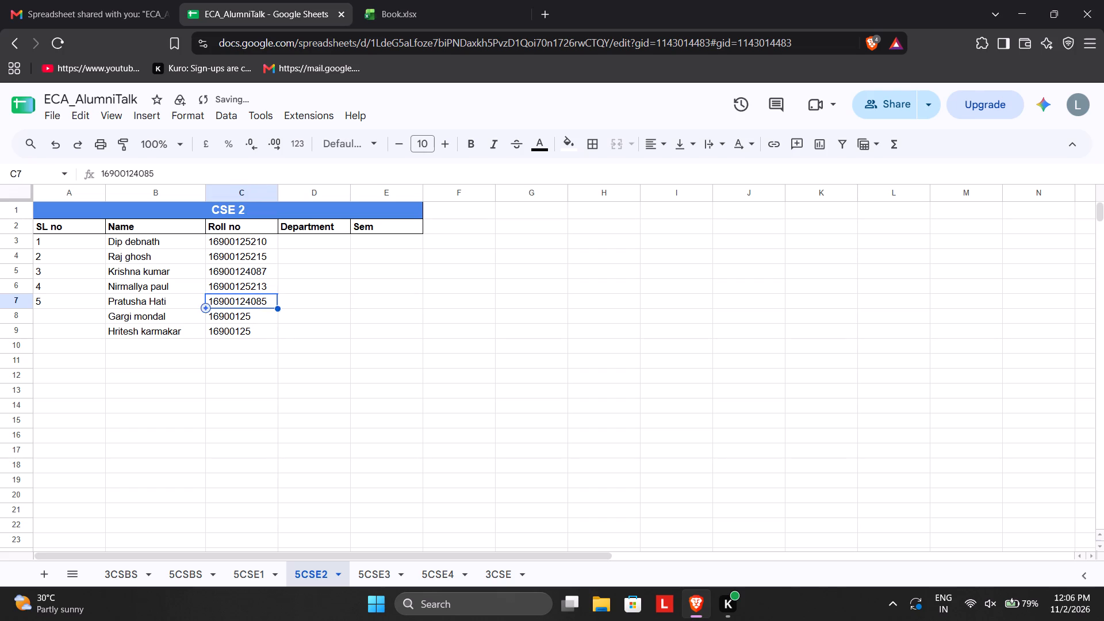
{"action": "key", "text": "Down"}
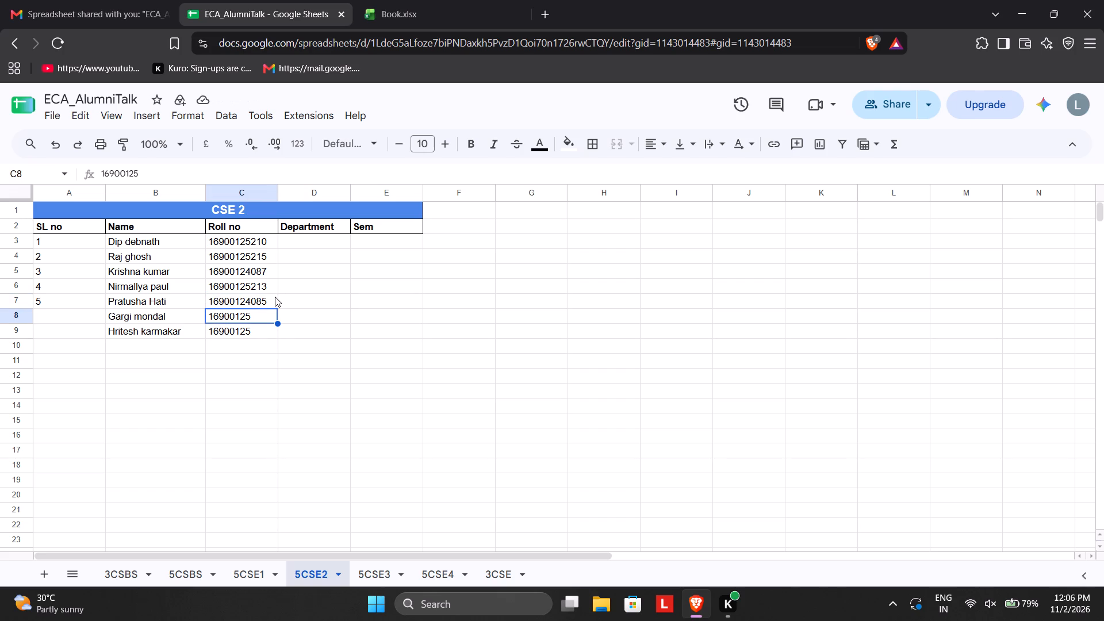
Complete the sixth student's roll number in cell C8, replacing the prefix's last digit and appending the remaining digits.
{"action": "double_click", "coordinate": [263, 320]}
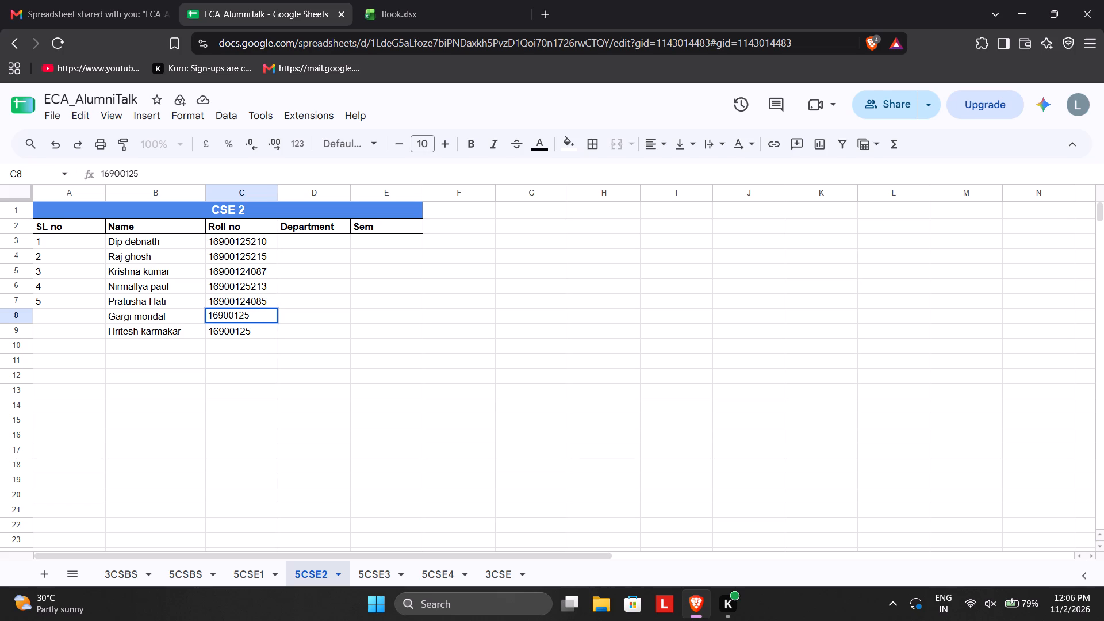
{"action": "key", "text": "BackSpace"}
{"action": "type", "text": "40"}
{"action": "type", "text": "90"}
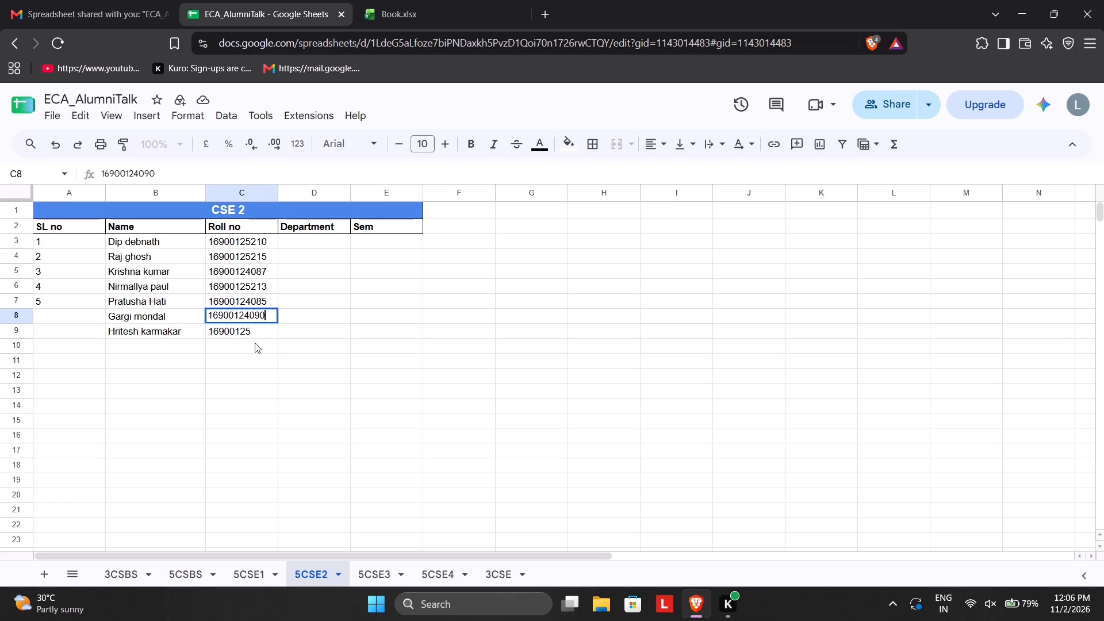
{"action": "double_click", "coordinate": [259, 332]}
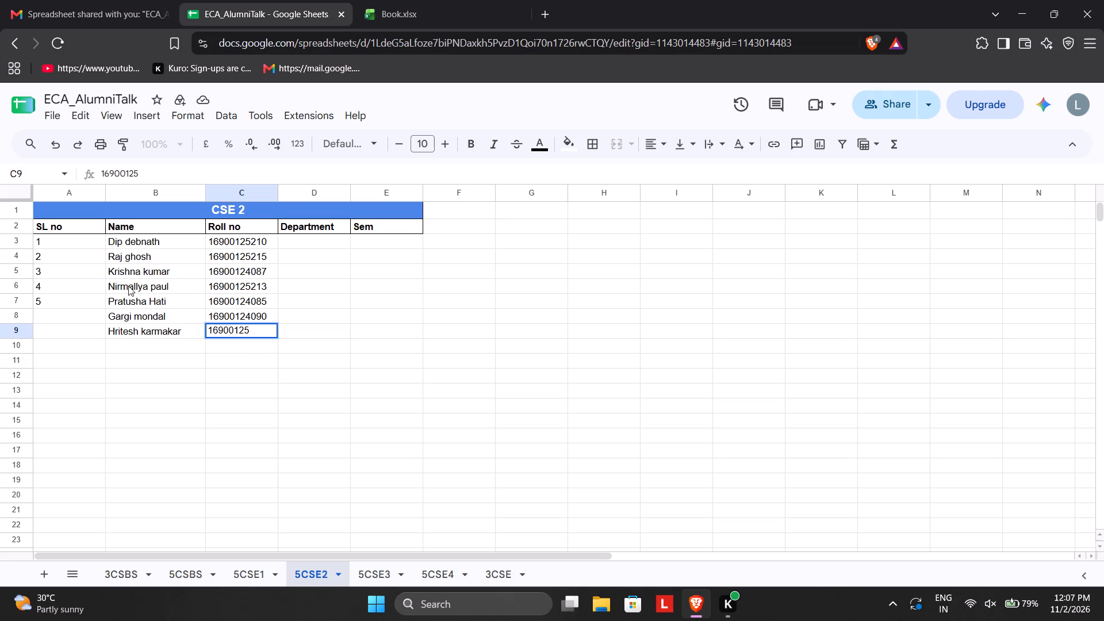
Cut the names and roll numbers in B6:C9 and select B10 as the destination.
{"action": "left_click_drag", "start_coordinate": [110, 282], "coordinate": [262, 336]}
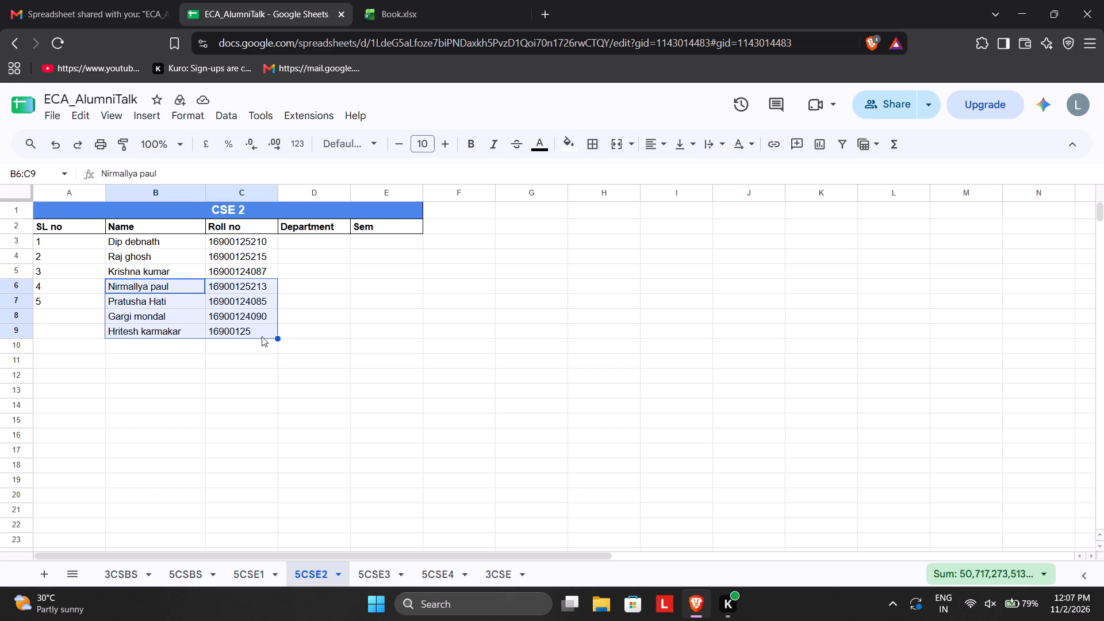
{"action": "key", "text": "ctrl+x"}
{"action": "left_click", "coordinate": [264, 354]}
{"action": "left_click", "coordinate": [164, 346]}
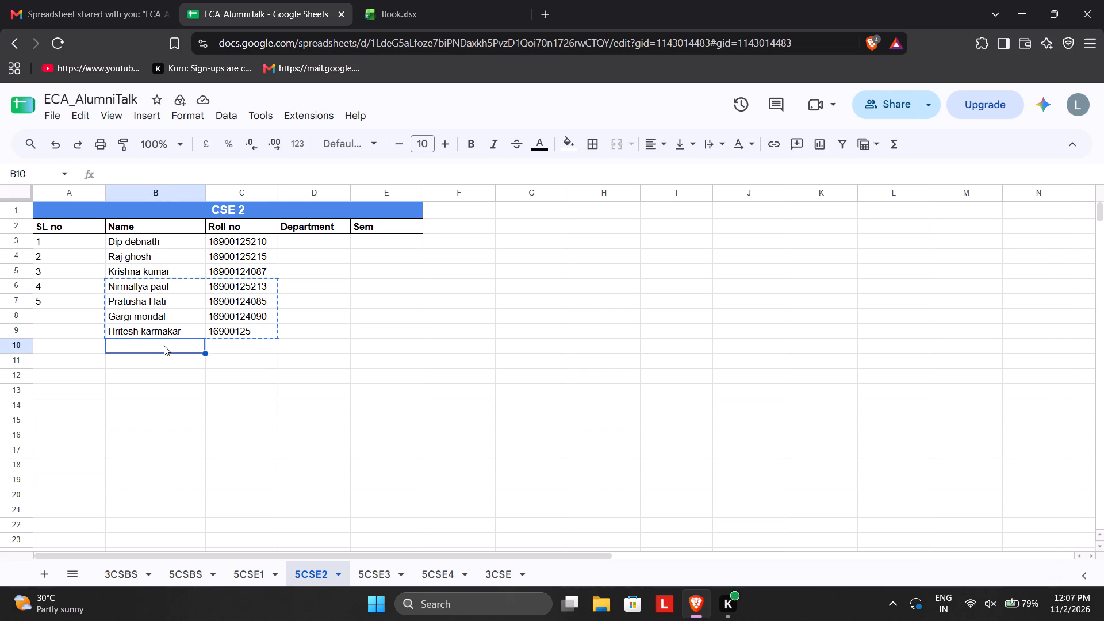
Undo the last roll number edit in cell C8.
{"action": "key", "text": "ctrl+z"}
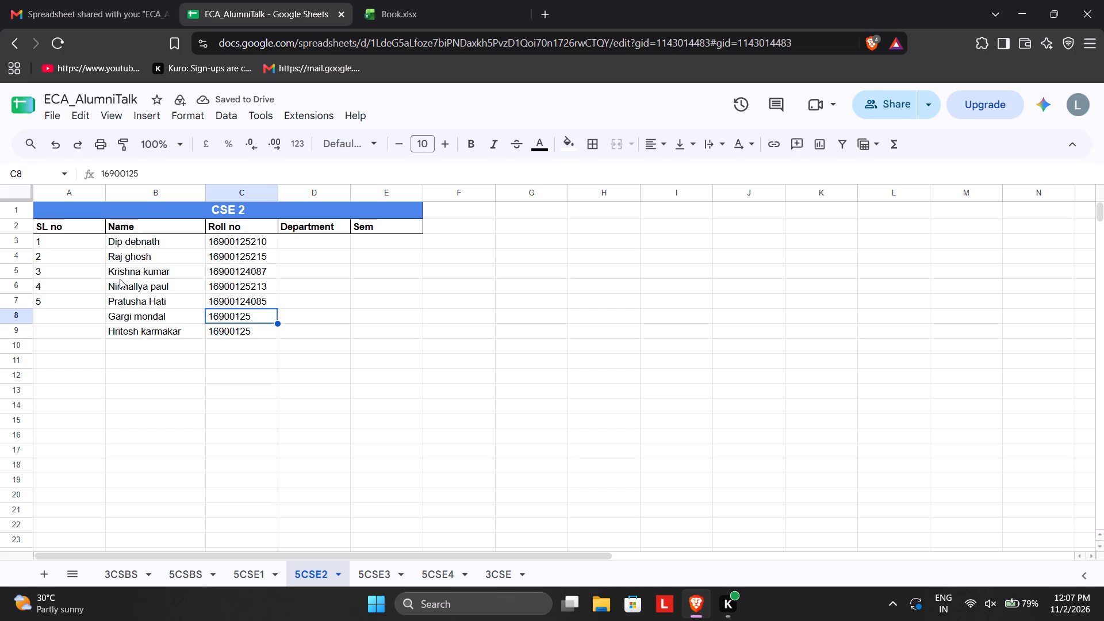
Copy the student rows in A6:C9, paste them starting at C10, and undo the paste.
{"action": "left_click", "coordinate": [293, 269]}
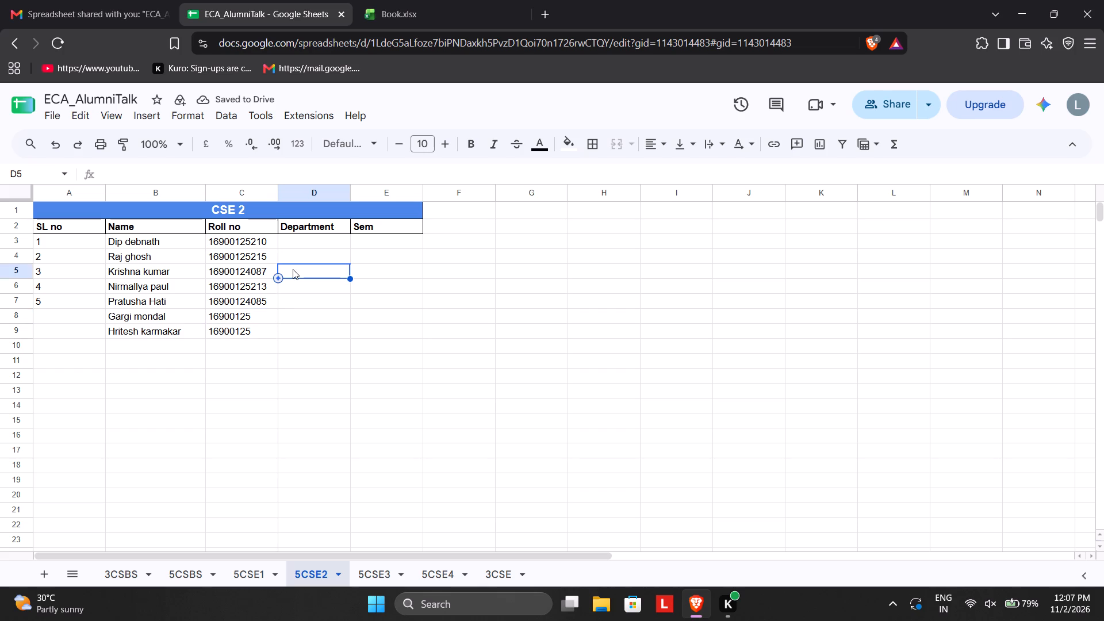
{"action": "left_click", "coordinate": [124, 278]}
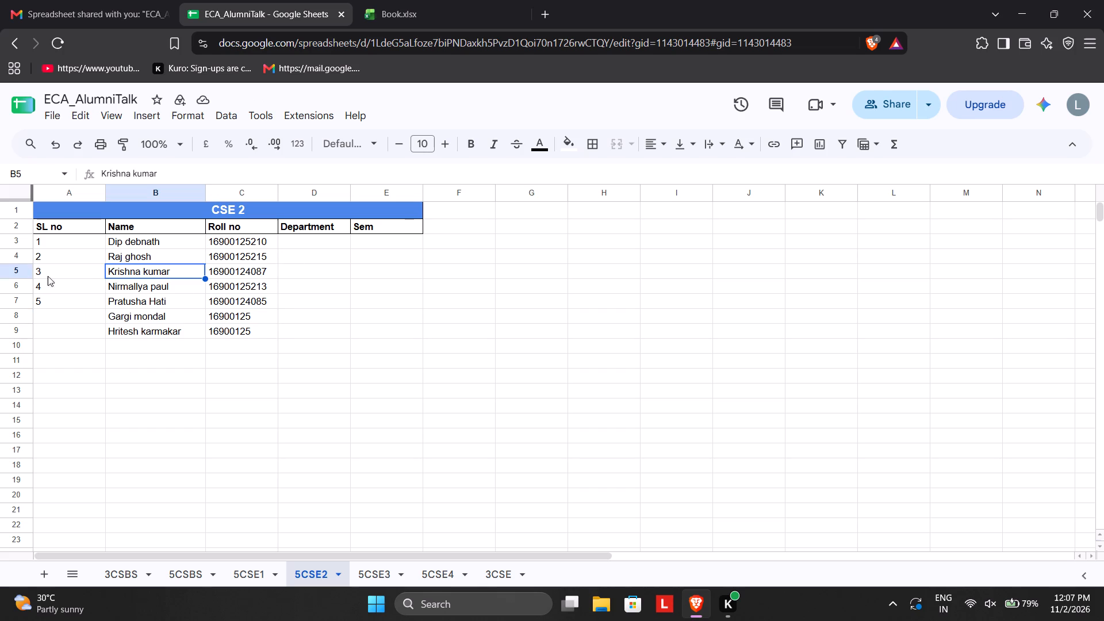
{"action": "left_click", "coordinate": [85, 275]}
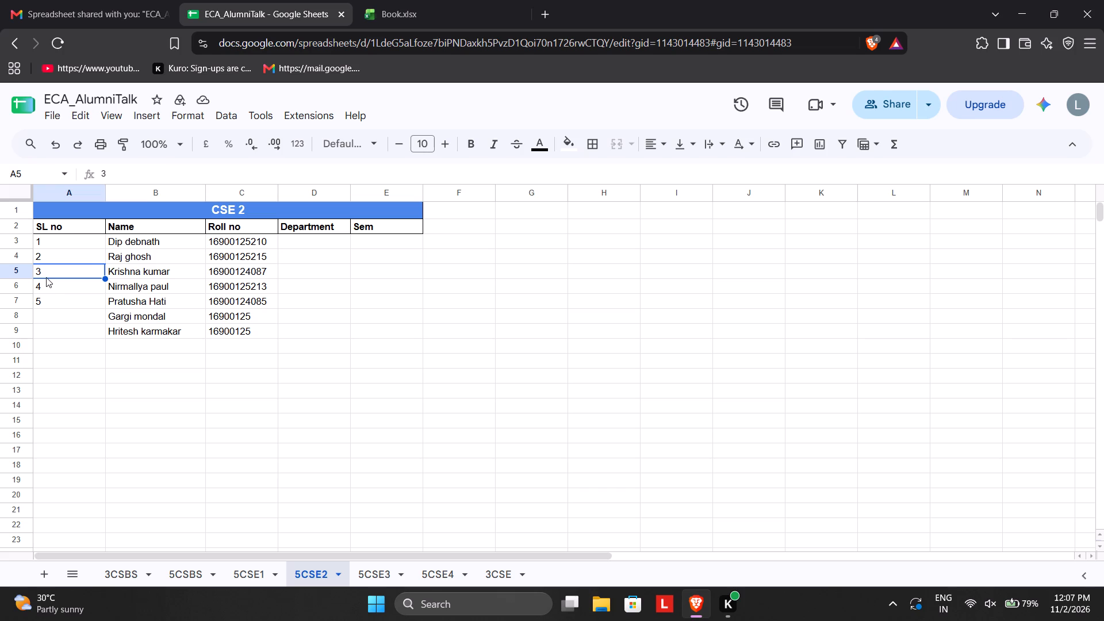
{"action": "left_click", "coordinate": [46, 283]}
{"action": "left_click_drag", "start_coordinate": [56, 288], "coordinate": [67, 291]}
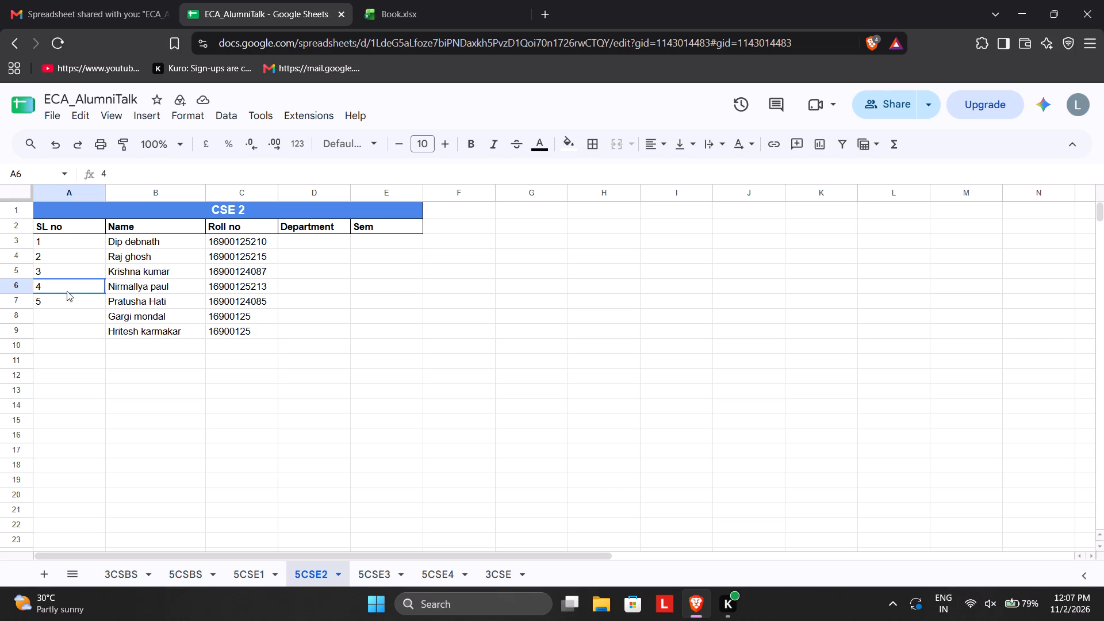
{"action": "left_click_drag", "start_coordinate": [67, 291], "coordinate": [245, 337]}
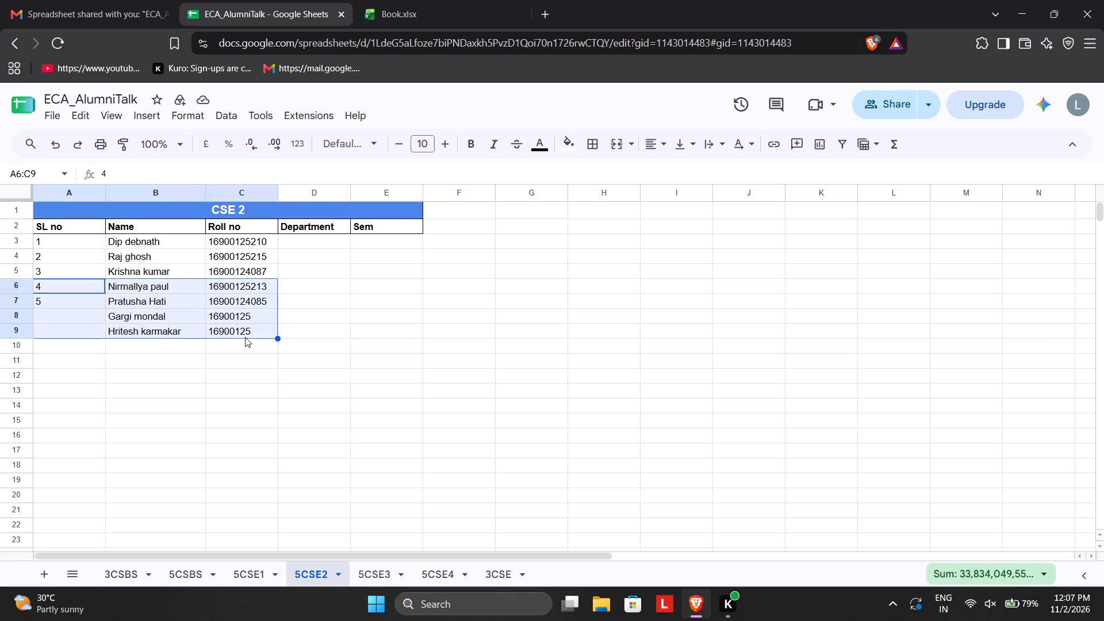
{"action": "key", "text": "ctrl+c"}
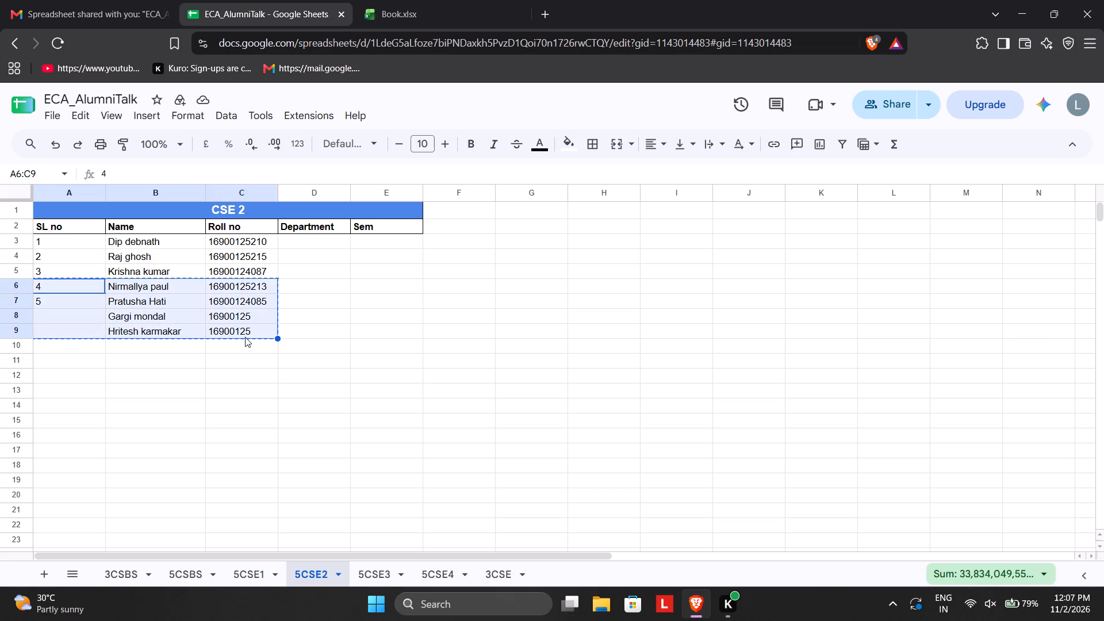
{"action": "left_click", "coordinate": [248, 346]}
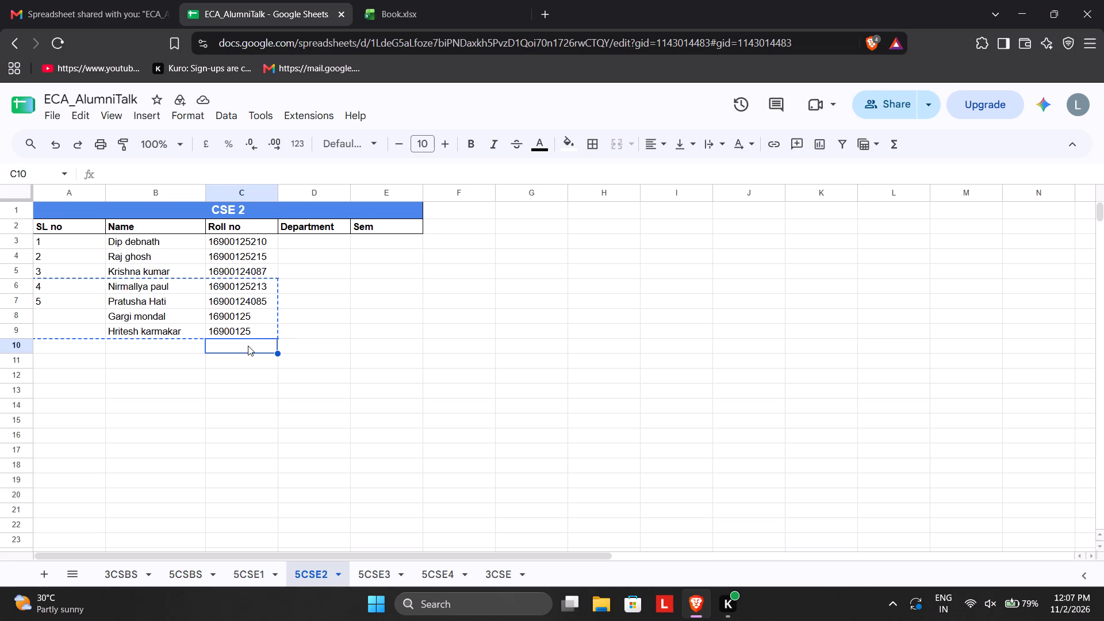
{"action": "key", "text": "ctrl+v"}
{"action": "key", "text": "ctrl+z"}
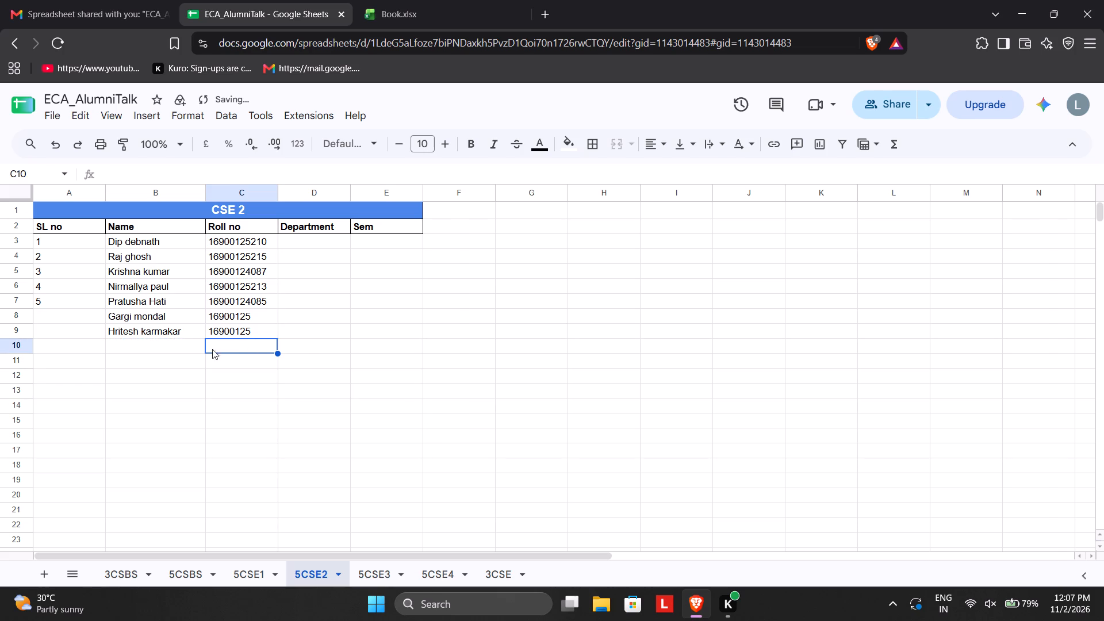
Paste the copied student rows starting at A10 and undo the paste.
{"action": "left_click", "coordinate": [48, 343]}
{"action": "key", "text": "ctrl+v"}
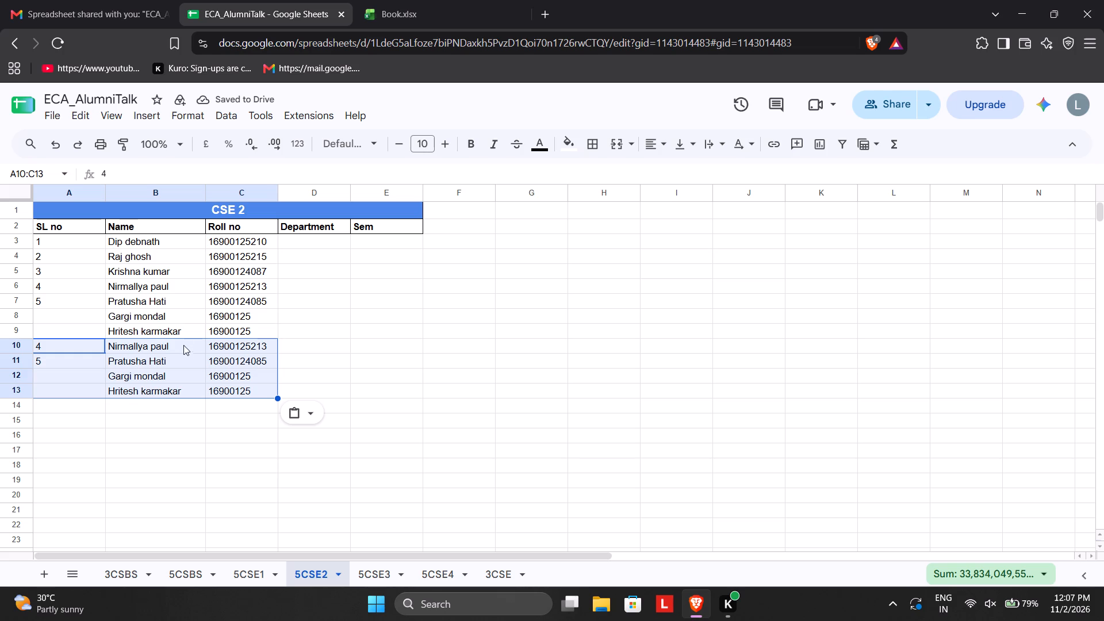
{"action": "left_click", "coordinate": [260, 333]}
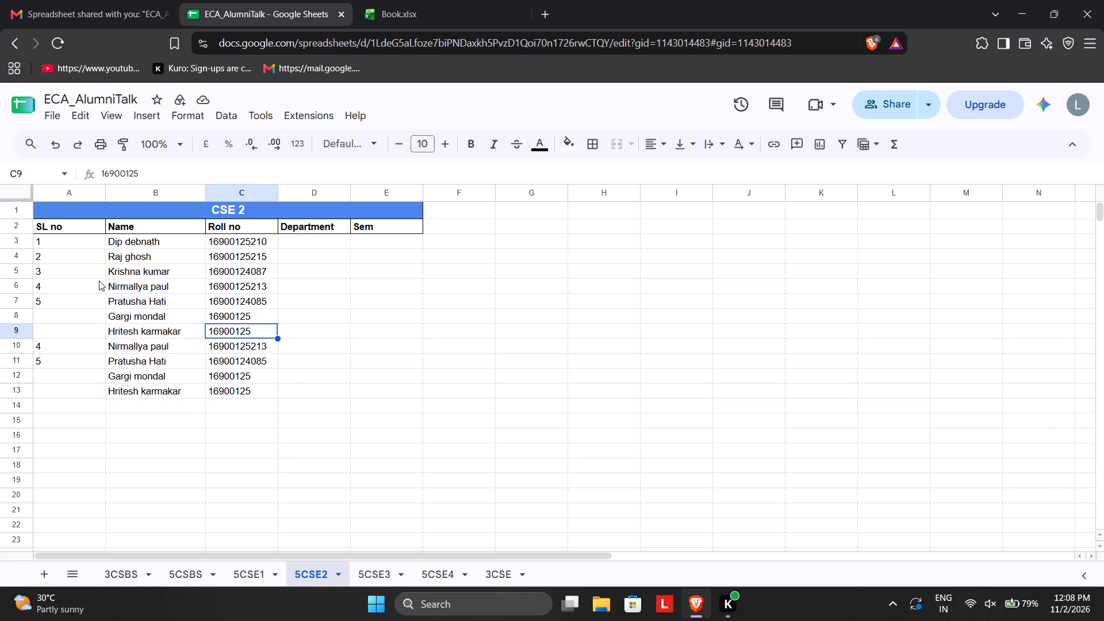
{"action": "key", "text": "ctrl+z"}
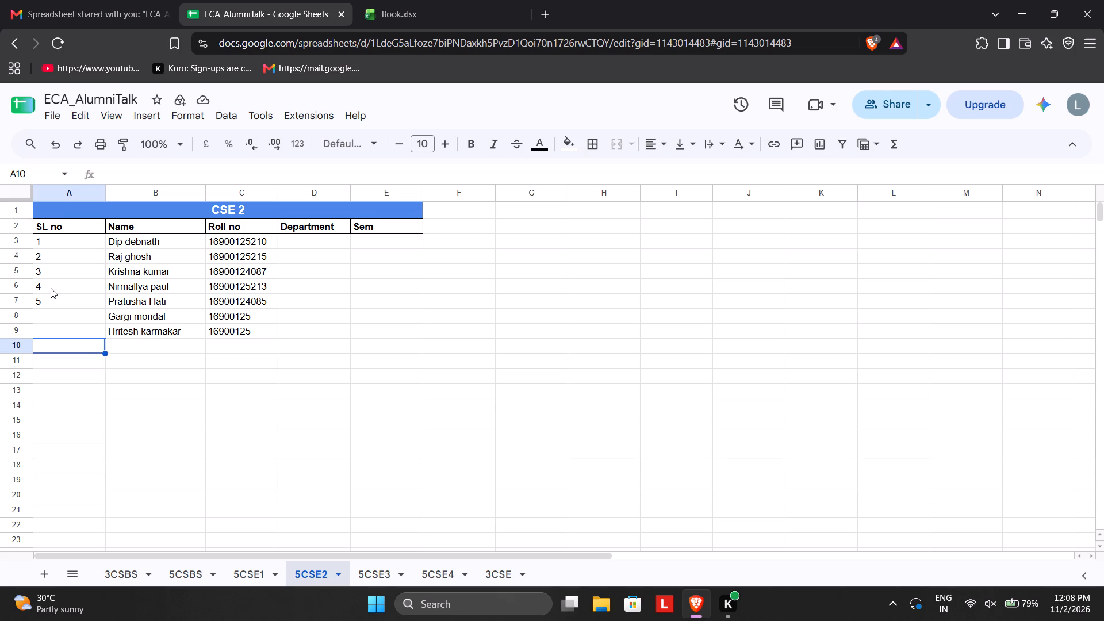
Set the vertical alignment of the fourth and fifth students' cells, A6:C7, to bottom.
{"action": "left_click_drag", "start_coordinate": [56, 286], "coordinate": [254, 296]}
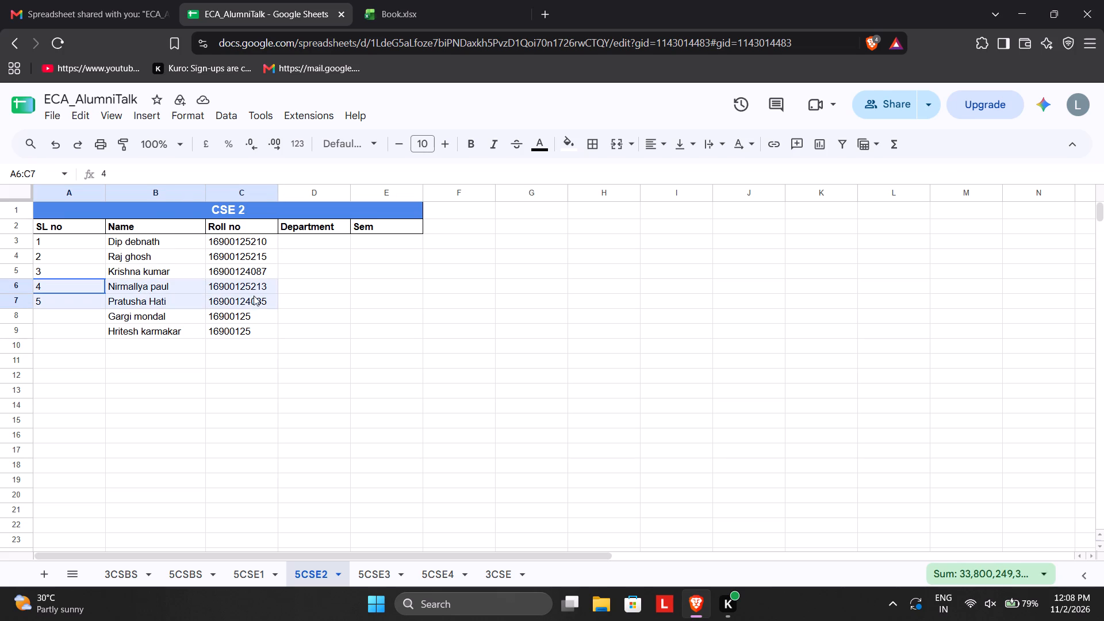
{"action": "left_click_drag", "start_coordinate": [254, 296], "coordinate": [254, 296]}
{"action": "left_click_drag", "start_coordinate": [254, 296], "coordinate": [258, 296]}
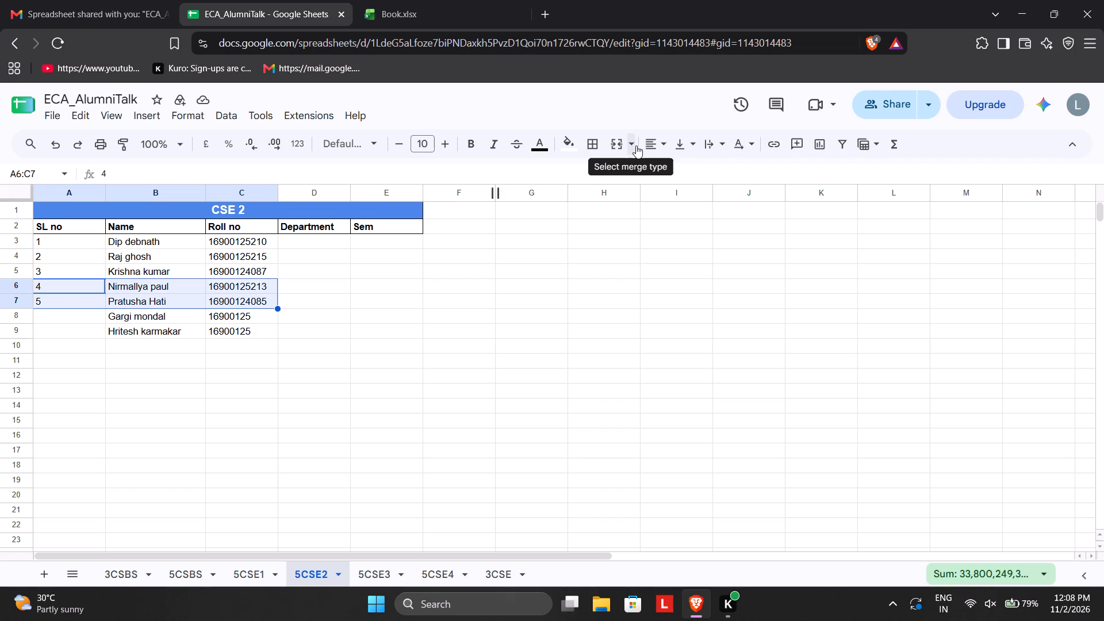
{"action": "left_click", "coordinate": [694, 145]}
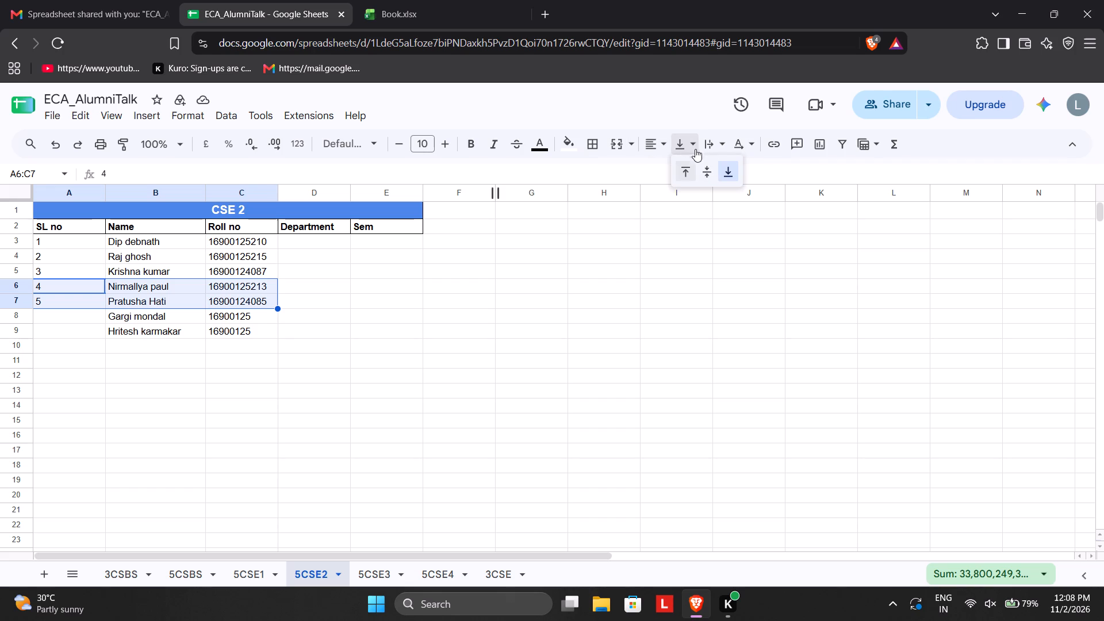
{"action": "left_click", "coordinate": [725, 176]}
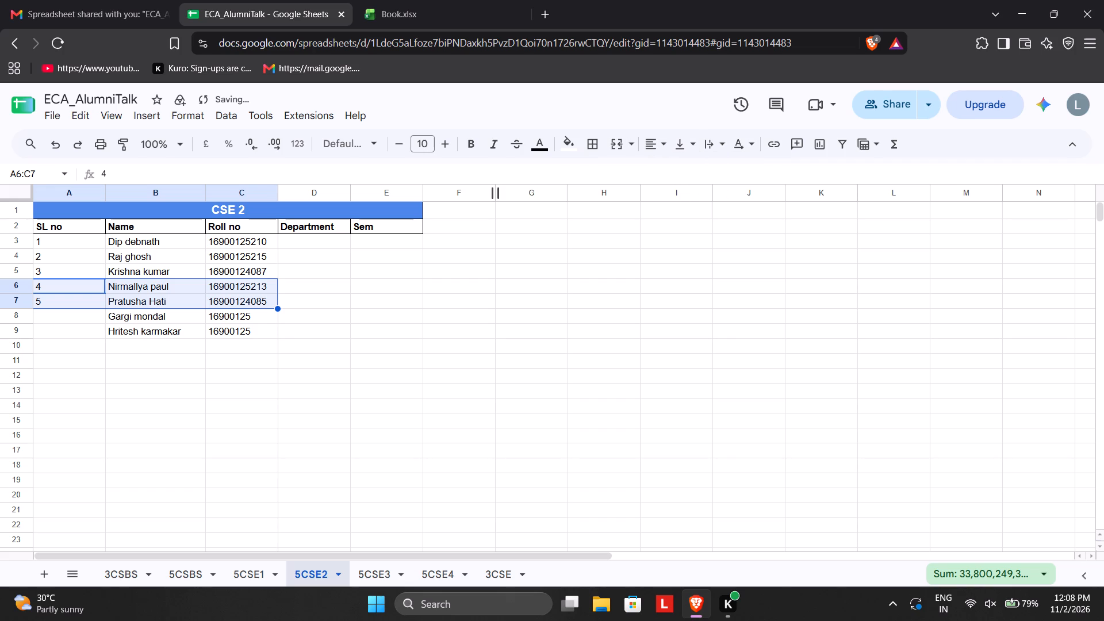
Move the student rows in A6:C9 down so they start at A10, clearing the original cells.
{"action": "left_click", "coordinate": [260, 371]}
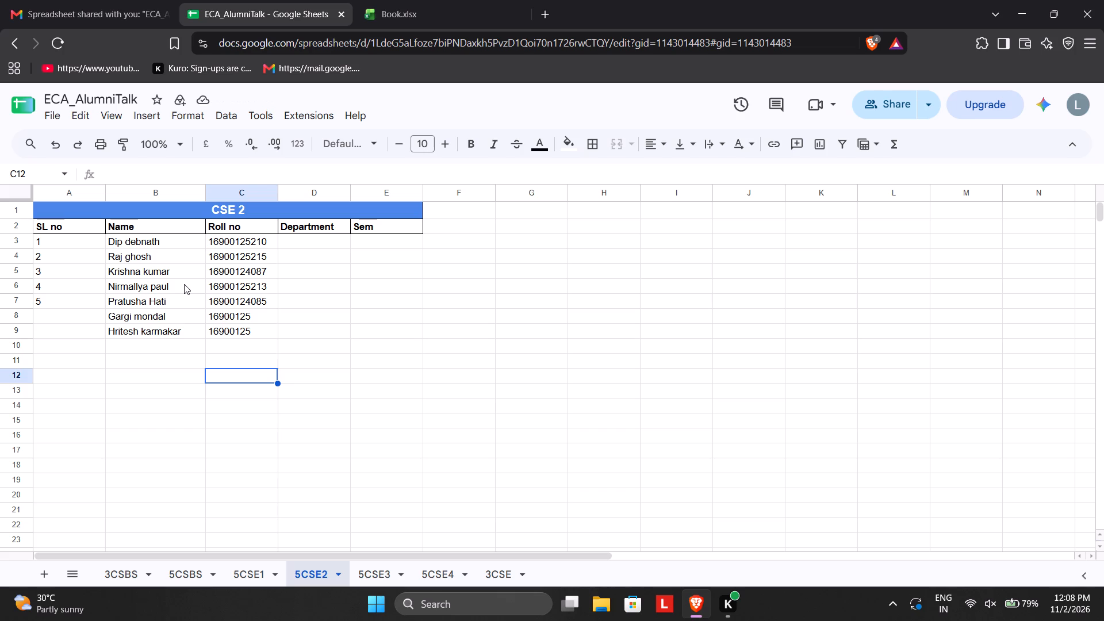
{"action": "left_click_drag", "start_coordinate": [81, 286], "coordinate": [163, 304]}
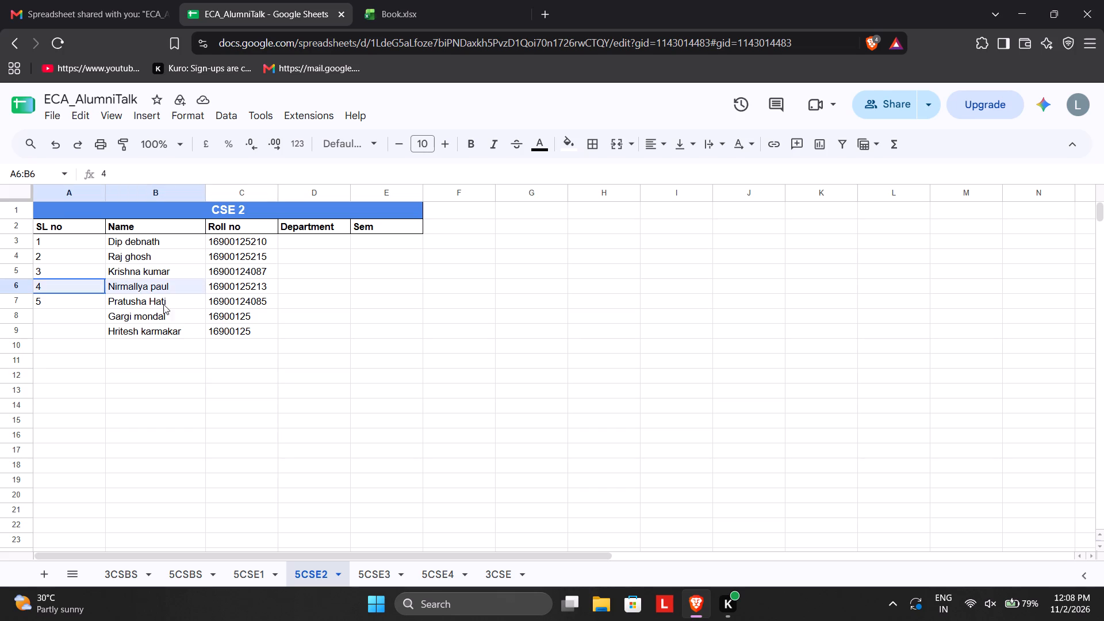
{"action": "left_click_drag", "start_coordinate": [163, 304], "coordinate": [258, 327]}
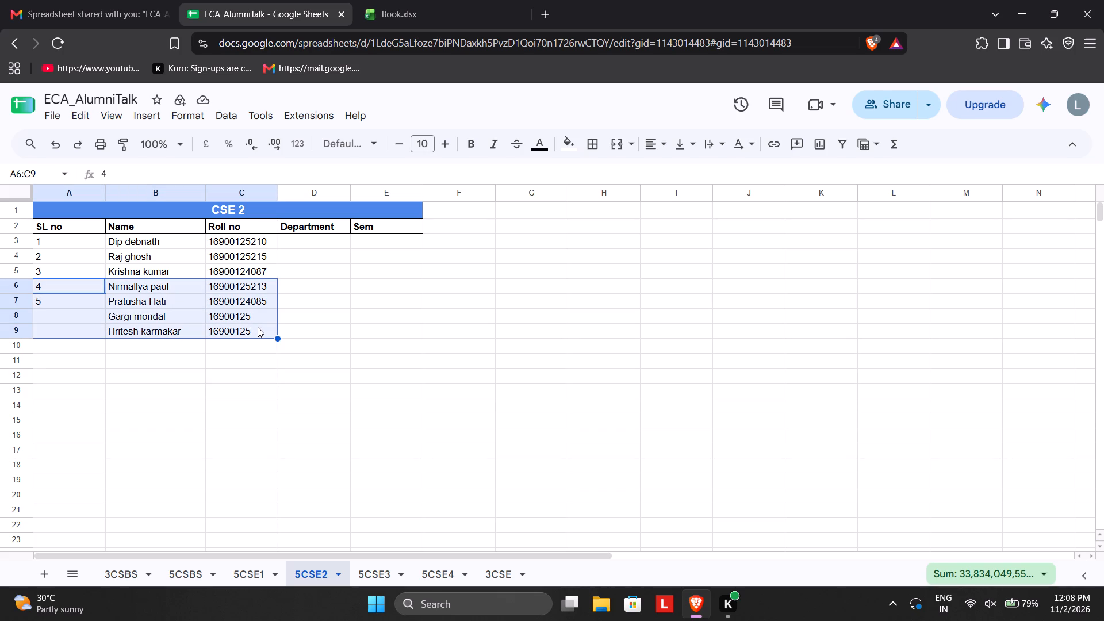
{"action": "key", "text": "ctrl+c"}
{"action": "left_click", "coordinate": [75, 348]}
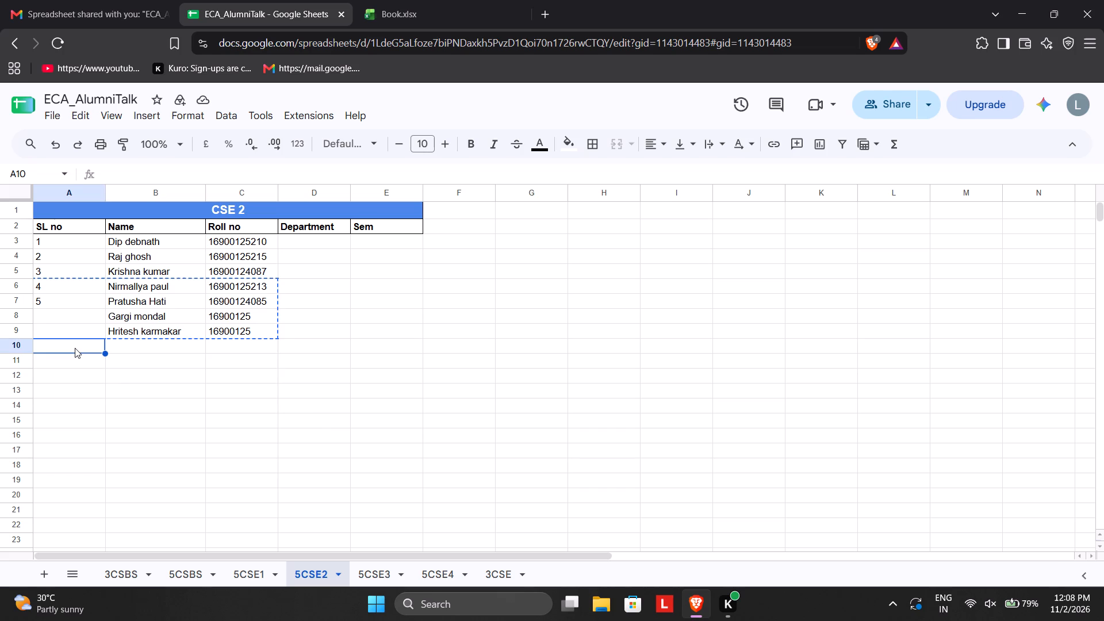
{"action": "key", "text": "ctrl+v"}
{"action": "left_click_drag", "start_coordinate": [53, 285], "coordinate": [264, 325]}
{"action": "key", "text": "BackSpace"}
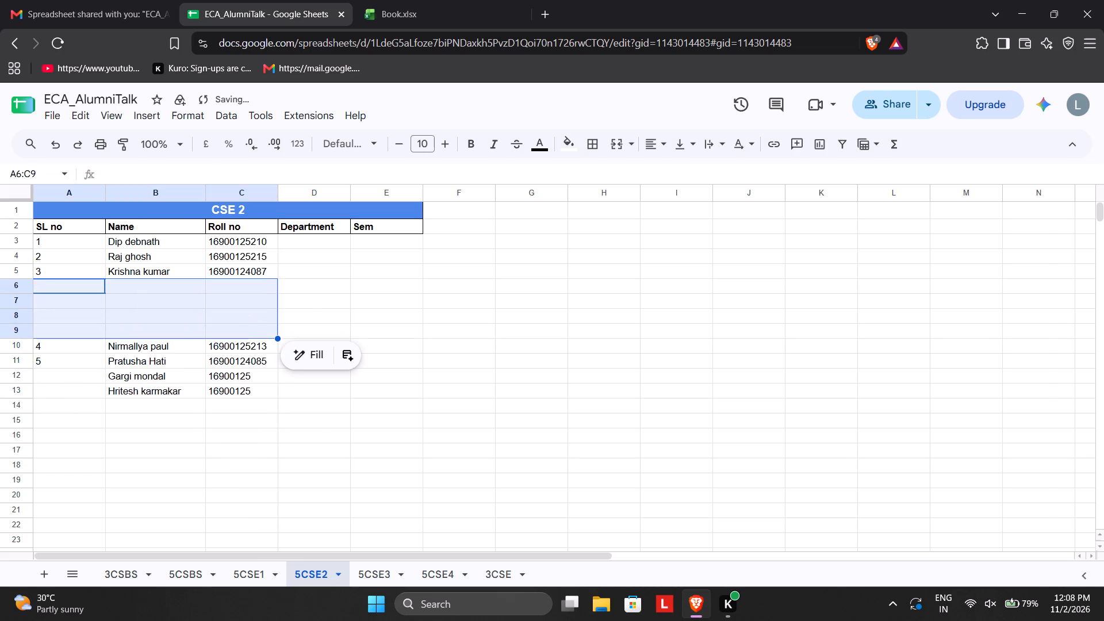
{"action": "key", "text": "BackSpace"}
{"action": "key", "text": "Down"}
{"action": "key", "text": "Down"}
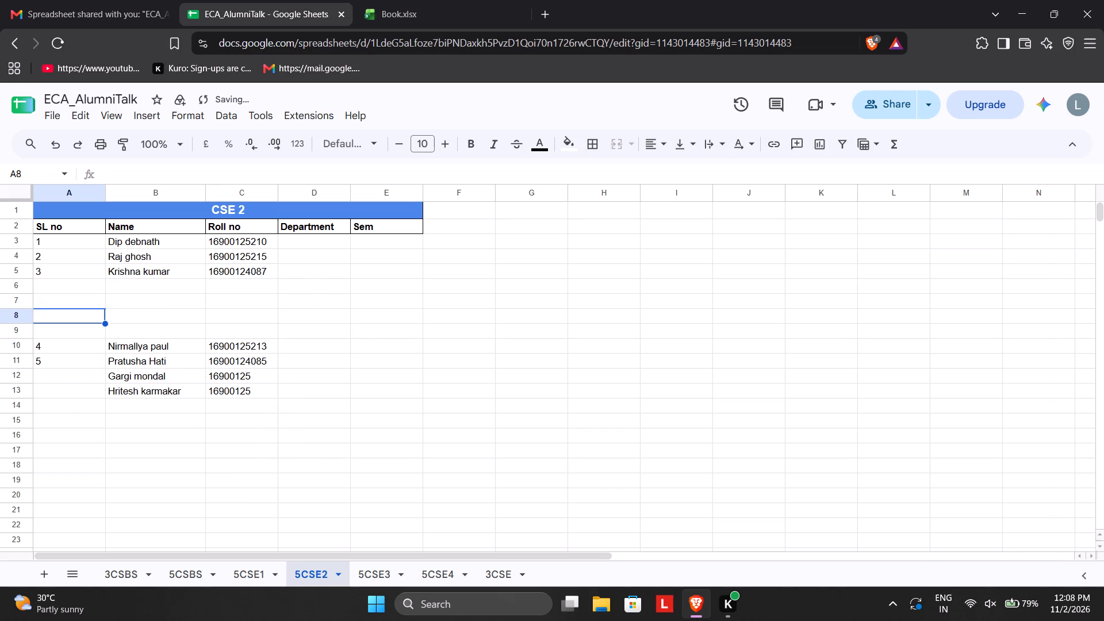
{"action": "key", "text": "Down"}
{"action": "key", "text": "BackSpace"}
{"action": "key", "text": "BackSpace"}
{"action": "key", "text": "BackSpace"}
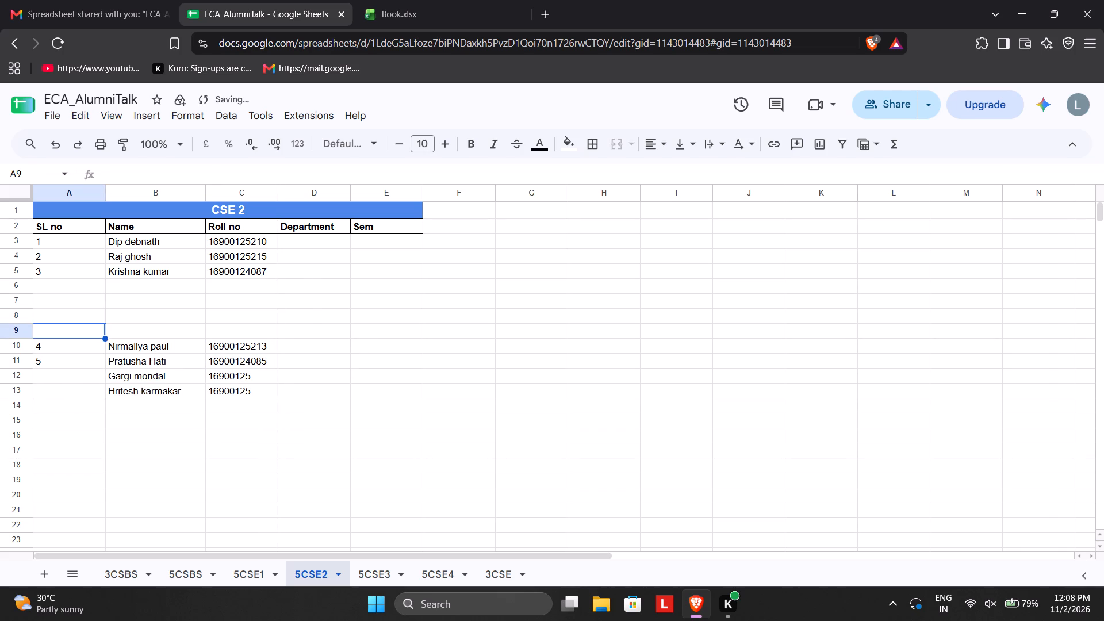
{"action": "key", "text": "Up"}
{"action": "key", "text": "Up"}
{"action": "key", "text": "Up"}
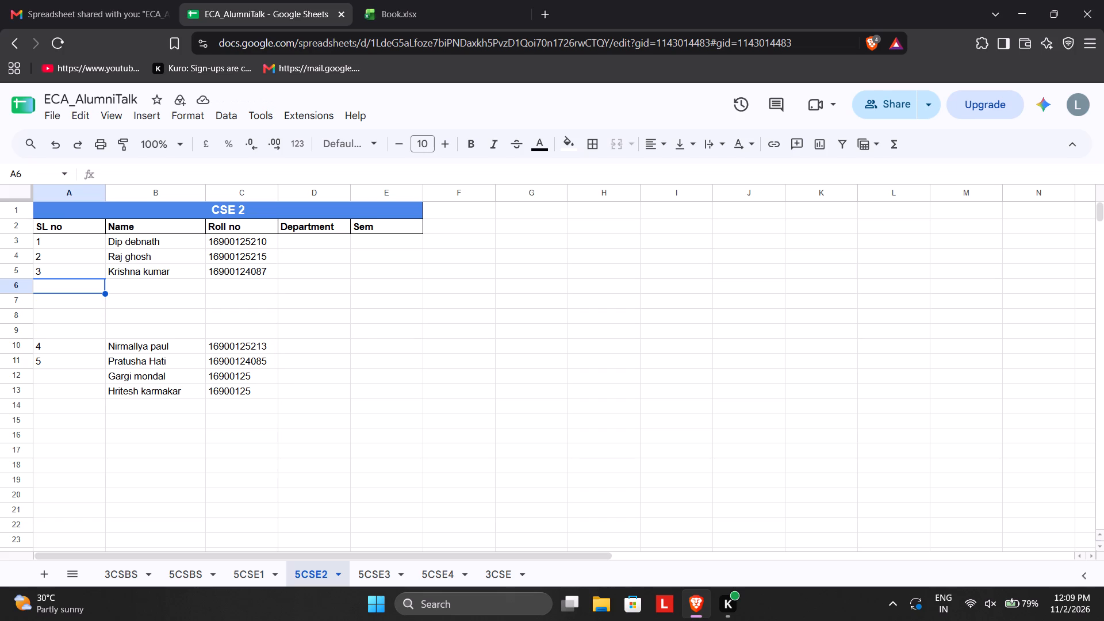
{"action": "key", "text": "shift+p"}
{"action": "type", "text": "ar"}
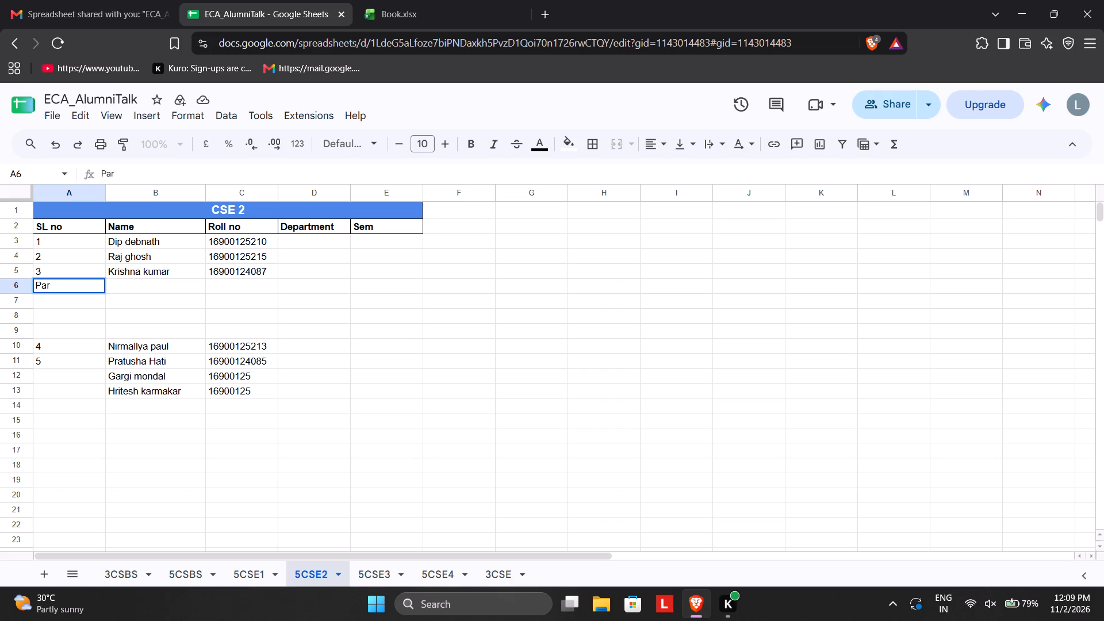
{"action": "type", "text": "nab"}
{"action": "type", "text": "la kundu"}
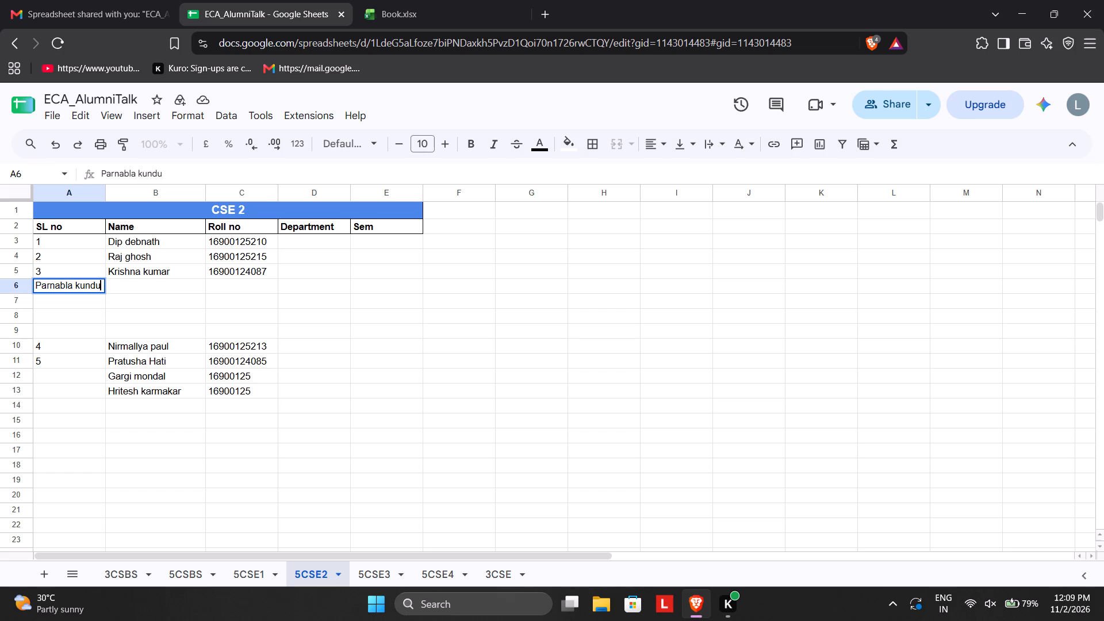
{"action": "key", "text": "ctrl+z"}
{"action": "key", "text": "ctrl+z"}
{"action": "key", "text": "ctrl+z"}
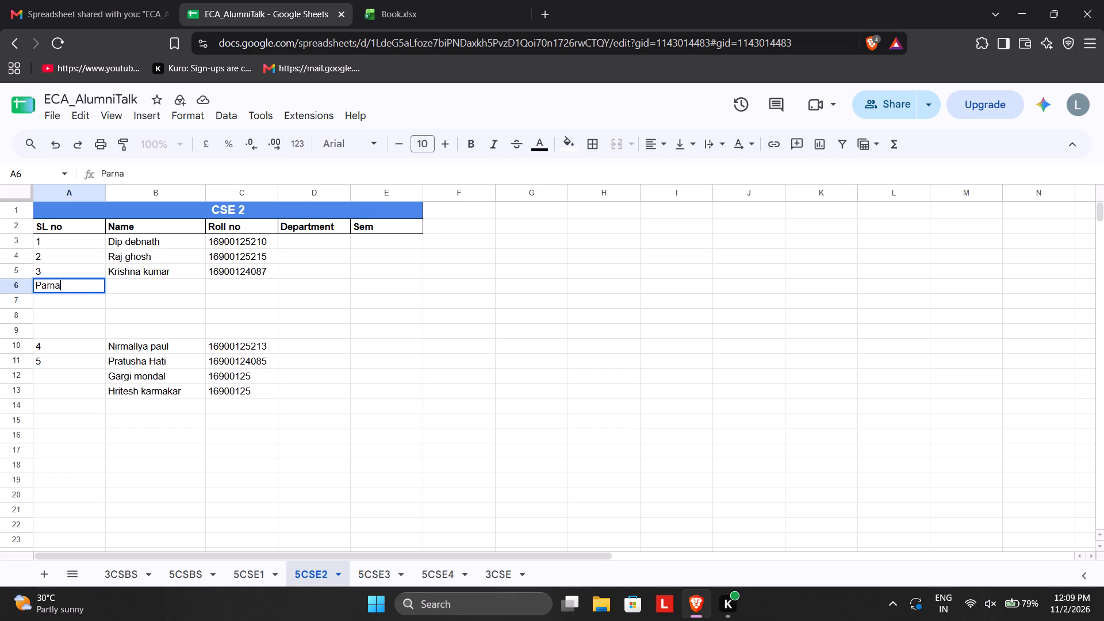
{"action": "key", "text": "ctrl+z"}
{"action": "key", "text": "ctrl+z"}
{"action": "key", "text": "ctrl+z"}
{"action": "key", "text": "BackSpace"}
Enter serial number 4 in cell A6.
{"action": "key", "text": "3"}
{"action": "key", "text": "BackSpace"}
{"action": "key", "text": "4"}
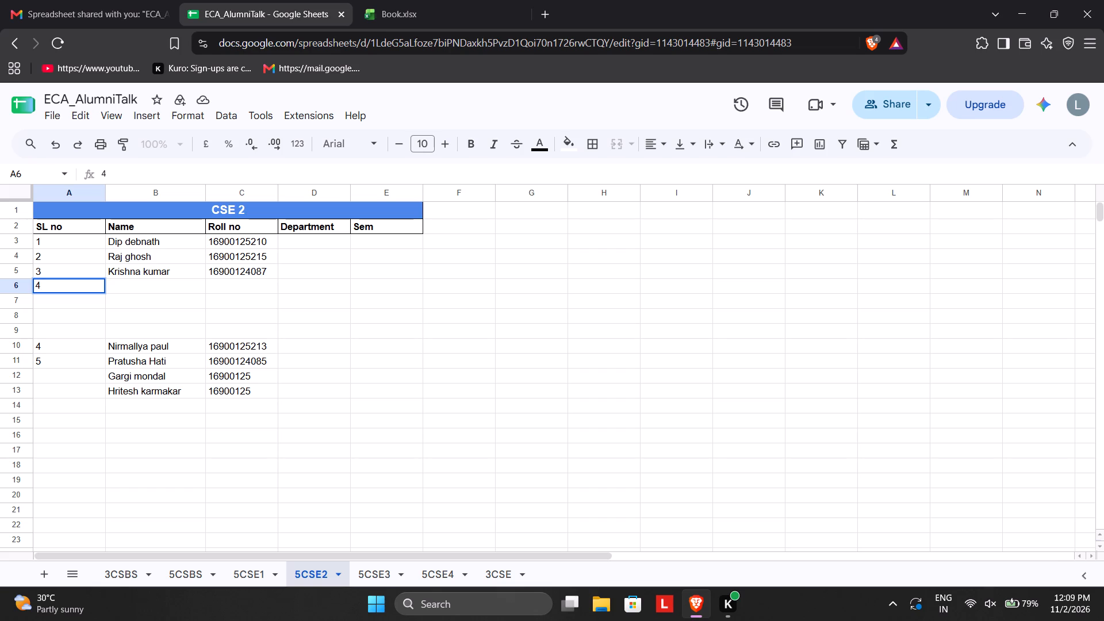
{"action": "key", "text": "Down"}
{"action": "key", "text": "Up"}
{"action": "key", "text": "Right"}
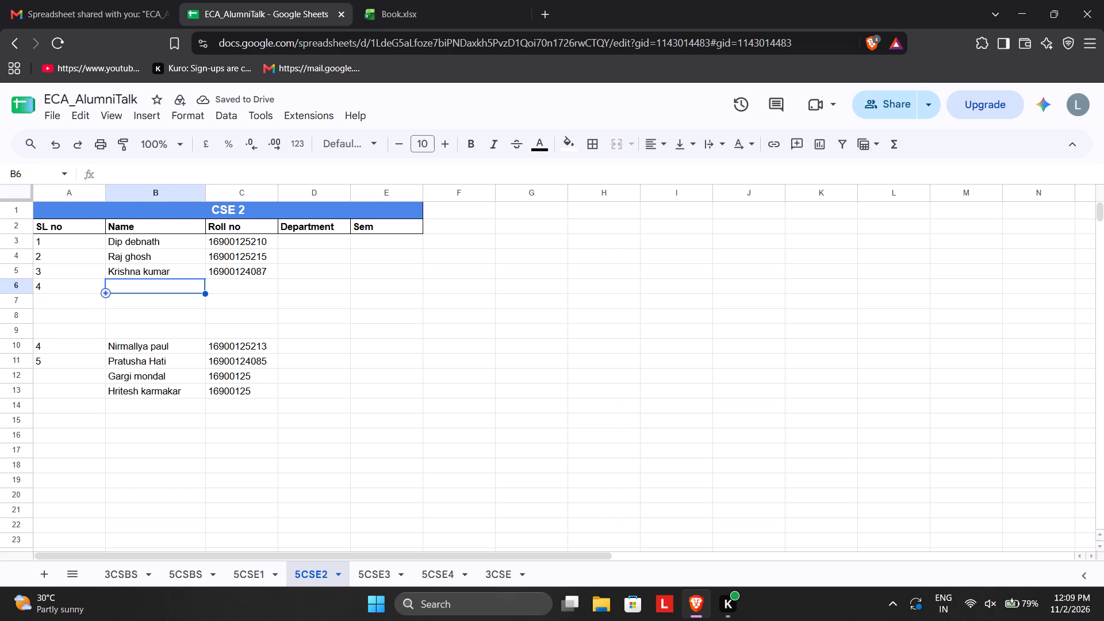
Enter the names of two more students in B6 and B7 of the Name column.
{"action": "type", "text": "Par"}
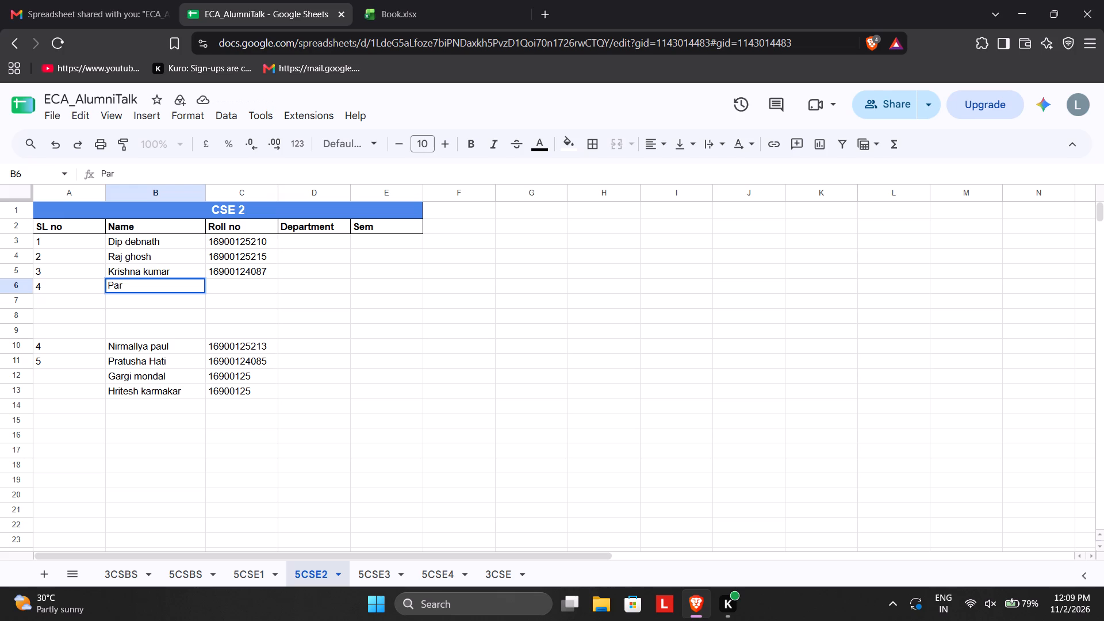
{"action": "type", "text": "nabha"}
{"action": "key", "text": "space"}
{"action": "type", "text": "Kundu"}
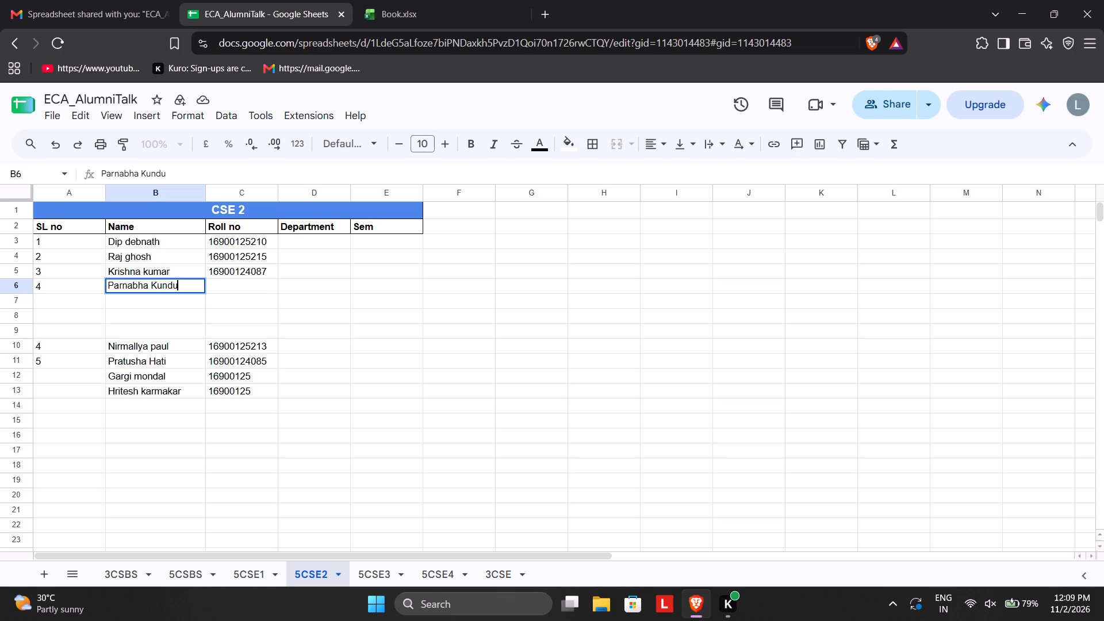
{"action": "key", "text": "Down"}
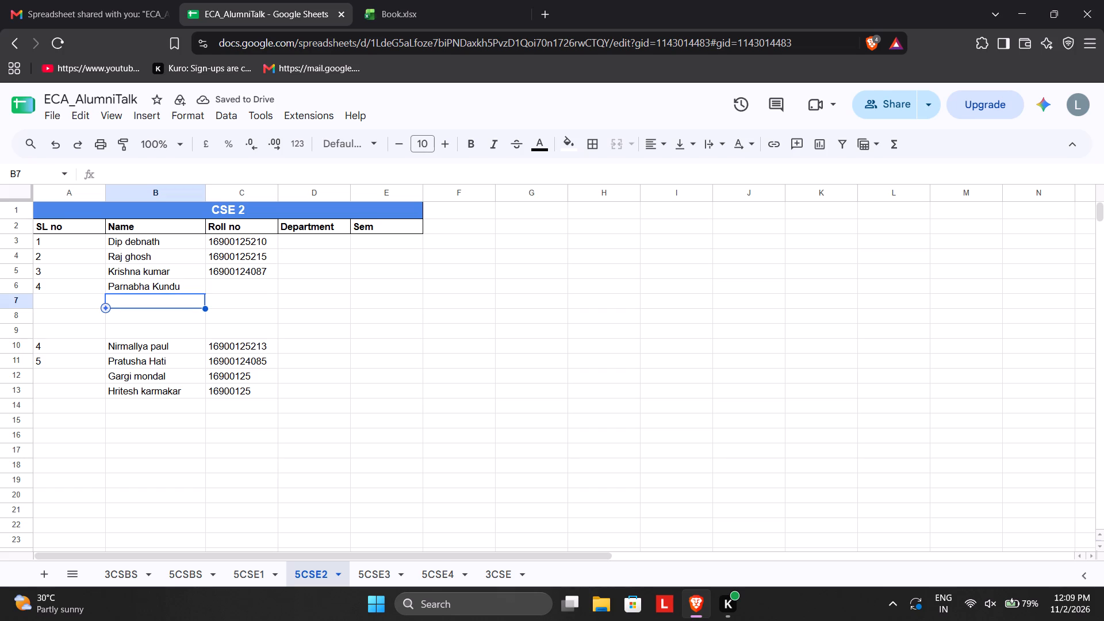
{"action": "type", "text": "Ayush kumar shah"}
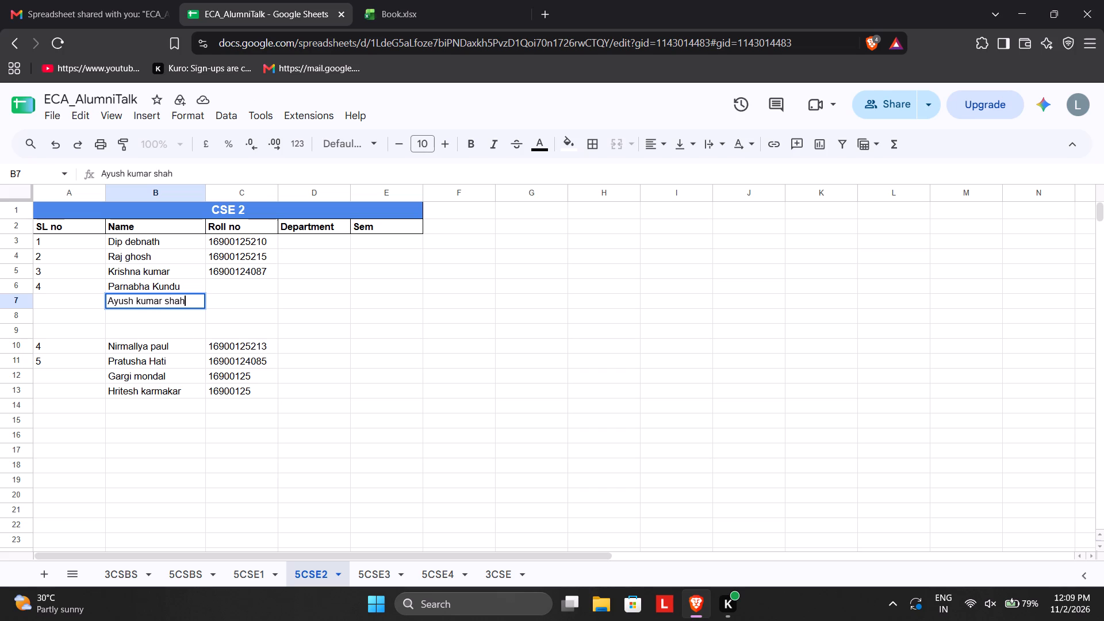
Move the student rows in A10:C13 up so they start at A8, directly below the newly added names.
{"action": "left_click_drag", "start_coordinate": [69, 346], "coordinate": [259, 397]}
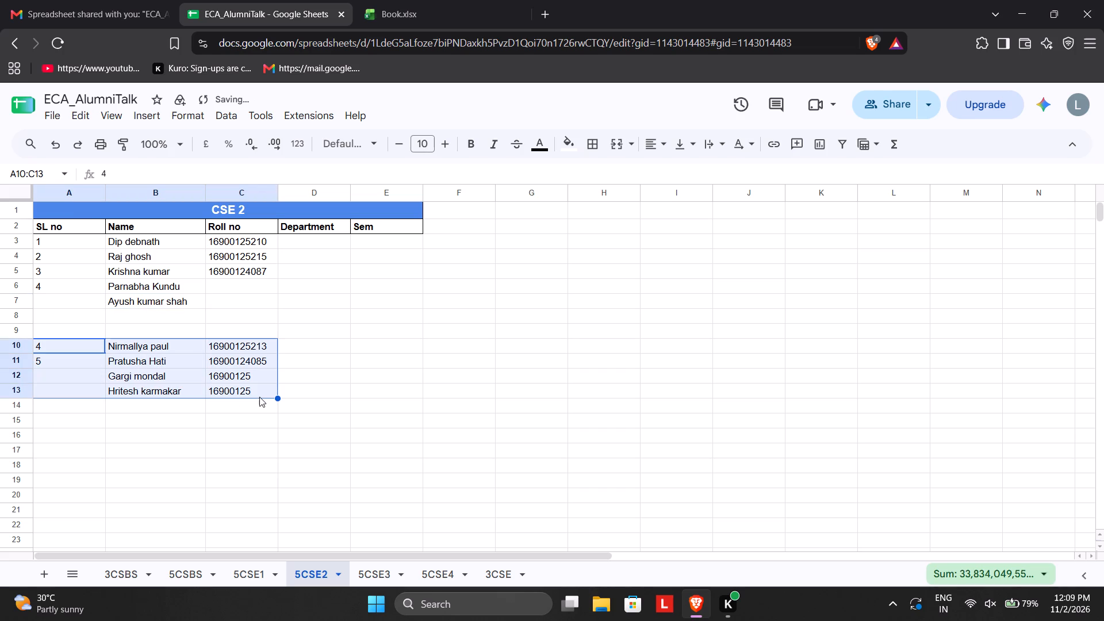
{"action": "key", "text": "ctrl+c"}
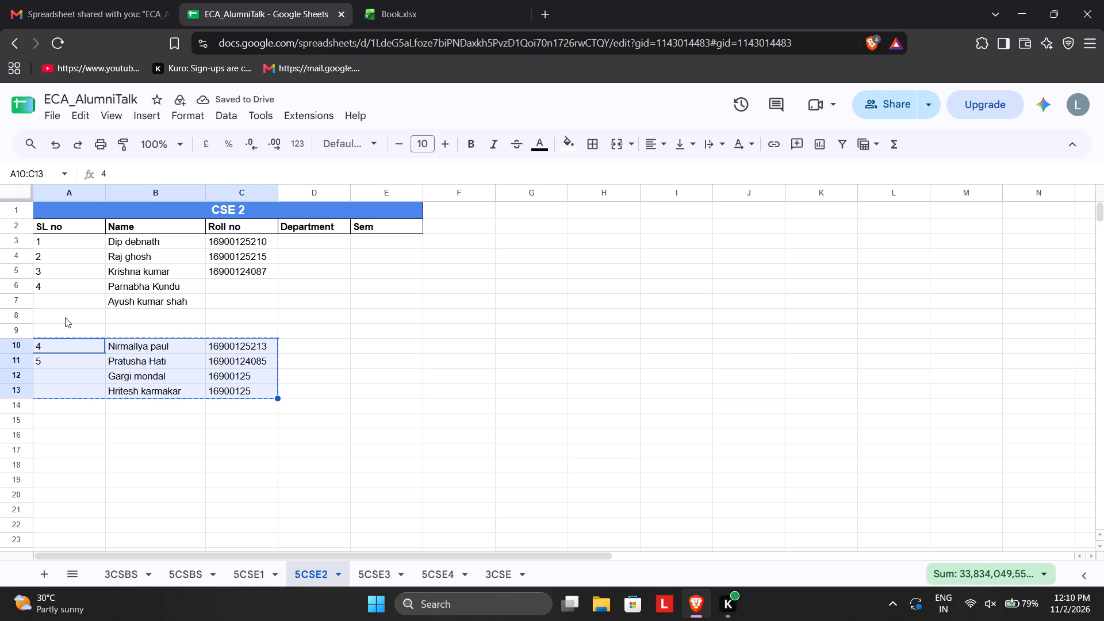
{"action": "left_click", "coordinate": [55, 316]}
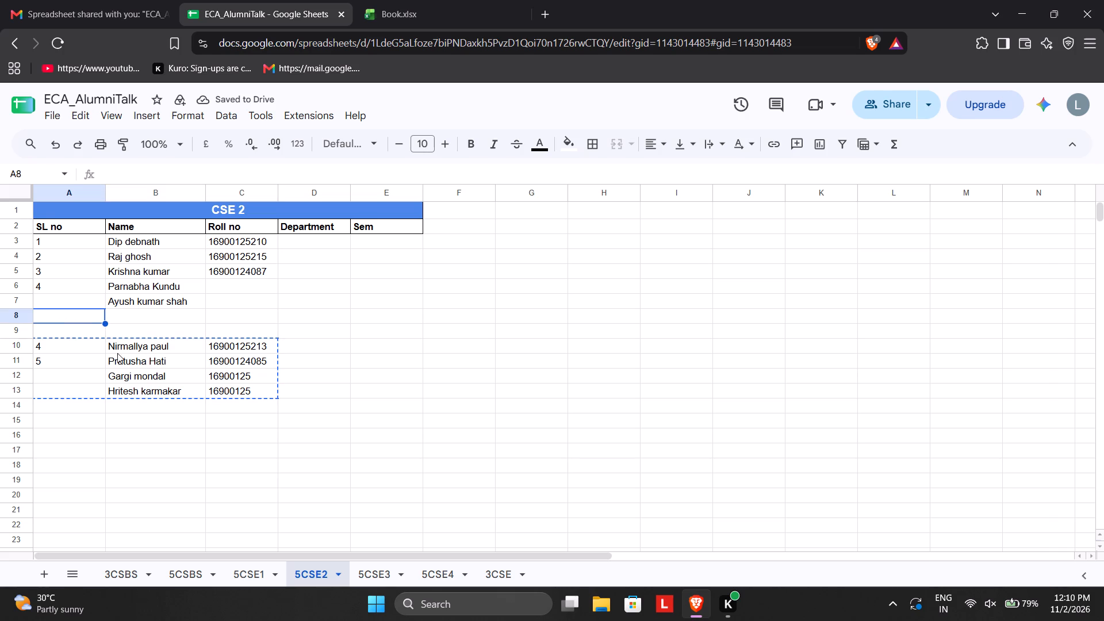
{"action": "left_click_drag", "start_coordinate": [55, 346], "coordinate": [57, 349]}
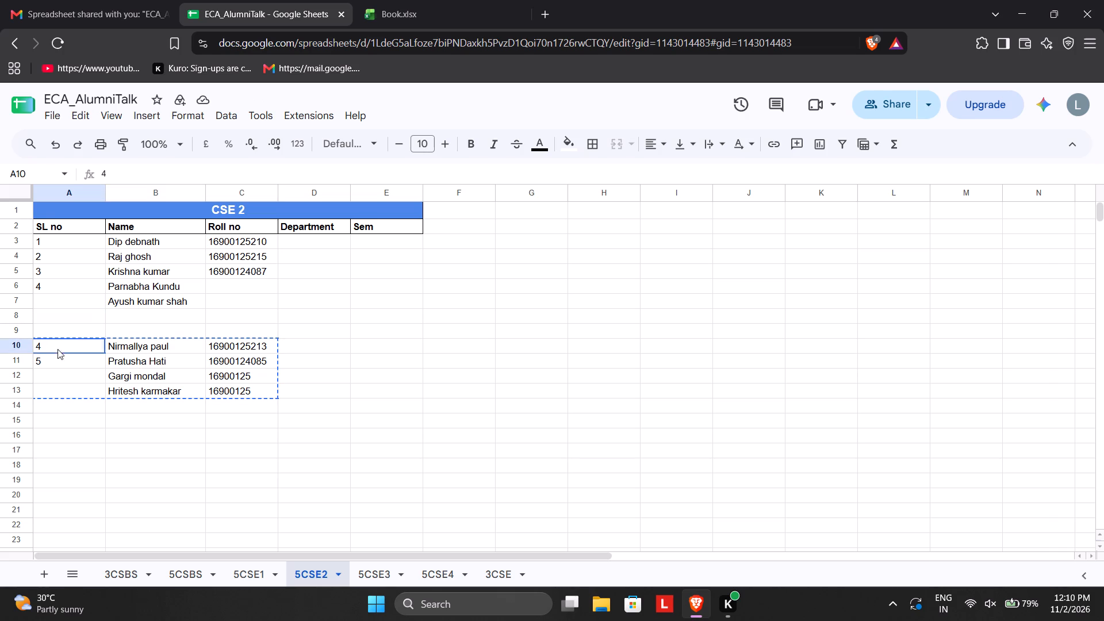
{"action": "left_click_drag", "start_coordinate": [57, 349], "coordinate": [247, 398]}
{"action": "key", "text": "ctrl+c"}
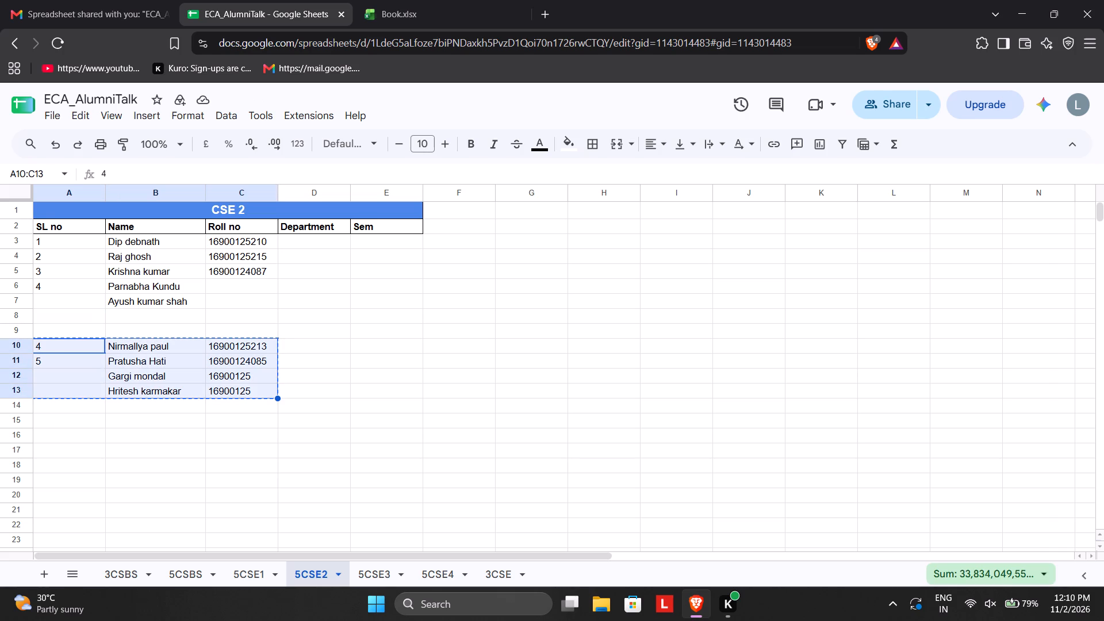
{"action": "key", "text": "BackSpace"}
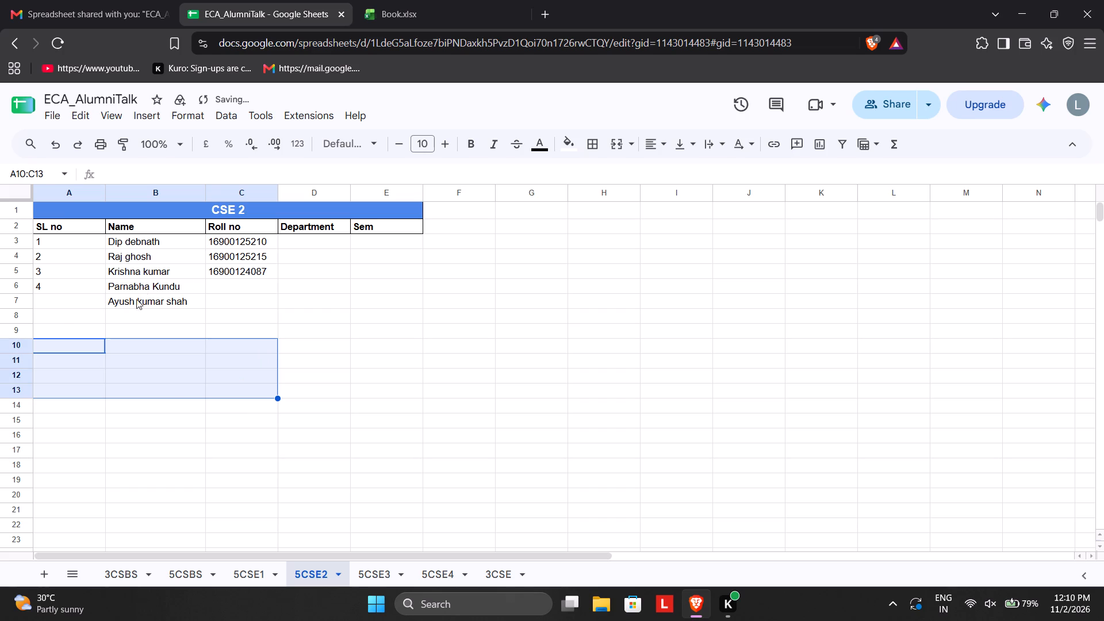
{"action": "left_click_drag", "start_coordinate": [41, 311], "coordinate": [237, 384]}
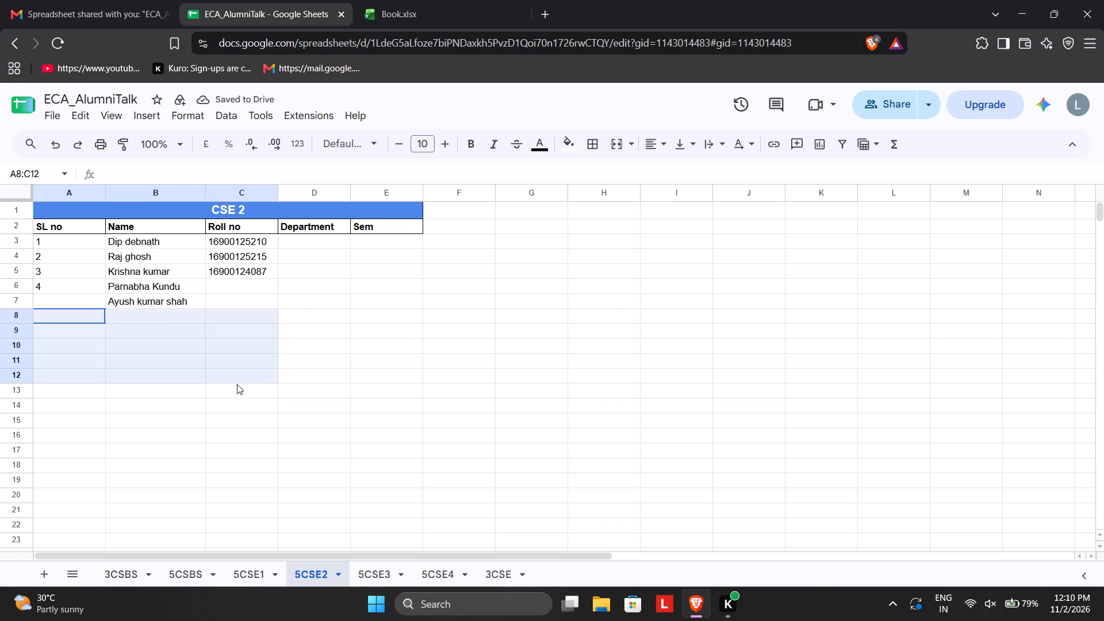
{"action": "left_click_drag", "start_coordinate": [237, 384], "coordinate": [280, 385]}
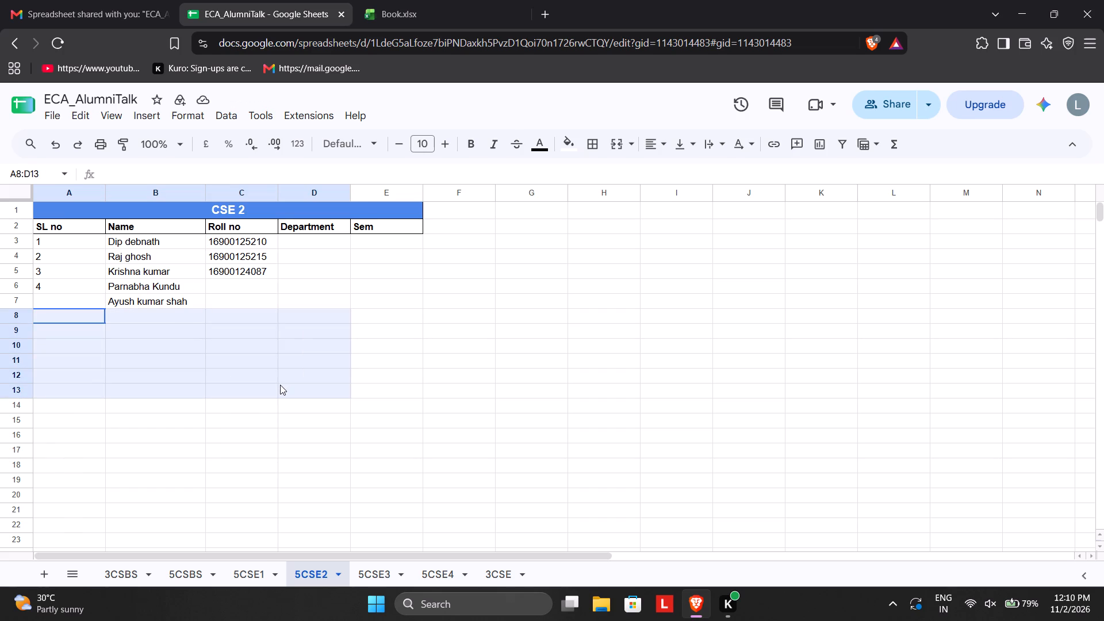
{"action": "left_click_drag", "start_coordinate": [280, 385], "coordinate": [269, 385]}
{"action": "key", "text": "ctrl+v"}
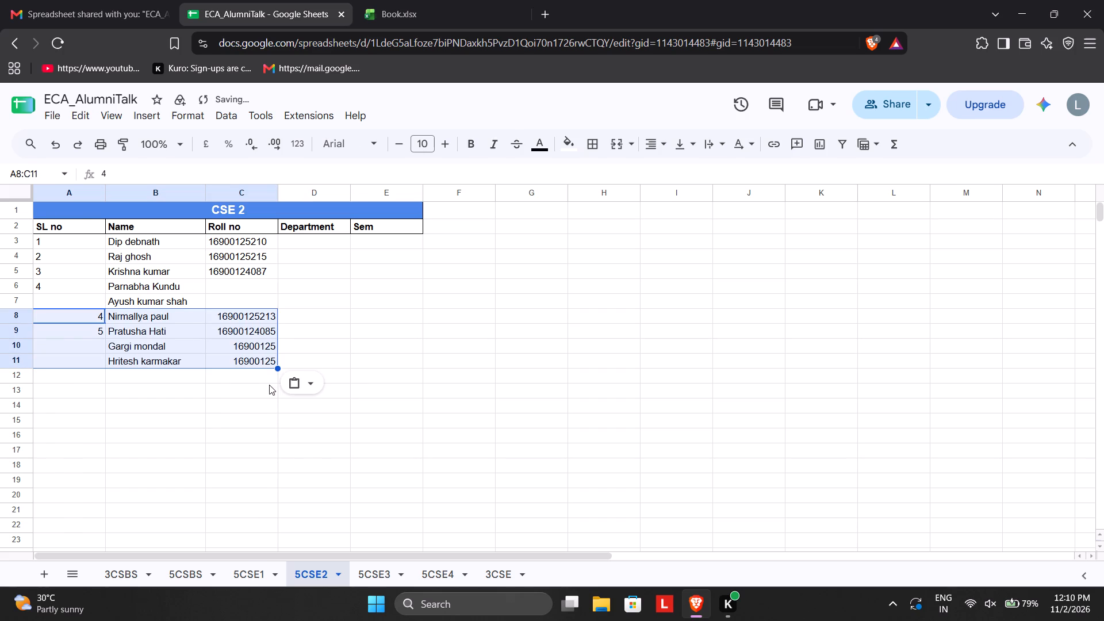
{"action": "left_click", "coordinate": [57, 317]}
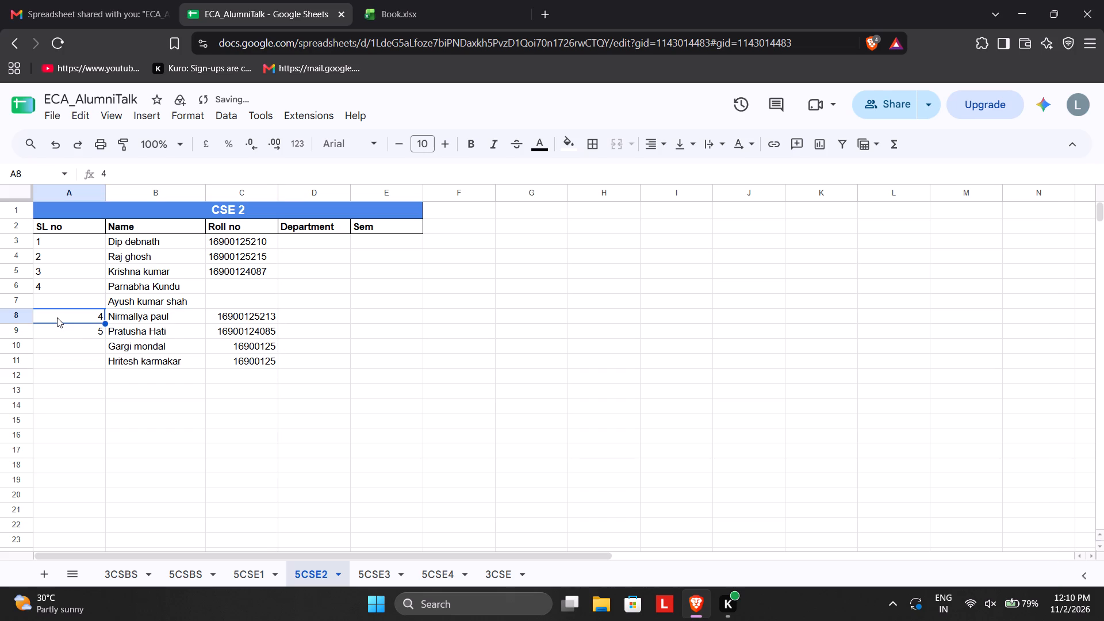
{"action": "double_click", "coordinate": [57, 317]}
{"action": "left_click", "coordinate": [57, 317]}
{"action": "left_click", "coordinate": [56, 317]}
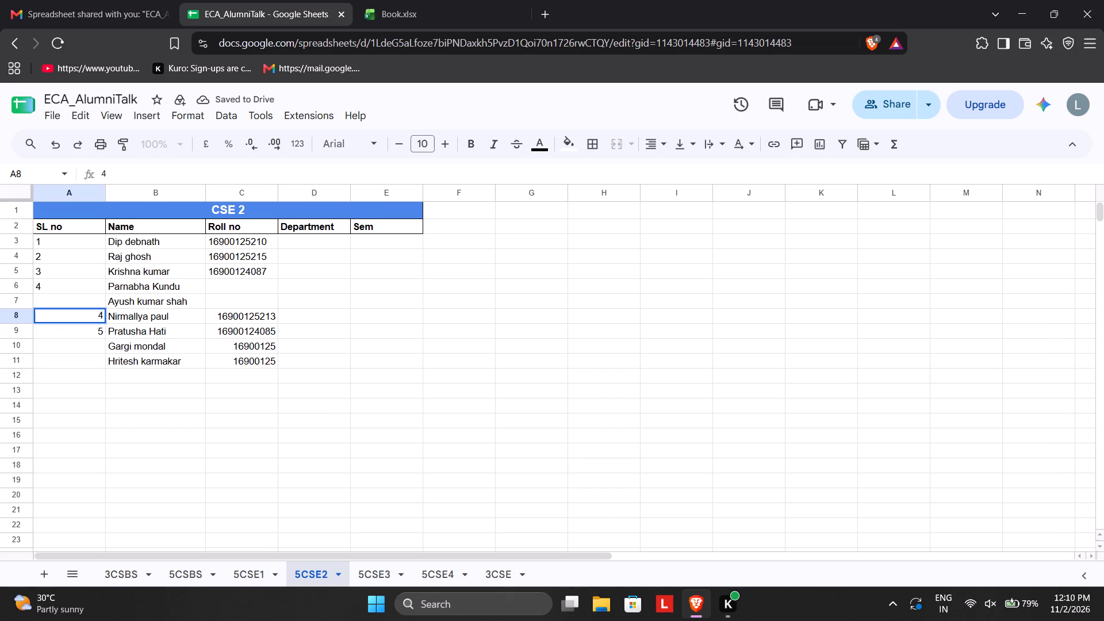
Left-align the cells in A7:E57 to match the rows above.
{"action": "left_click_drag", "start_coordinate": [48, 306], "coordinate": [71, 324]}
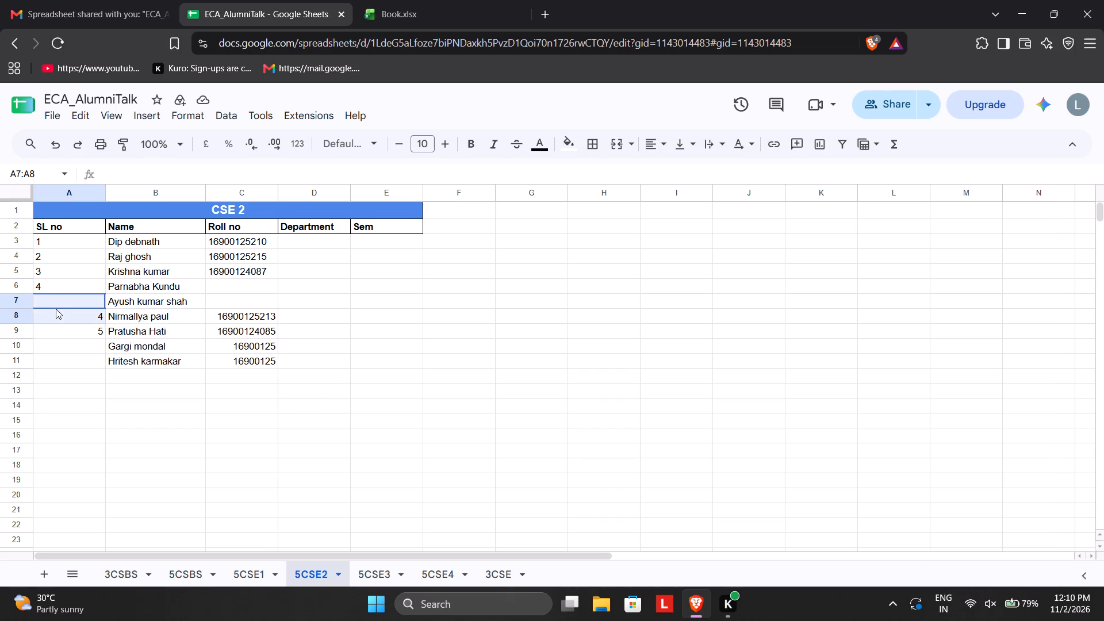
{"action": "left_click", "coordinate": [57, 305]}
{"action": "left_click_drag", "start_coordinate": [55, 301], "coordinate": [76, 328]}
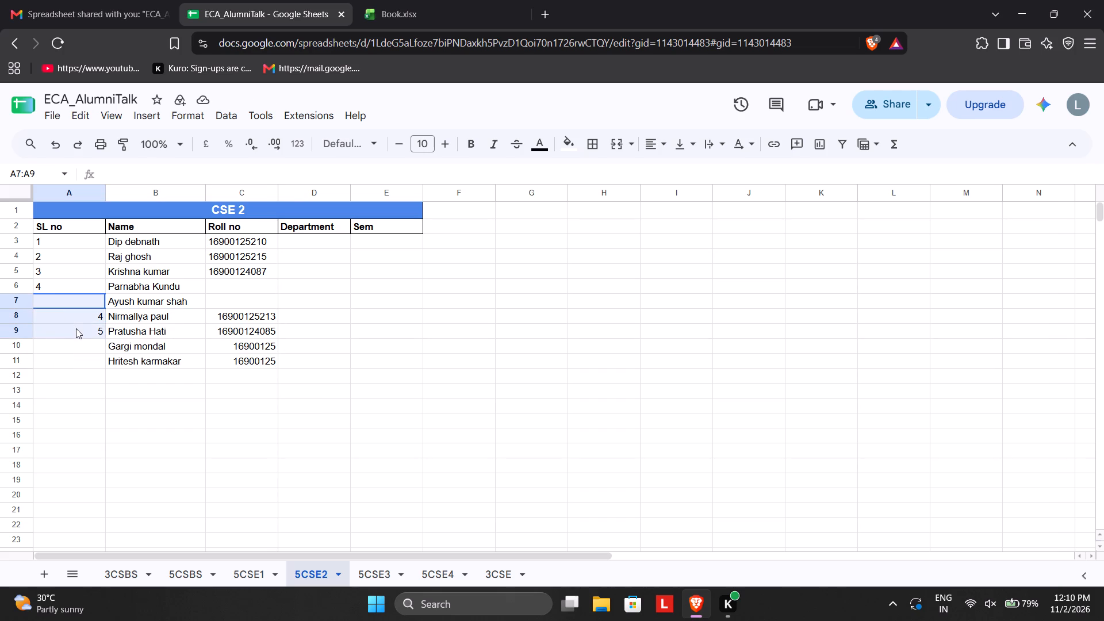
{"action": "left_click_drag", "start_coordinate": [76, 328], "coordinate": [97, 413]}
{"action": "scroll", "coordinate": [97, 411], "scroll_direction": "down", "scroll_amount": 5}
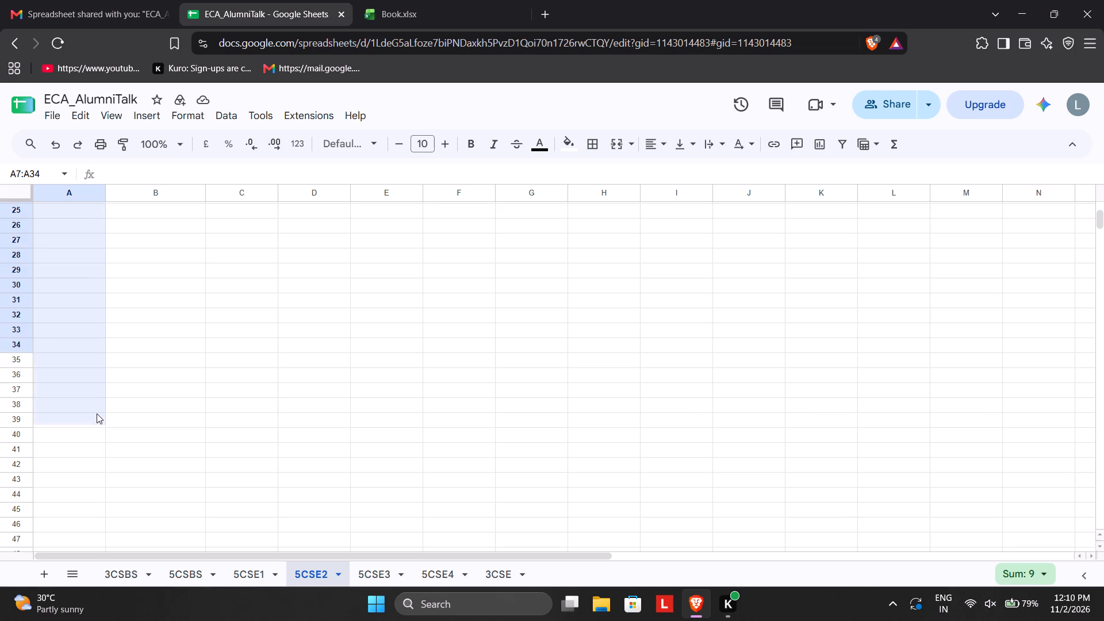
{"action": "left_click_drag", "start_coordinate": [97, 413], "coordinate": [390, 464]}
{"action": "scroll", "coordinate": [98, 418], "scroll_direction": "down", "scroll_amount": 2}
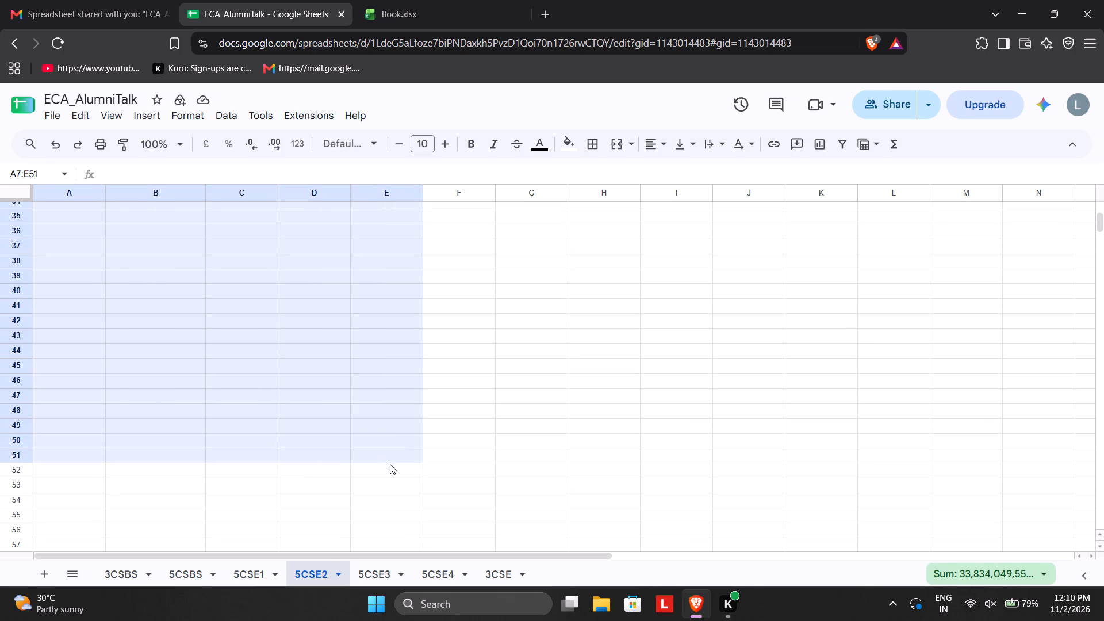
{"action": "left_click_drag", "start_coordinate": [390, 464], "coordinate": [390, 539]}
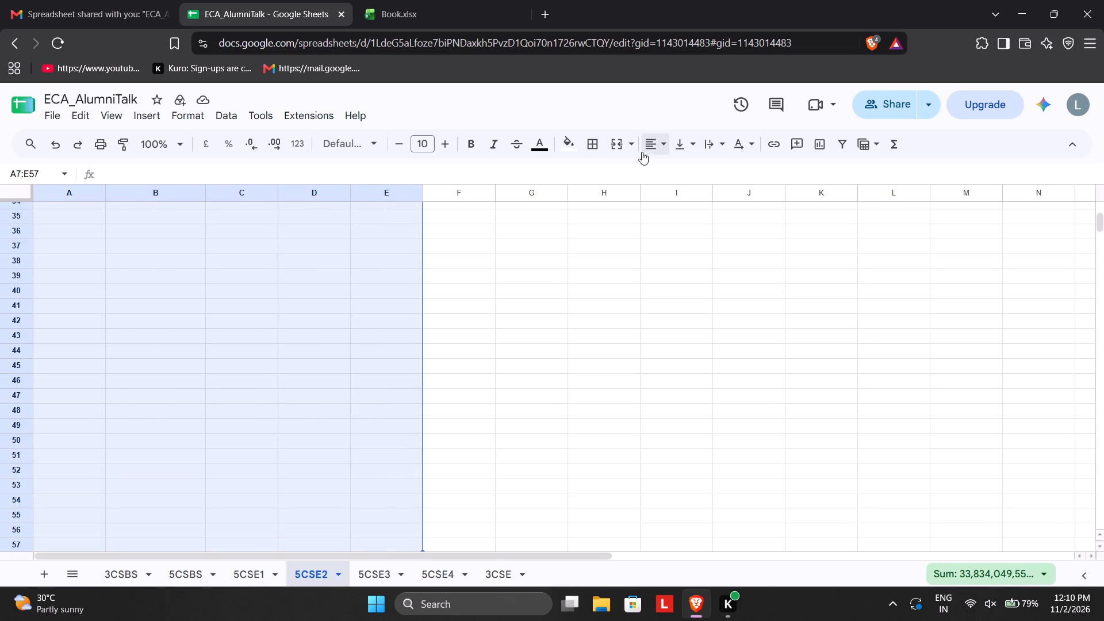
{"action": "left_click", "coordinate": [661, 145]}
{"action": "left_click", "coordinate": [654, 169]}
Enter serial number 5 in cell A7.
{"action": "scroll", "coordinate": [515, 312], "scroll_direction": "up", "scroll_amount": 5}
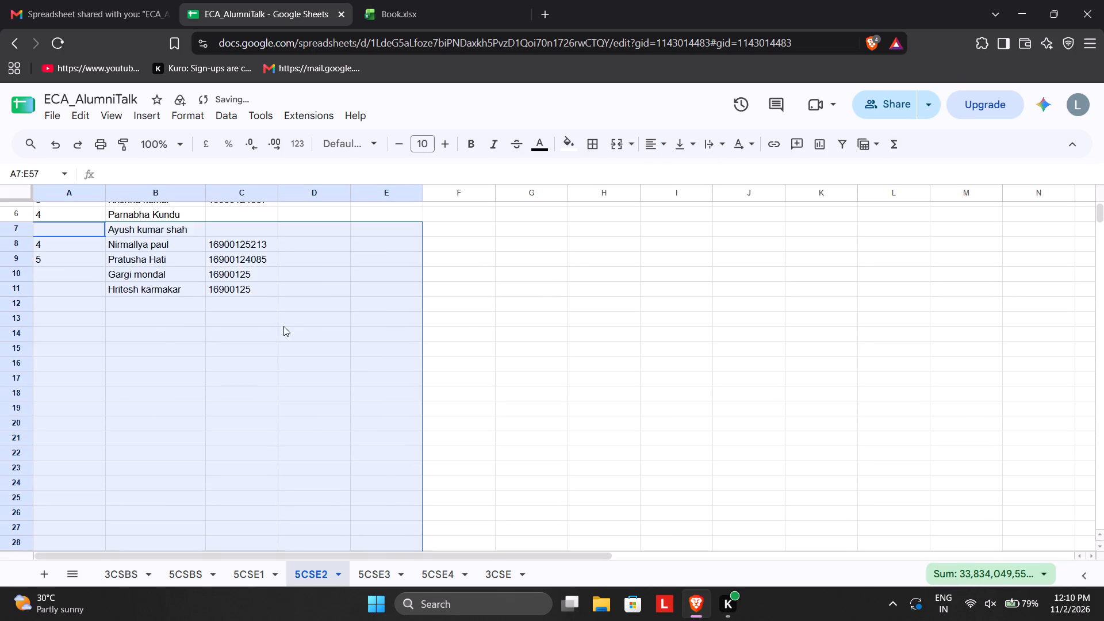
{"action": "scroll", "coordinate": [283, 326], "scroll_direction": "up", "scroll_amount": 5}
{"action": "left_click", "coordinate": [59, 298]}
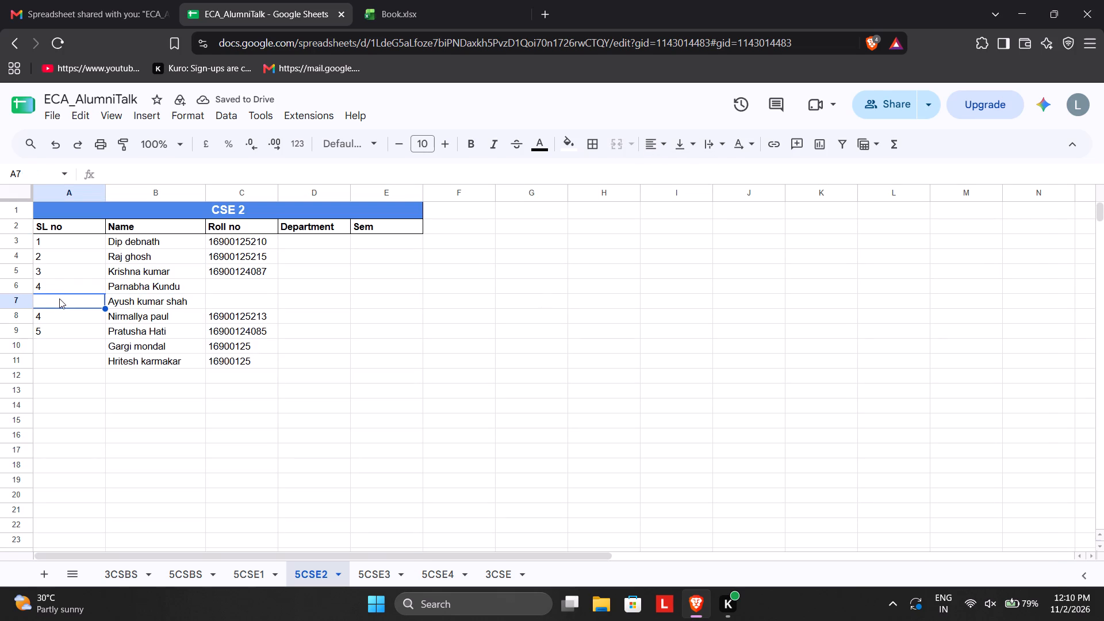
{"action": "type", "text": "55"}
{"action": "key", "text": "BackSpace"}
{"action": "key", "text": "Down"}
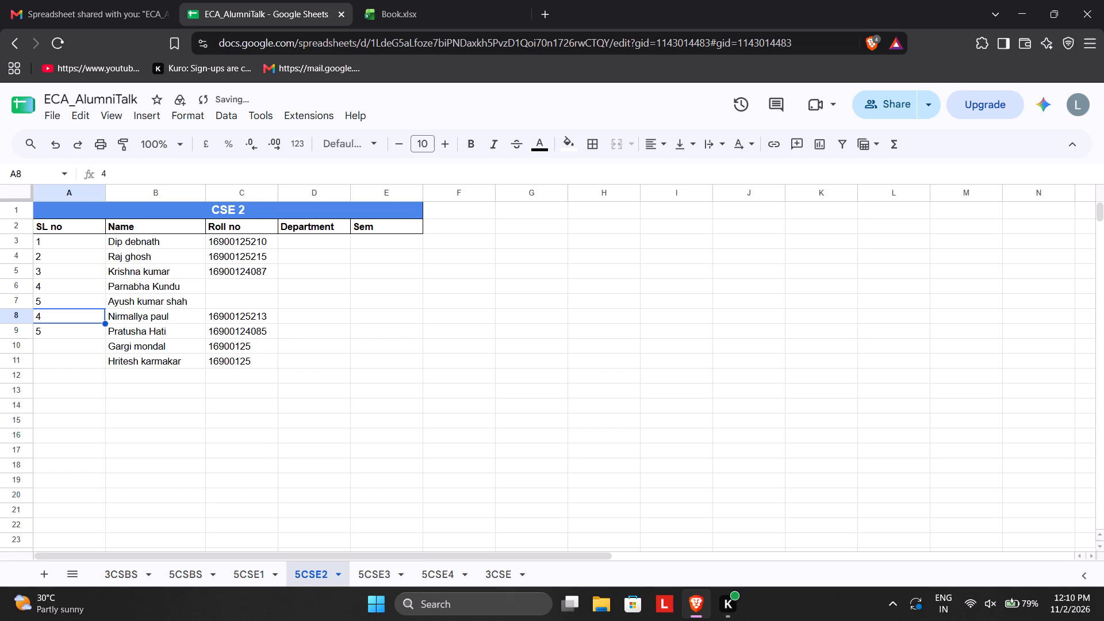
Set the serial numbers in A8:A11 to 6, 7, 8 and 9.
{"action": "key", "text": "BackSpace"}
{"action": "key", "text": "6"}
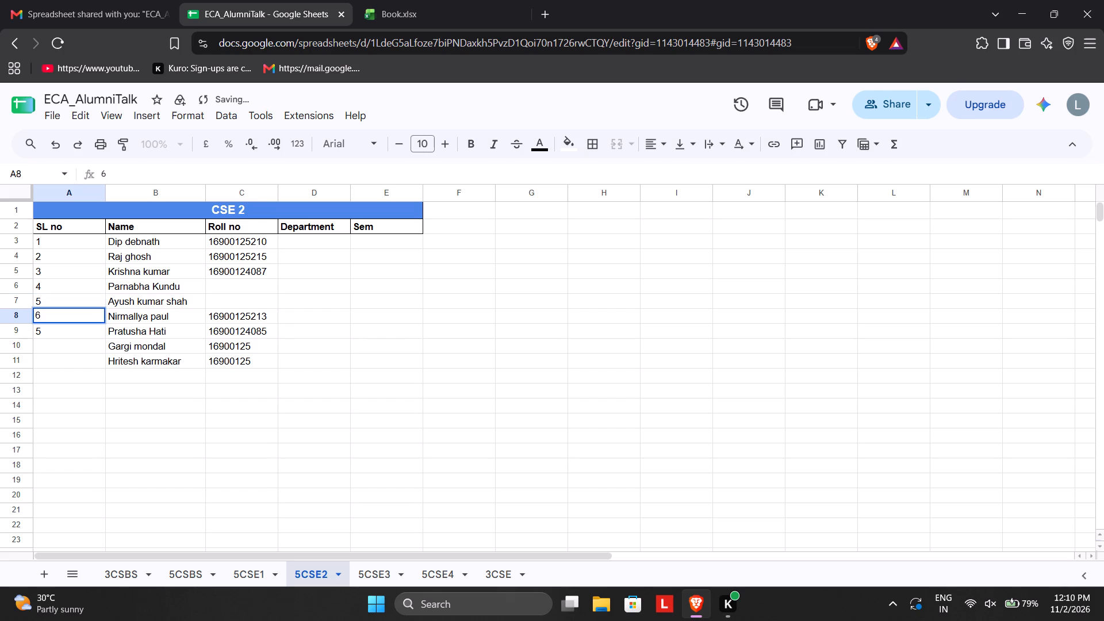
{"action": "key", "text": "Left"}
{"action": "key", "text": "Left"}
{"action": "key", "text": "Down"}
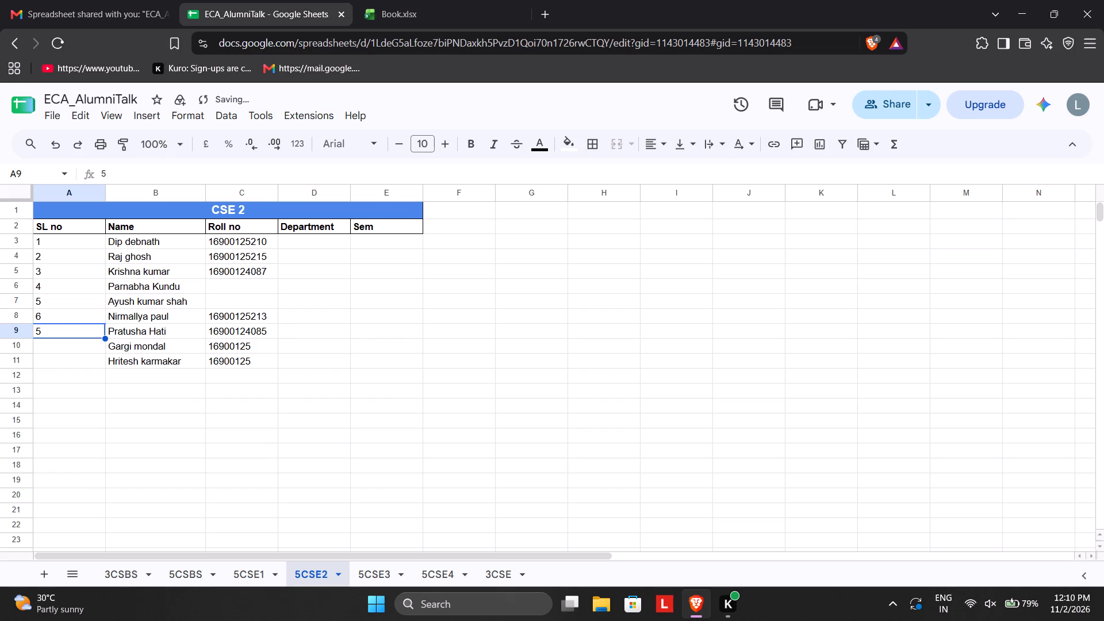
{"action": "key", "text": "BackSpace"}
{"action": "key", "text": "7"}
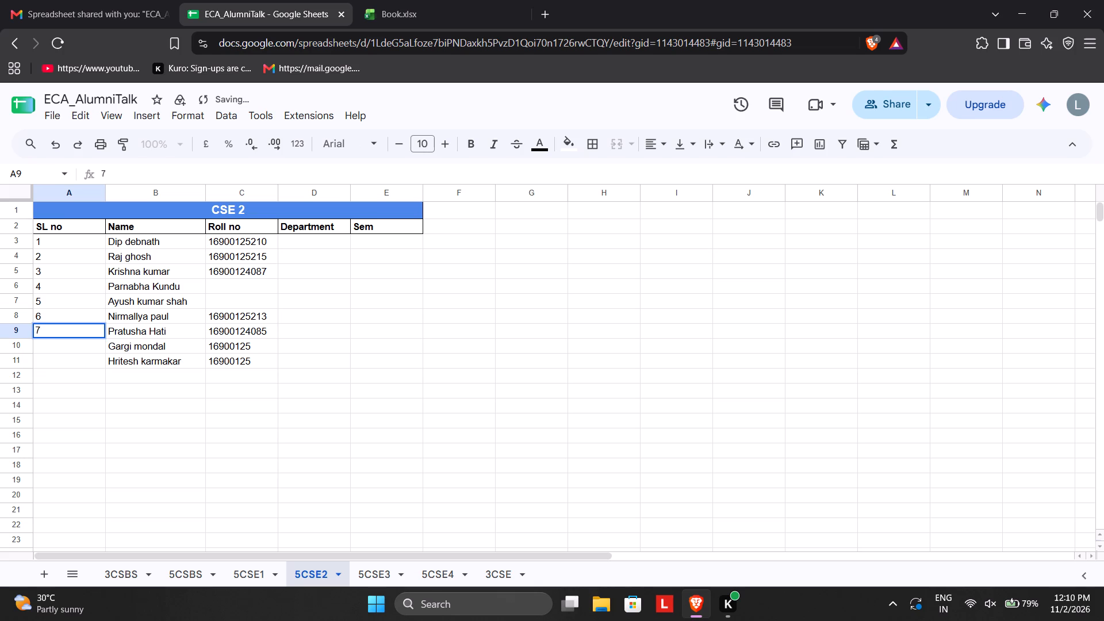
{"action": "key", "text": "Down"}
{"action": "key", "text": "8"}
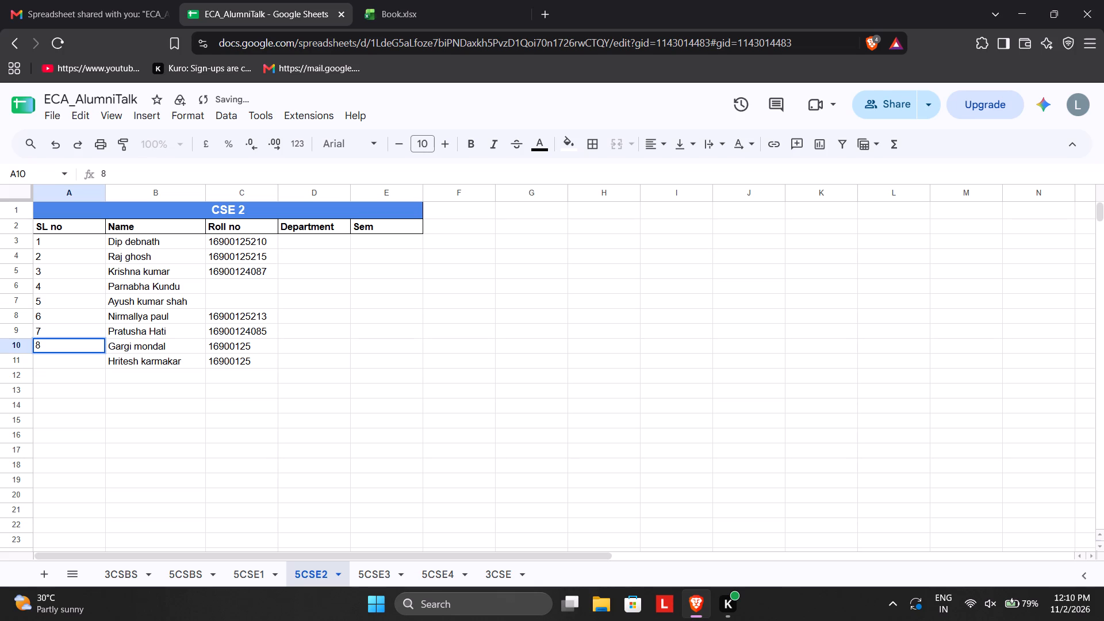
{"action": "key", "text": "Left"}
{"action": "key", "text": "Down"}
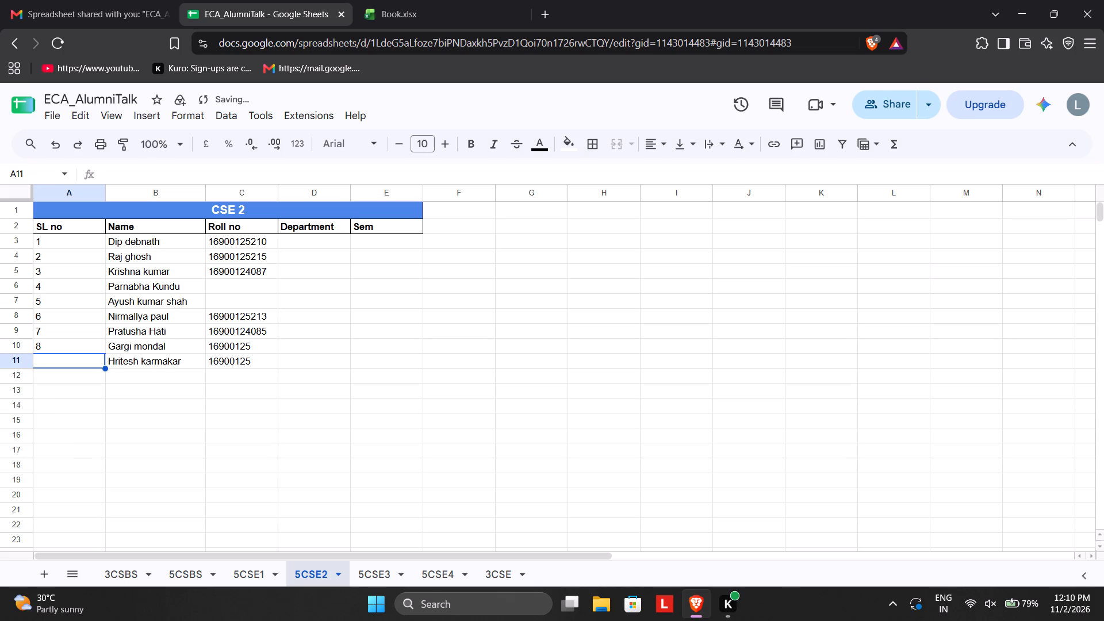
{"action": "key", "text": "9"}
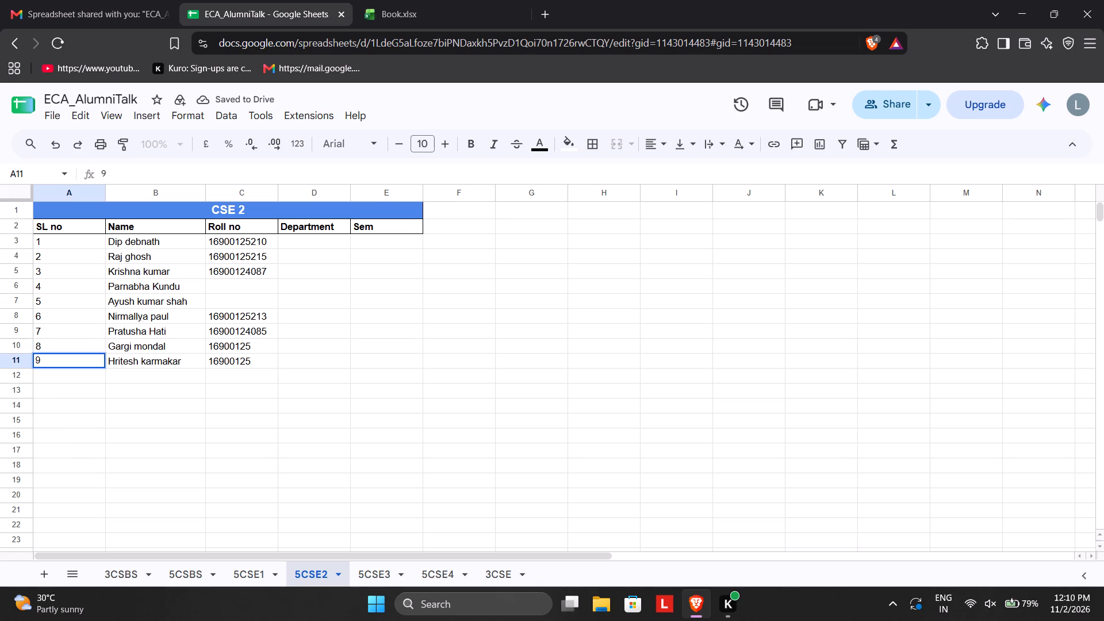
{"action": "left_click", "coordinate": [79, 308]}
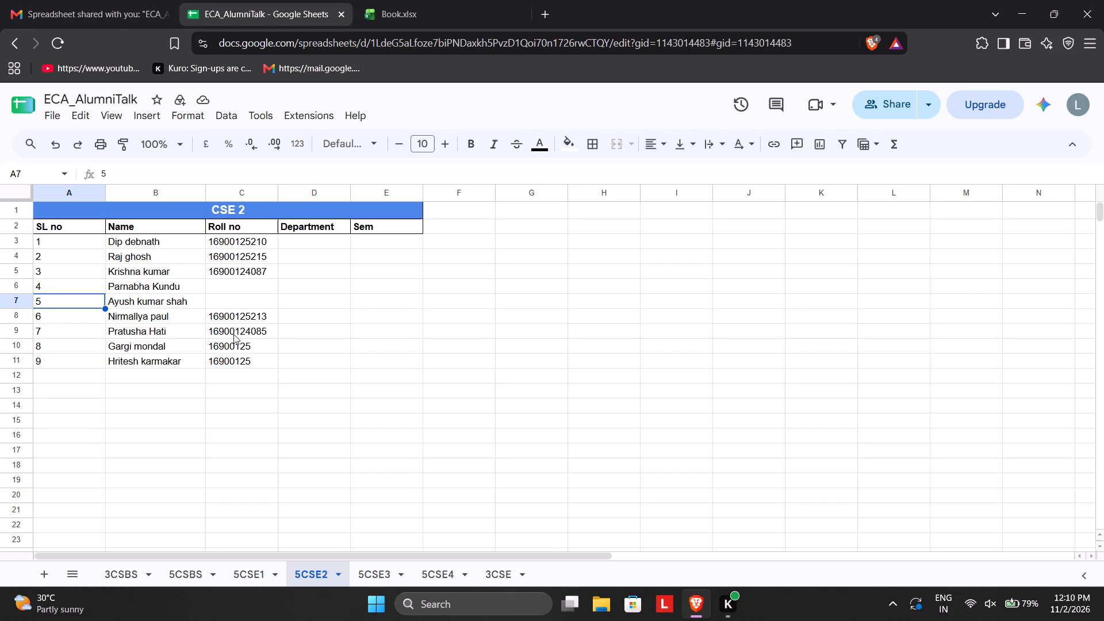
Fill the roll number from C5 down into C6 and C7.
{"action": "left_click", "coordinate": [260, 354]}
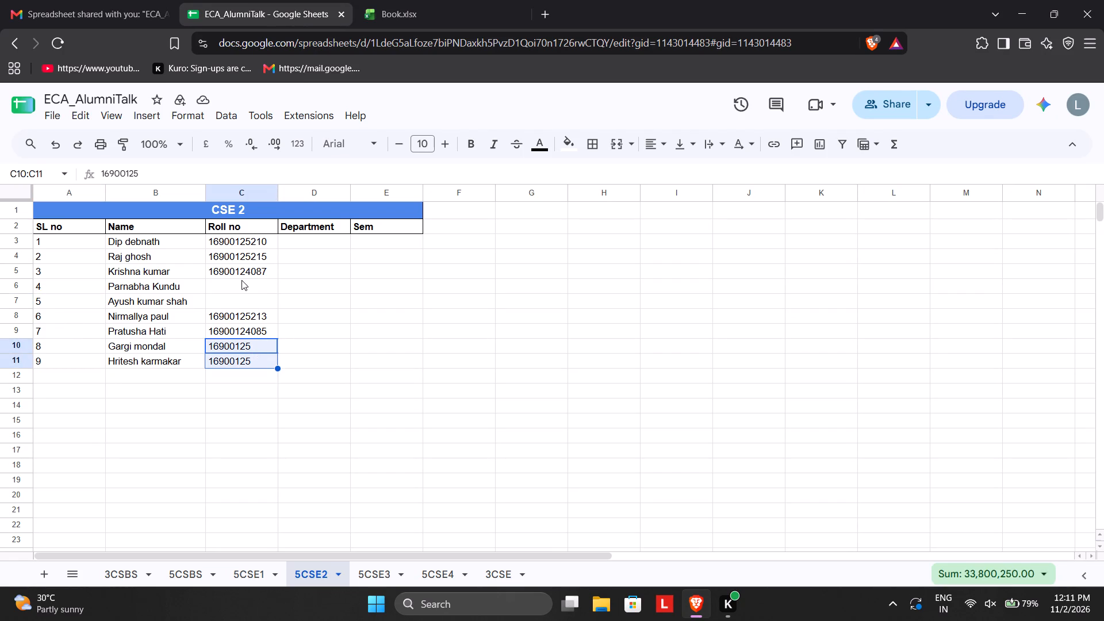
{"action": "left_click", "coordinate": [241, 271]}
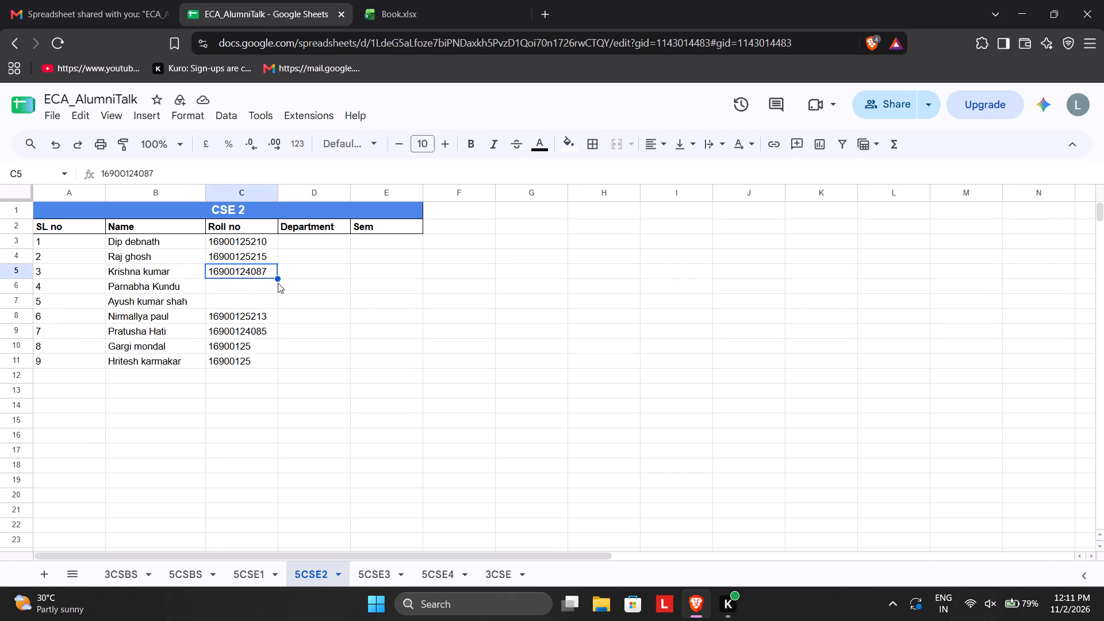
{"action": "left_click_drag", "start_coordinate": [278, 281], "coordinate": [278, 313]}
{"action": "left_click_drag", "start_coordinate": [278, 279], "coordinate": [278, 301]}
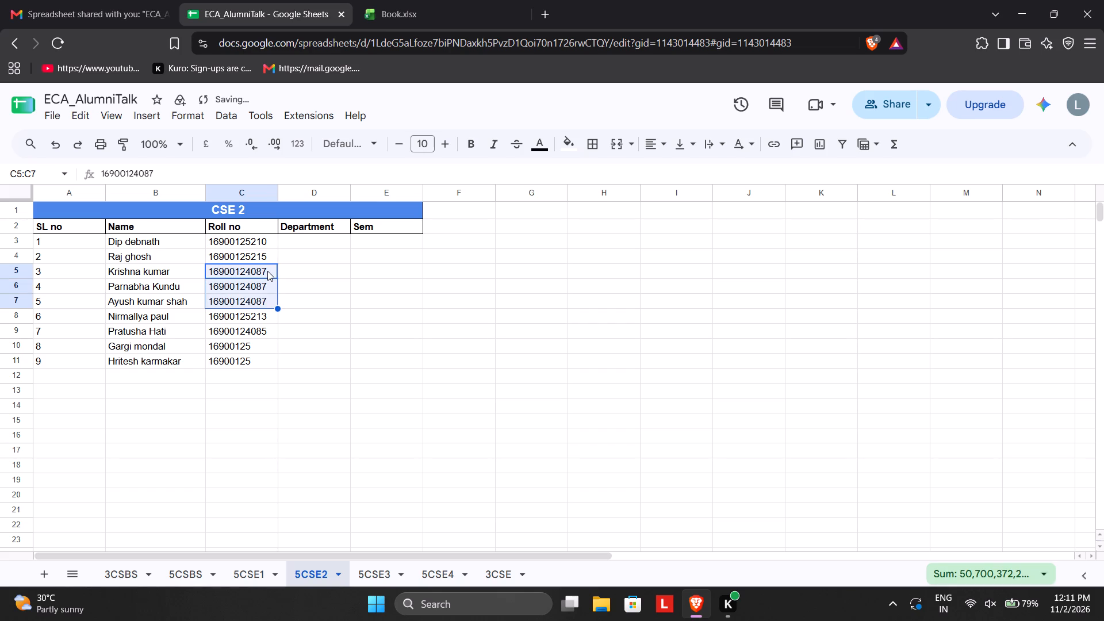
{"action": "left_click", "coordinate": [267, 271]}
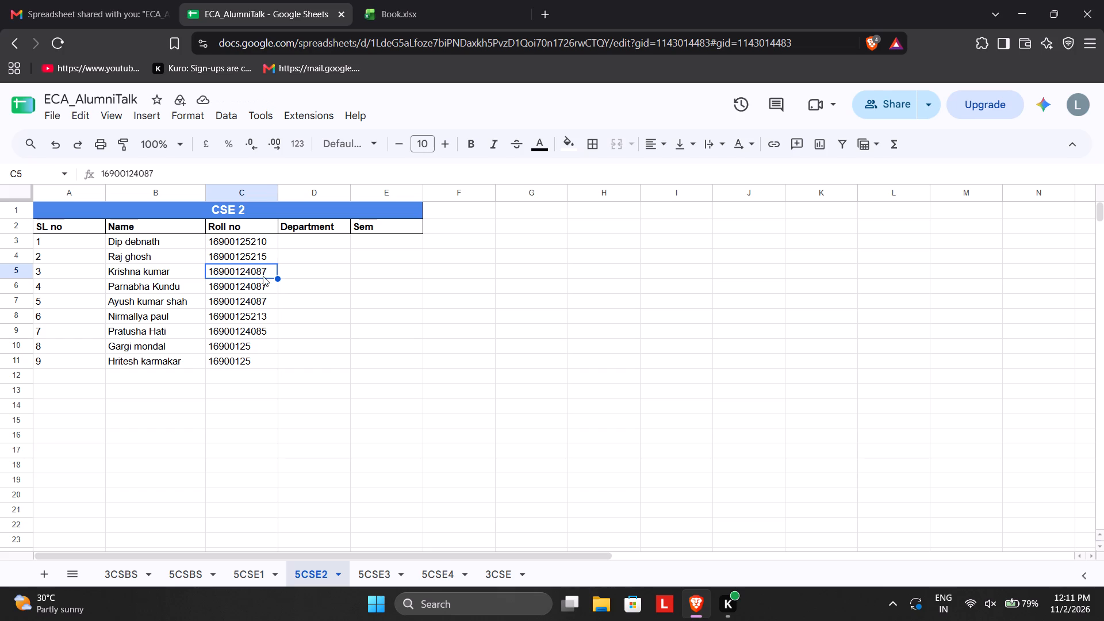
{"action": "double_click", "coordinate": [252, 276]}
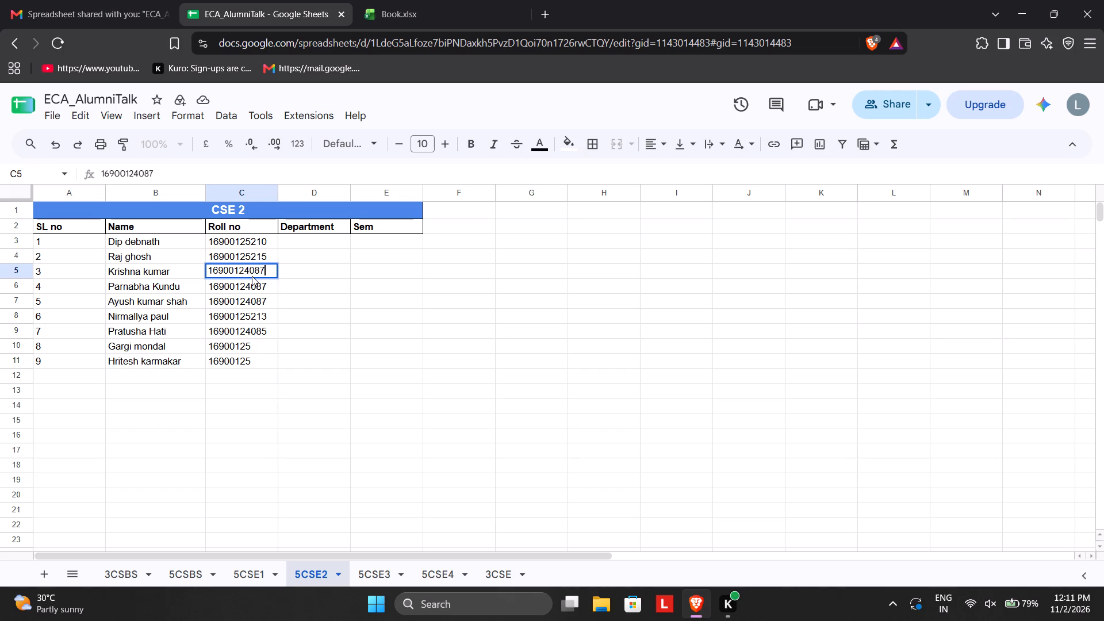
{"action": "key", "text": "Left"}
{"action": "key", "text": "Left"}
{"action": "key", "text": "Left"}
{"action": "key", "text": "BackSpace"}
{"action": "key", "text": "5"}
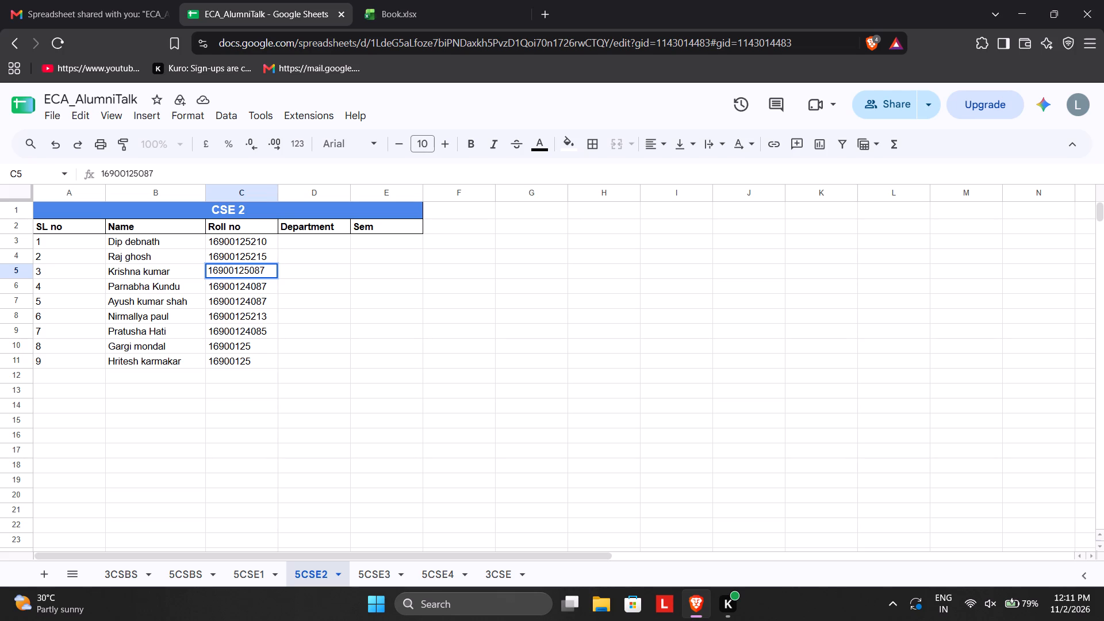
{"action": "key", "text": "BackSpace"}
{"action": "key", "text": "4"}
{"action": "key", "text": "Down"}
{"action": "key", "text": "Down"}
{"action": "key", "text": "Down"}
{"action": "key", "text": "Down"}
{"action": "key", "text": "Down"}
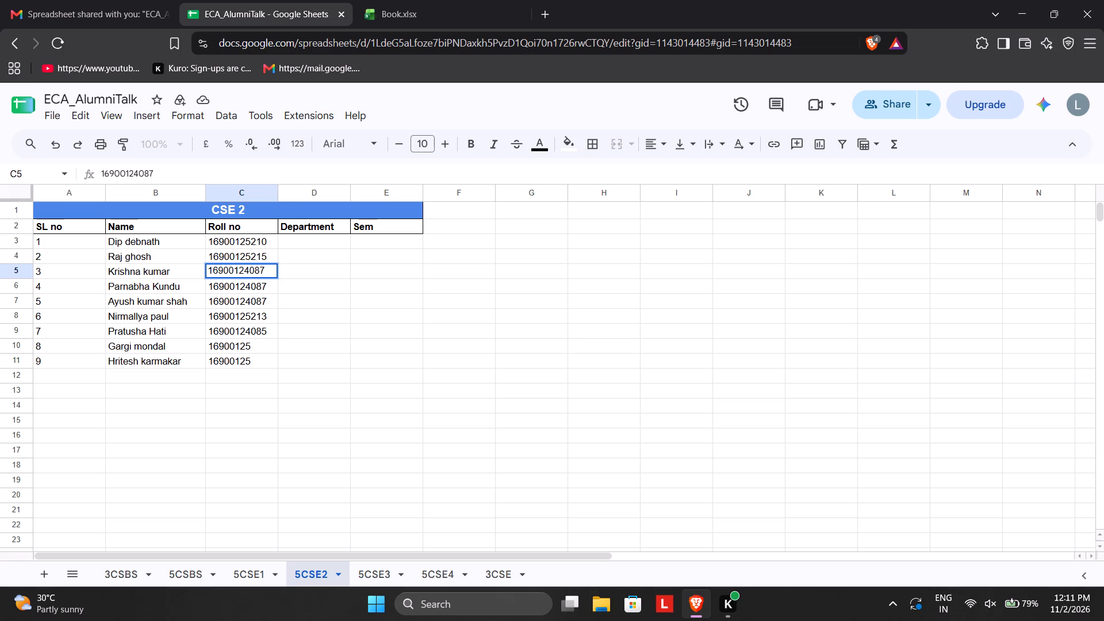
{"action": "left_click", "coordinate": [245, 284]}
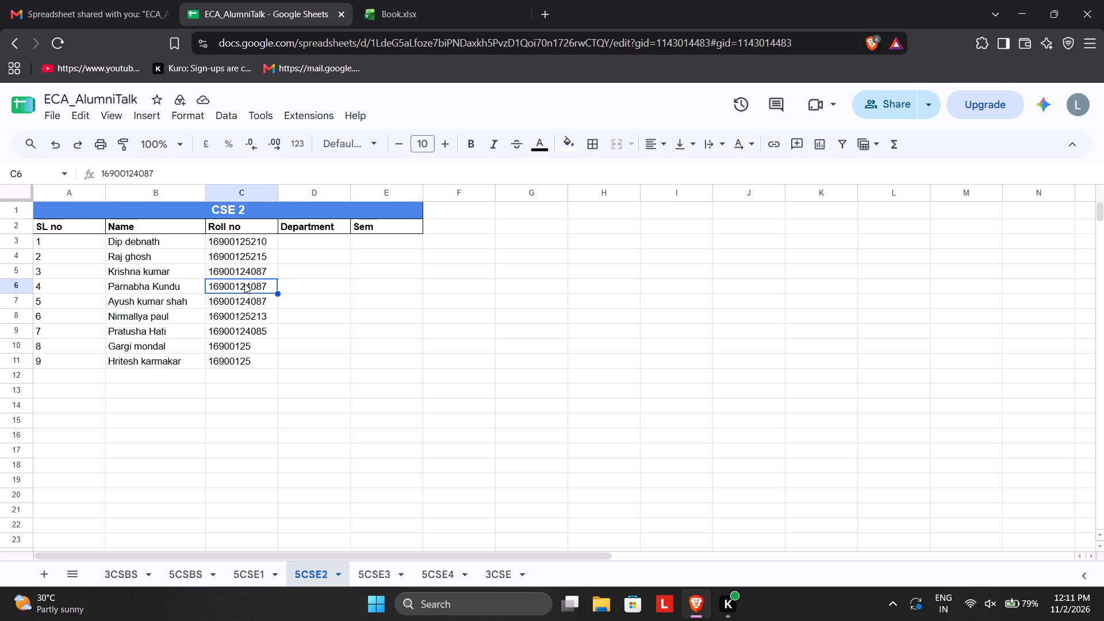
Enter CSE2 in D3 and autofill the Department column from it down to D12.
{"action": "left_click", "coordinate": [323, 235]}
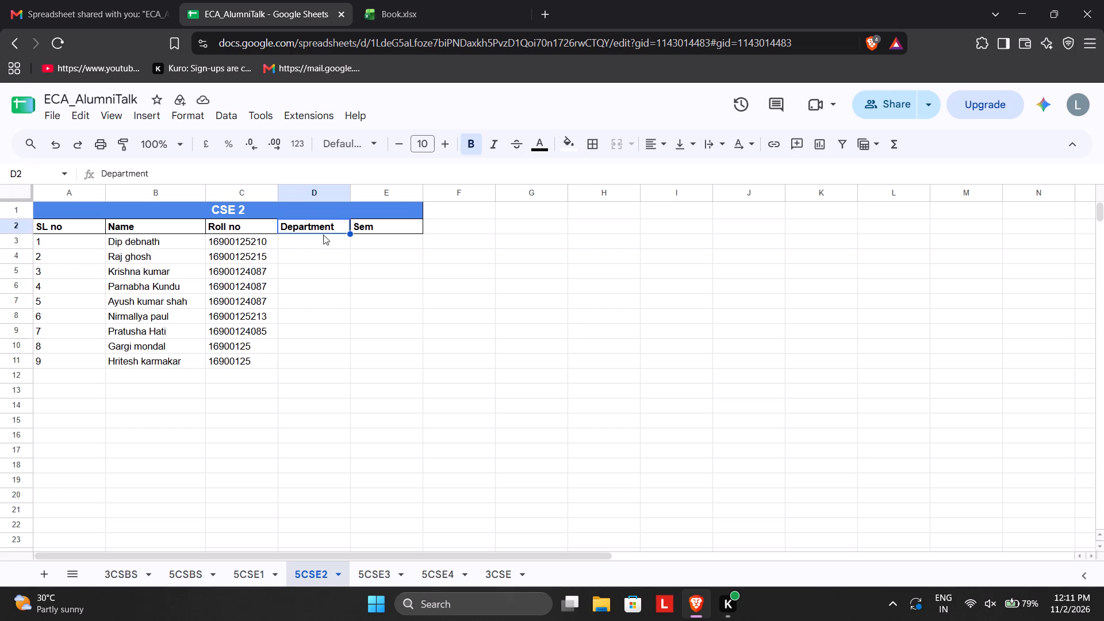
{"action": "left_click", "coordinate": [323, 239]}
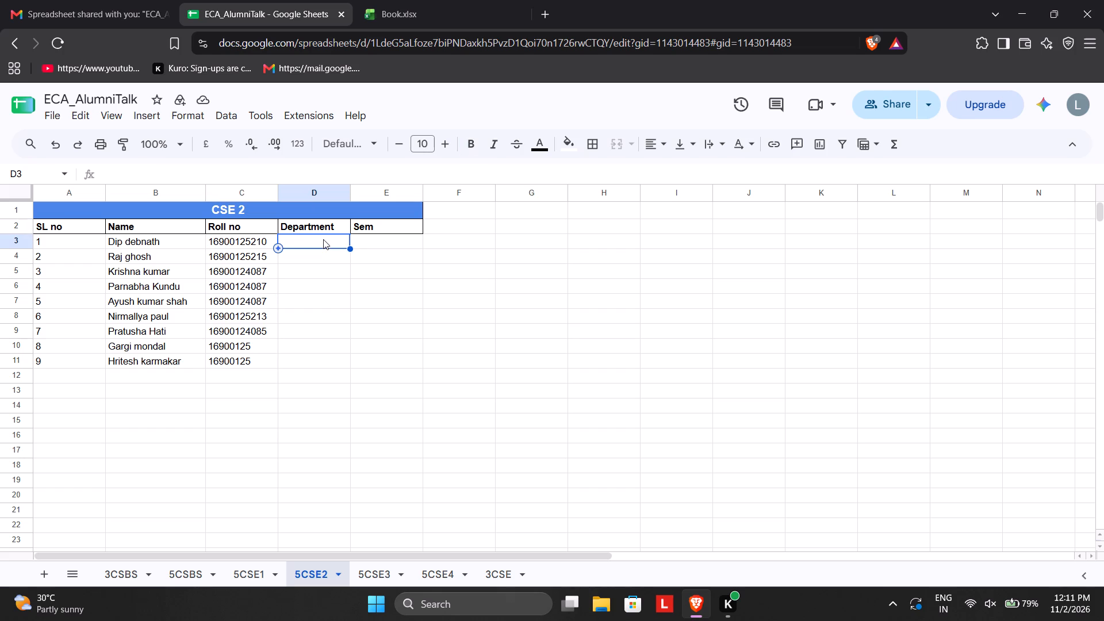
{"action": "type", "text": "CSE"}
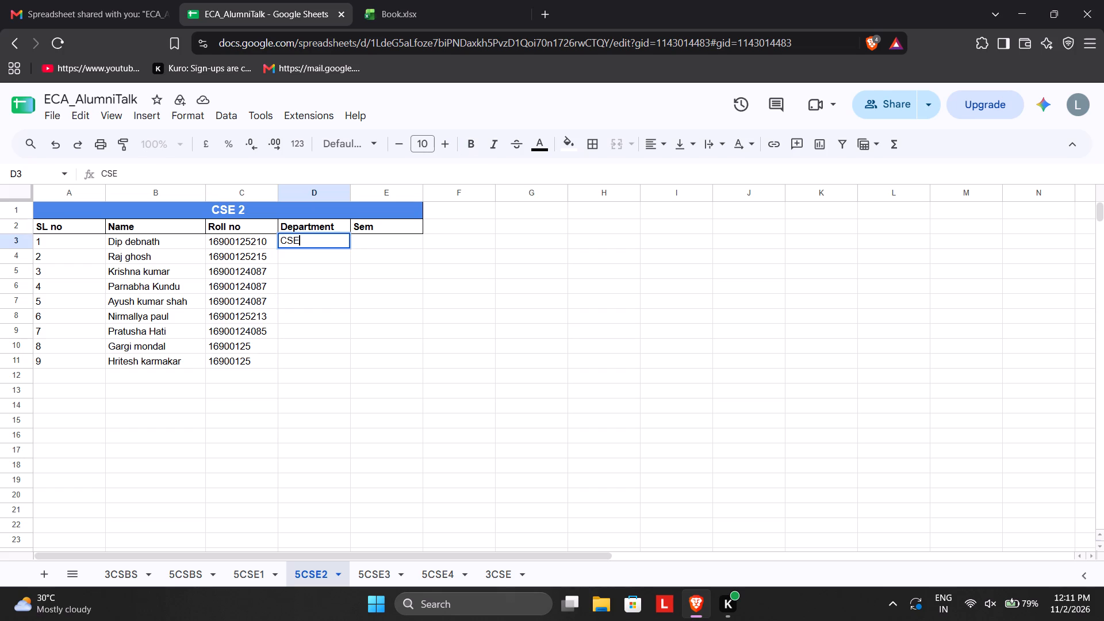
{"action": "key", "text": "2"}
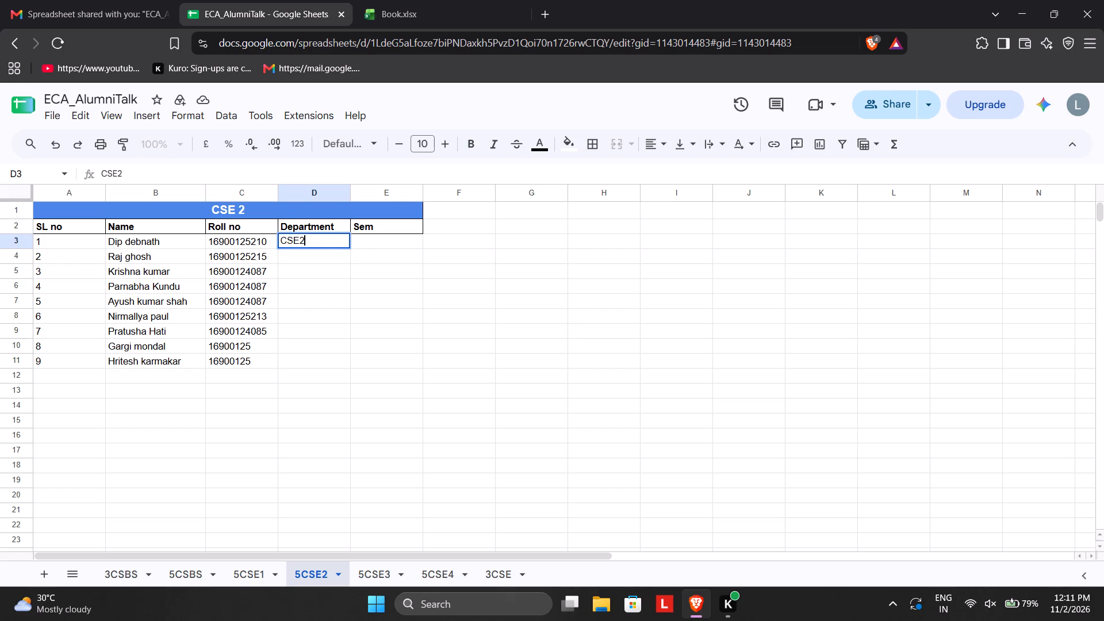
{"action": "left_click", "coordinate": [336, 246]}
{"action": "left_click", "coordinate": [341, 264]}
{"action": "left_click", "coordinate": [340, 241]}
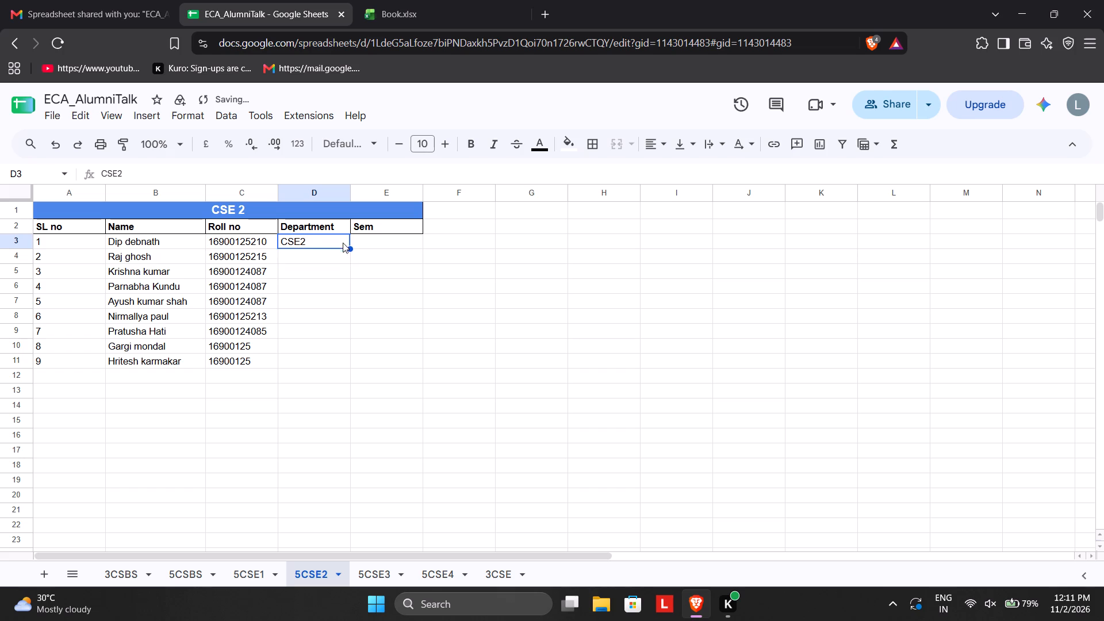
{"action": "left_click_drag", "start_coordinate": [351, 250], "coordinate": [351, 327]}
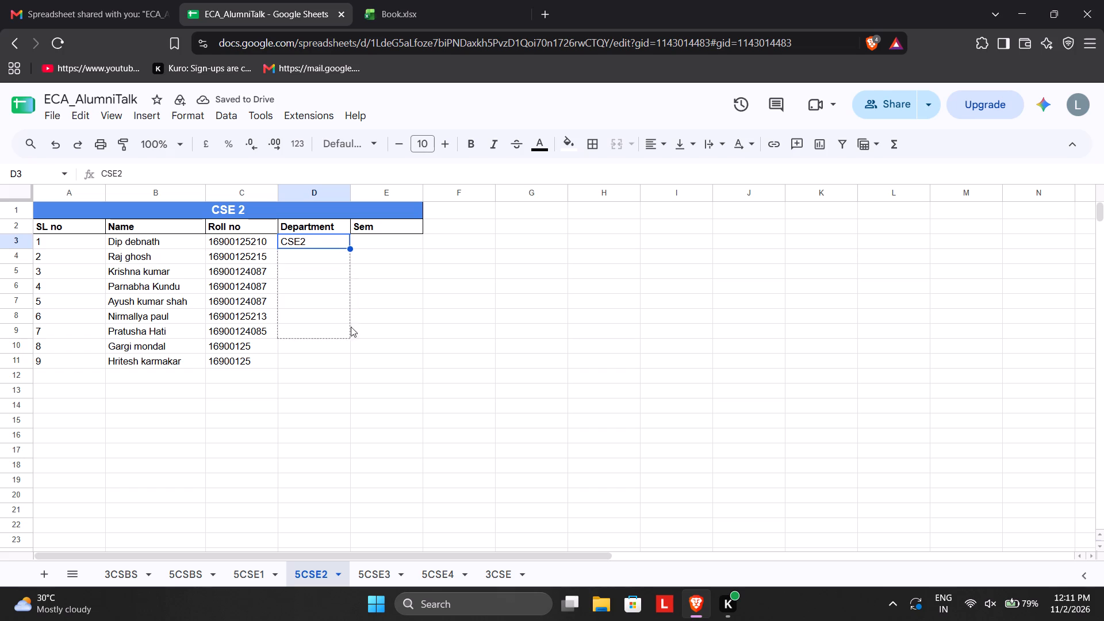
{"action": "left_click_drag", "start_coordinate": [351, 327], "coordinate": [348, 382]}
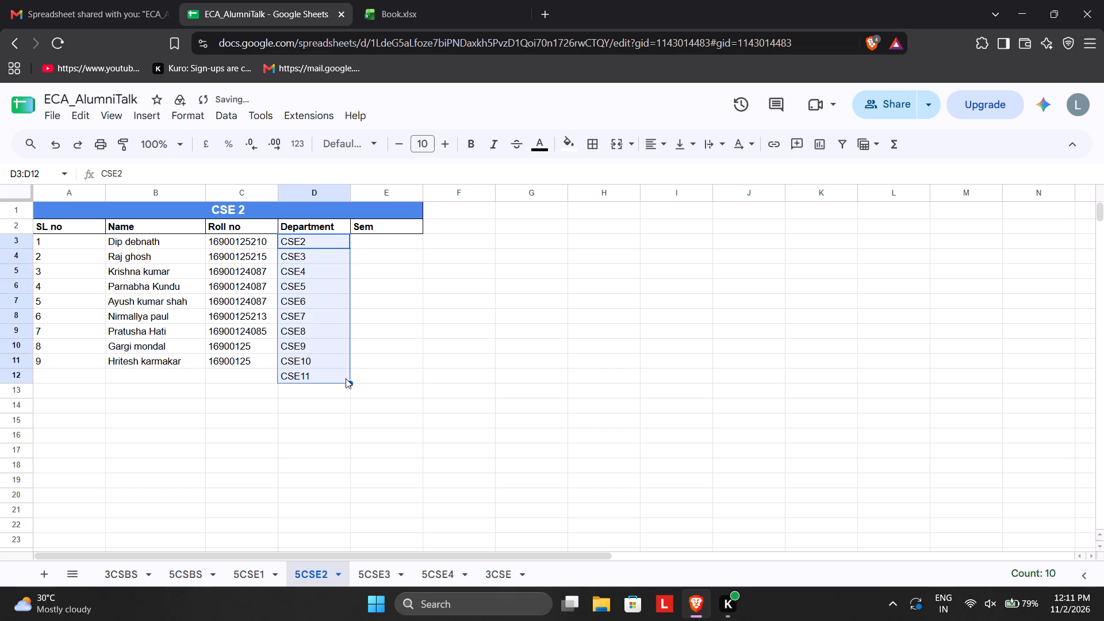
Add a single-colour conditional format rule to the Department column with Is not empty and the default style, reducing its range to D1:D1.
{"action": "left_click", "coordinate": [323, 195]}
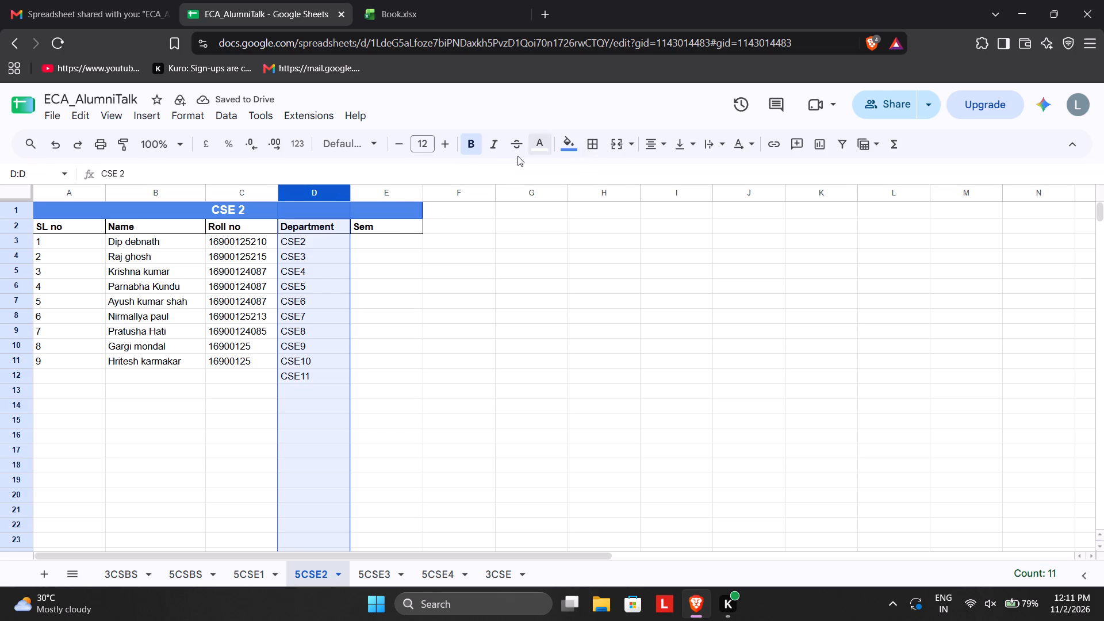
{"action": "right_click", "coordinate": [321, 305]}
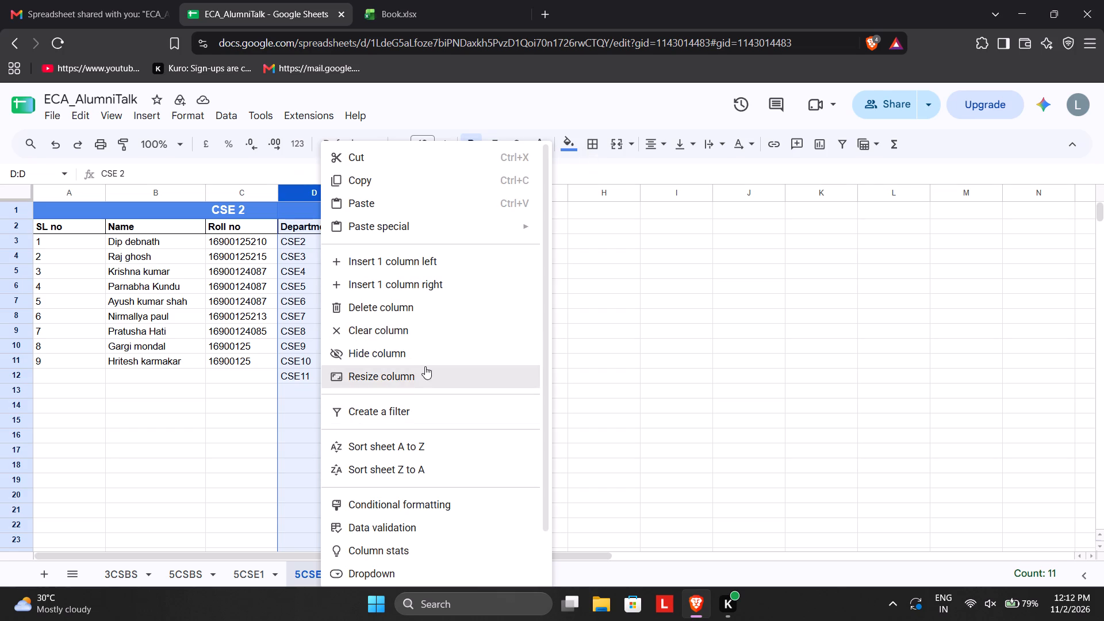
{"action": "scroll", "coordinate": [426, 373], "scroll_direction": "down", "scroll_amount": 2}
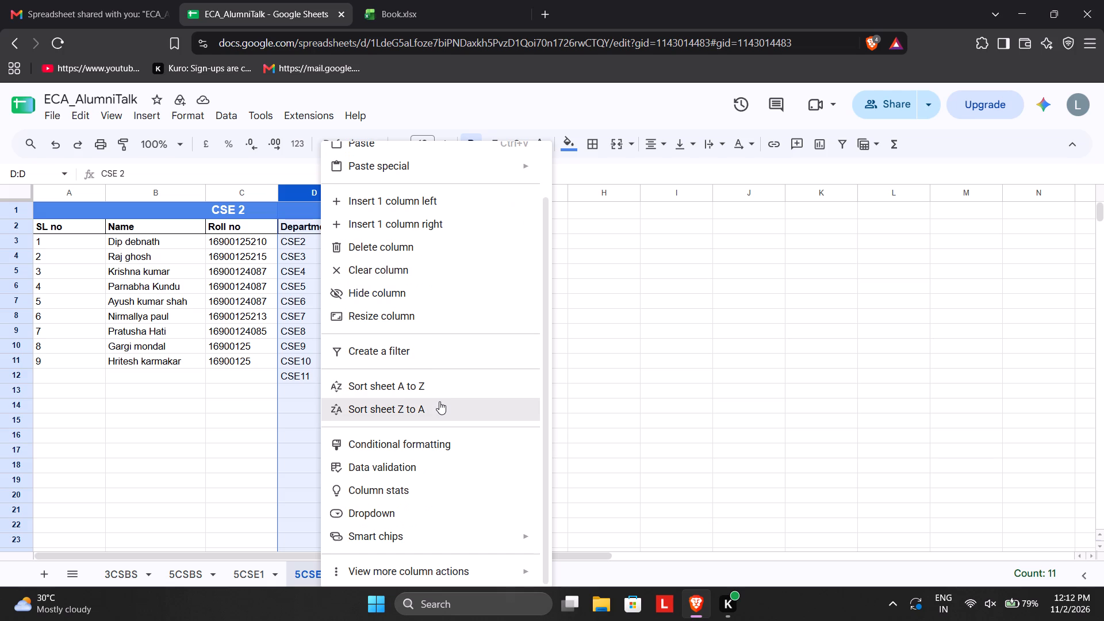
{"action": "scroll", "coordinate": [439, 402], "scroll_direction": "down", "scroll_amount": 3}
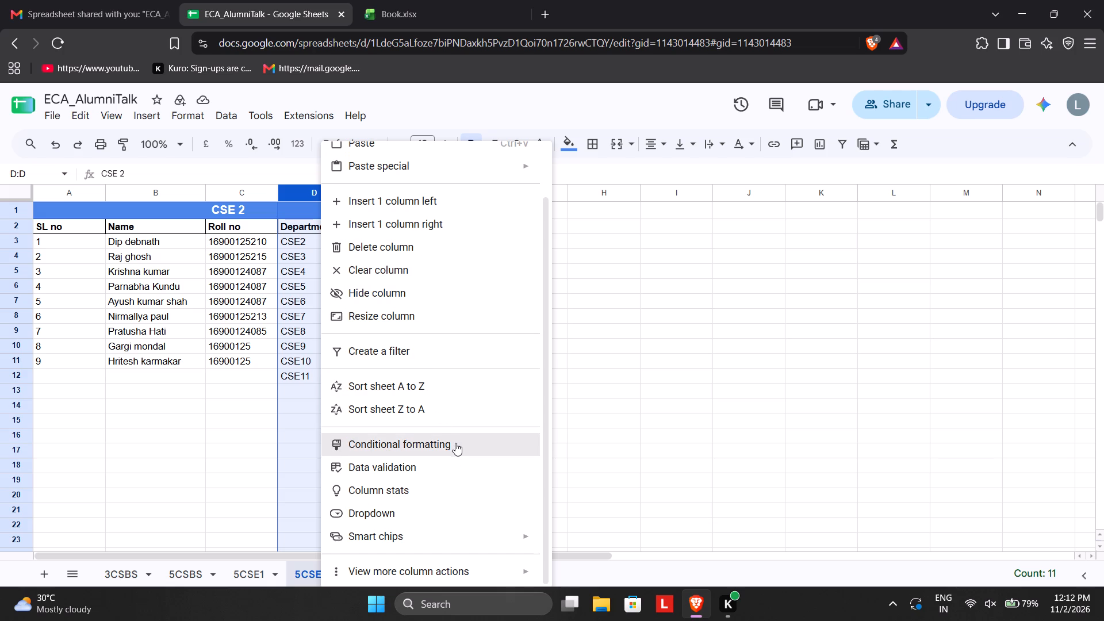
{"action": "left_click", "coordinate": [455, 446]}
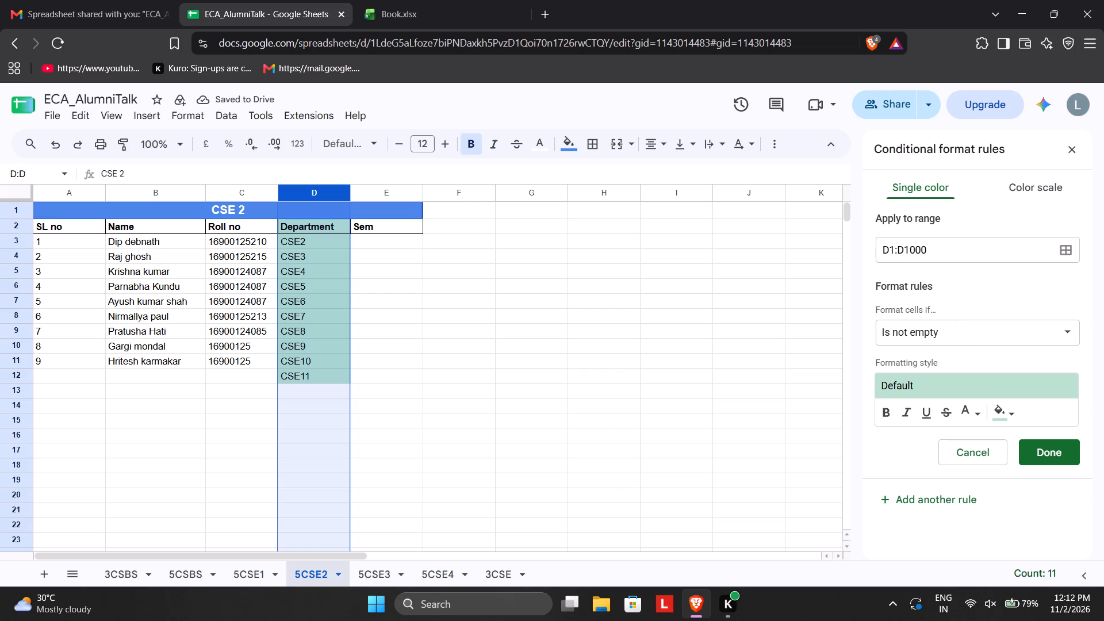
{"action": "left_click_drag", "start_coordinate": [940, 248], "coordinate": [921, 250]}
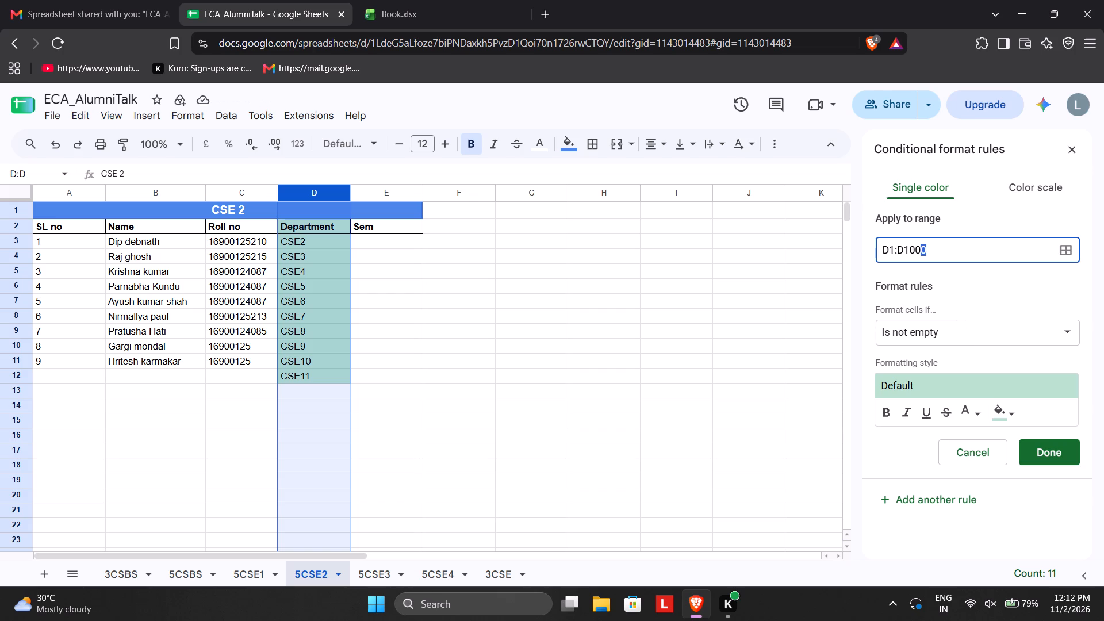
{"action": "left_click_drag", "start_coordinate": [921, 250], "coordinate": [910, 250]}
{"action": "key", "text": "Return"}
{"action": "key", "text": "Return"}
{"action": "key", "text": "BackSpace"}
{"action": "left_click", "coordinate": [1057, 450]}
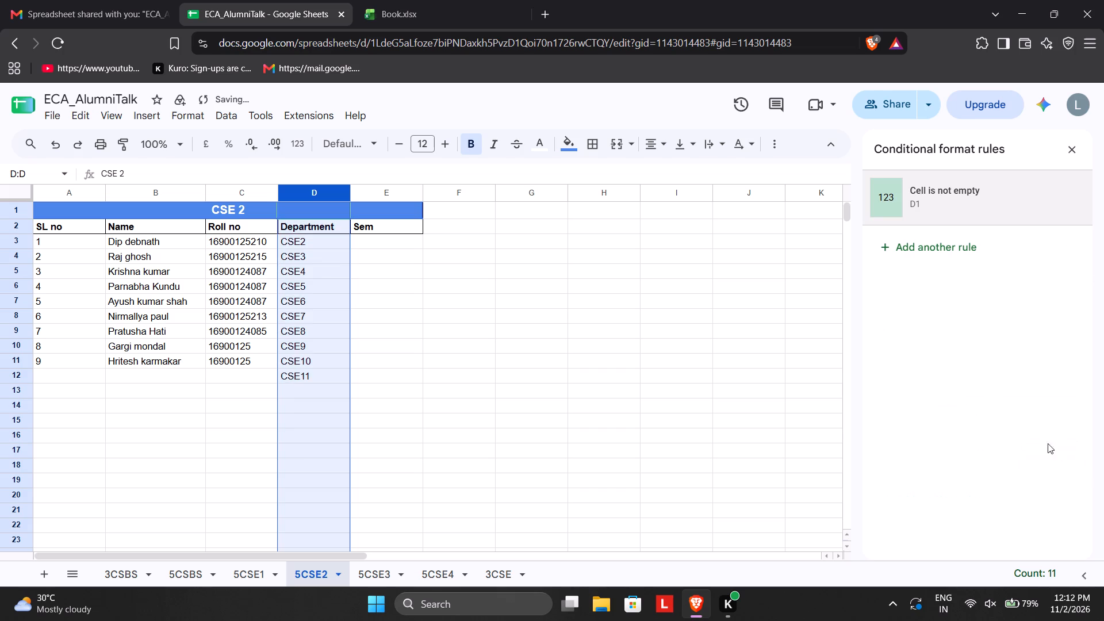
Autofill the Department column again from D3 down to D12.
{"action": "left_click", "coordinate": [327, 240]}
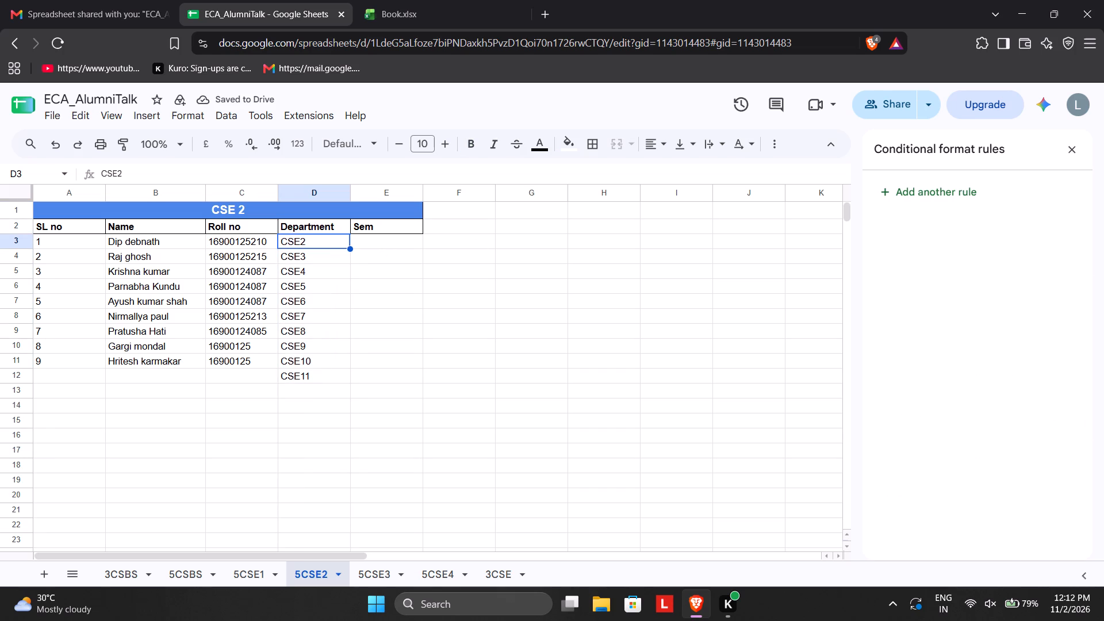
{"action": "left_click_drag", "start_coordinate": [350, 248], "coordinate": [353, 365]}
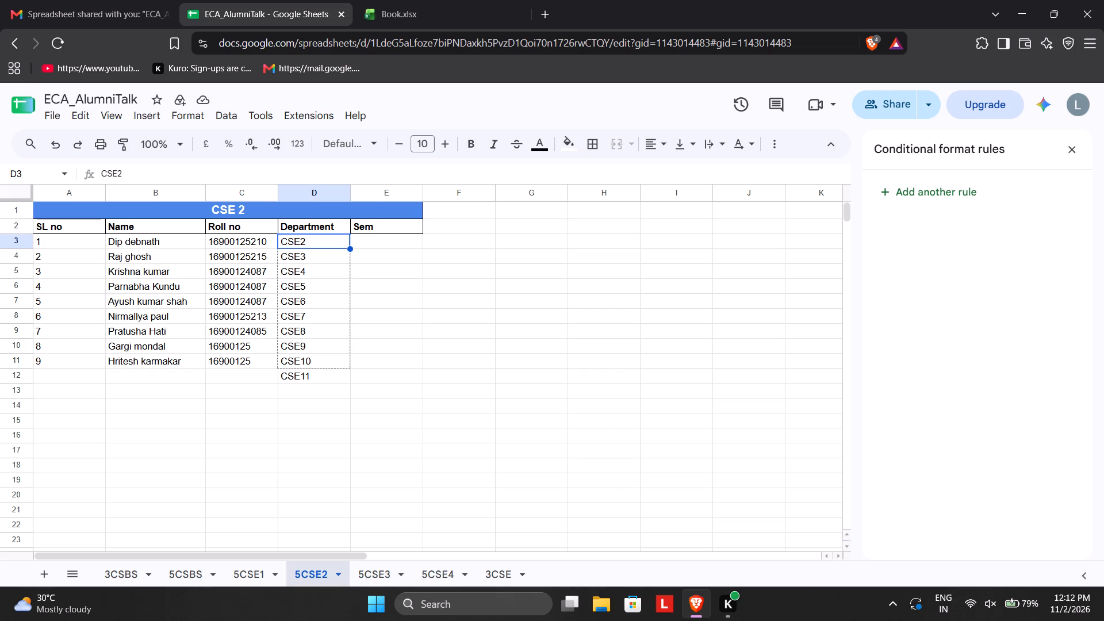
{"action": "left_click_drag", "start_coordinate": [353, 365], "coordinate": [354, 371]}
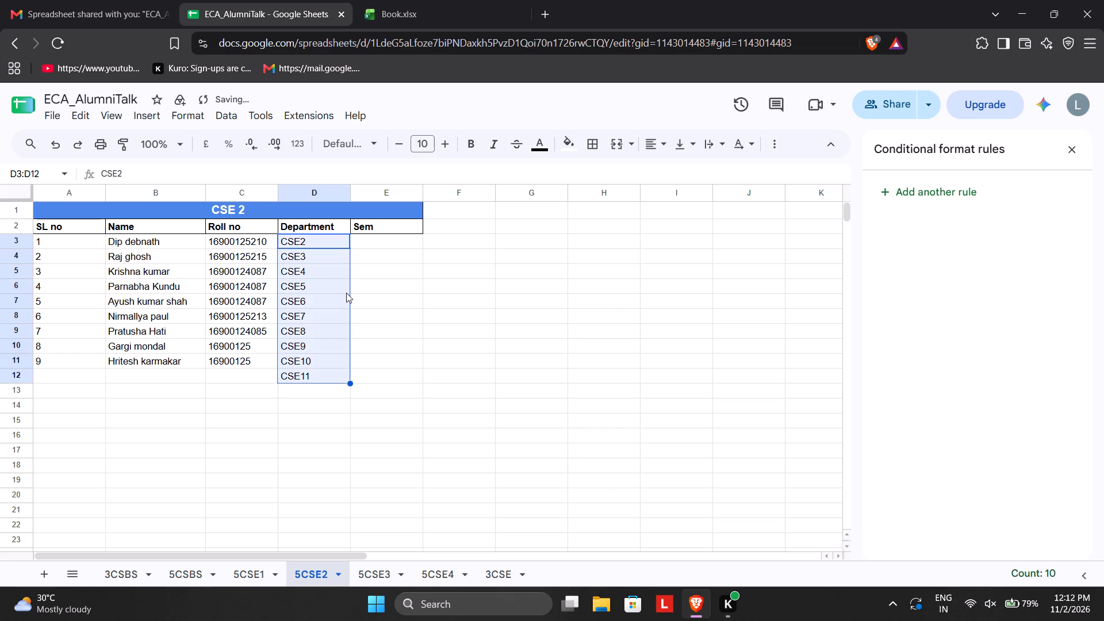
Re-enter CSE2 as the department in cell D3.
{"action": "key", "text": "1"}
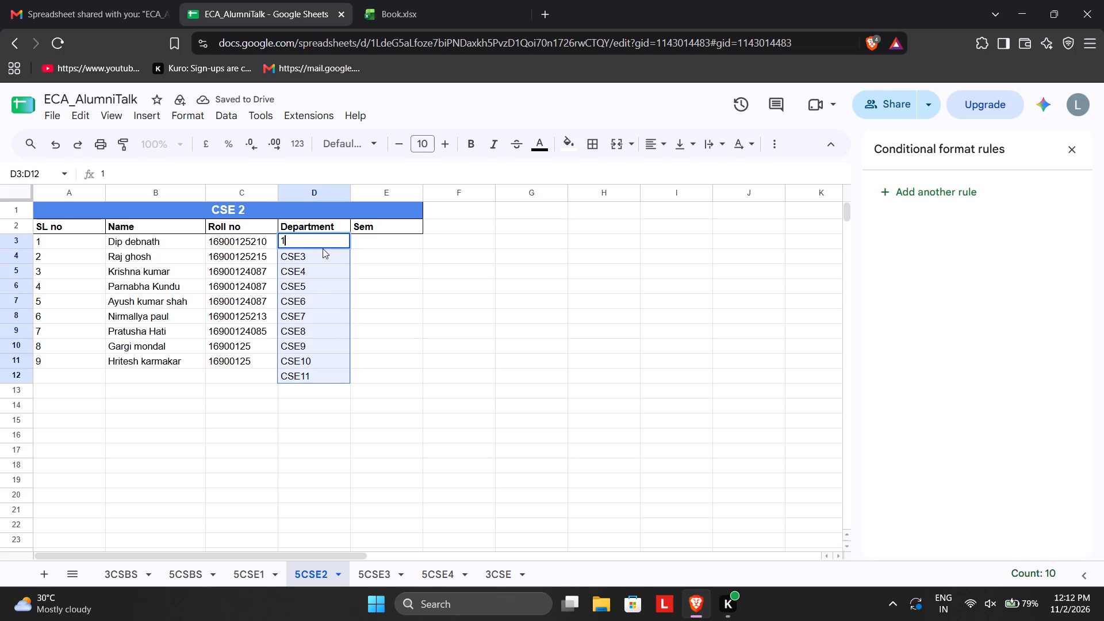
{"action": "left_click", "coordinate": [321, 240]}
{"action": "key", "text": "BackSpace"}
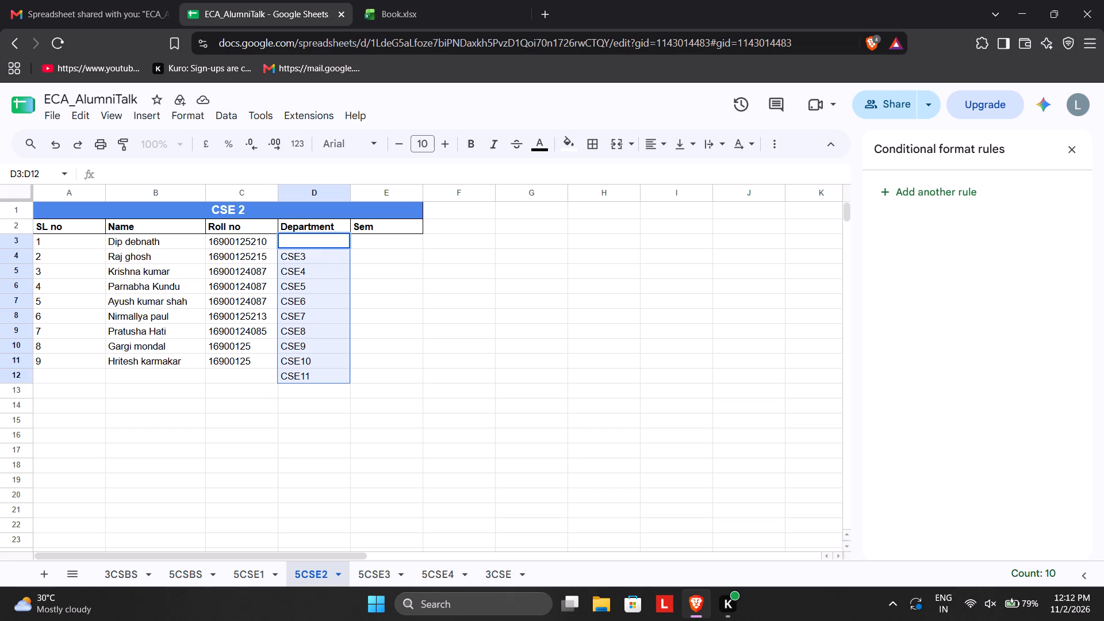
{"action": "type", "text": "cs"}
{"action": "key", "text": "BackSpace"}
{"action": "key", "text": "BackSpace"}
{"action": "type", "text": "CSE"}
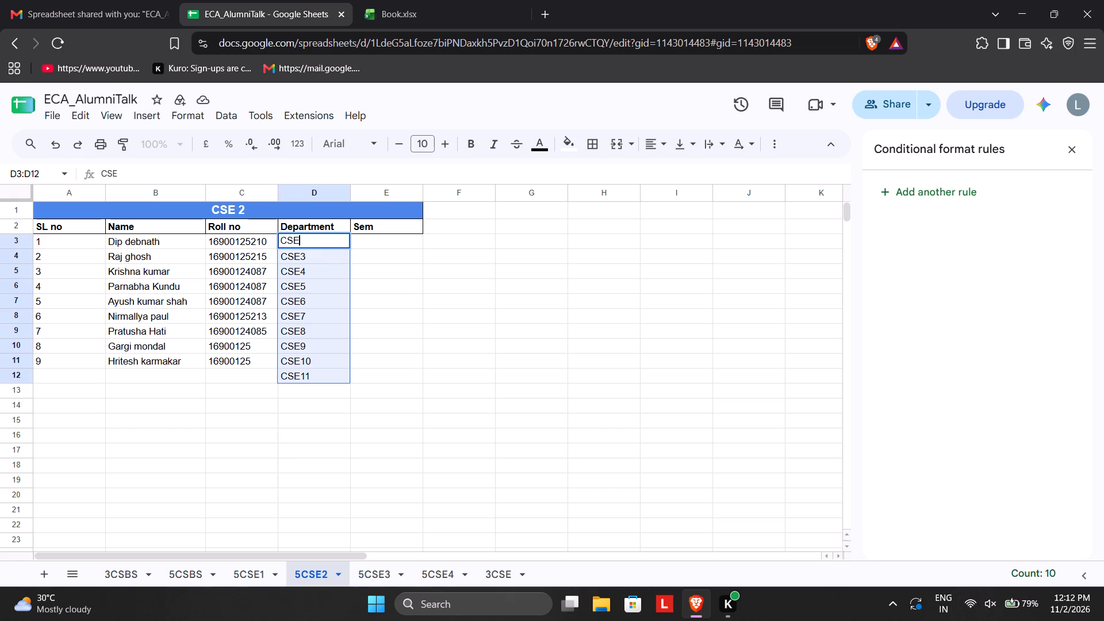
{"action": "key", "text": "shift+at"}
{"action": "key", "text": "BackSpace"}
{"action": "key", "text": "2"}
{"action": "left_click", "coordinate": [340, 443]}
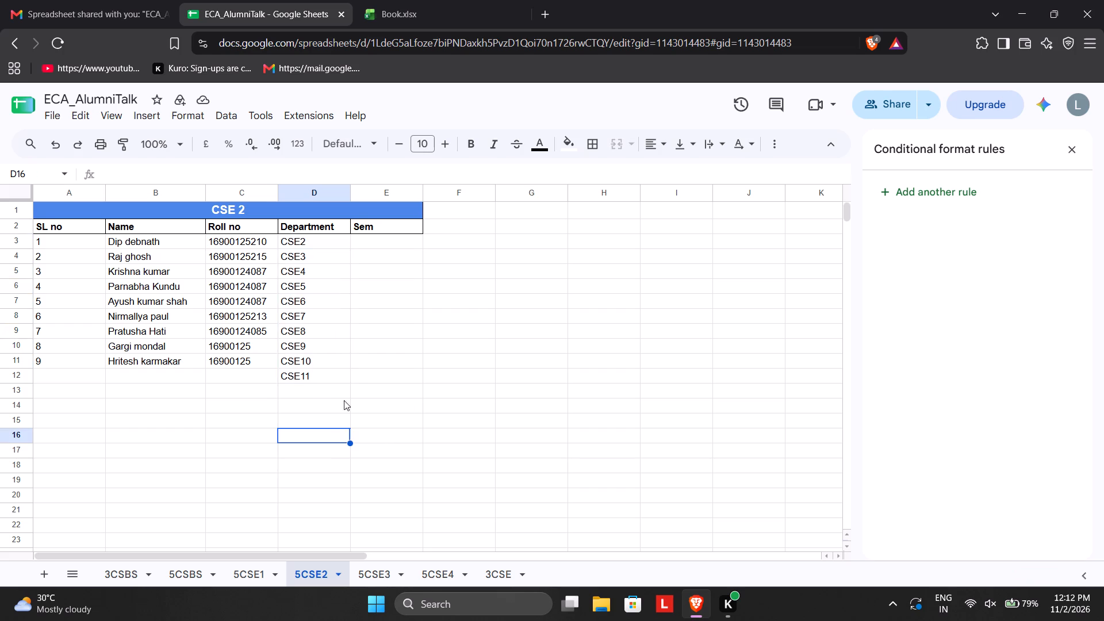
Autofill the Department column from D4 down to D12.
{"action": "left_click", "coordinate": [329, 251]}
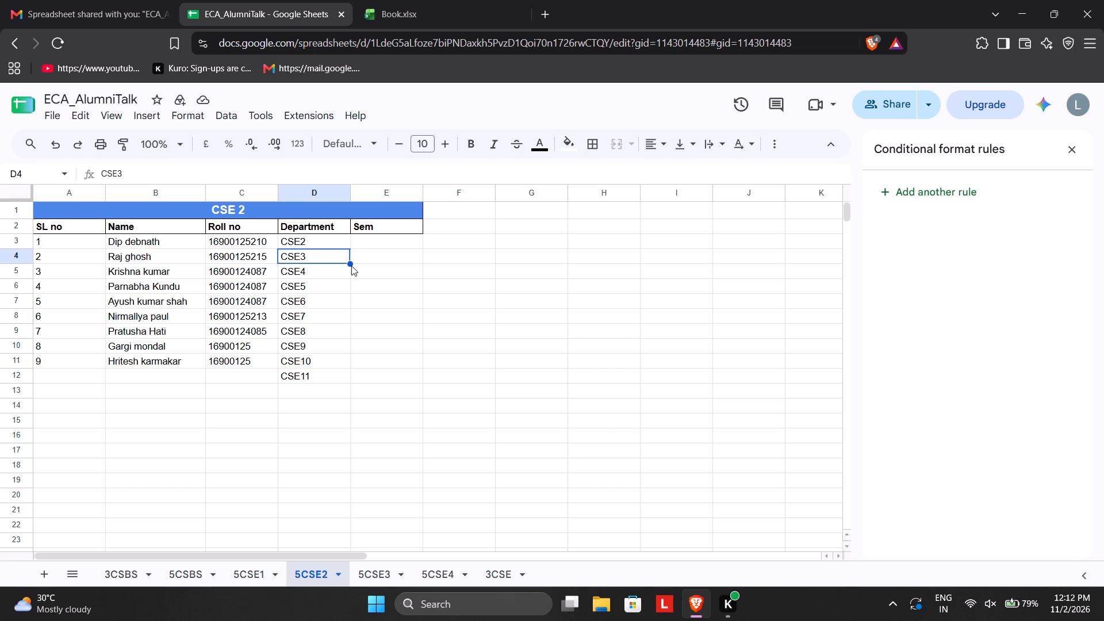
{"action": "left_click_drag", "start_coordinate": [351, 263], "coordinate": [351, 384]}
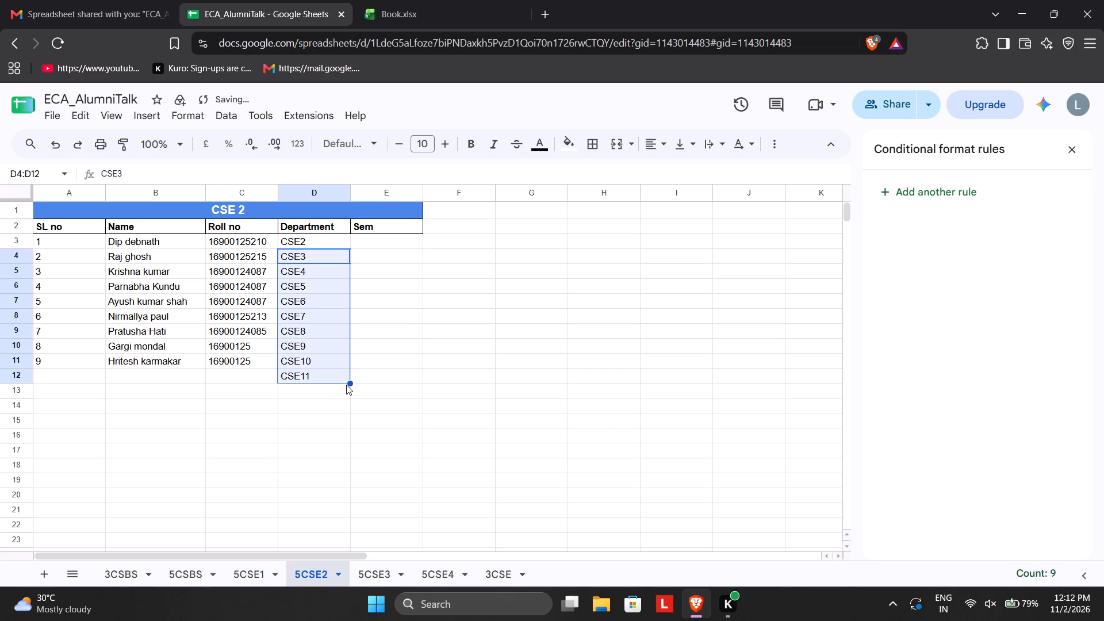
Set the department in cell D4 to CSE2.
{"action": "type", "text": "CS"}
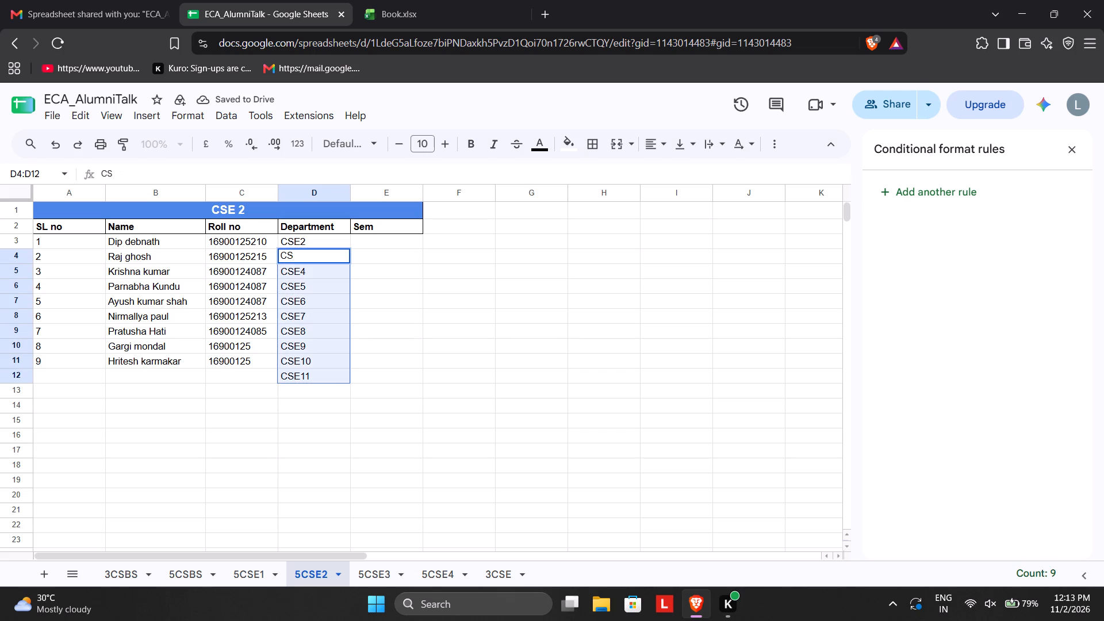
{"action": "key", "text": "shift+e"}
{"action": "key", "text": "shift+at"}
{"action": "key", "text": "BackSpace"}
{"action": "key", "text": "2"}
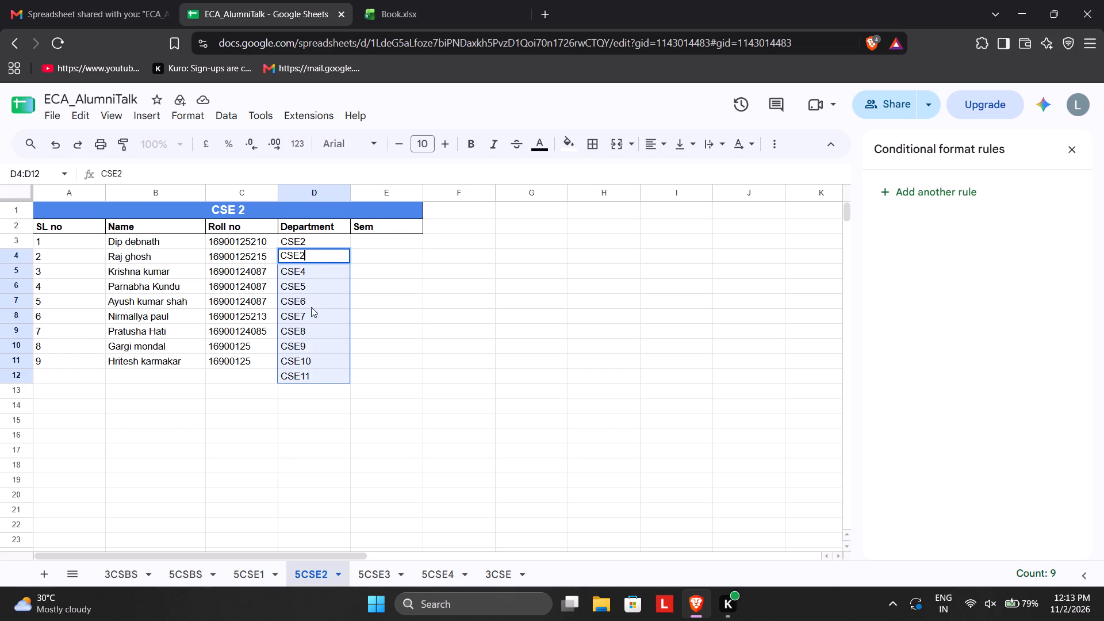
{"action": "left_click", "coordinate": [316, 239]}
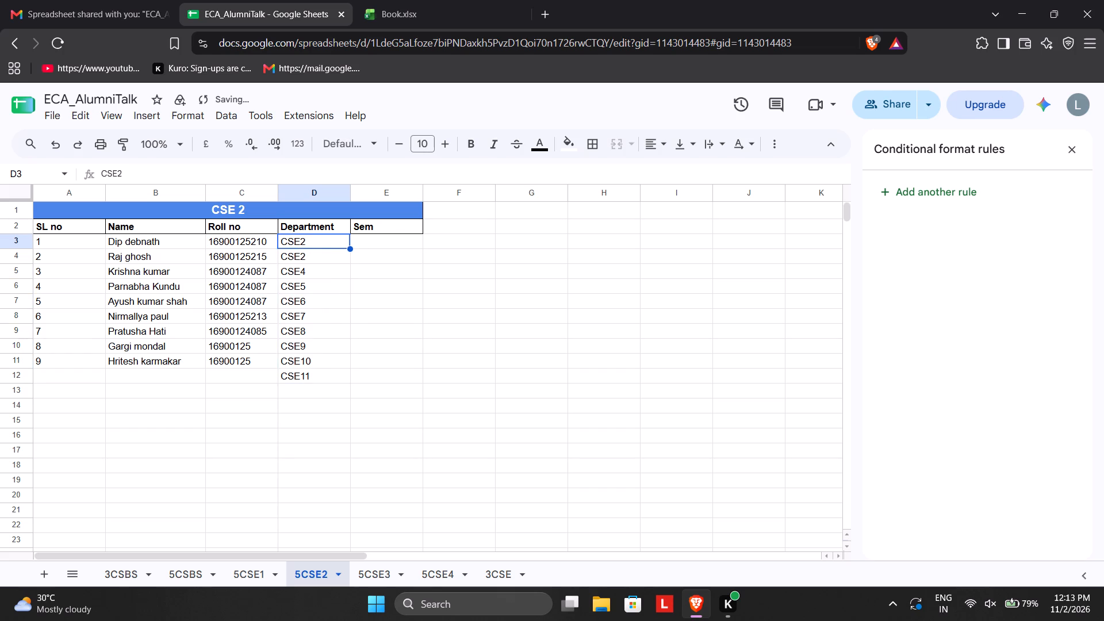
Copy the CSE2 entries in D3:D4 and paste them over the departments in D5:D12.
{"action": "left_click_drag", "start_coordinate": [316, 239], "coordinate": [330, 259]}
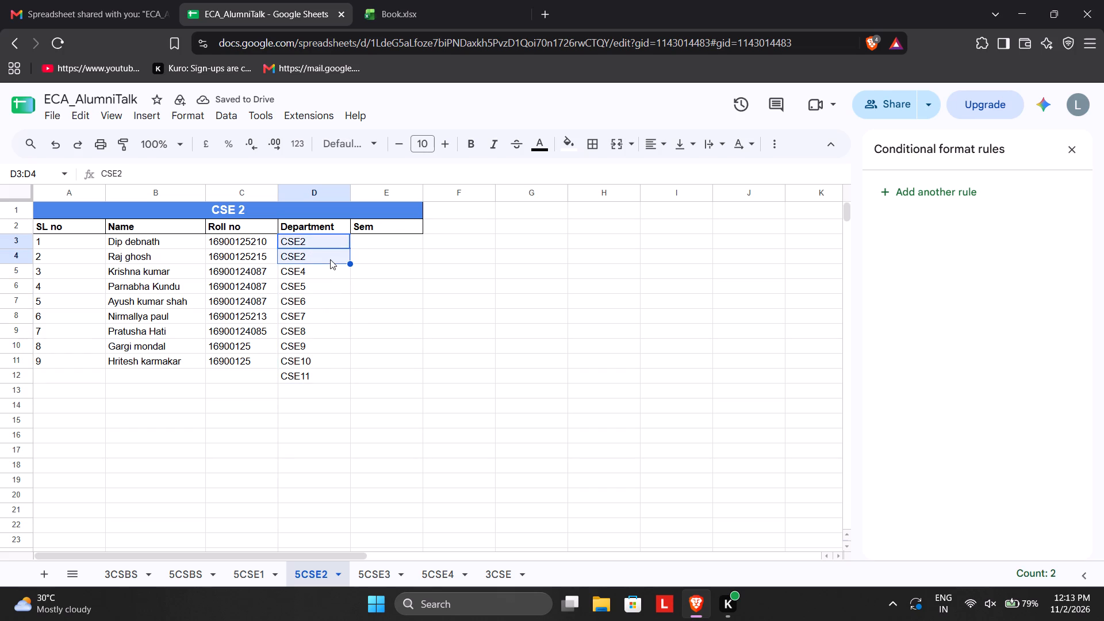
{"action": "key", "text": "ctrl+c"}
{"action": "key", "text": "ctrl+c"}
{"action": "left_click_drag", "start_coordinate": [324, 270], "coordinate": [338, 377]}
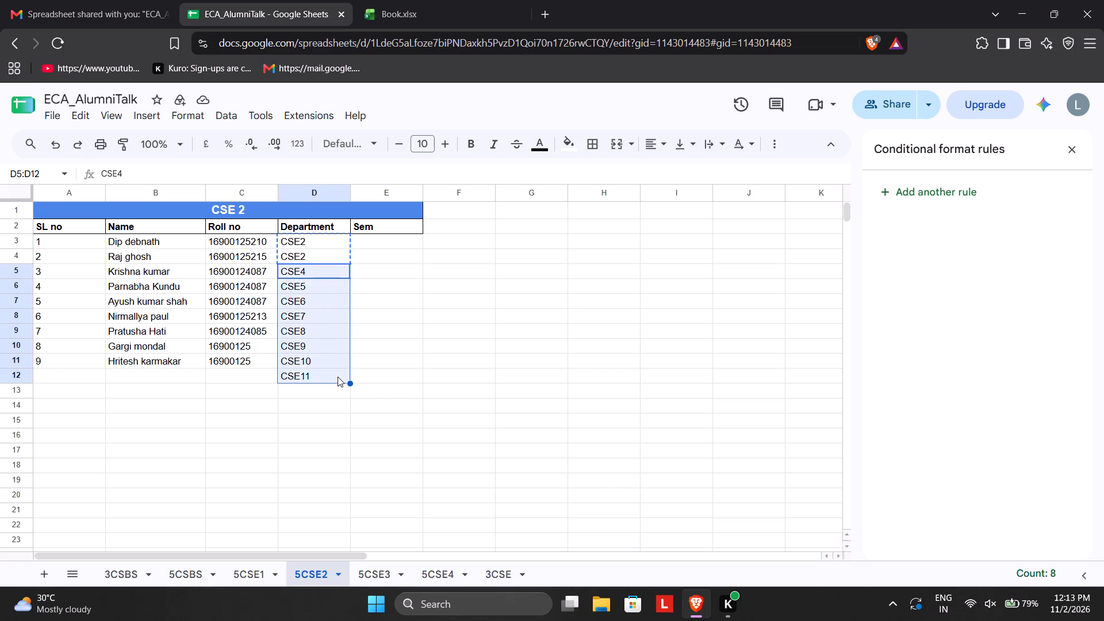
{"action": "key", "text": "ctrl+v"}
Paste the copied CSE2 entries into the empty Department cells D13 to D22.
{"action": "scroll", "coordinate": [329, 403], "scroll_direction": "down", "scroll_amount": 1}
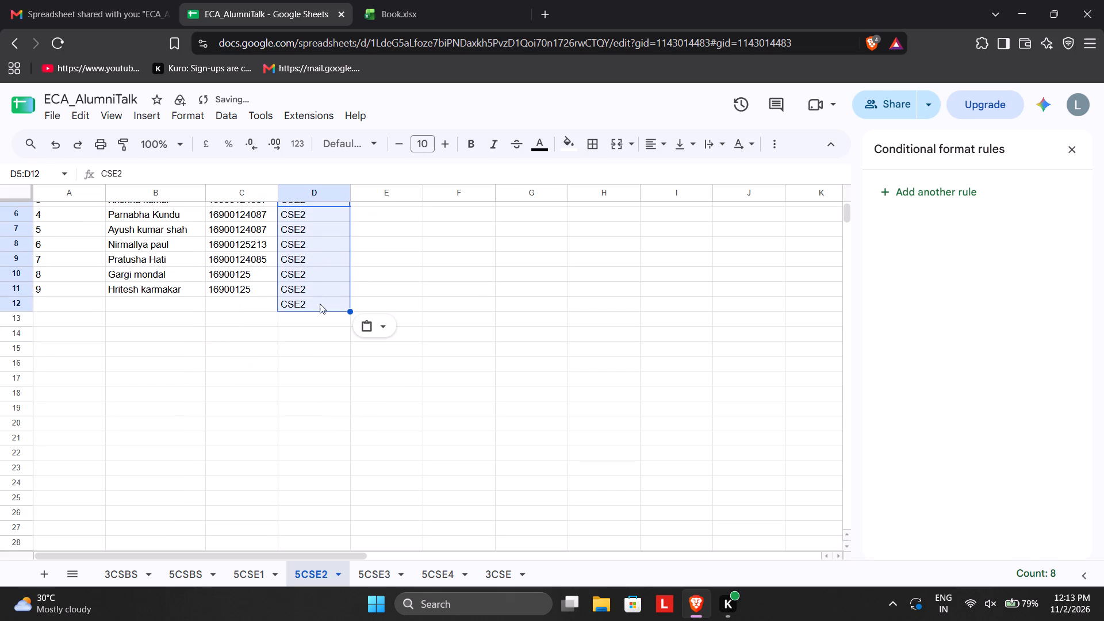
{"action": "left_click_drag", "start_coordinate": [315, 319], "coordinate": [332, 467]}
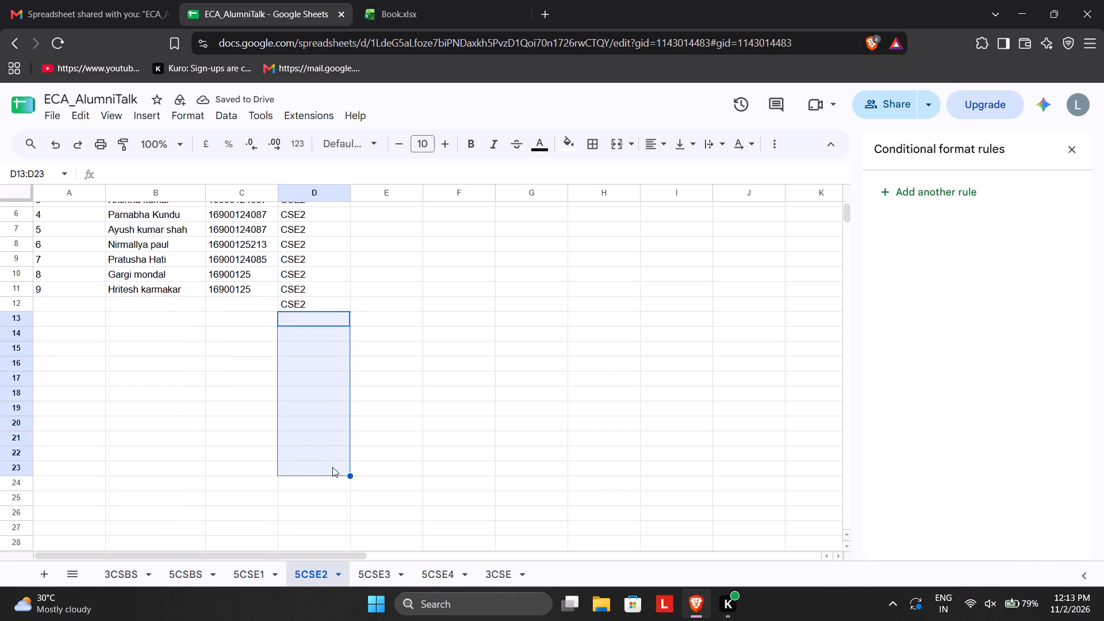
{"action": "key", "text": "ctrl+v"}
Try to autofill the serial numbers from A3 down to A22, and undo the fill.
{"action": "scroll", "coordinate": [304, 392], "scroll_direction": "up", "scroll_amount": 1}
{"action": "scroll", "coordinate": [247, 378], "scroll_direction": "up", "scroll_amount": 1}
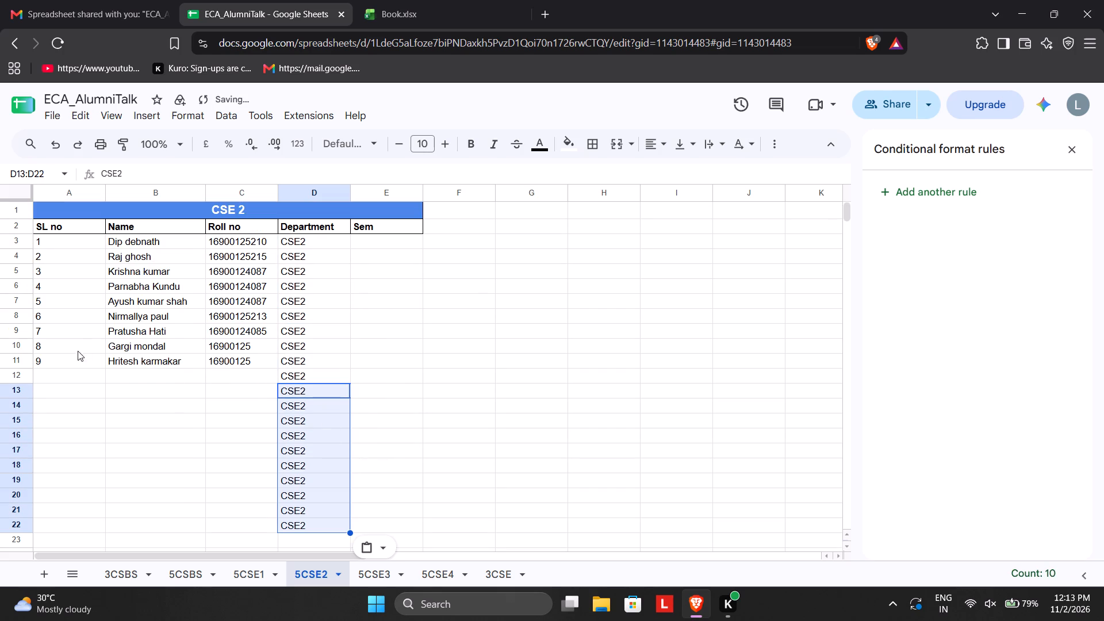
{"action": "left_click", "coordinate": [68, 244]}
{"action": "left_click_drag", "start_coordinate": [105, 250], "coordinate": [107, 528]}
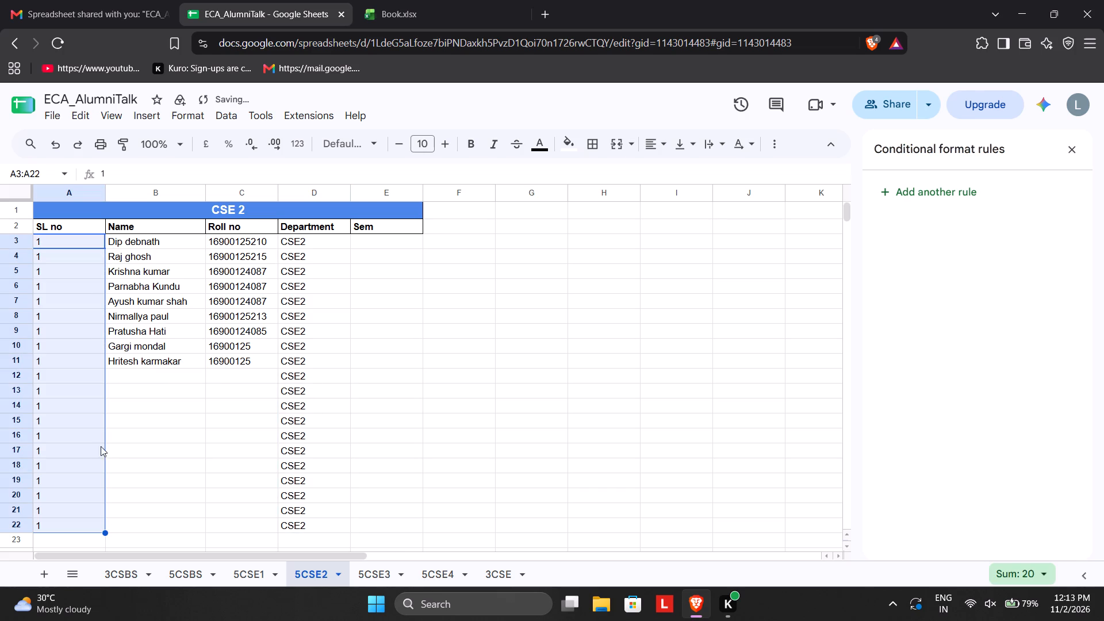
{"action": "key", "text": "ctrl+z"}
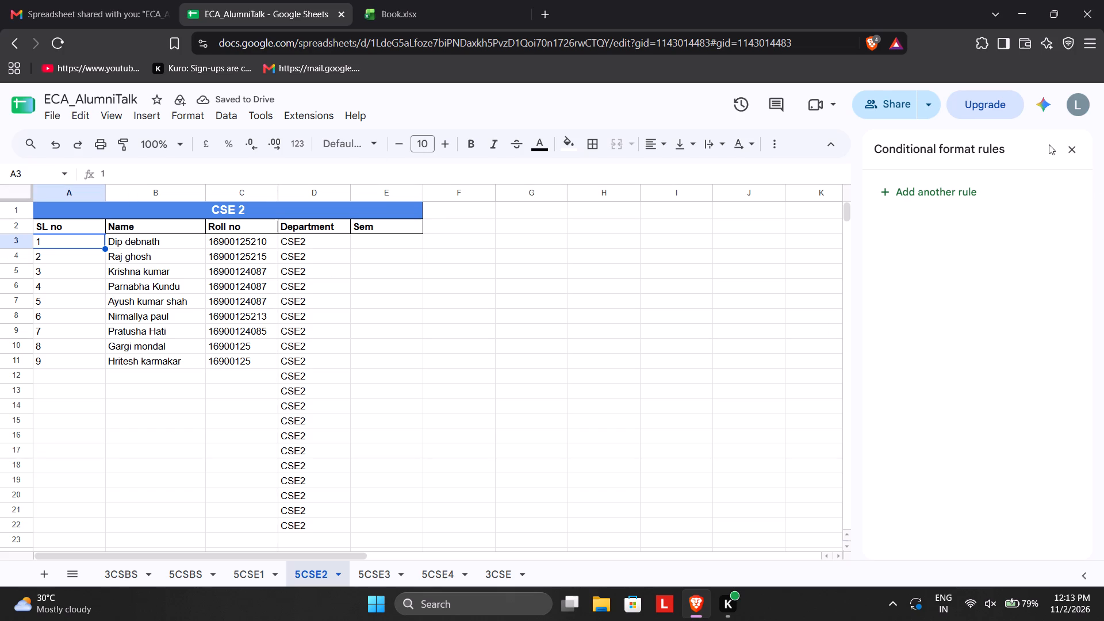
Close the conditional format rules.
{"action": "left_click", "coordinate": [1081, 144]}
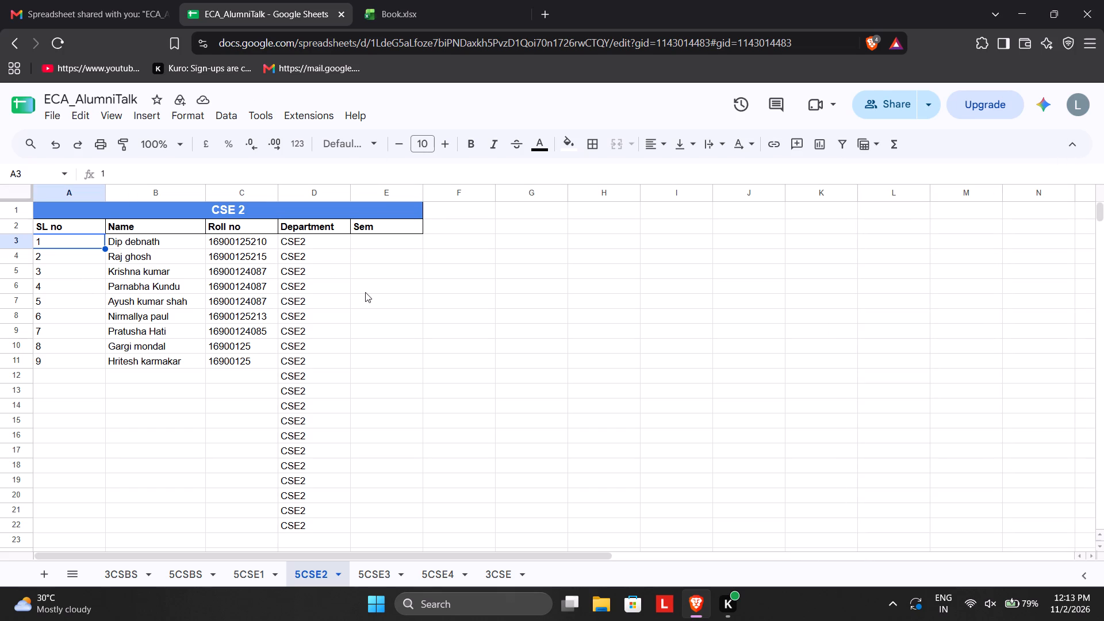
Complete the partial roll number in C10 of the 5CSE2 sheet.
{"action": "double_click", "coordinate": [254, 346]}
{"action": "key", "text": "BackSpace"}
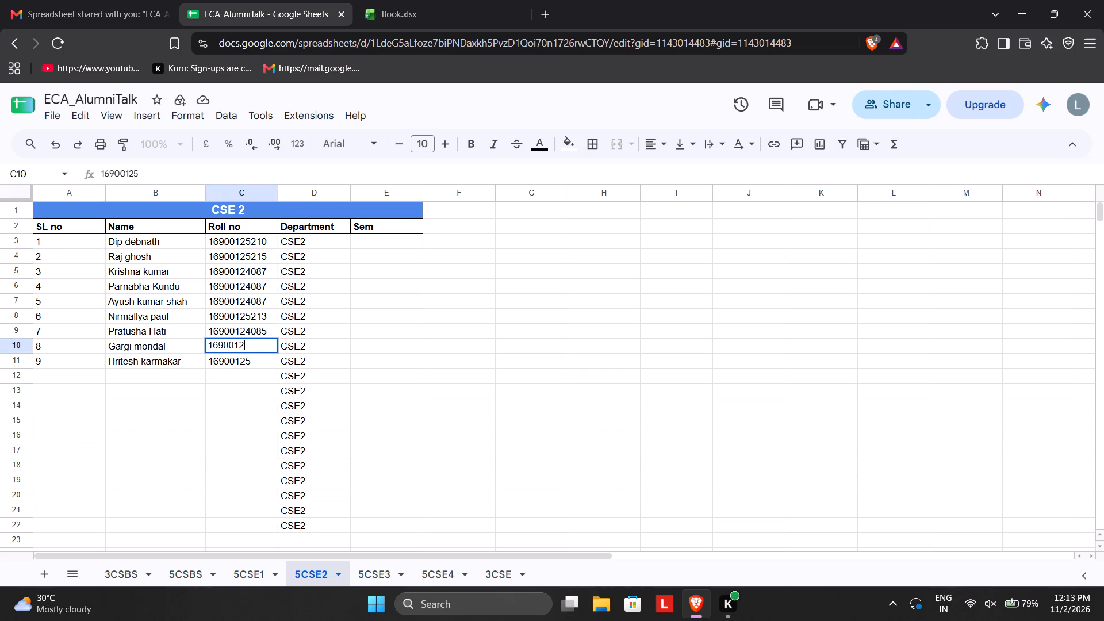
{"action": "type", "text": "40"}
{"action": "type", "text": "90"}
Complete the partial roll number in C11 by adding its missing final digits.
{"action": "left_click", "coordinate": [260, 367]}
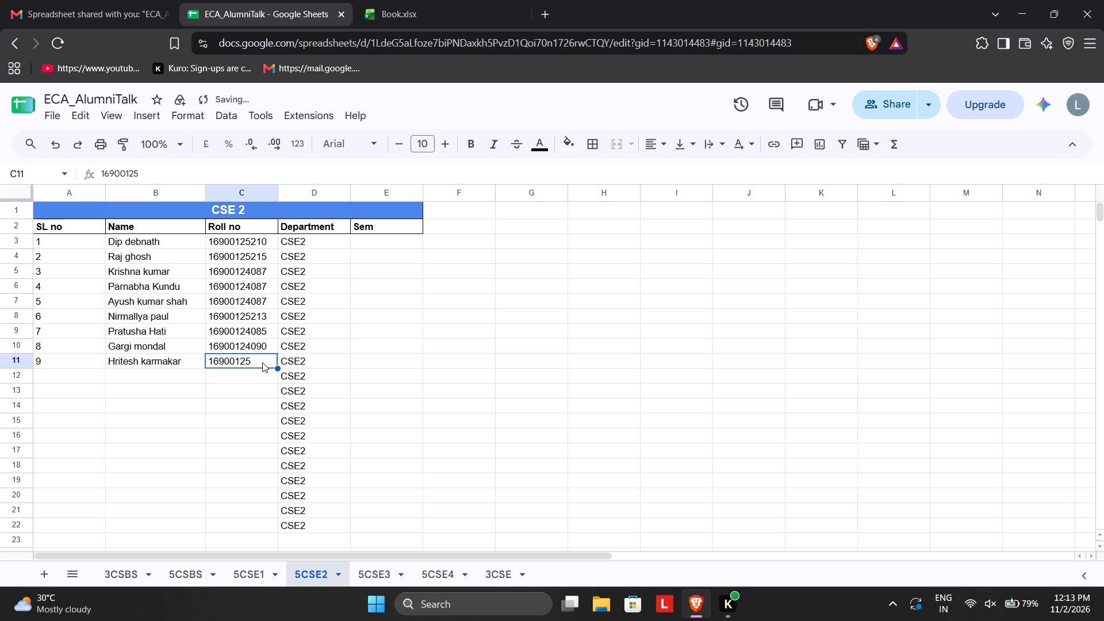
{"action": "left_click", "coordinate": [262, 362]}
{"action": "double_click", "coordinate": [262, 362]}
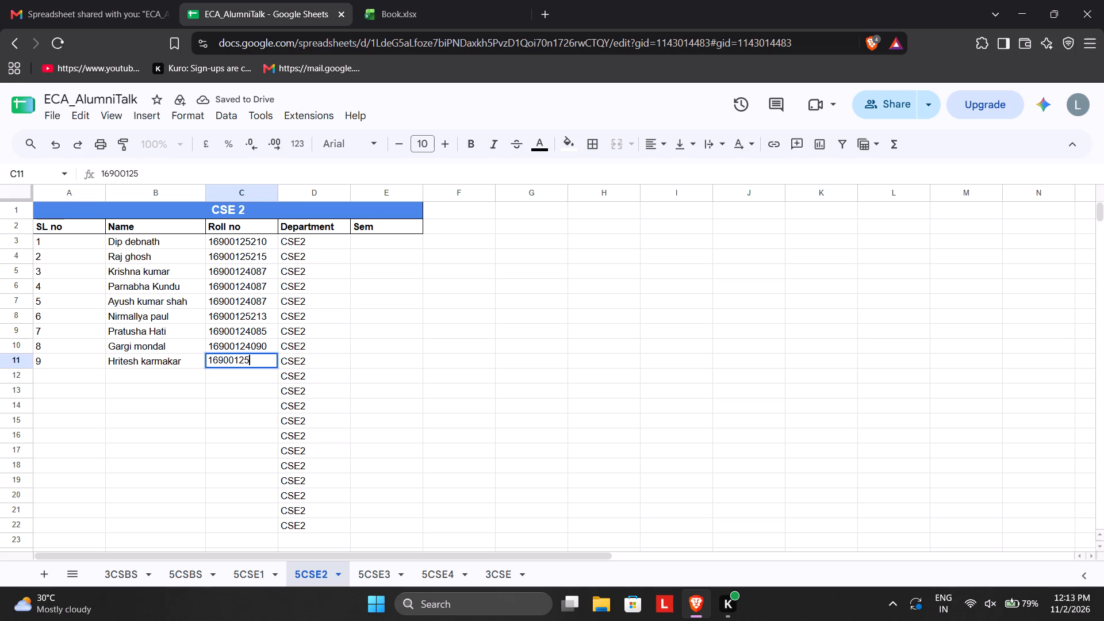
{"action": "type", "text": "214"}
Copy the roll number in C8 and paste it over the one in C6.
{"action": "double_click", "coordinate": [247, 317]}
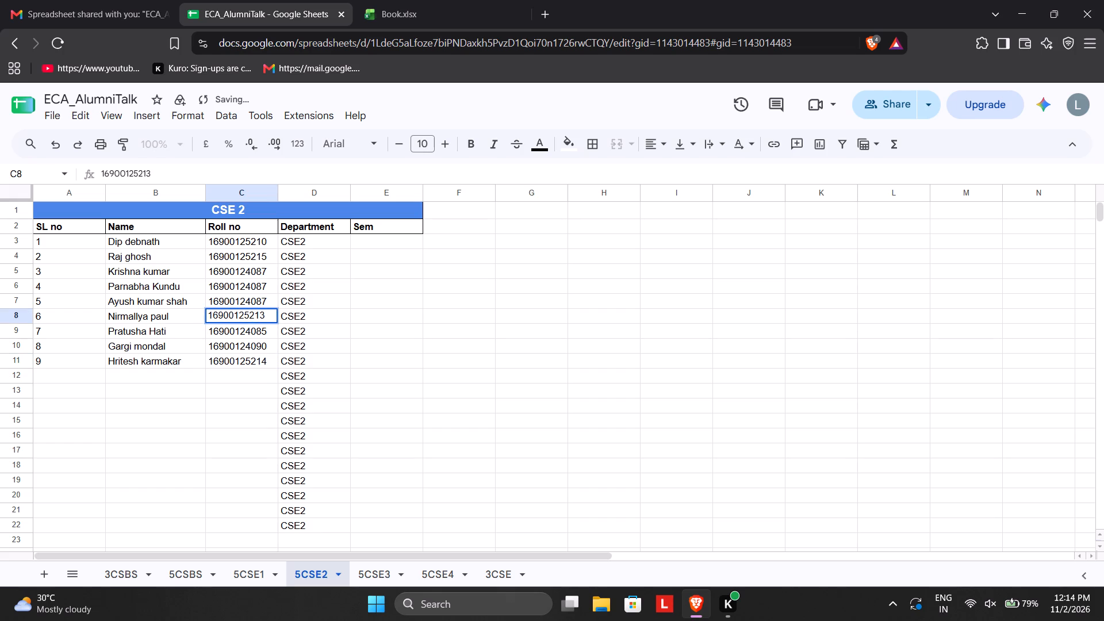
{"action": "key", "text": "ctrl+a"}
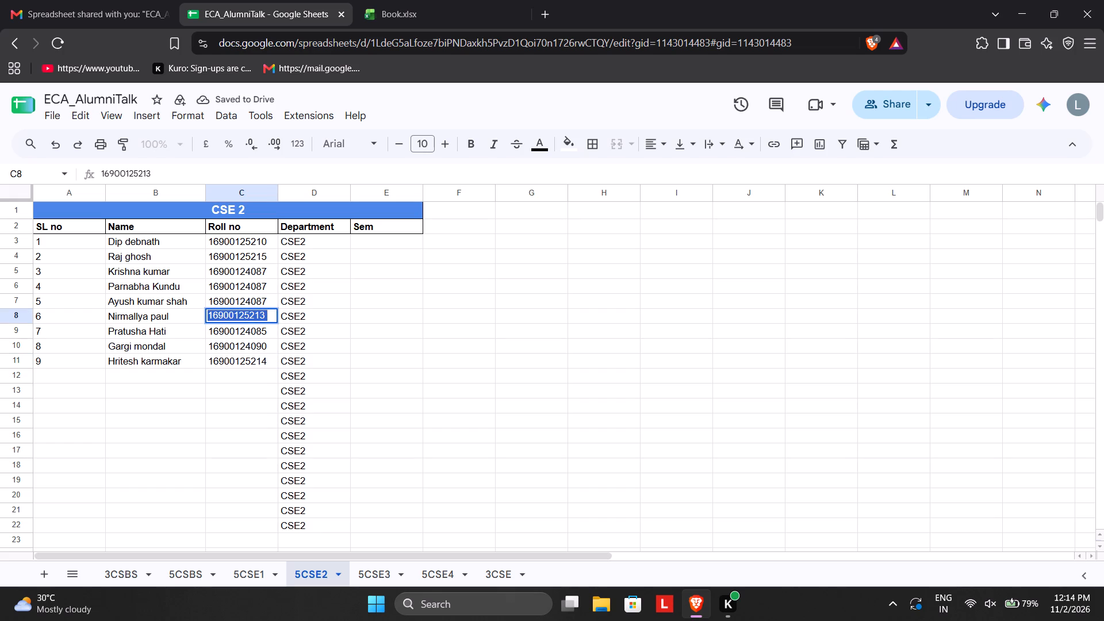
{"action": "left_click", "coordinate": [260, 316]}
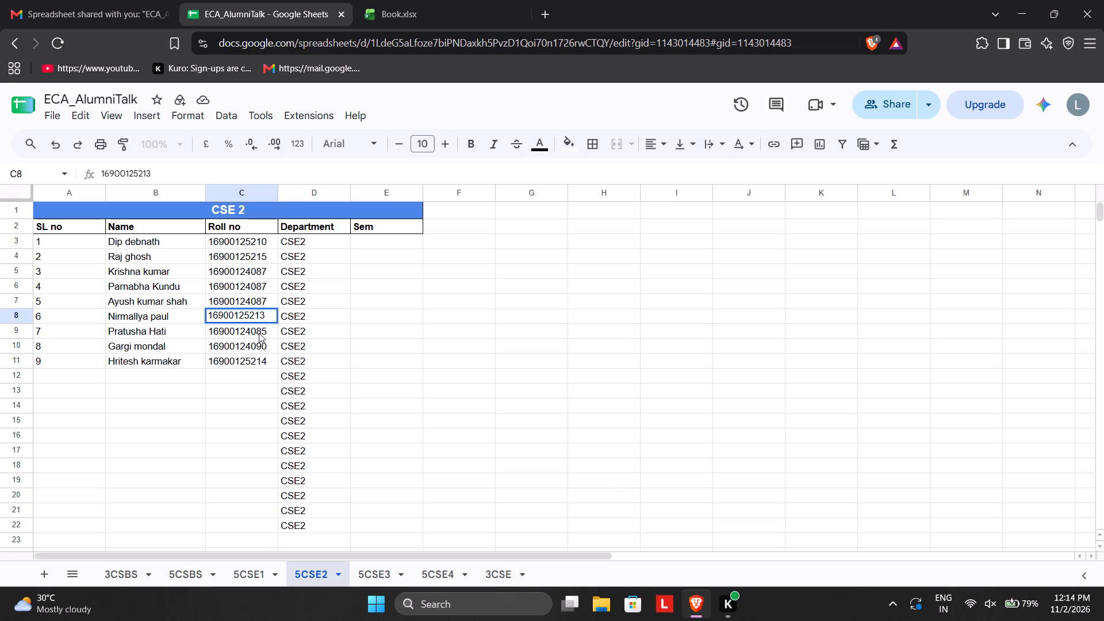
{"action": "left_click", "coordinate": [232, 434]}
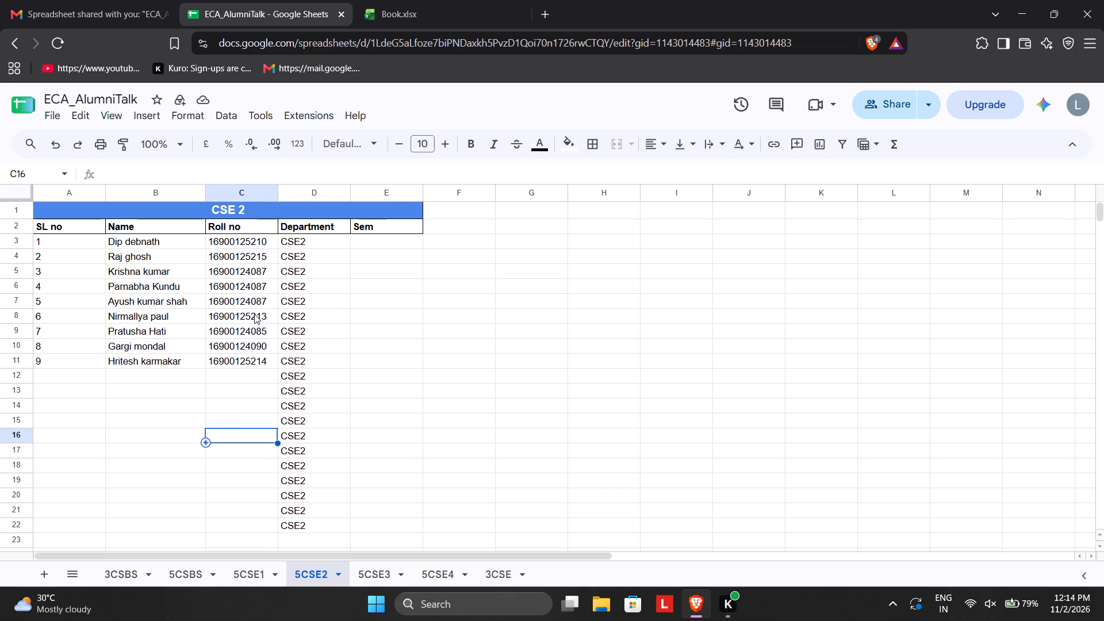
{"action": "left_click", "coordinate": [254, 314]}
{"action": "key", "text": "ctrl+c"}
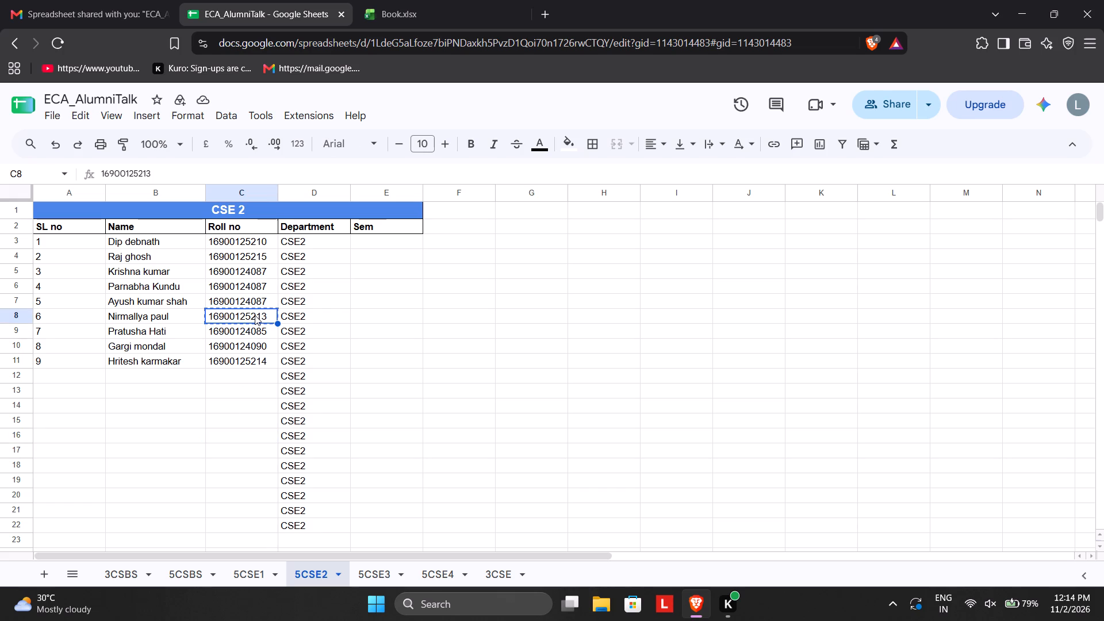
{"action": "left_click", "coordinate": [257, 280]}
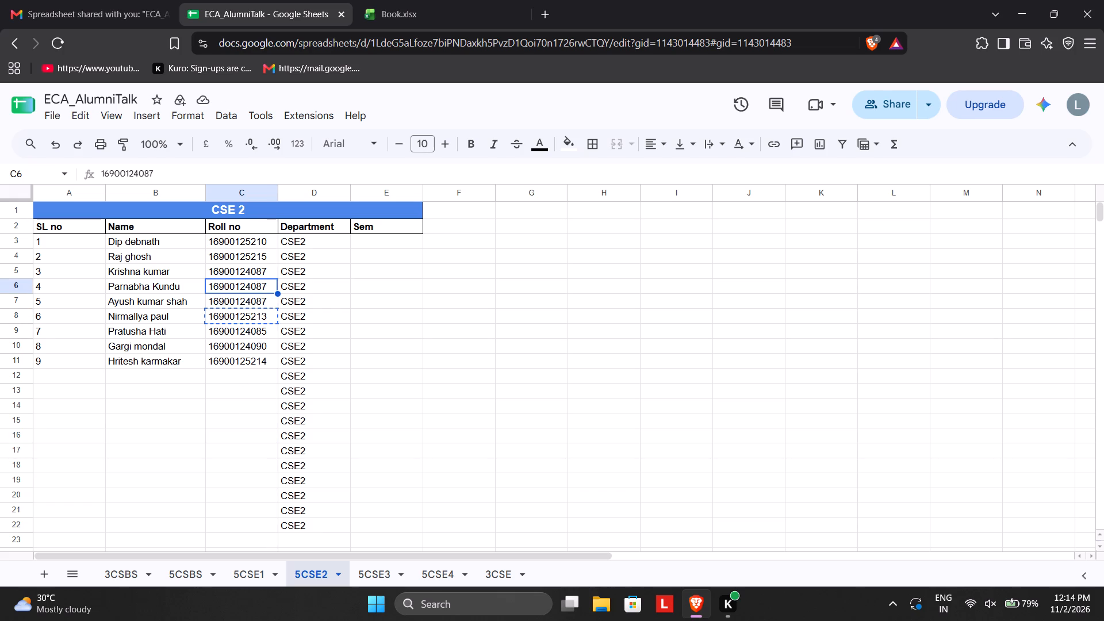
{"action": "key", "text": "ctrl+v"}
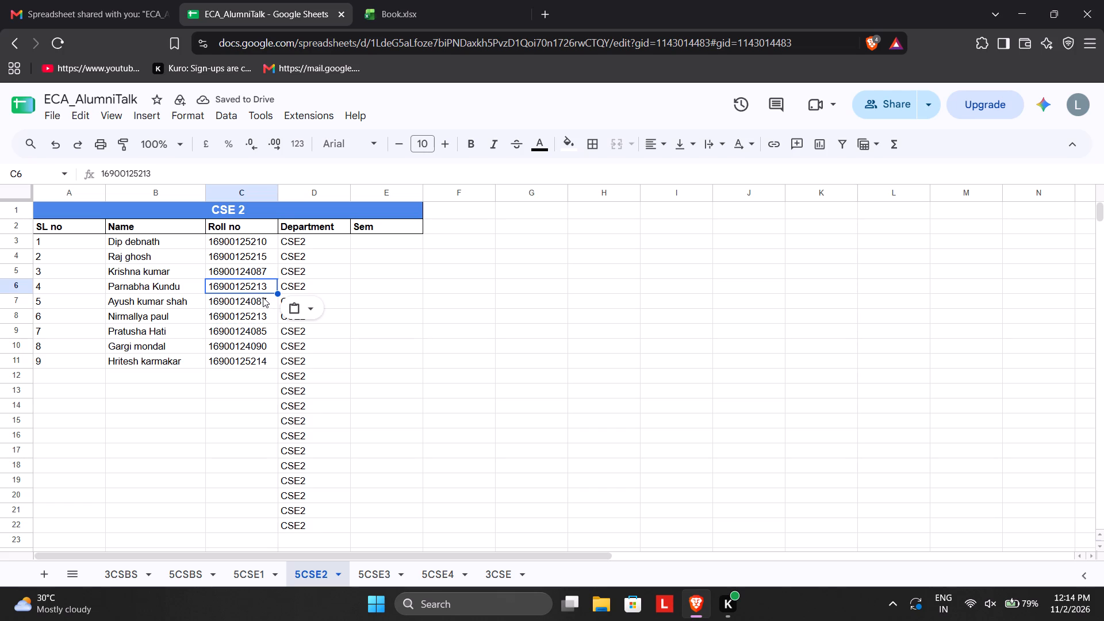
Copy the roll numbers in C9 and C10 over the ones two rows up, in C7 and C8.
{"action": "left_click", "coordinate": [258, 335]}
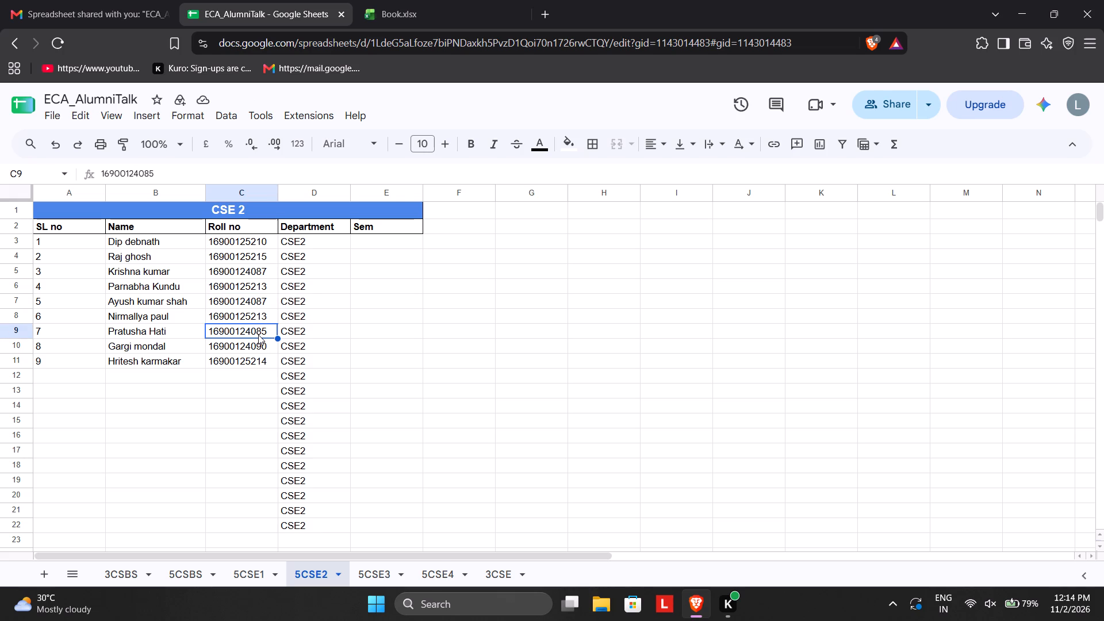
{"action": "key", "text": "ctrl+c"}
{"action": "left_click", "coordinate": [256, 302]}
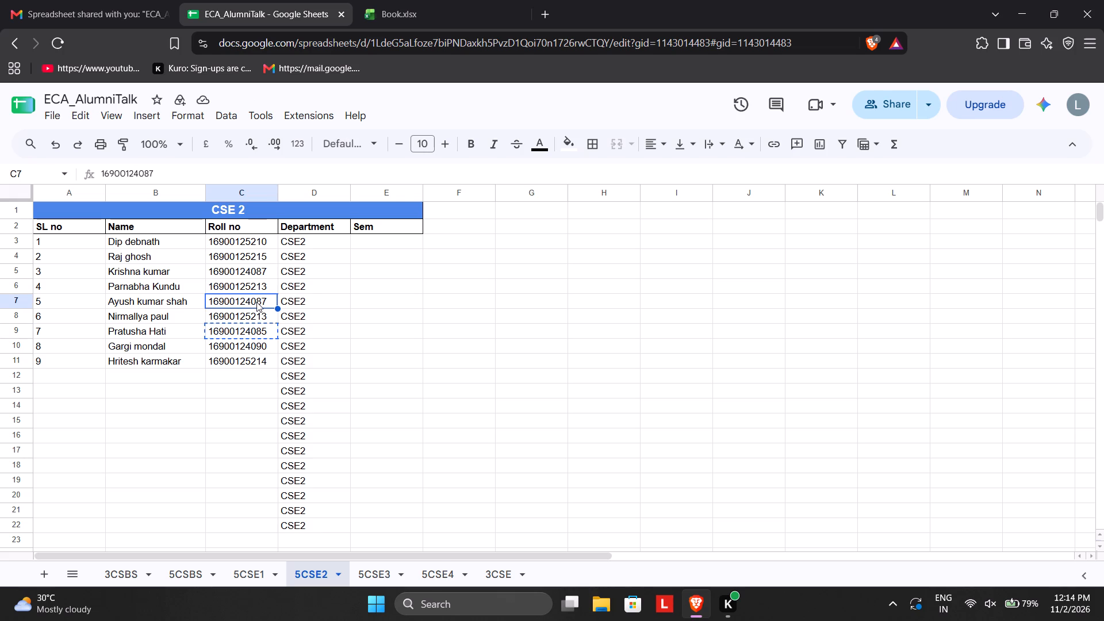
{"action": "key", "text": "ctrl+v"}
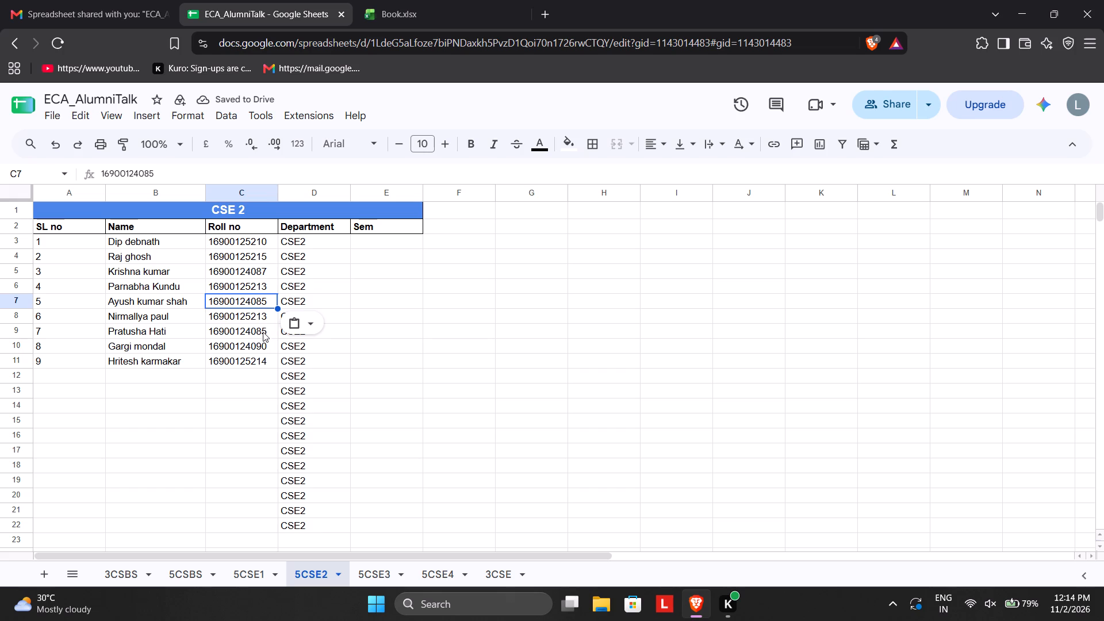
{"action": "left_click", "coordinate": [264, 350]}
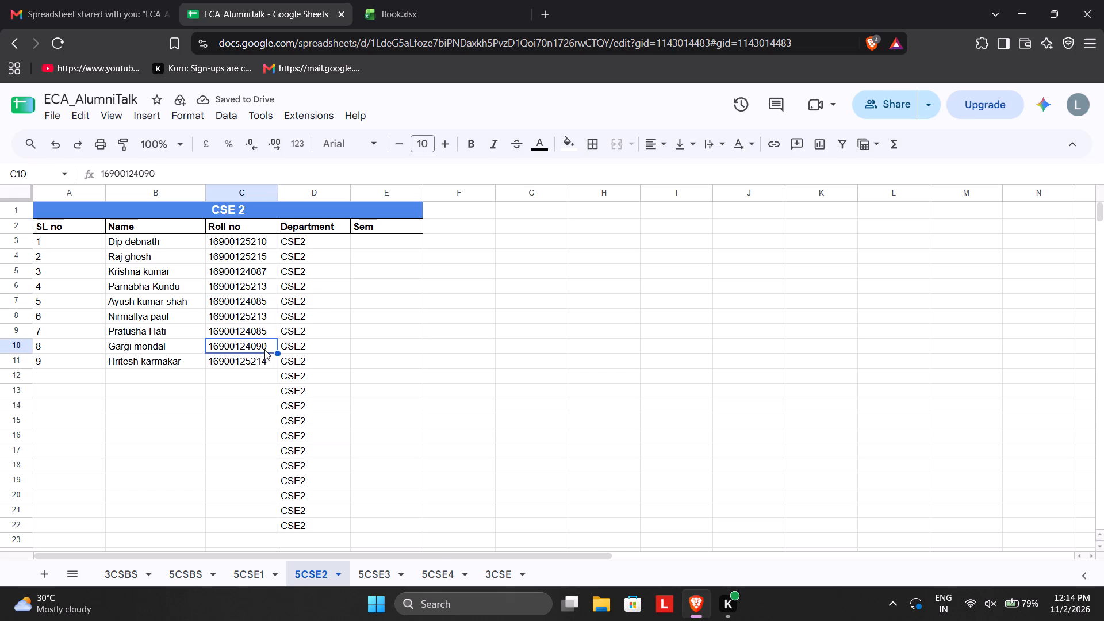
{"action": "key", "text": "ctrl+c"}
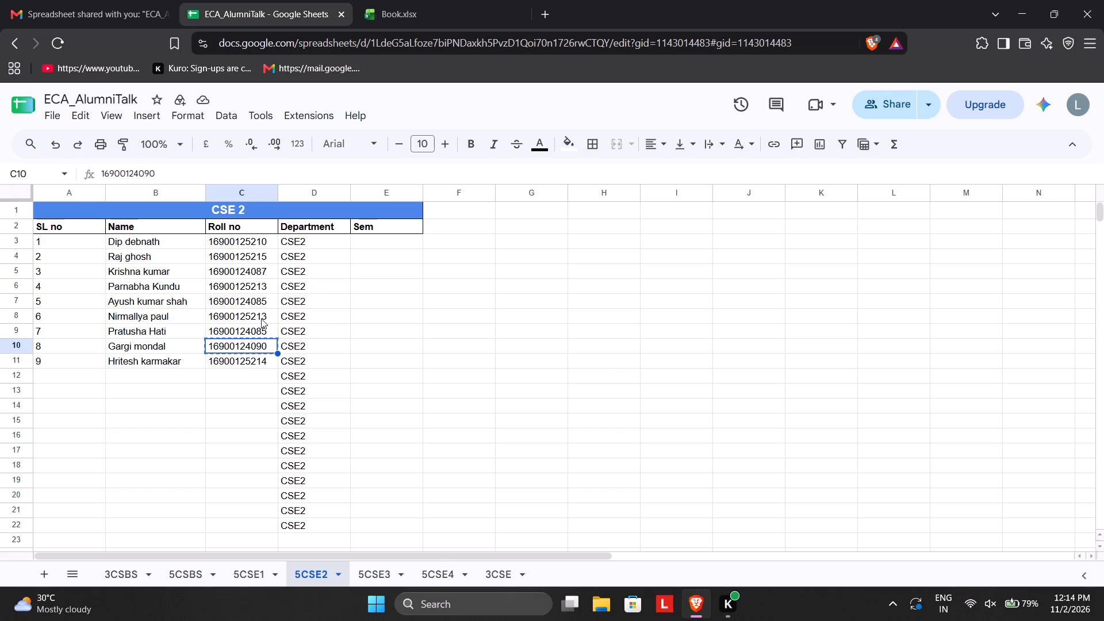
{"action": "left_click", "coordinate": [261, 319]}
{"action": "key", "text": "ctrl+v"}
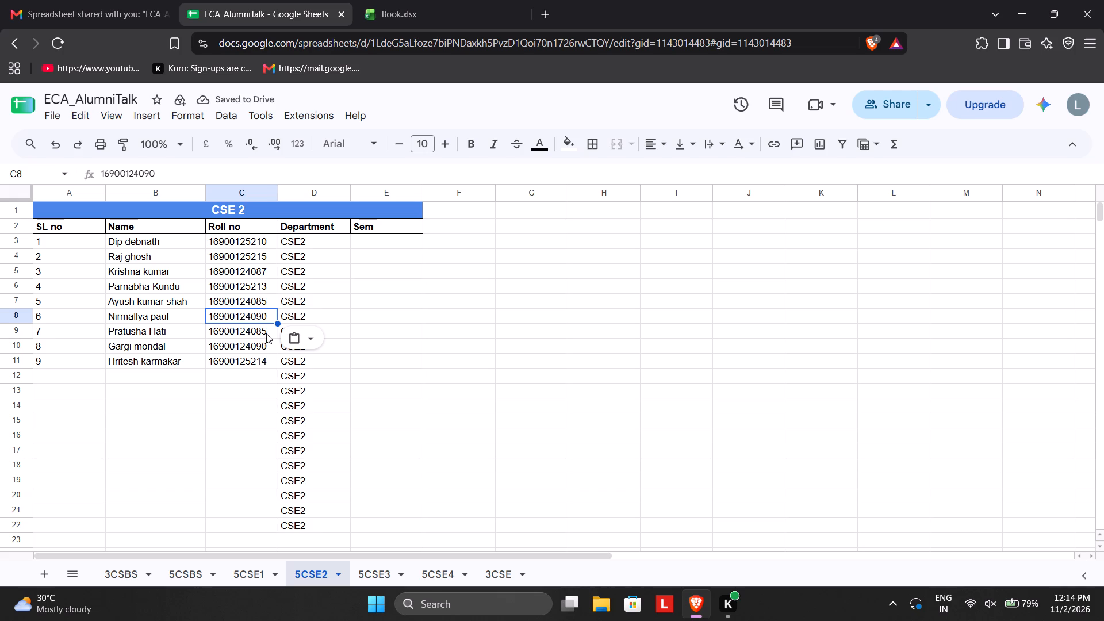
Replace the ending of the roll number in C9 with the correct digits for that student.
{"action": "double_click", "coordinate": [266, 333]}
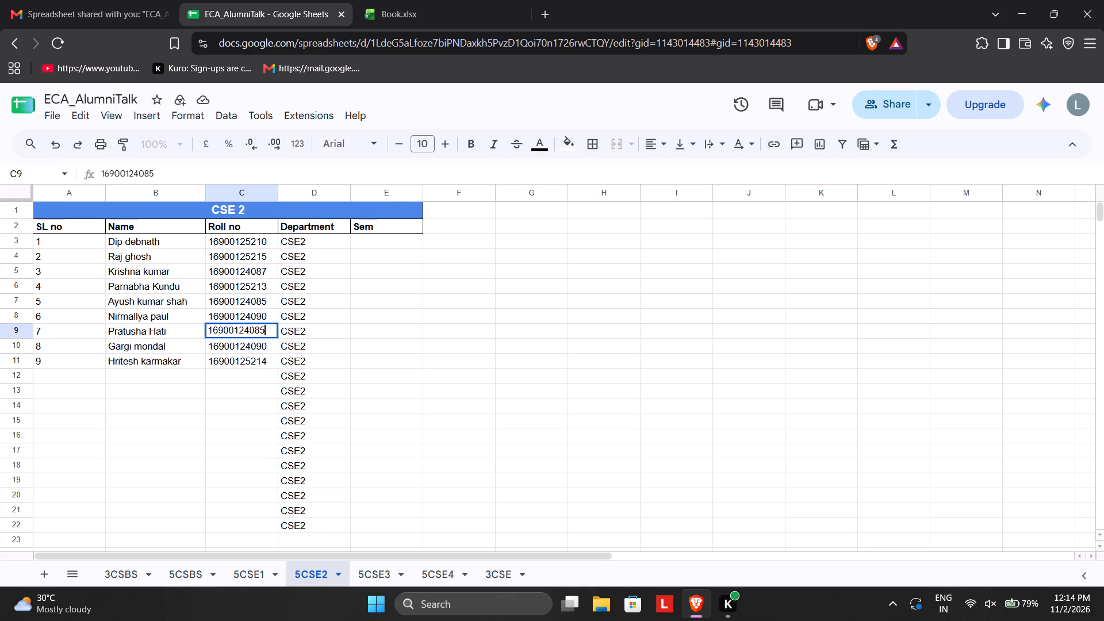
{"action": "key", "text": "BackSpace"}
{"action": "key", "text": "BackSpace"}
{"action": "key", "text": "BackSpace"}
{"action": "key", "text": "BackSpace"}
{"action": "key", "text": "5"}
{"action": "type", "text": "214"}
Replace the last three digits of the roll number in C10 with that student's new ending.
{"action": "left_click", "coordinate": [248, 350]}
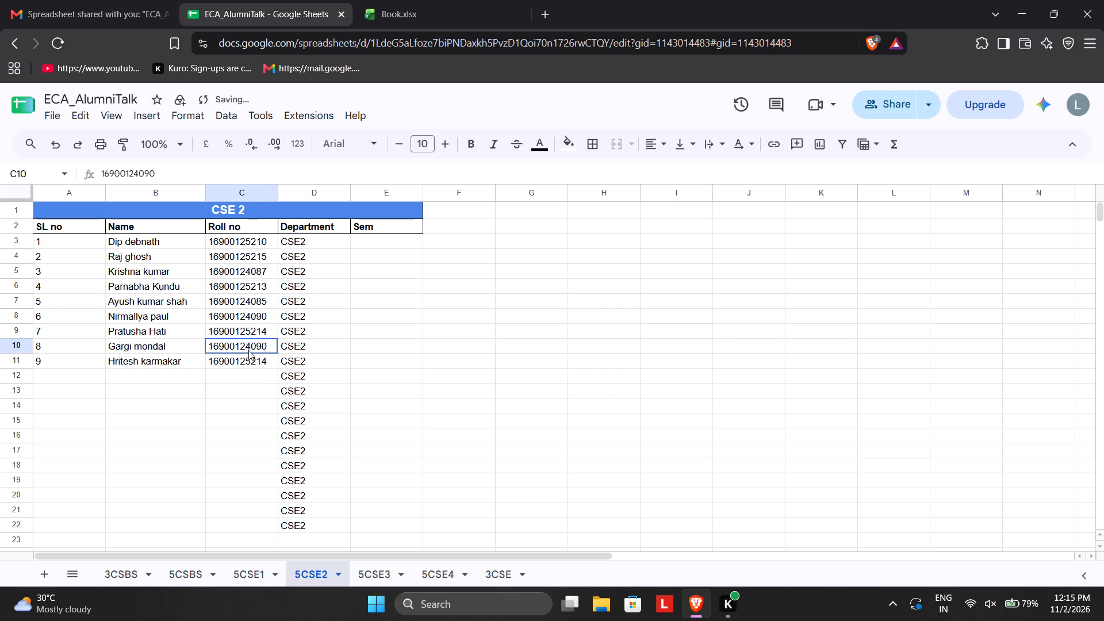
{"action": "left_click", "coordinate": [248, 350]}
{"action": "double_click", "coordinate": [271, 346]}
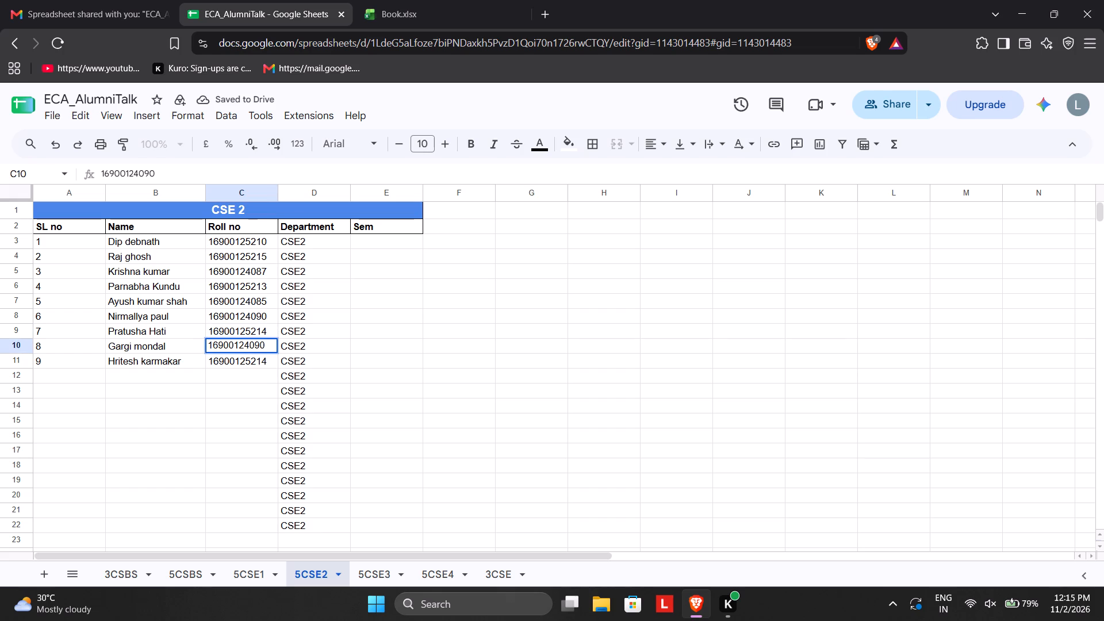
{"action": "key", "text": "BackSpace"}
{"action": "key", "text": "BackSpace"}
{"action": "key", "text": "BackSpace"}
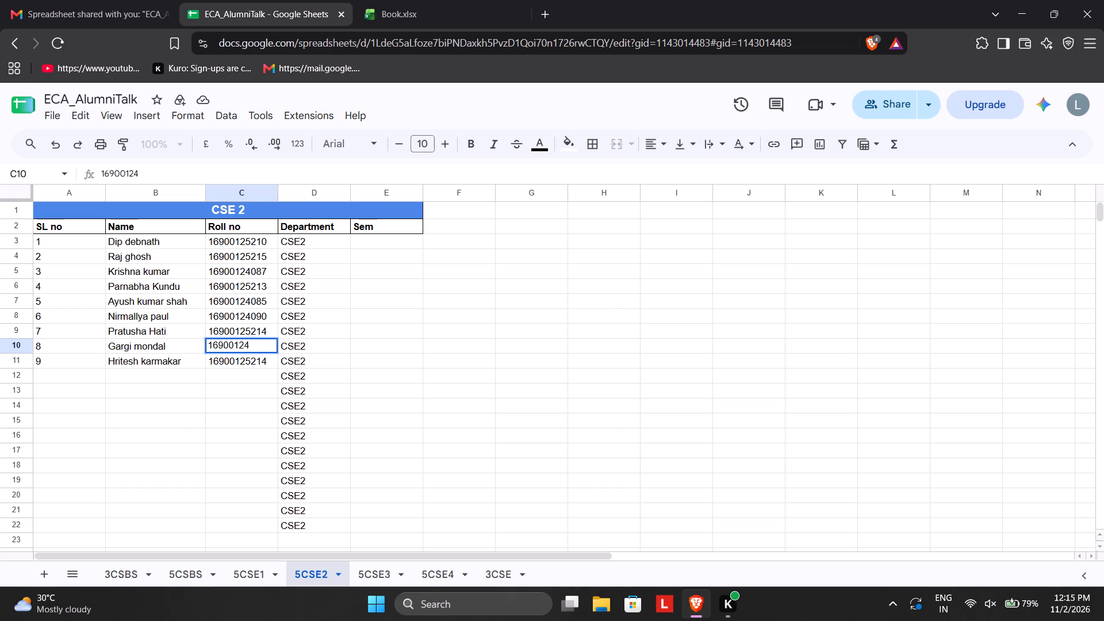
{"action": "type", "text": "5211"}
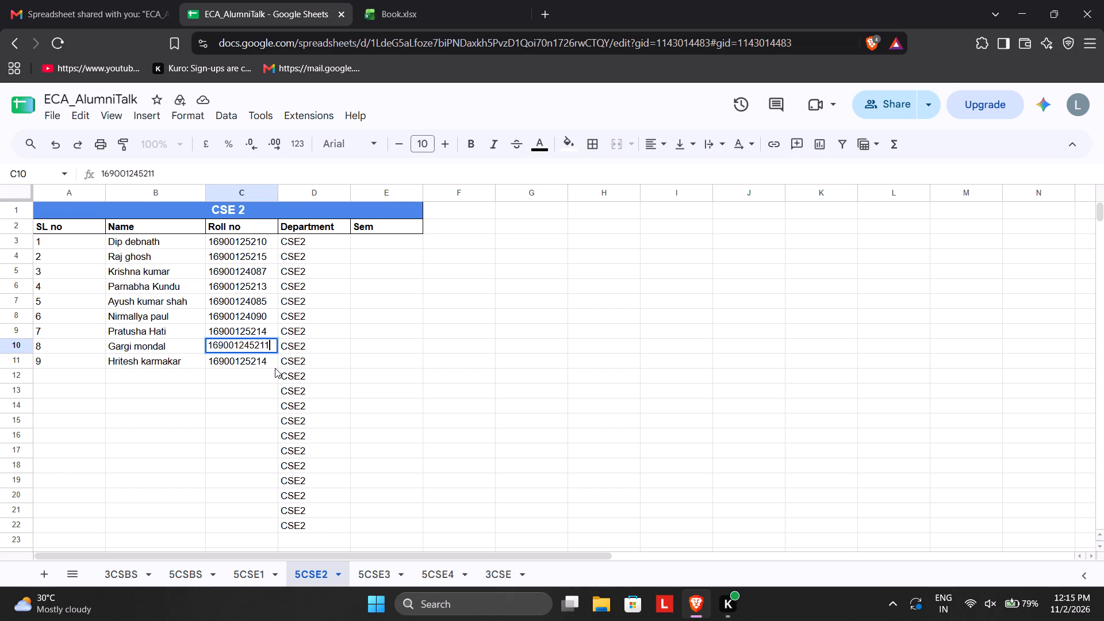
Replace the ending of the roll number in C11 with the correct digits for that student.
{"action": "double_click", "coordinate": [271, 366]}
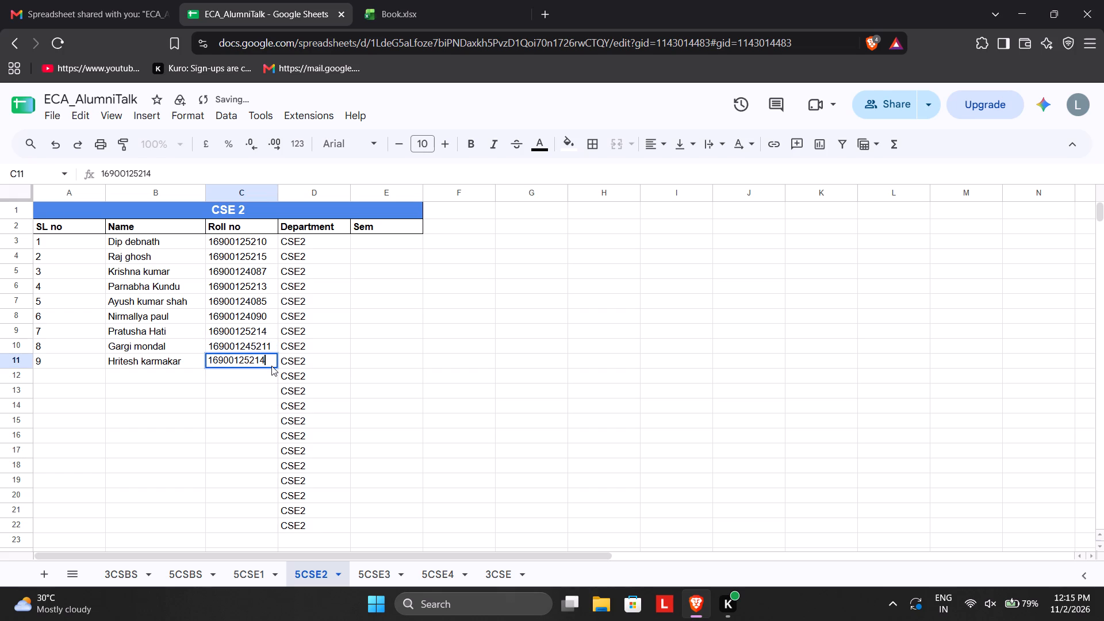
{"action": "key", "text": "BackSpace"}
{"action": "key", "text": "BackSpace"}
{"action": "key", "text": "BackSpace"}
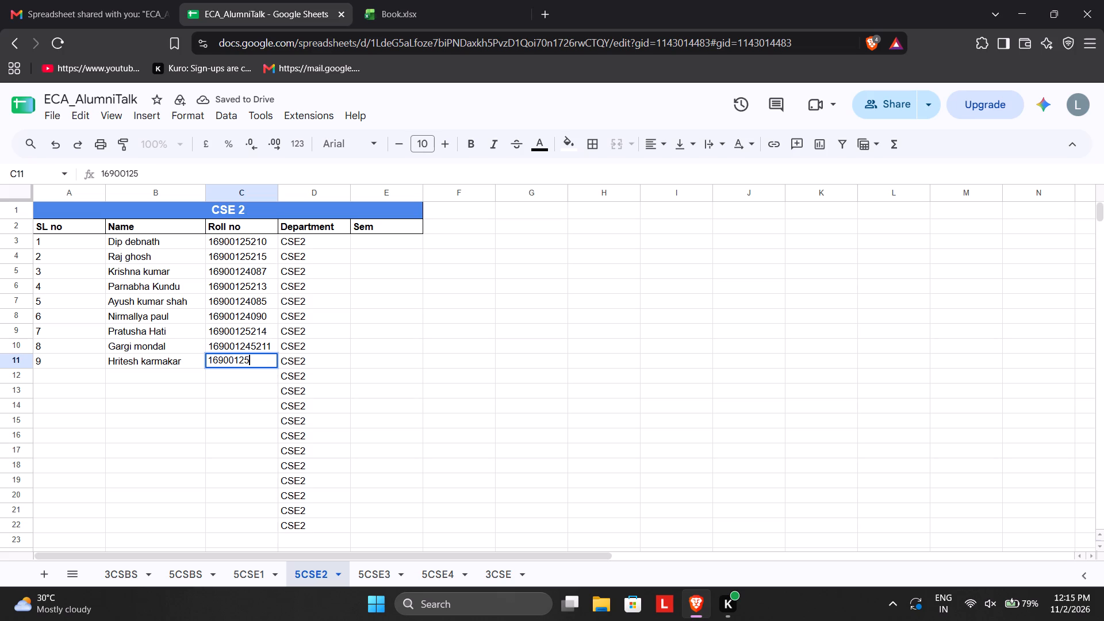
{"action": "key", "text": "BackSpace"}
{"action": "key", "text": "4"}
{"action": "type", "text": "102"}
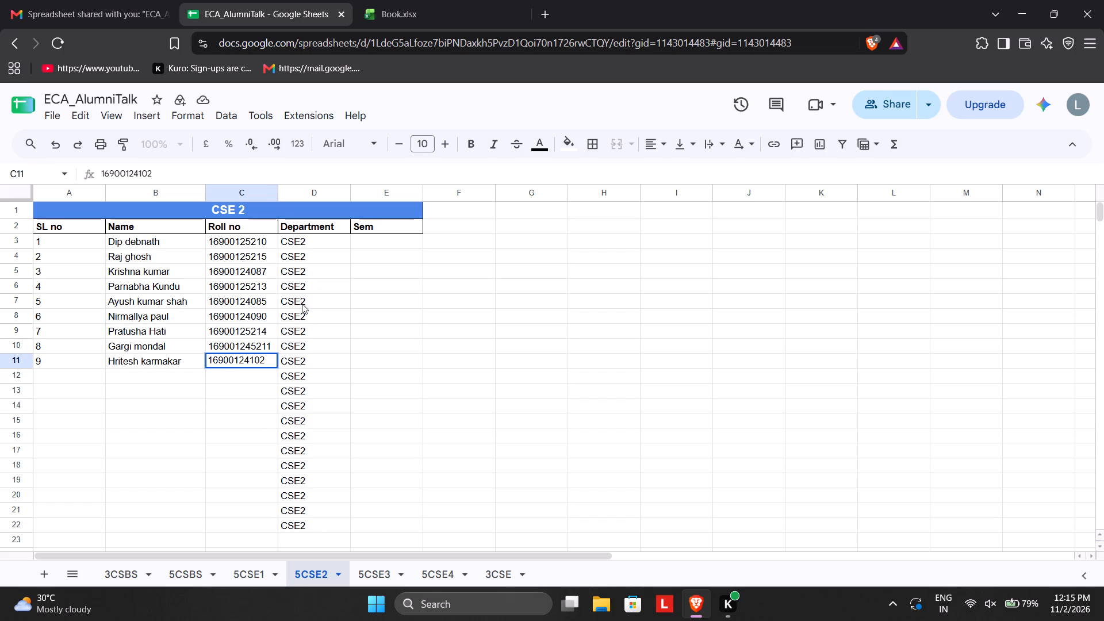
Enter 5th as the semester in E3, the first data row of the Sem column.
{"action": "left_click", "coordinate": [380, 244]}
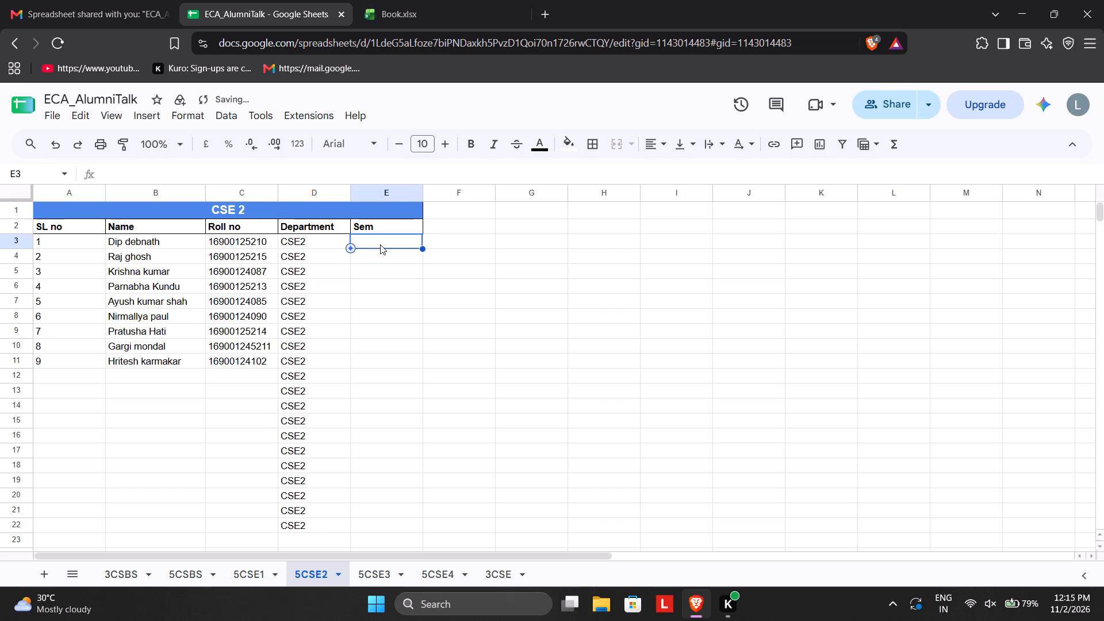
{"action": "key", "text": "shift+percent"}
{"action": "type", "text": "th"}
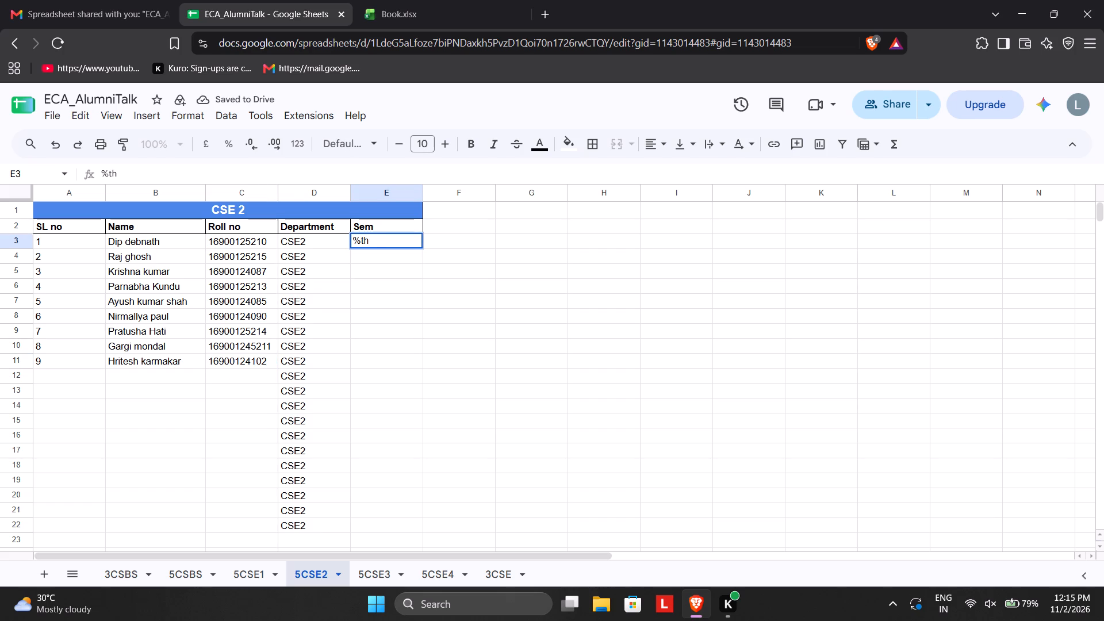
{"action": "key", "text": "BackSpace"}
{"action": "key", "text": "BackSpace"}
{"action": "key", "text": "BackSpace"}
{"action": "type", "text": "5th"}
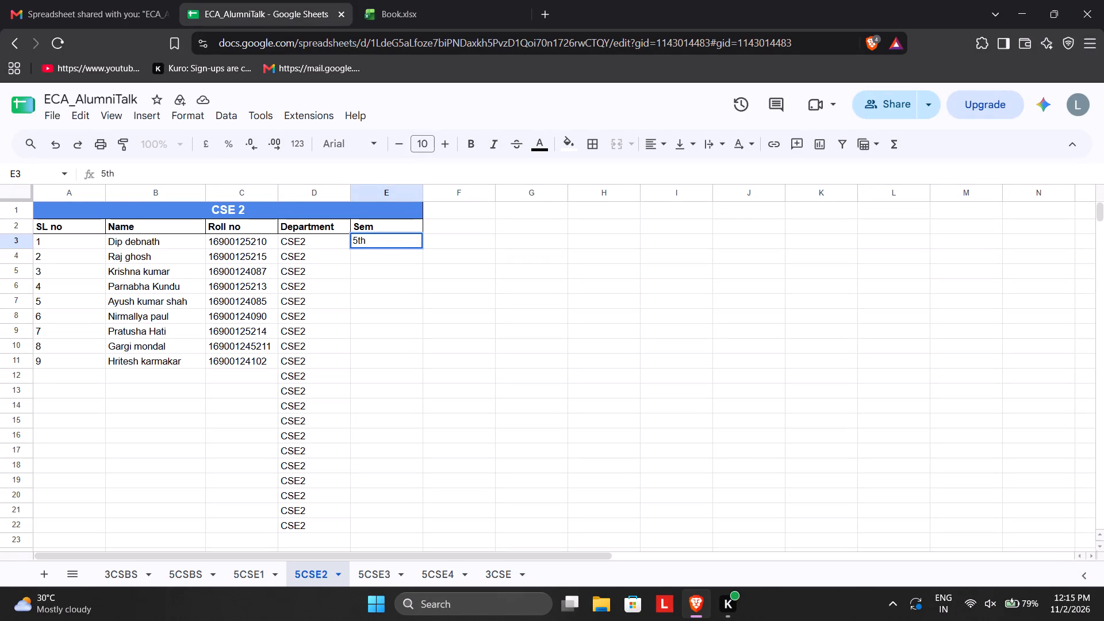
{"action": "left_click", "coordinate": [401, 244]}
{"action": "left_click", "coordinate": [405, 263]}
{"action": "left_click", "coordinate": [411, 247]}
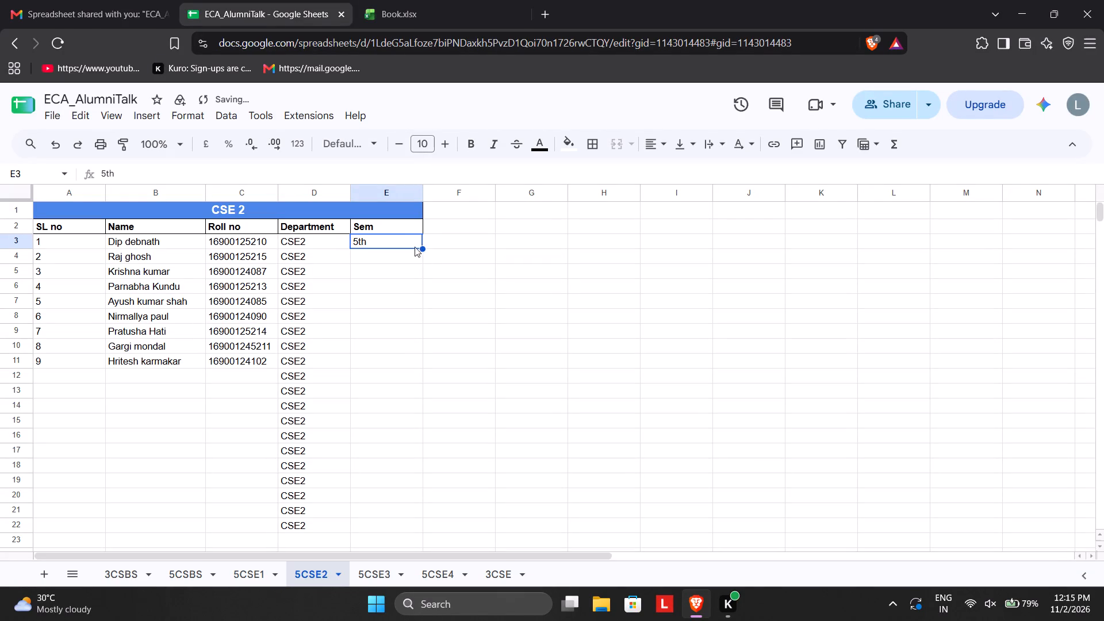
Fill the 5th semester value from E3 down the Sem column through row 22.
{"action": "left_click_drag", "start_coordinate": [423, 249], "coordinate": [425, 302]}
{"action": "left_click_drag", "start_coordinate": [425, 302], "coordinate": [417, 478]}
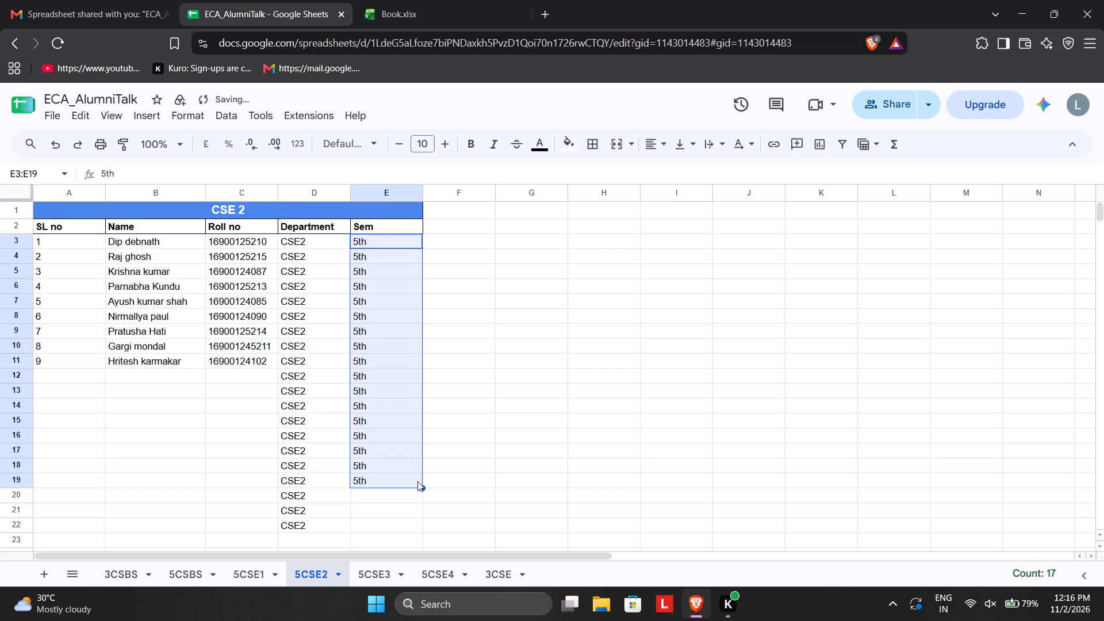
{"action": "left_click_drag", "start_coordinate": [423, 488], "coordinate": [423, 507]}
{"action": "left_click_drag", "start_coordinate": [423, 507], "coordinate": [428, 522]}
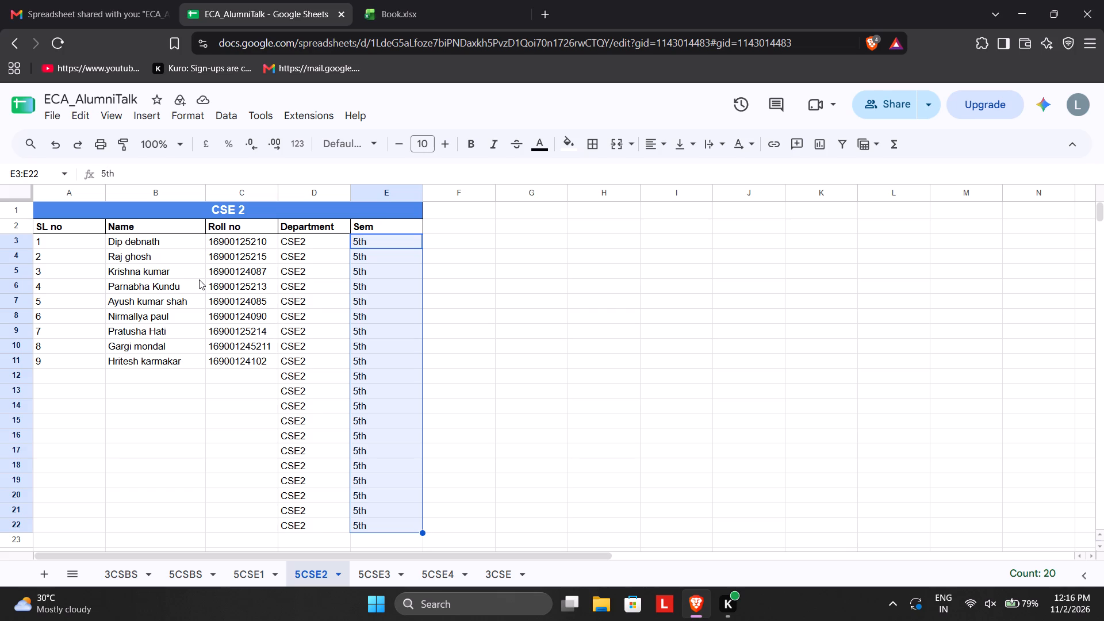
Start row 12 with serial number 10 in A12 and the tenth student's name in B12.
{"action": "left_click", "coordinate": [83, 381]}
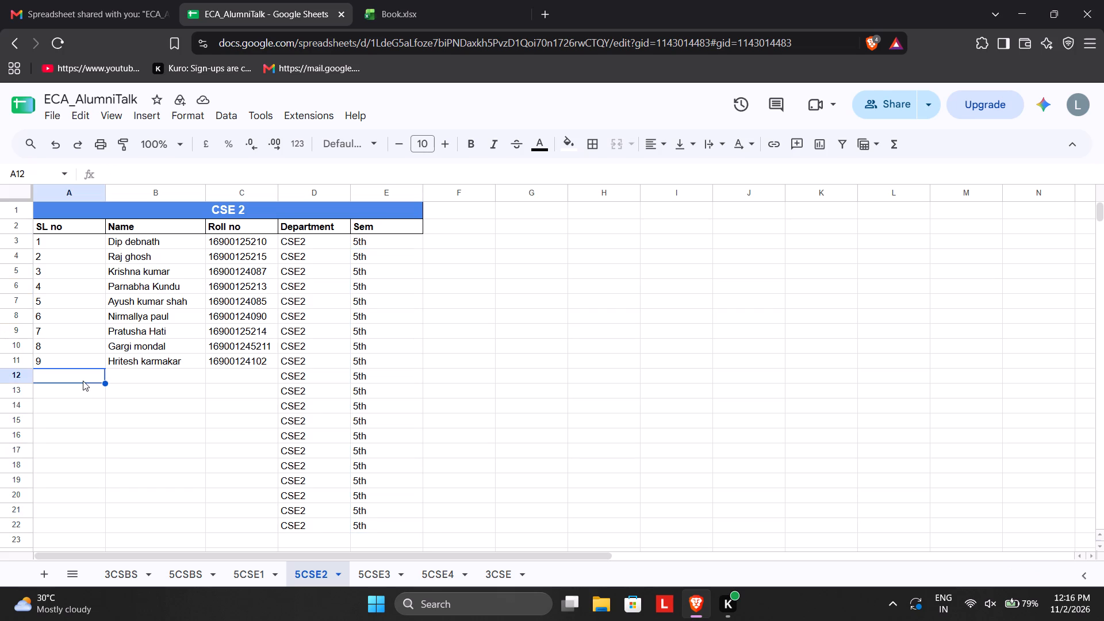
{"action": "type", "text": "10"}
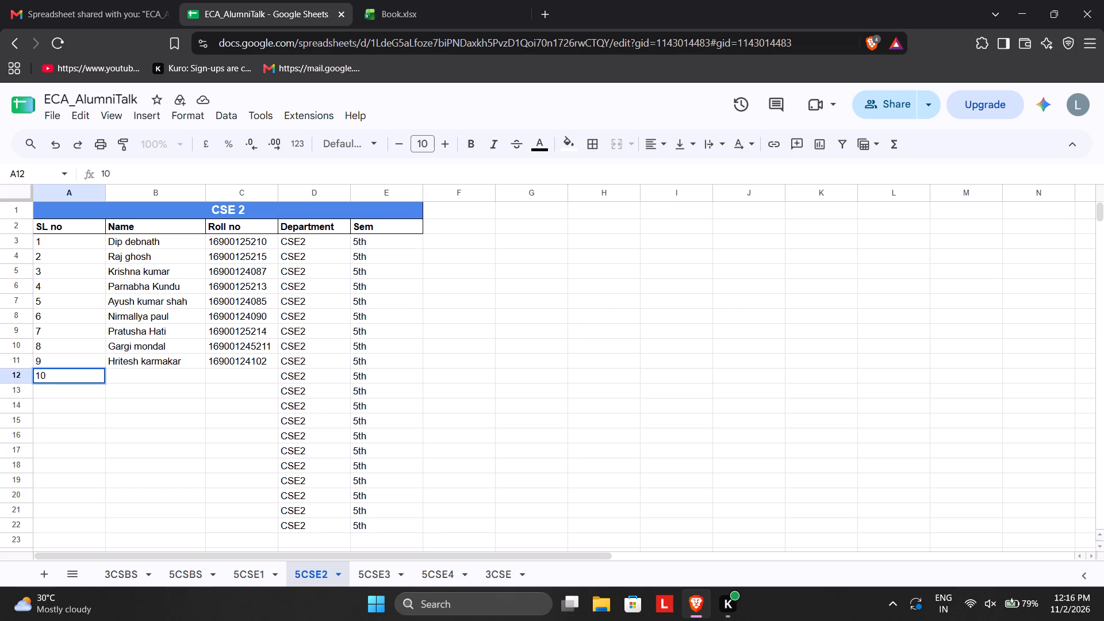
{"action": "left_click", "coordinate": [146, 377]}
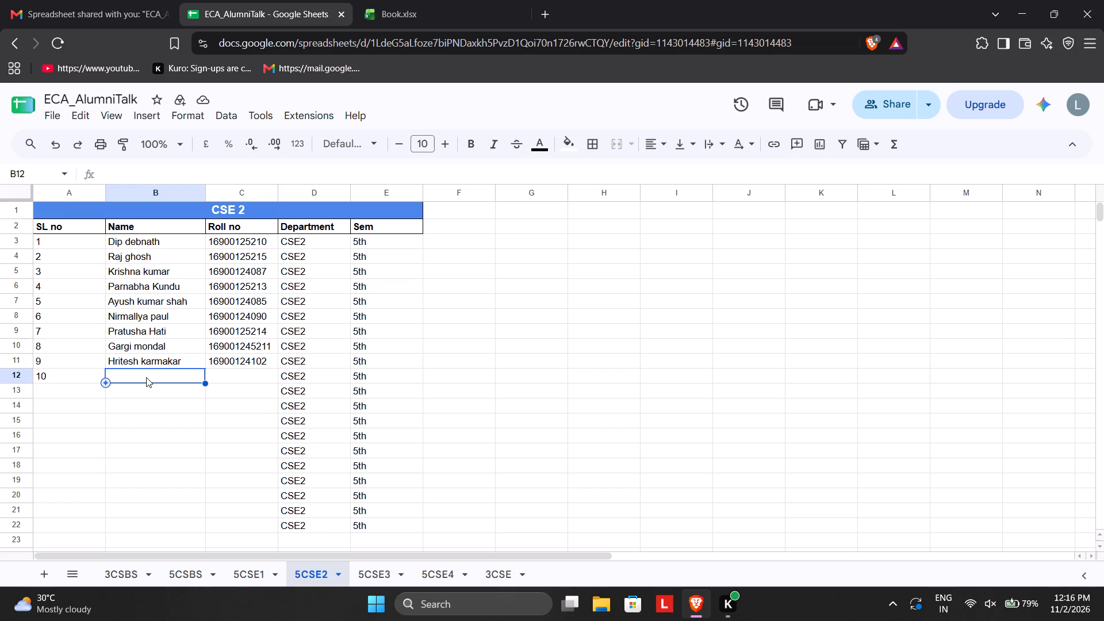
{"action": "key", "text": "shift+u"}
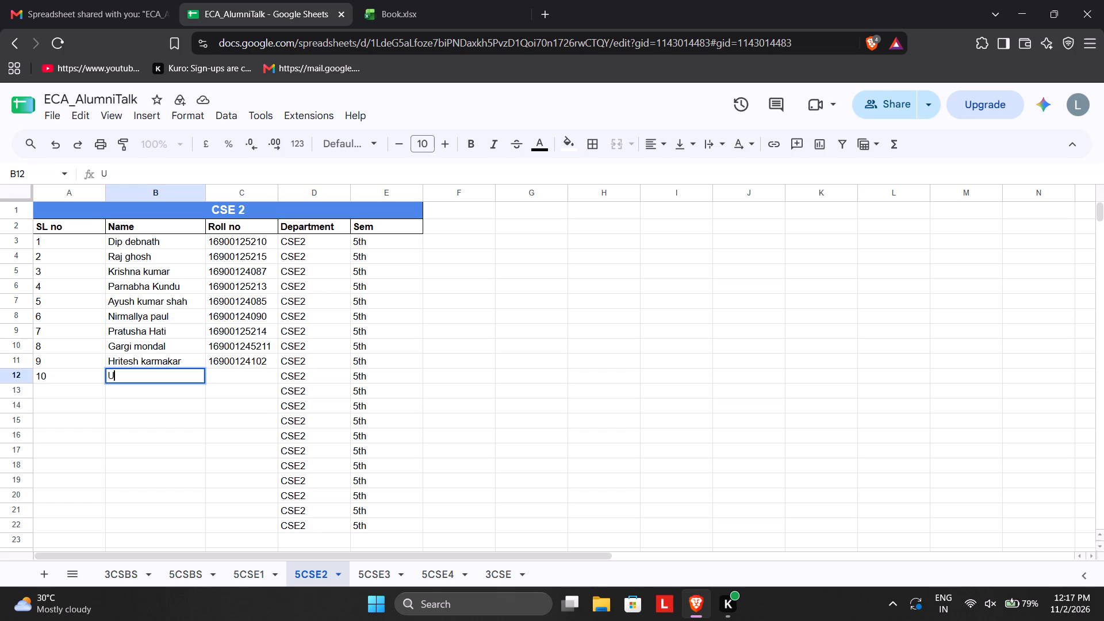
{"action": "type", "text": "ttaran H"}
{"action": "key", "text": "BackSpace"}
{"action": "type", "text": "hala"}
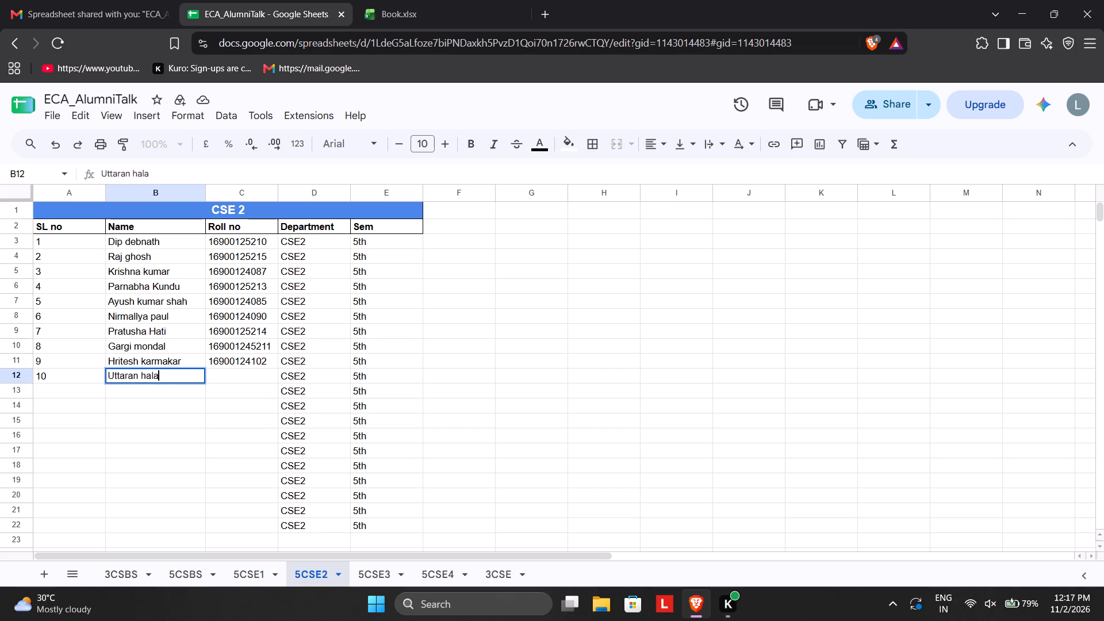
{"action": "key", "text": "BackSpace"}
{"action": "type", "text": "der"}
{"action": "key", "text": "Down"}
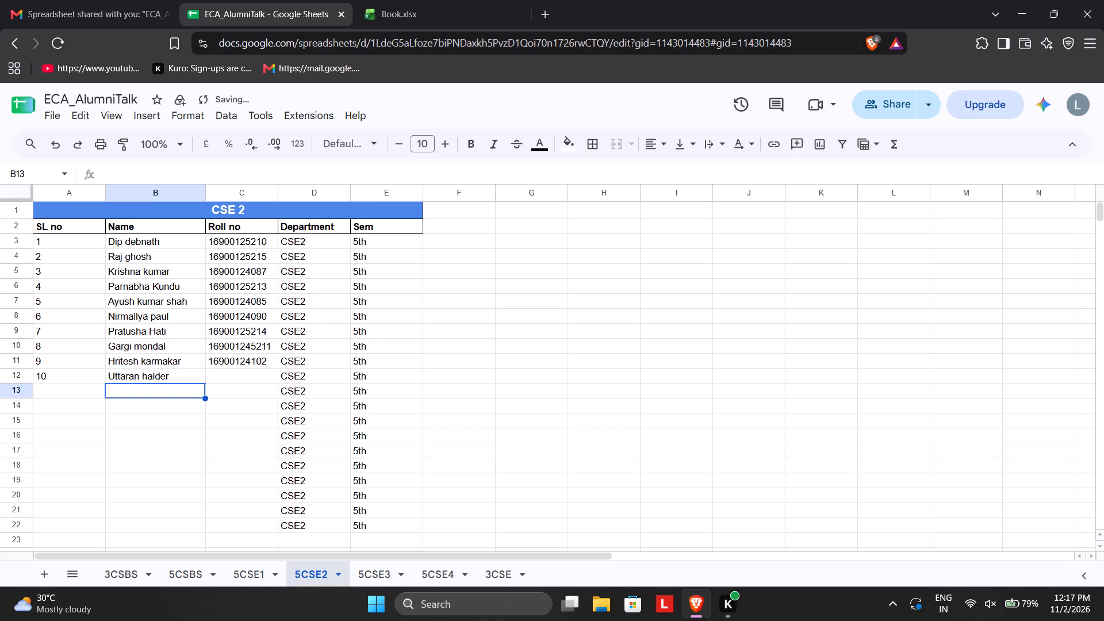
Enter the next student's name in B13 of the Name column.
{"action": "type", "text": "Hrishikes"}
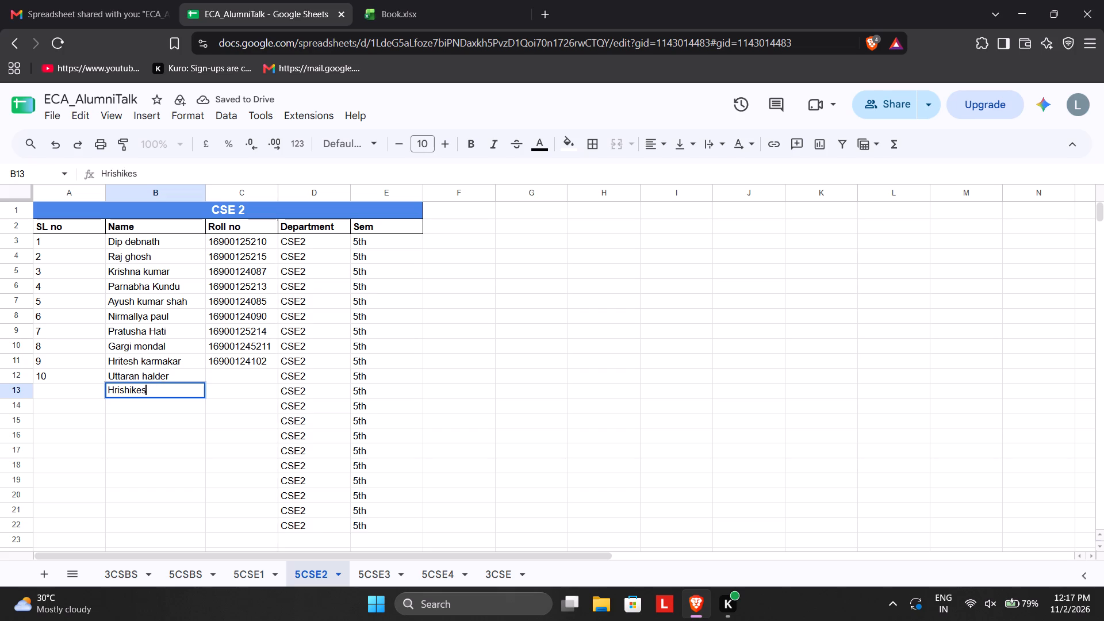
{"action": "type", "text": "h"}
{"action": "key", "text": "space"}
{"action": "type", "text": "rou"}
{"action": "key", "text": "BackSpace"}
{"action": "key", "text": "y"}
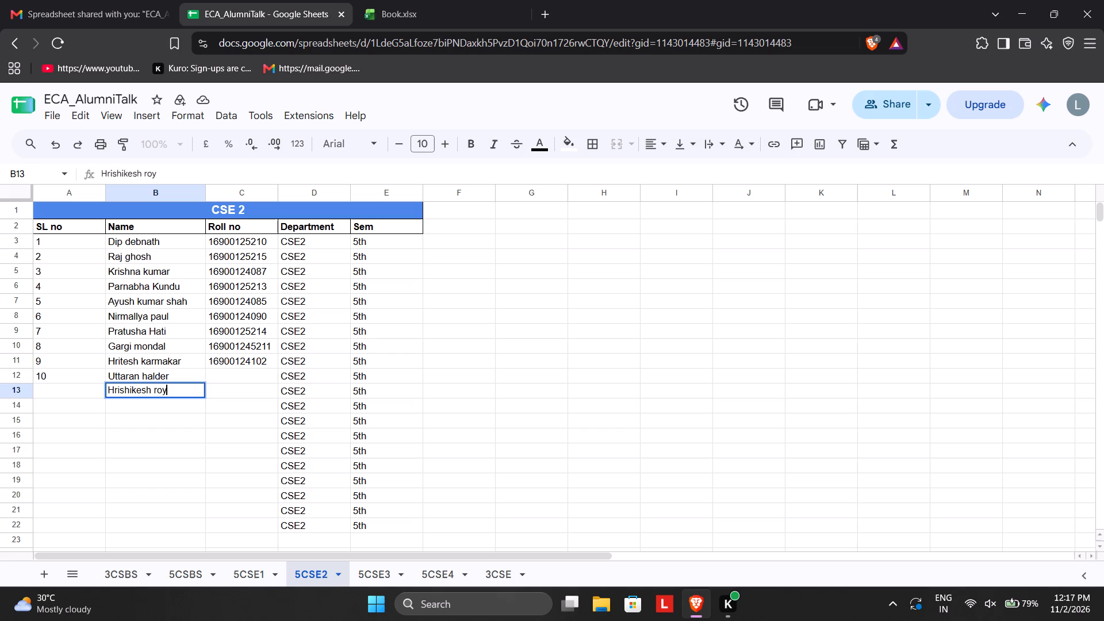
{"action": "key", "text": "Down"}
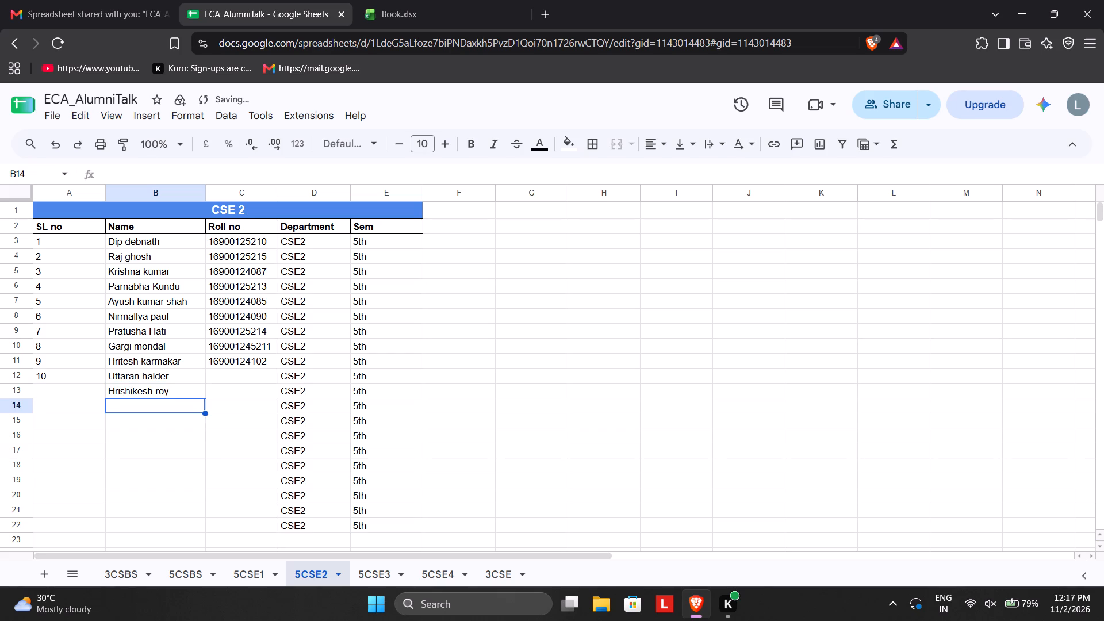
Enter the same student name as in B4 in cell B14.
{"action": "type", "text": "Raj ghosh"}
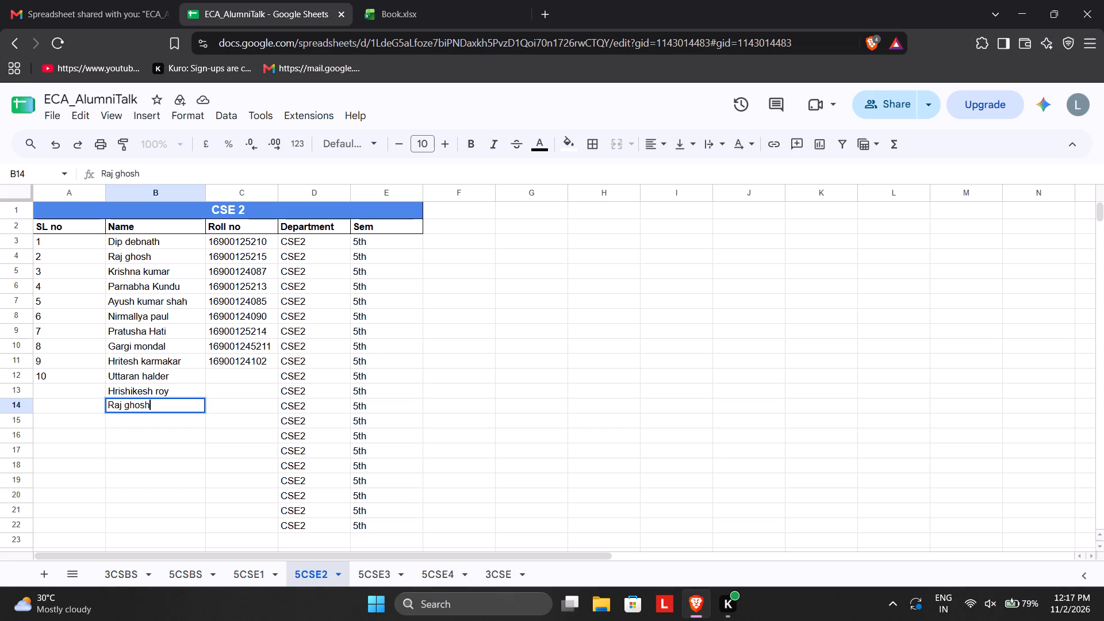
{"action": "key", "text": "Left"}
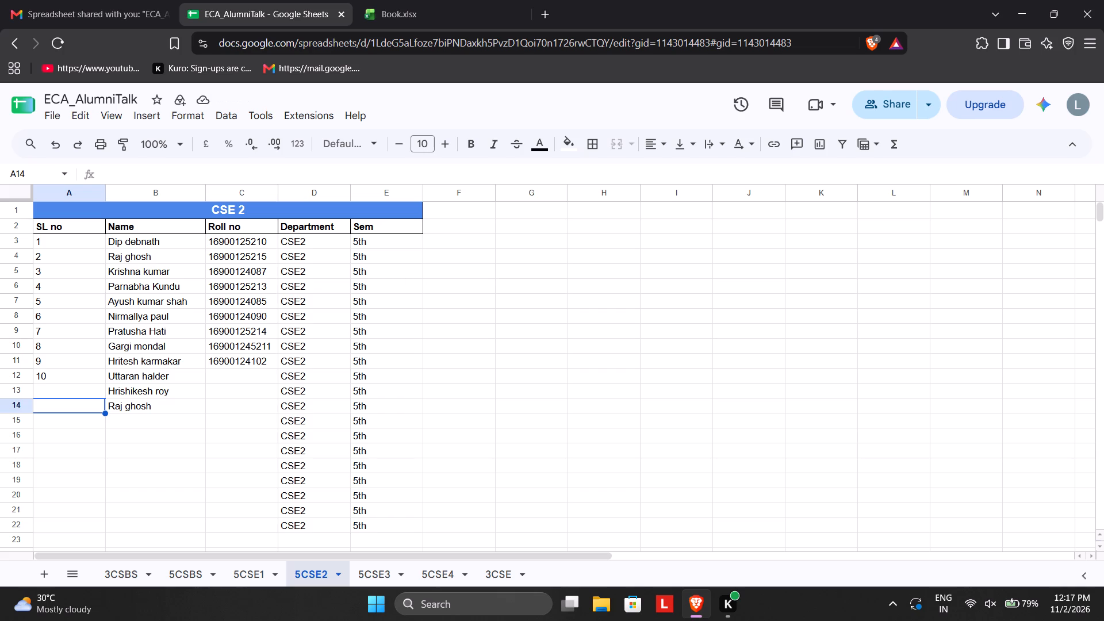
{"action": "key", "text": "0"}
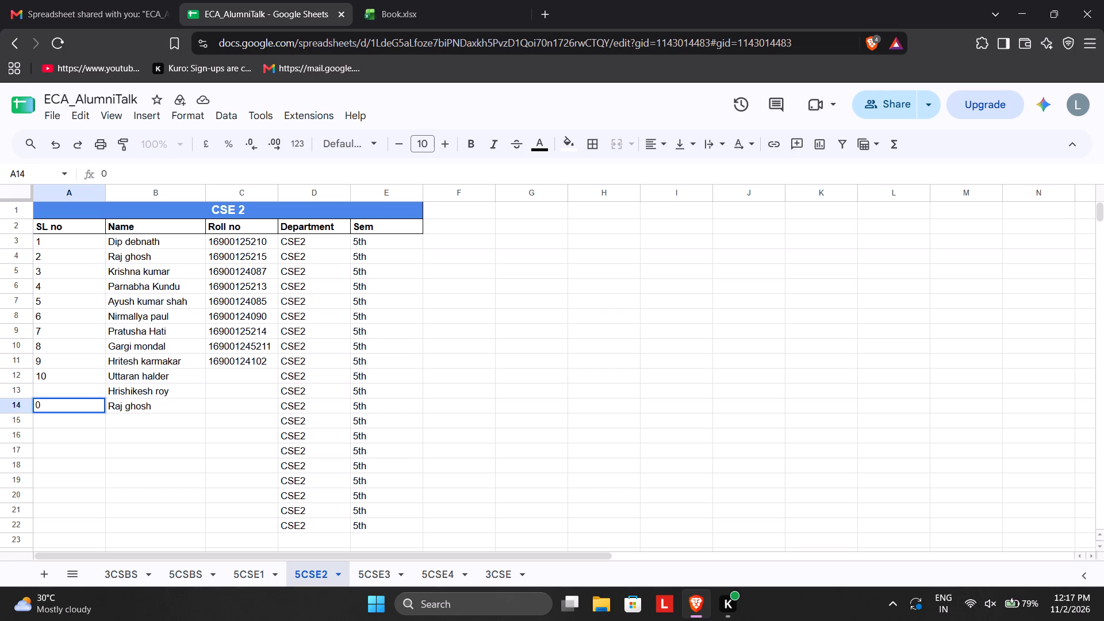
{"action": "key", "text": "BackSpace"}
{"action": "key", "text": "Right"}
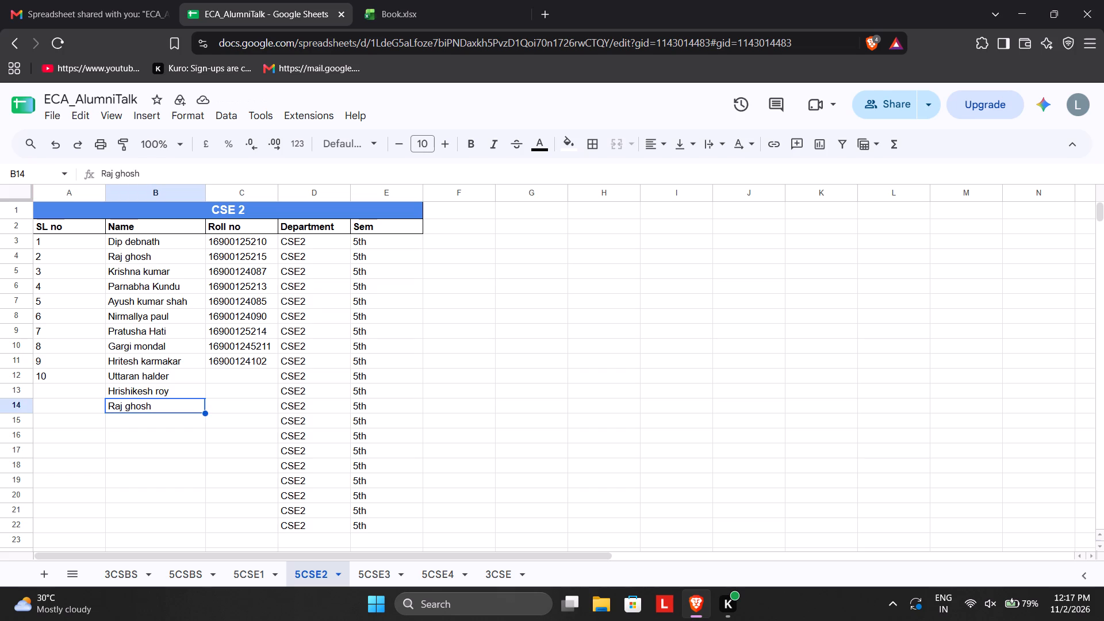
Replace the name in B14 with the correct student's name for that row.
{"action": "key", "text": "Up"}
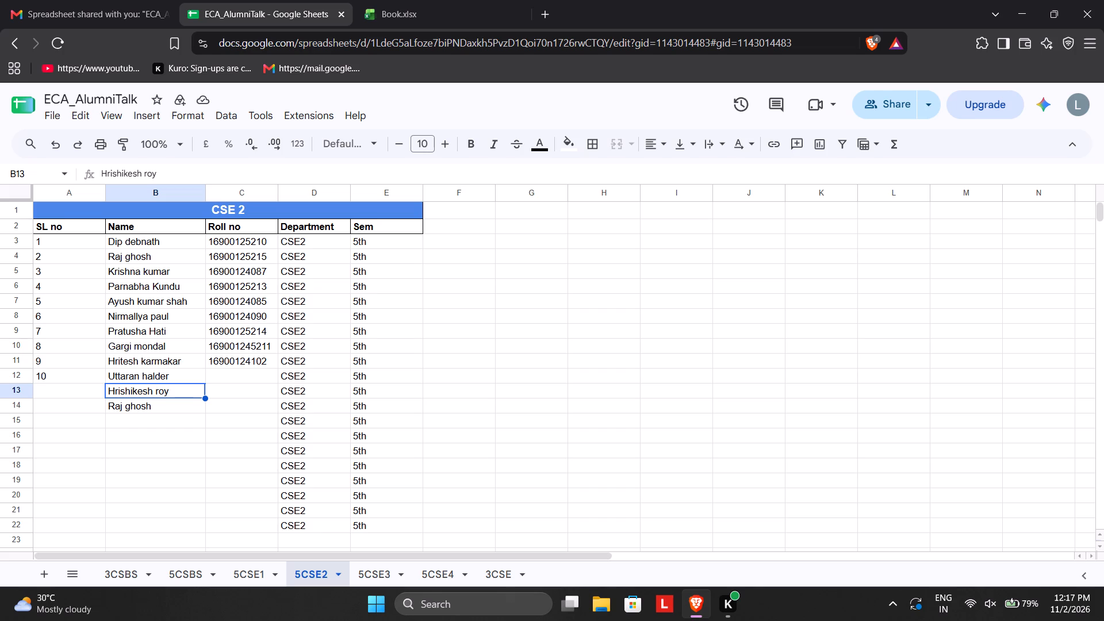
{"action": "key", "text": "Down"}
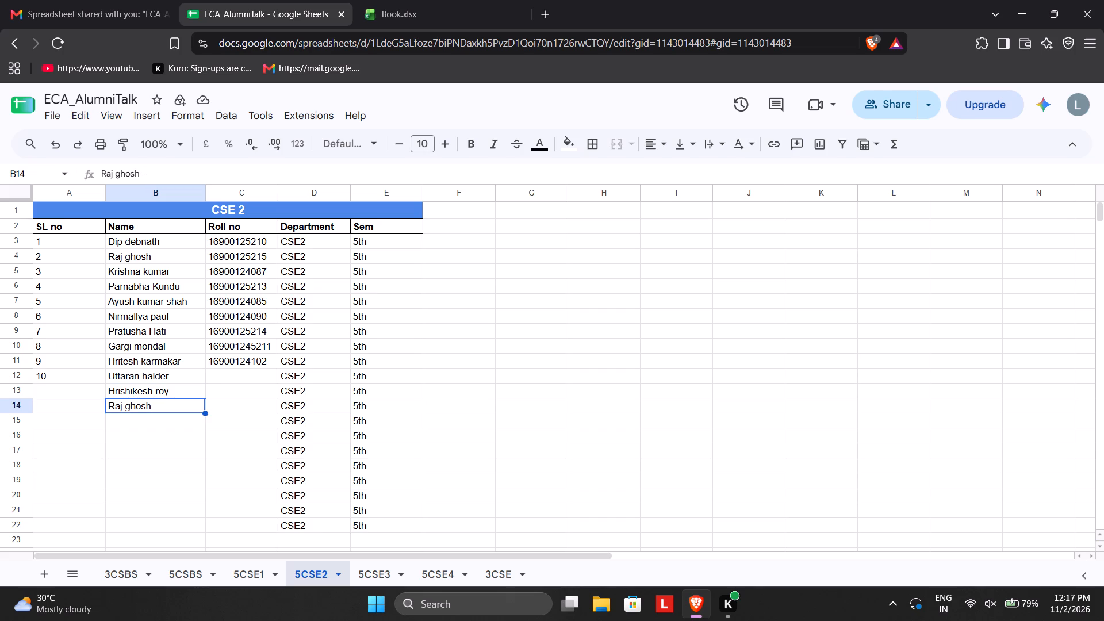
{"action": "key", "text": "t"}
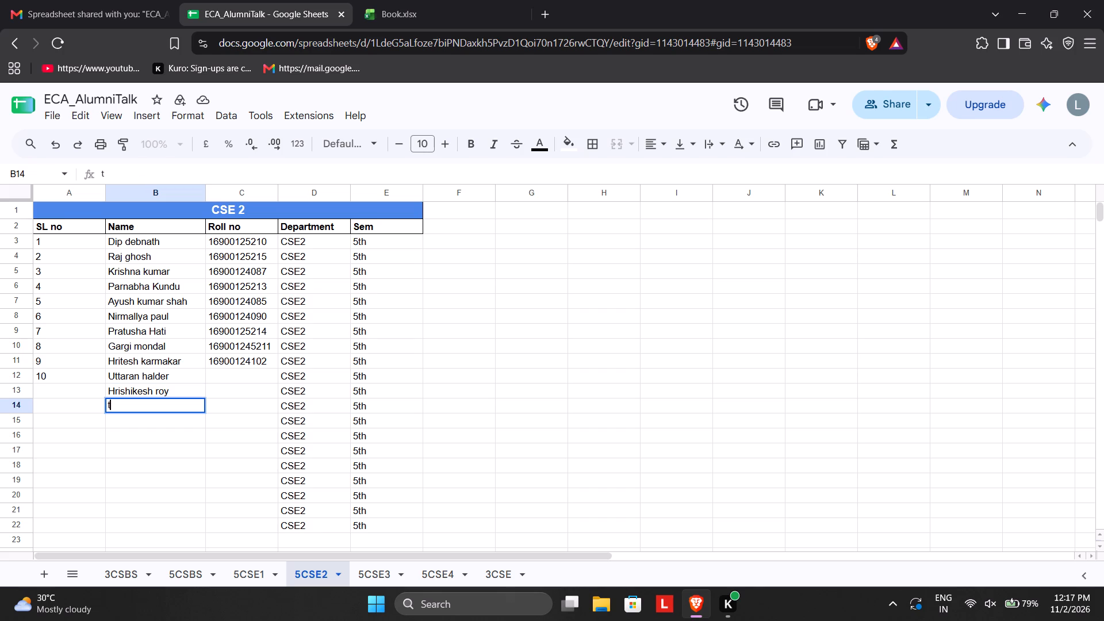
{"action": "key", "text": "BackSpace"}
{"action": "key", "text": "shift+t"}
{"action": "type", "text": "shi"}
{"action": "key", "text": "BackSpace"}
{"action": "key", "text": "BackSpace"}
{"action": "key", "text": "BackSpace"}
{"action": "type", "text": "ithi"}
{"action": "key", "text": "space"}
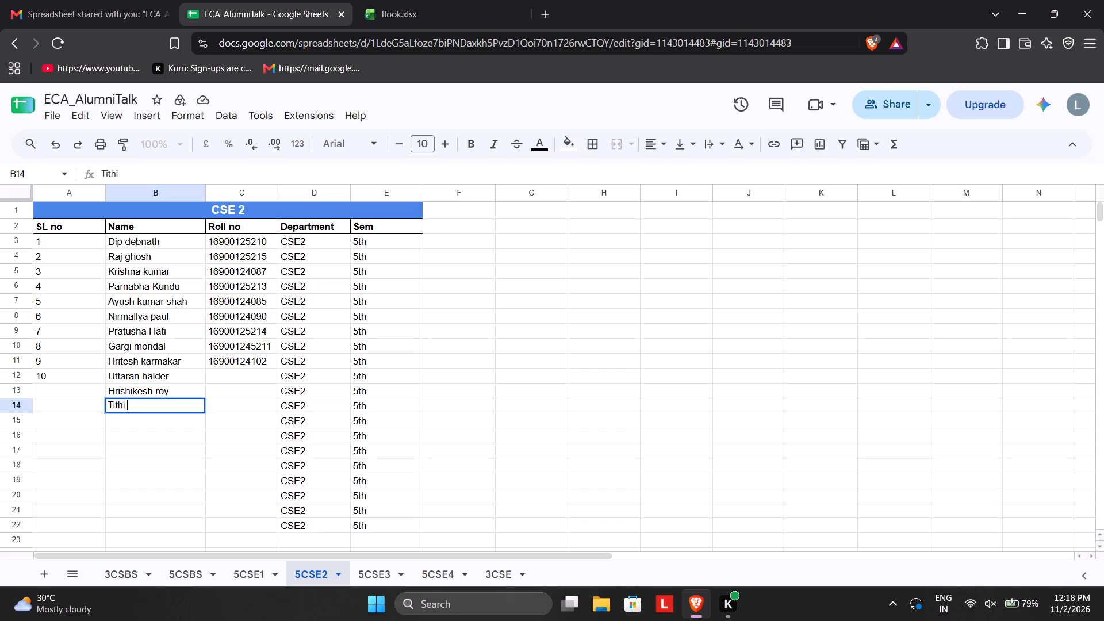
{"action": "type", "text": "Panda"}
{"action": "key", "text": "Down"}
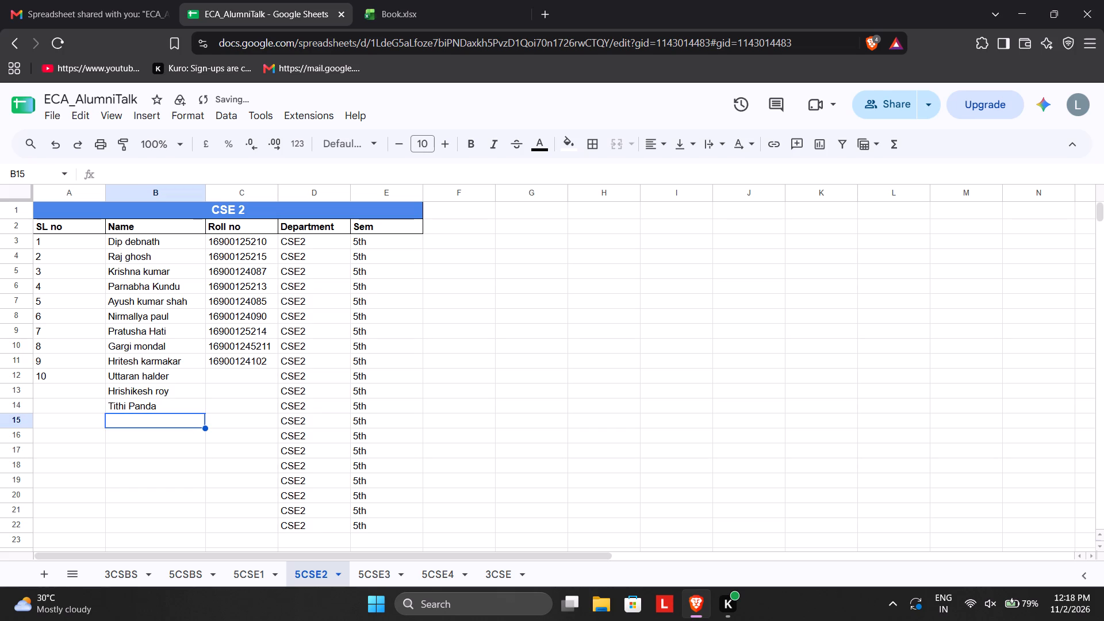
Enter a new student's name in B15 and repeat the name from B4 in B16.
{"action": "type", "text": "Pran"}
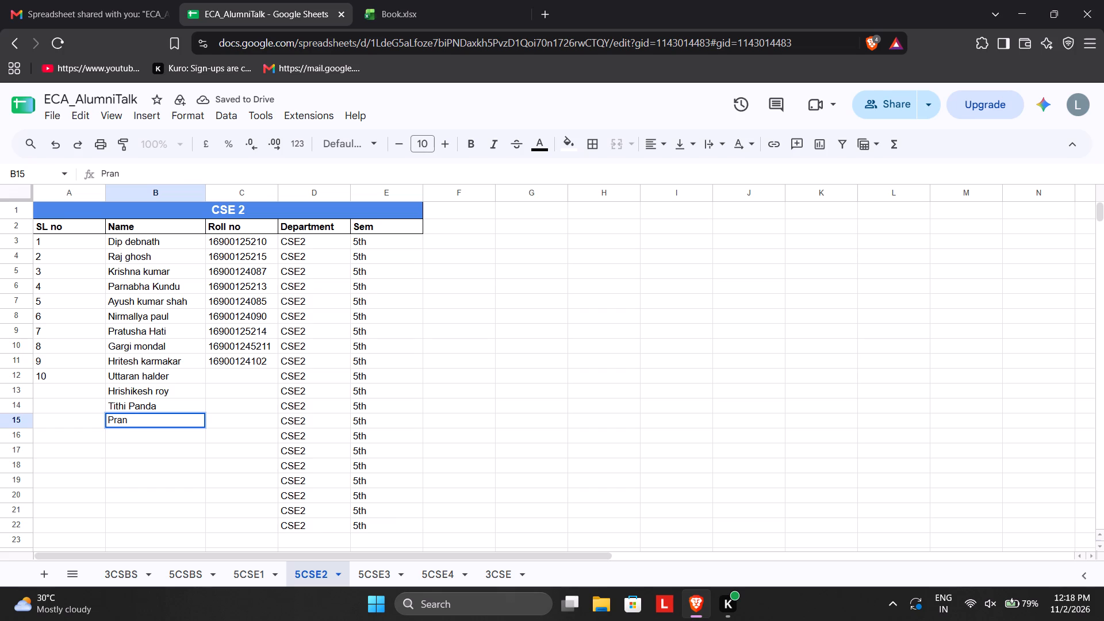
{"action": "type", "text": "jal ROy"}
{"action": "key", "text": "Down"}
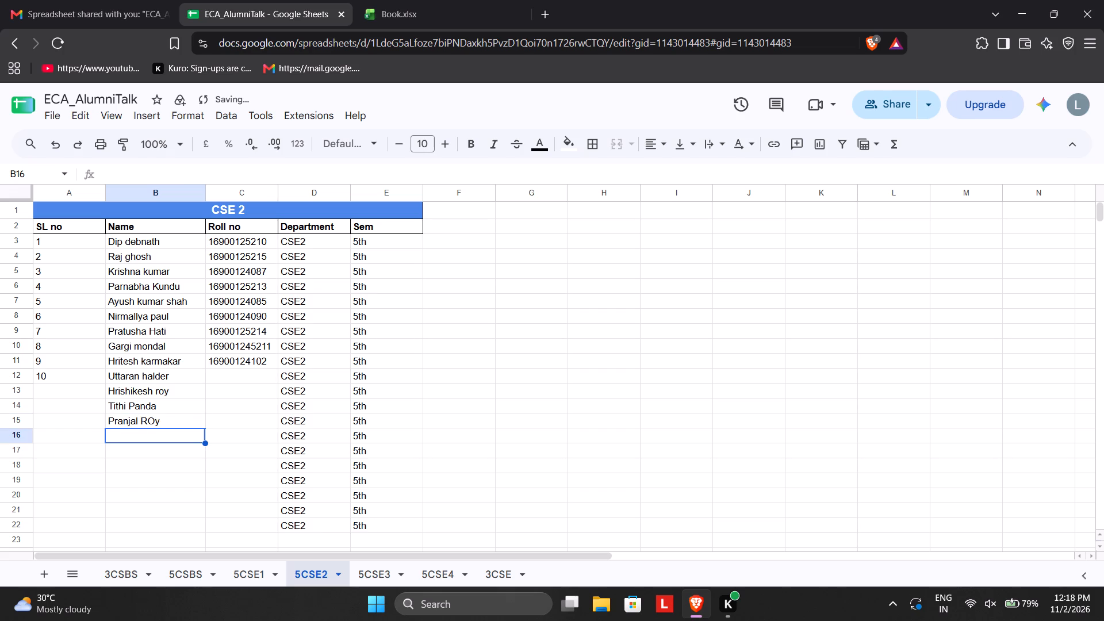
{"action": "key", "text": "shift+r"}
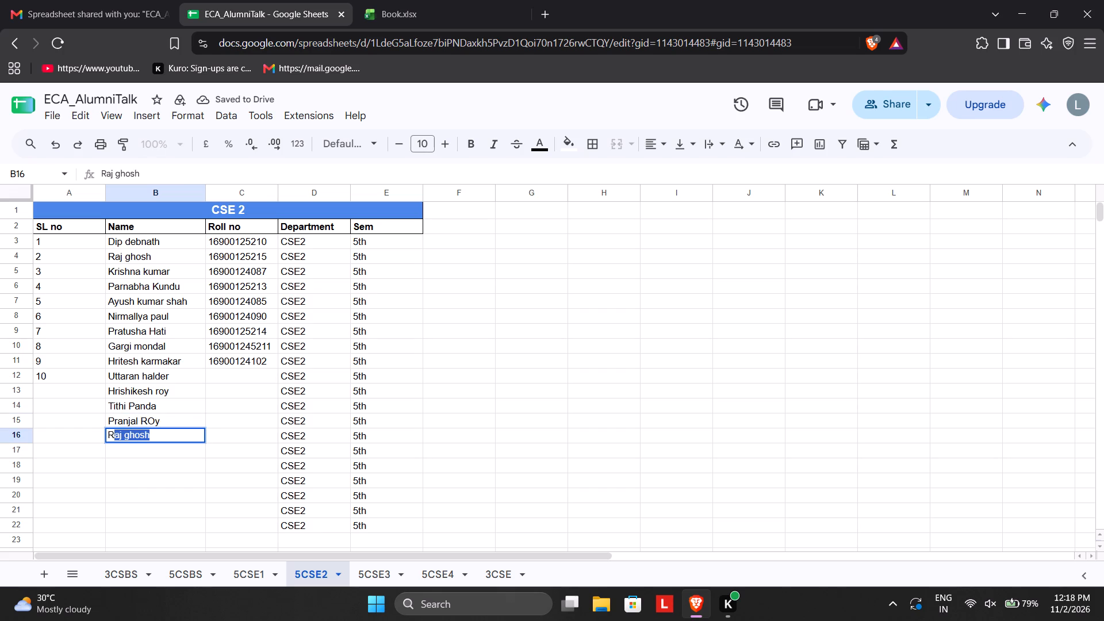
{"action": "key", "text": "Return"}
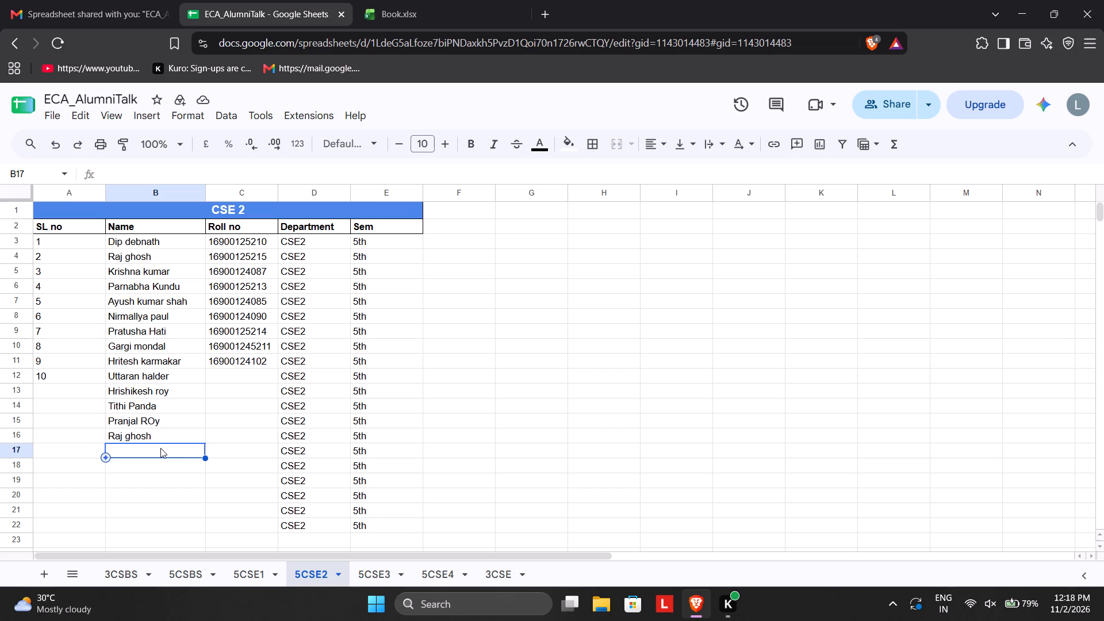
Enter the next student's name in B17 and repeat the name from B5 in B18.
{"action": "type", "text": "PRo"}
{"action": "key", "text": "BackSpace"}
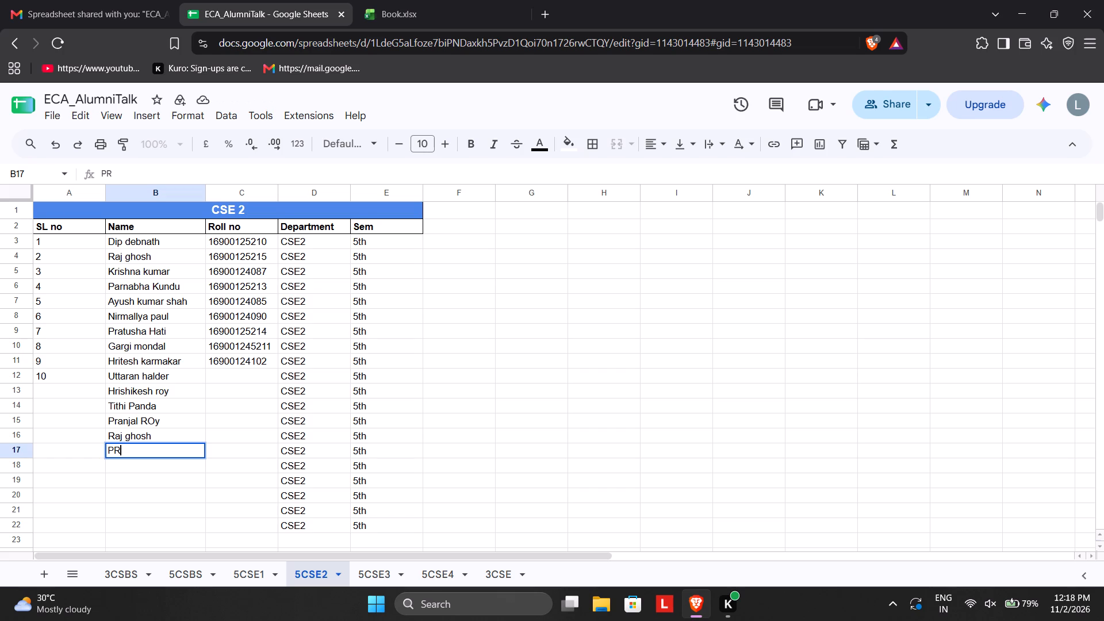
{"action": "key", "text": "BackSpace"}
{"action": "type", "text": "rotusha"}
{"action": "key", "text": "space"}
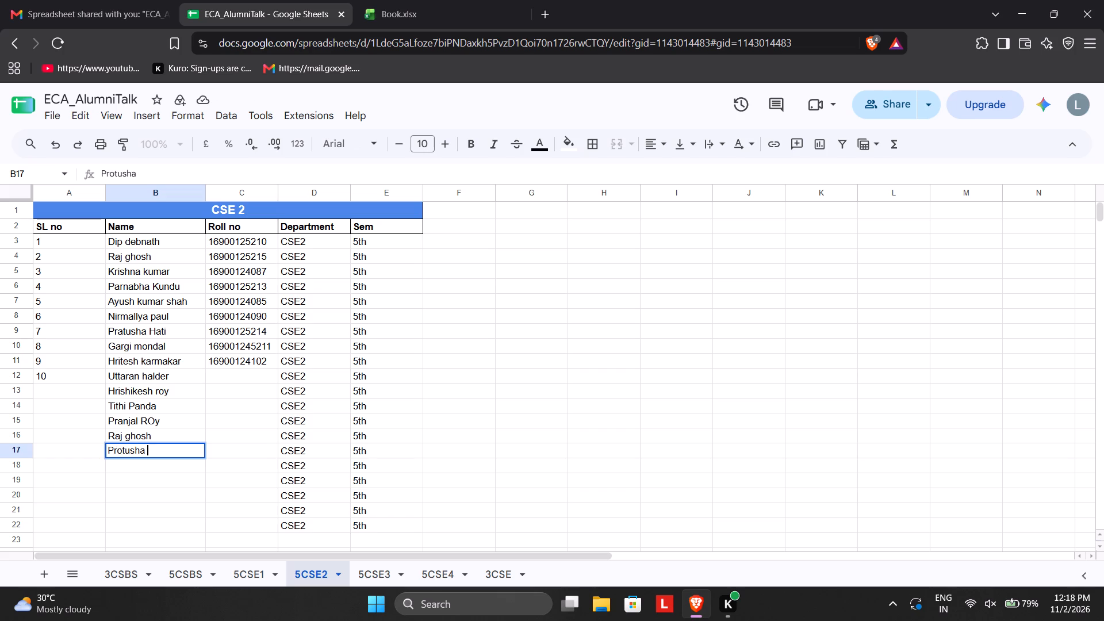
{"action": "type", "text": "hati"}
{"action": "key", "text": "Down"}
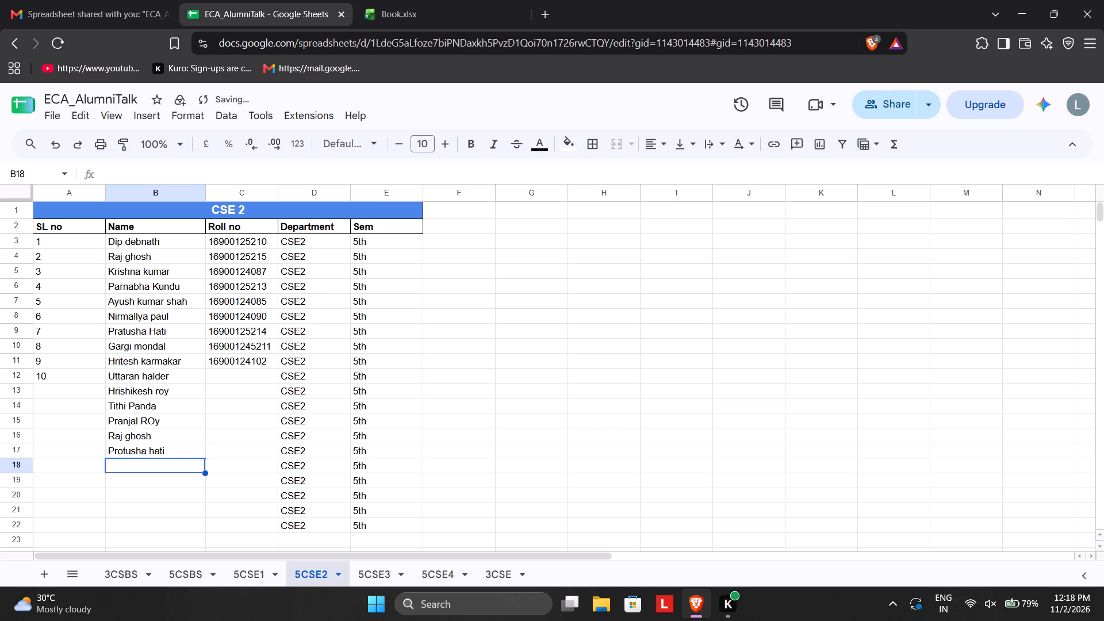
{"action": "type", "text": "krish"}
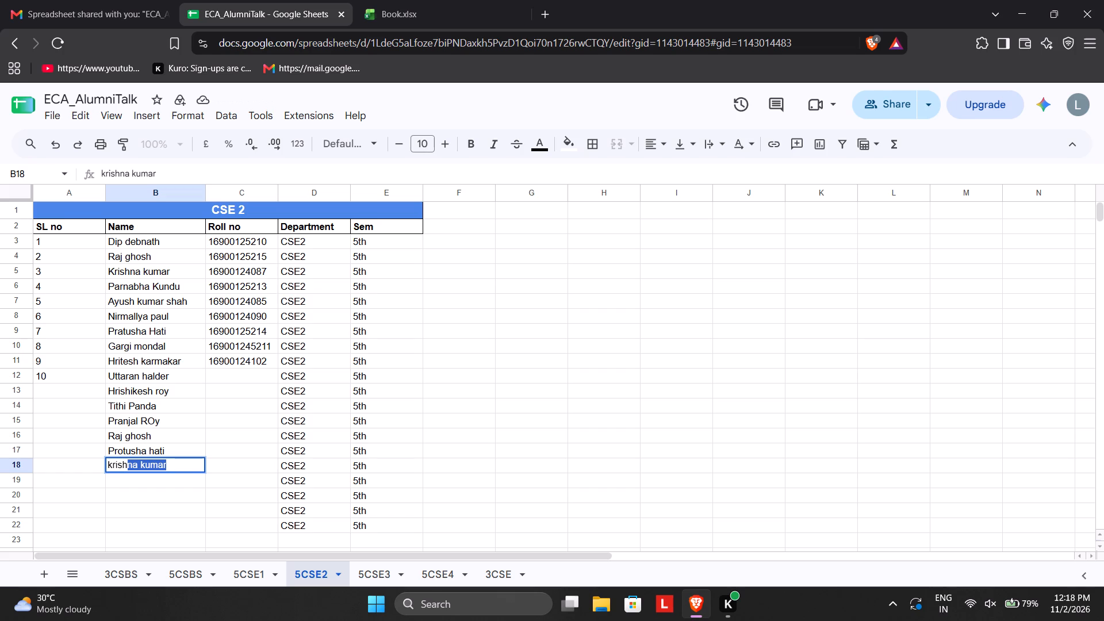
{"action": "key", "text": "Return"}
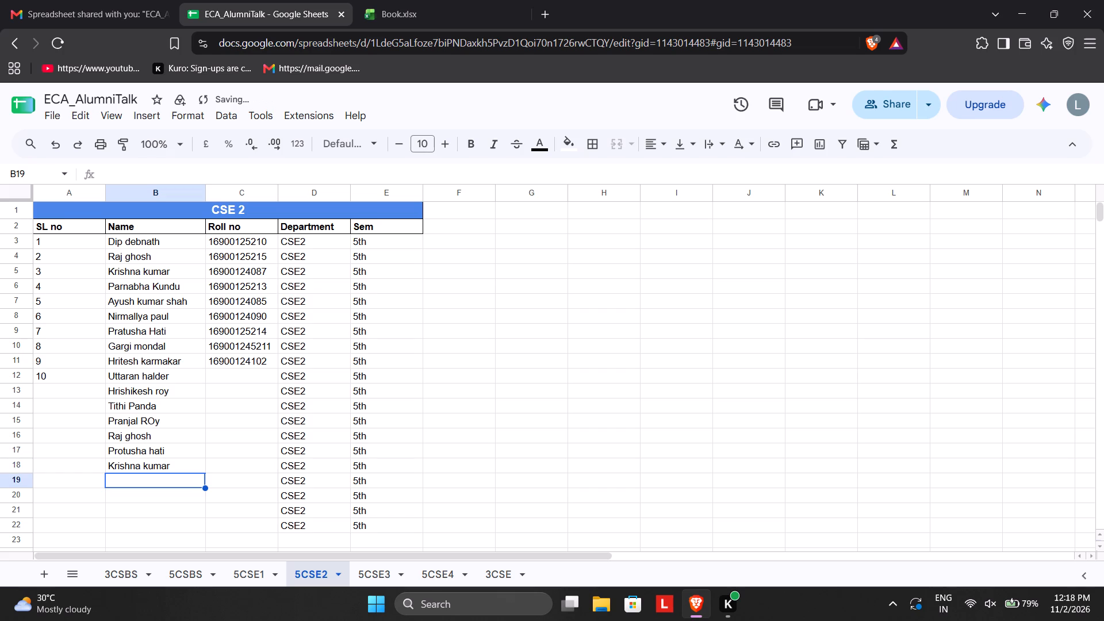
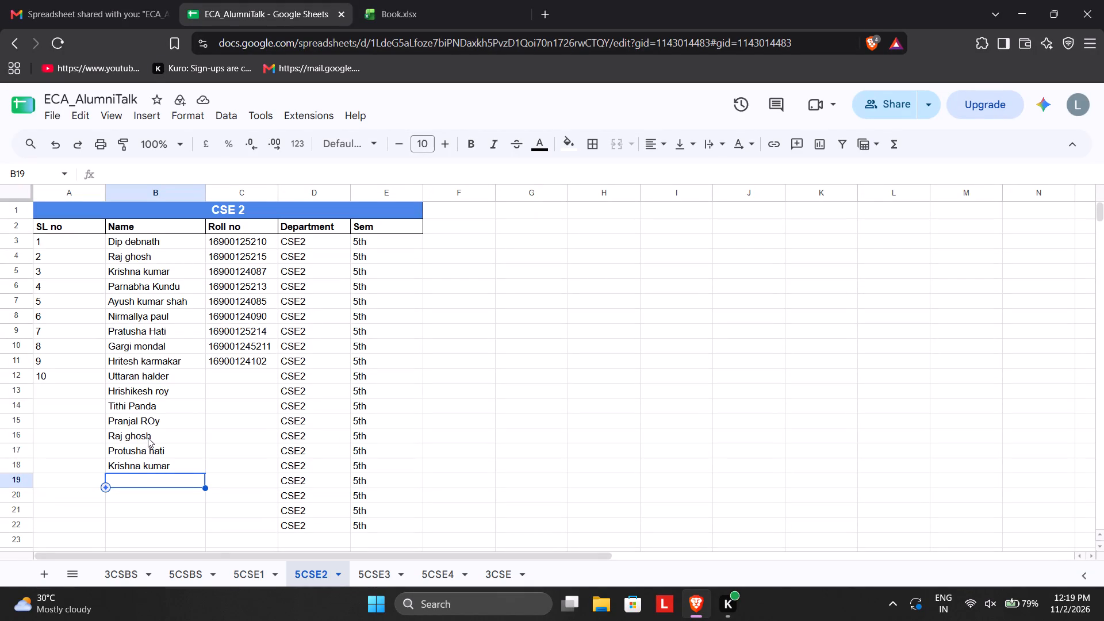
Clear the repeated and misplaced student names from cells B16:B18.
{"action": "left_click_drag", "start_coordinate": [149, 434], "coordinate": [171, 465]}
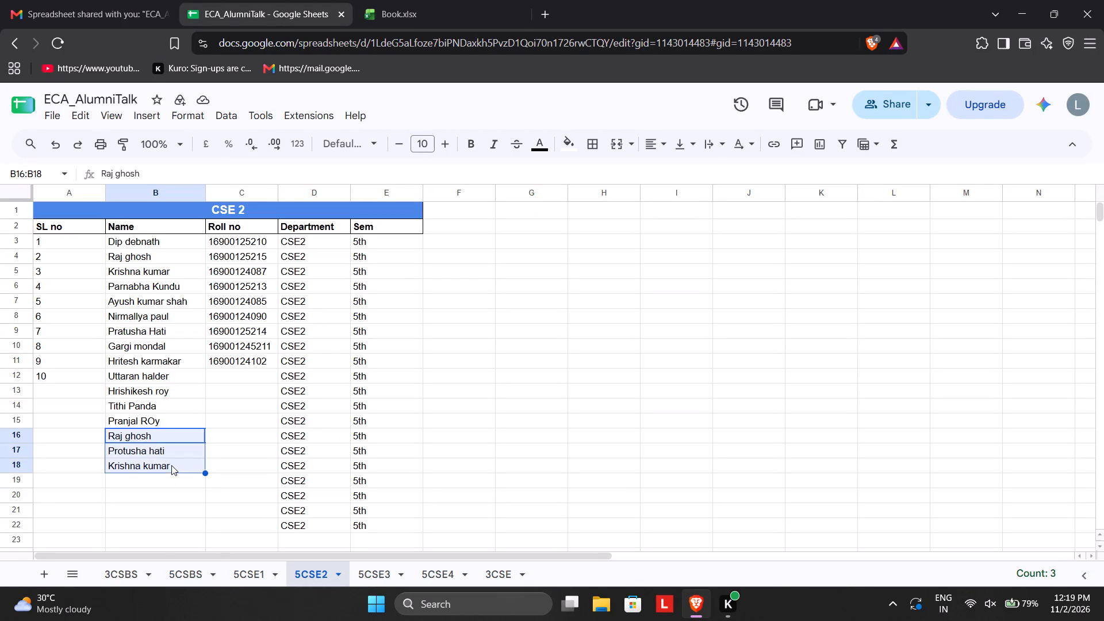
{"action": "key", "text": "BackSpace"}
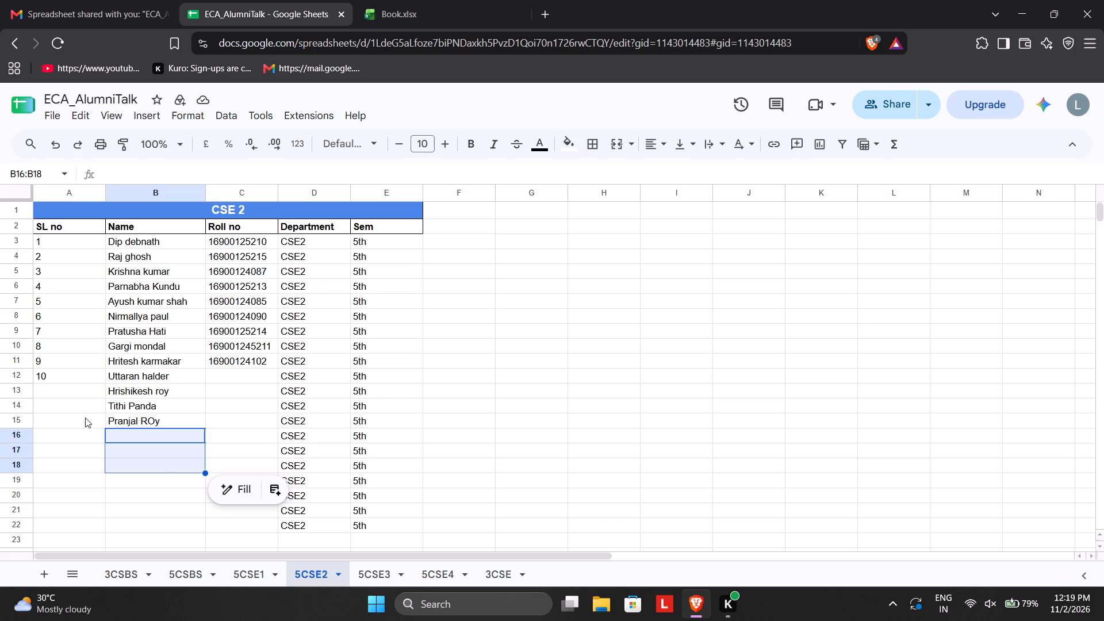
Correct the surname in B15 by changing its capital O to a lowercase o.
{"action": "left_click", "coordinate": [154, 424]}
{"action": "left_click", "coordinate": [154, 424]}
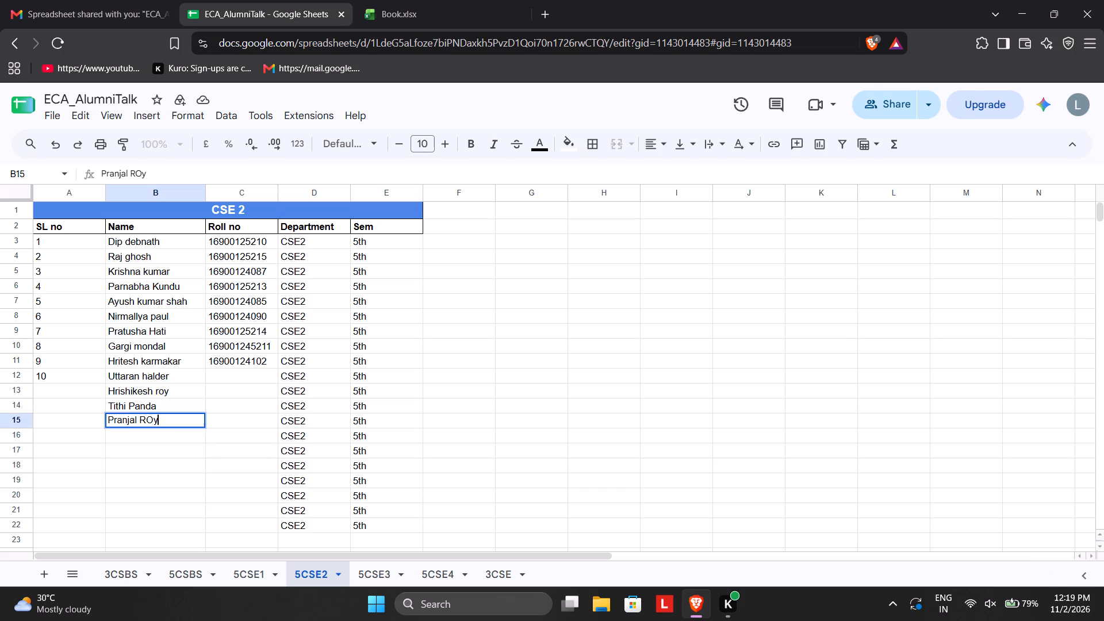
{"action": "key", "text": "Left"}
{"action": "key", "text": "BackSpace"}
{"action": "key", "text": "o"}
{"action": "key", "text": "Down"}
{"action": "key", "text": "Down"}
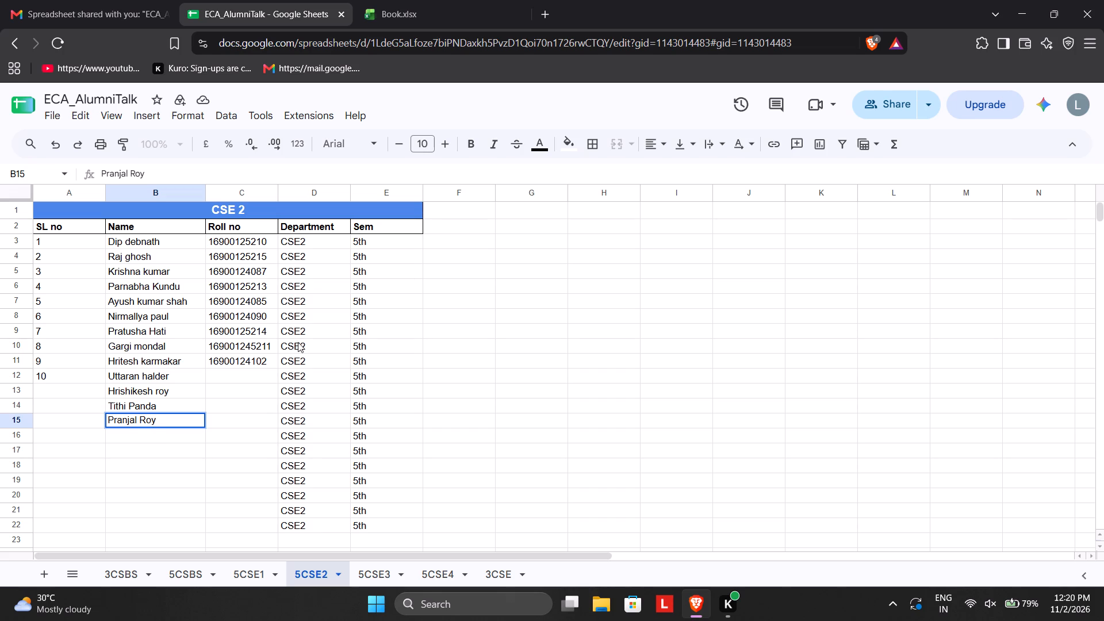
Enter the next two students' names in cells B16 and B17 of the Name column.
{"action": "left_click", "coordinate": [200, 432]}
{"action": "left_click", "coordinate": [185, 454]}
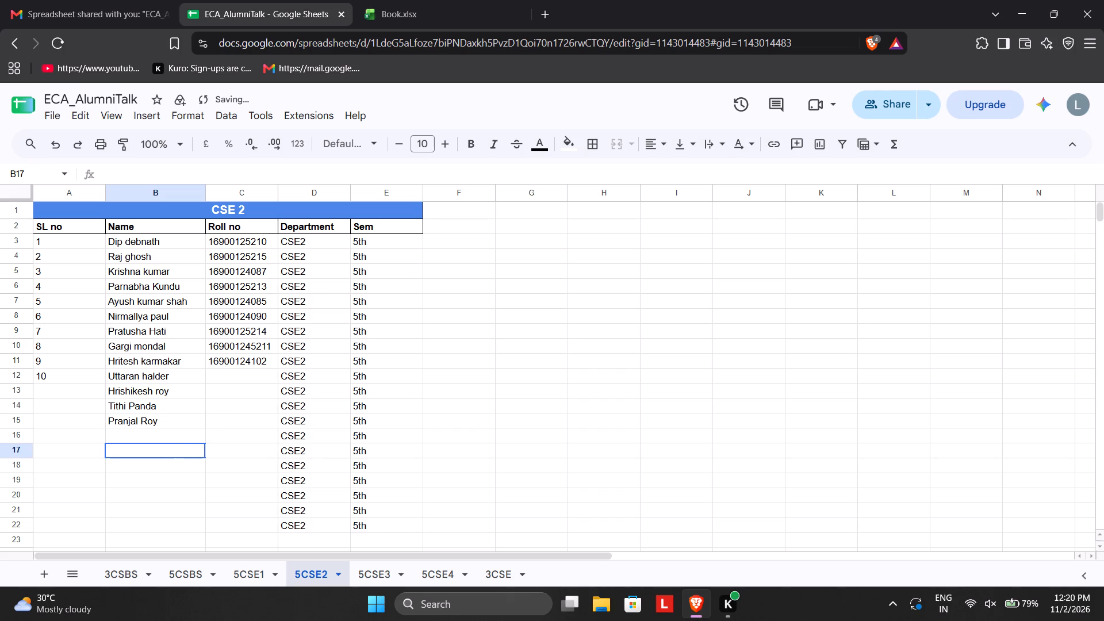
{"action": "left_click", "coordinate": [185, 442]}
{"action": "left_click", "coordinate": [186, 434]}
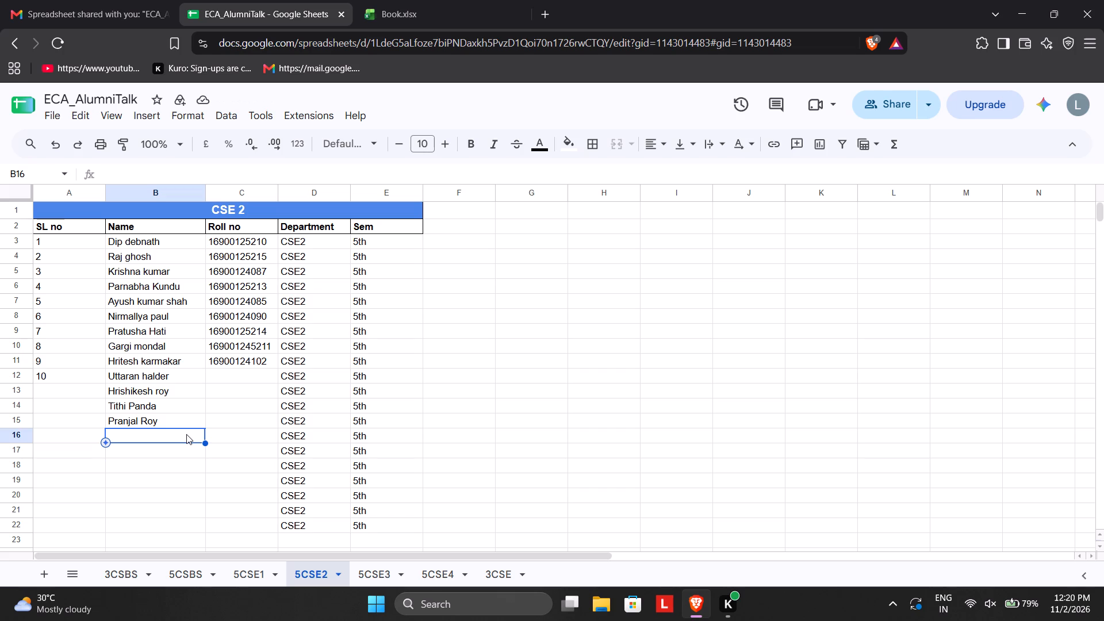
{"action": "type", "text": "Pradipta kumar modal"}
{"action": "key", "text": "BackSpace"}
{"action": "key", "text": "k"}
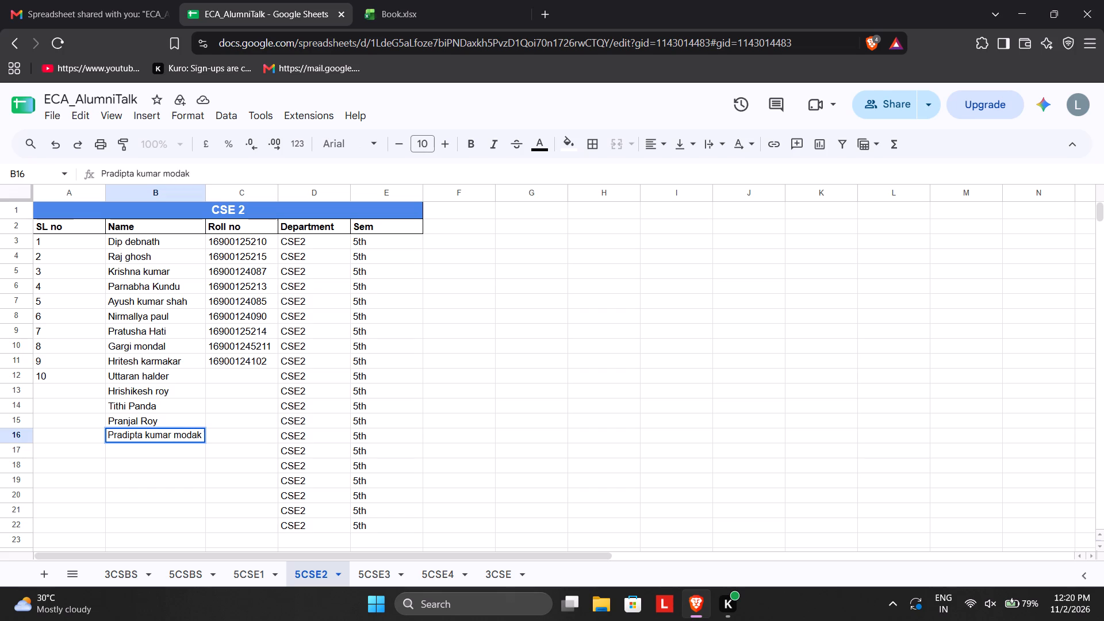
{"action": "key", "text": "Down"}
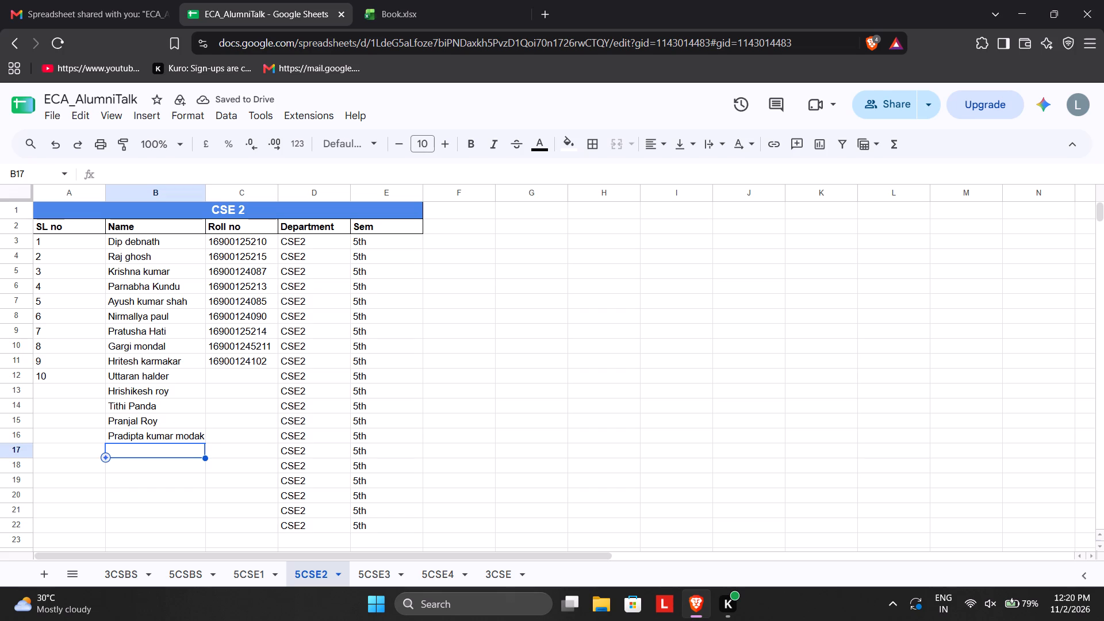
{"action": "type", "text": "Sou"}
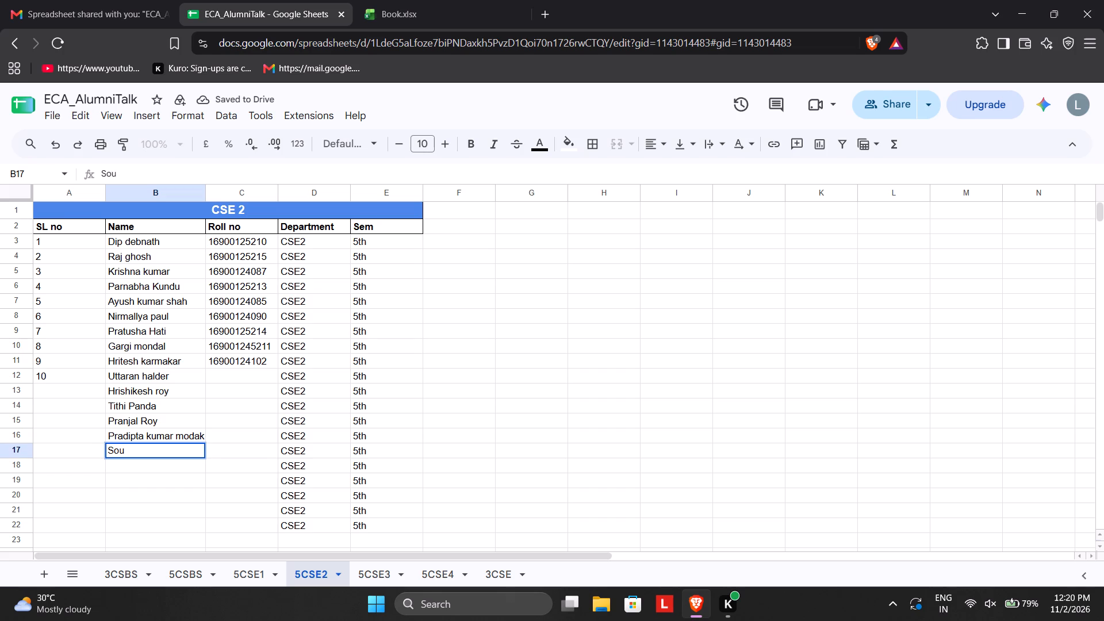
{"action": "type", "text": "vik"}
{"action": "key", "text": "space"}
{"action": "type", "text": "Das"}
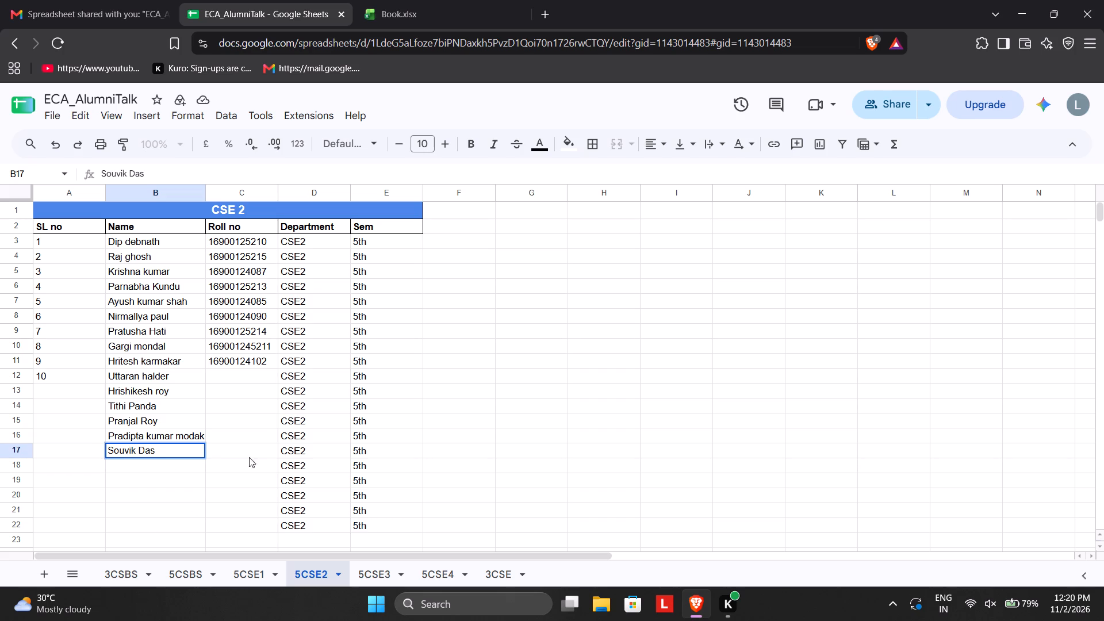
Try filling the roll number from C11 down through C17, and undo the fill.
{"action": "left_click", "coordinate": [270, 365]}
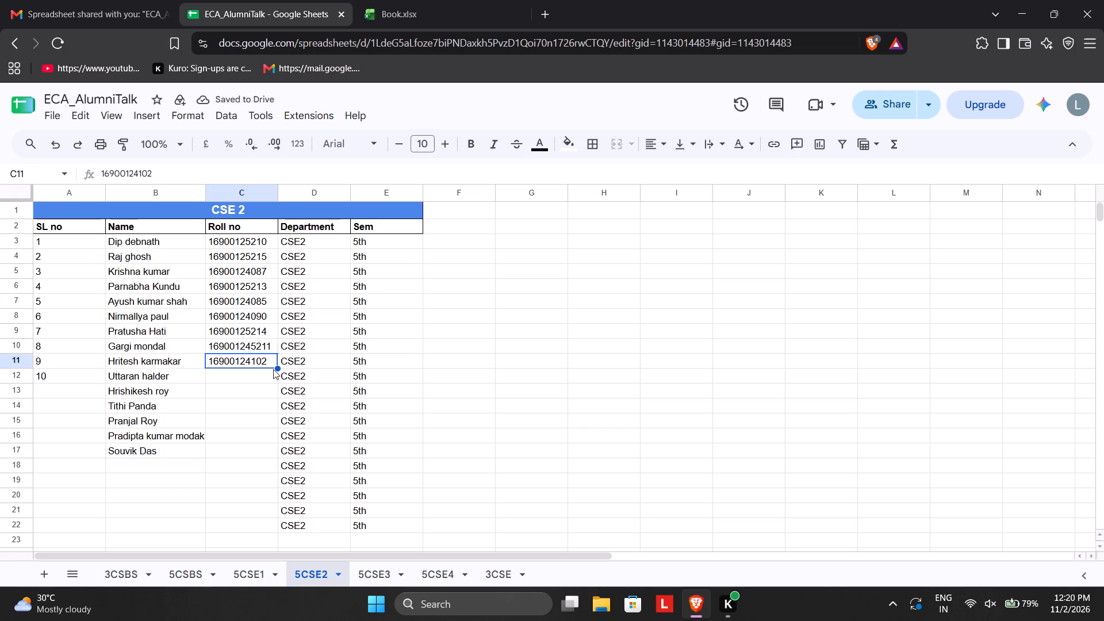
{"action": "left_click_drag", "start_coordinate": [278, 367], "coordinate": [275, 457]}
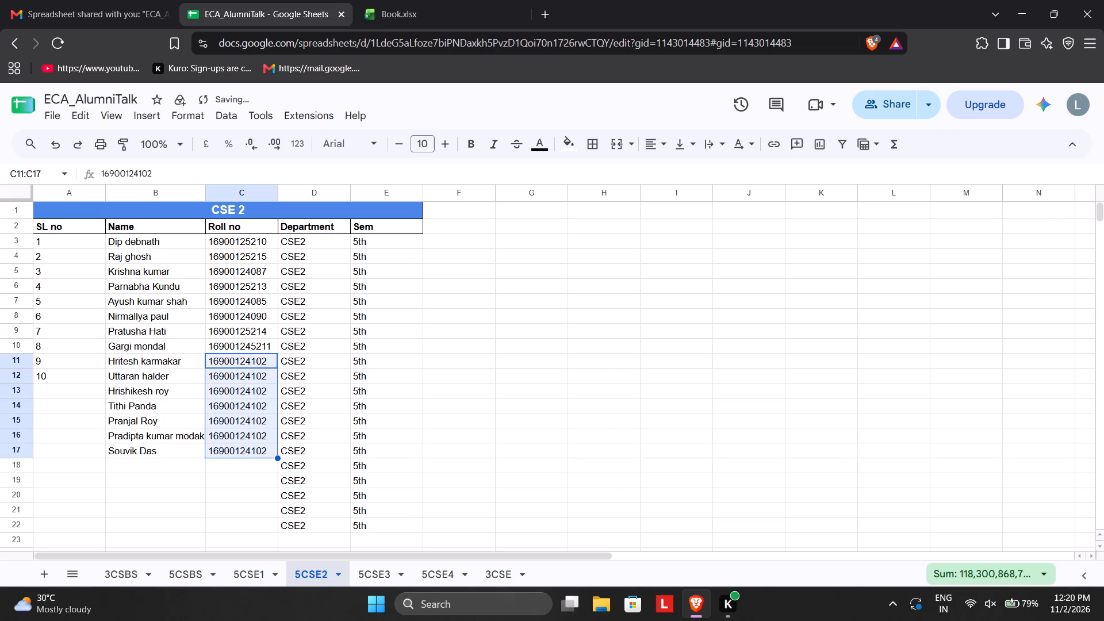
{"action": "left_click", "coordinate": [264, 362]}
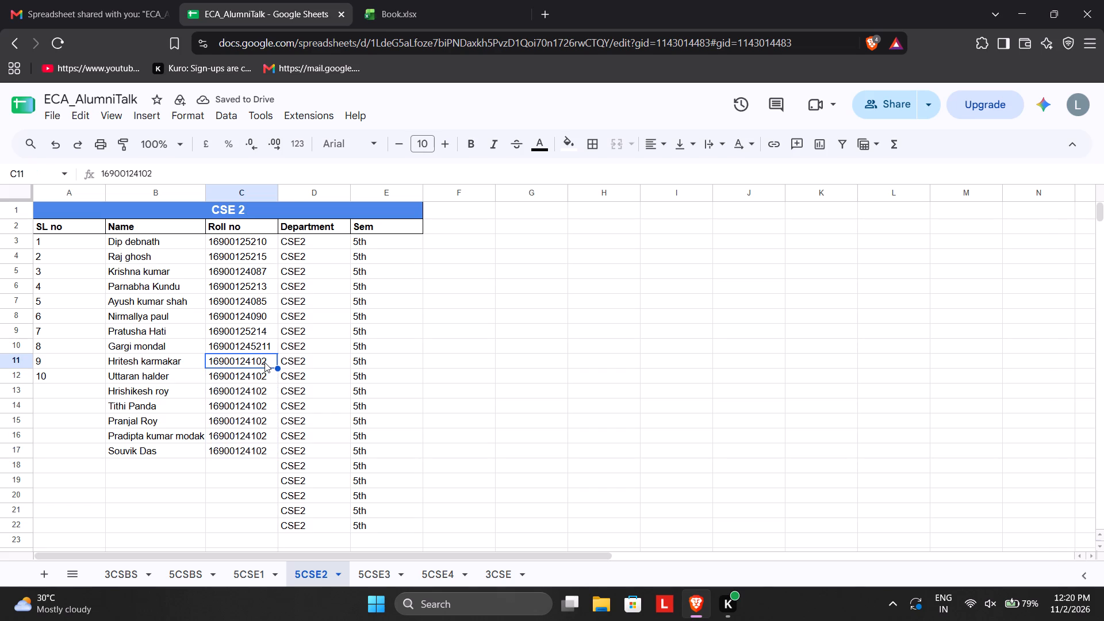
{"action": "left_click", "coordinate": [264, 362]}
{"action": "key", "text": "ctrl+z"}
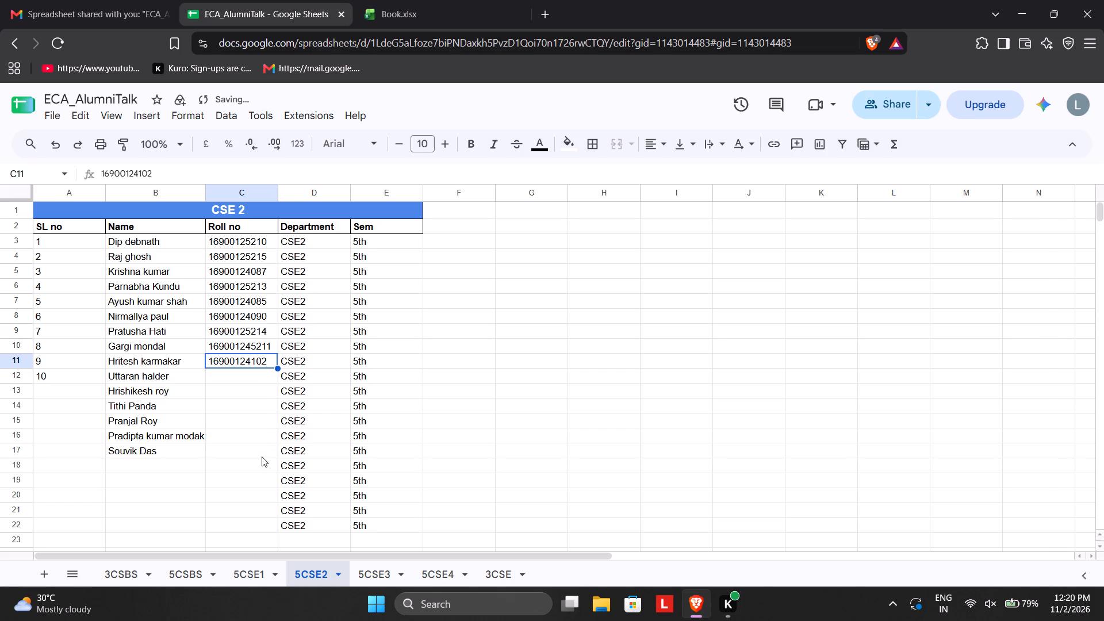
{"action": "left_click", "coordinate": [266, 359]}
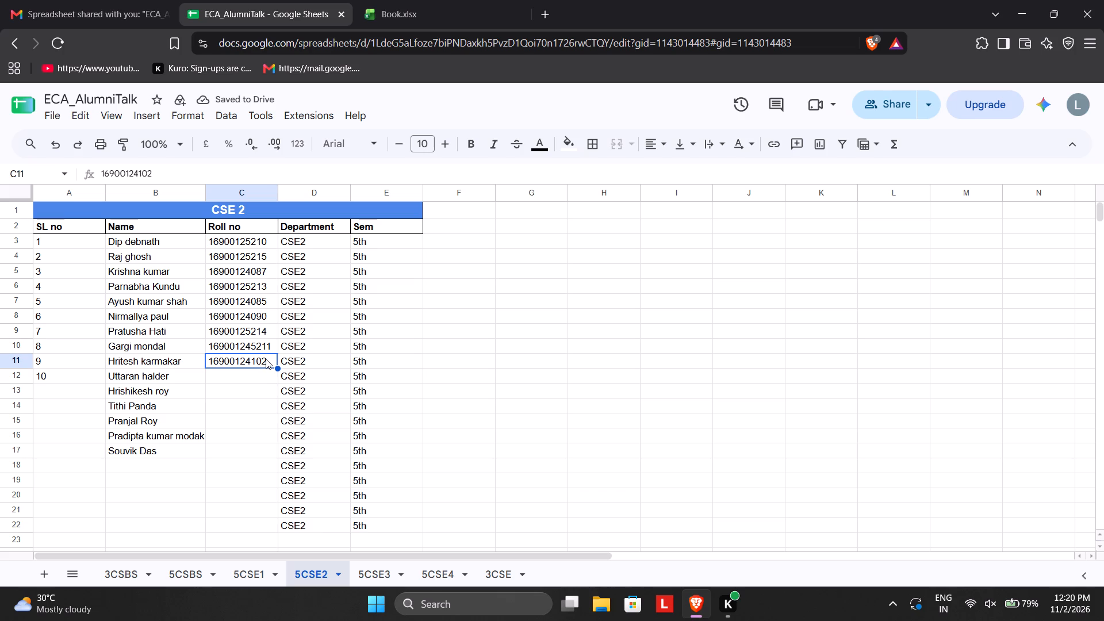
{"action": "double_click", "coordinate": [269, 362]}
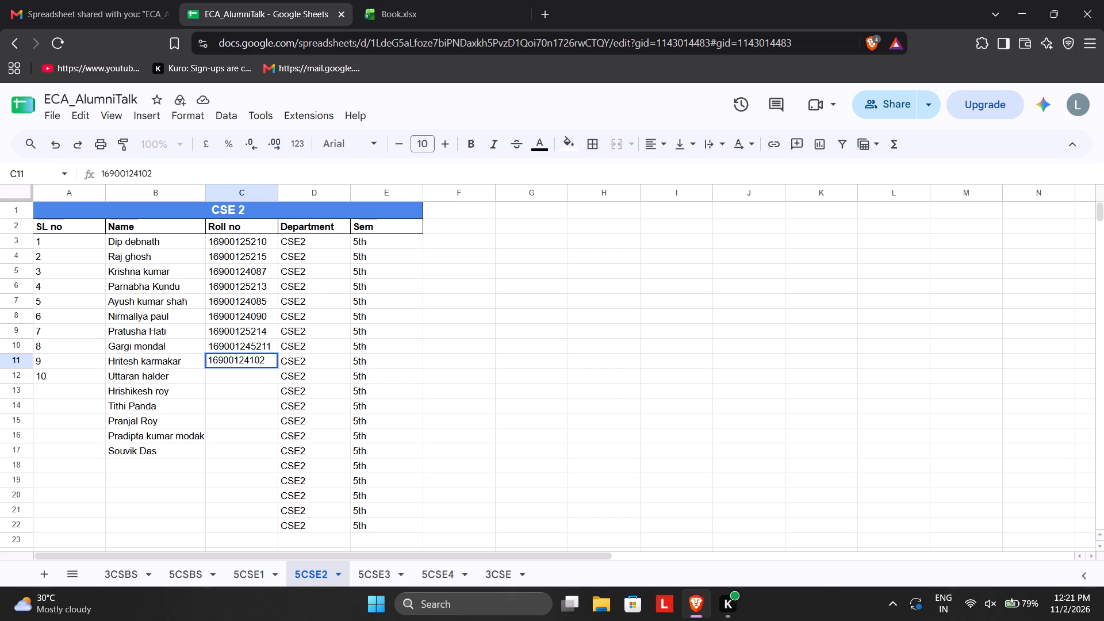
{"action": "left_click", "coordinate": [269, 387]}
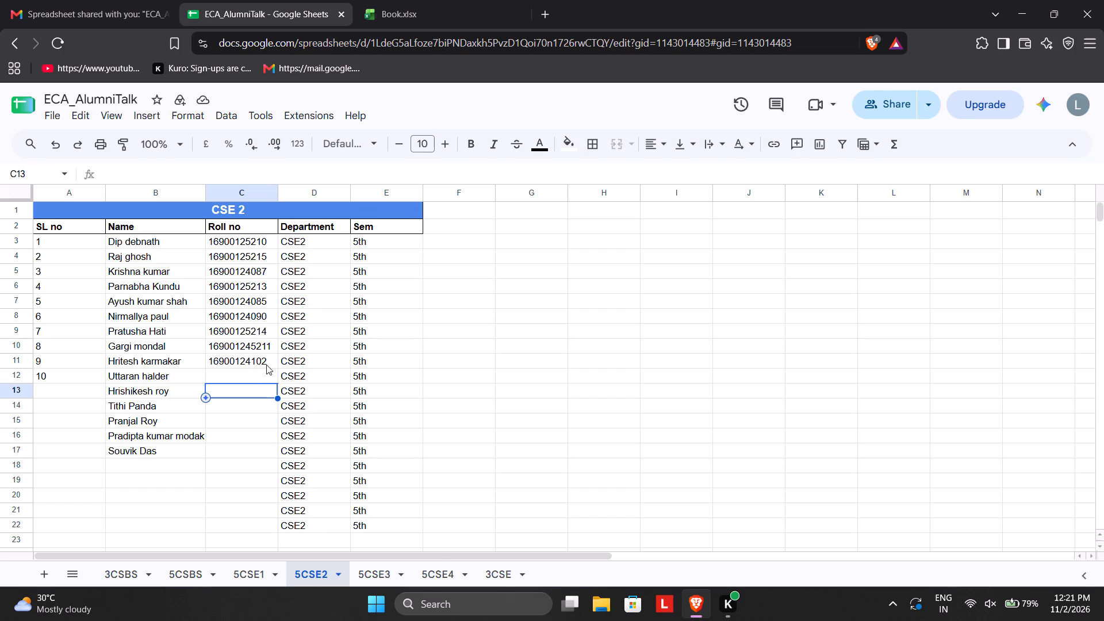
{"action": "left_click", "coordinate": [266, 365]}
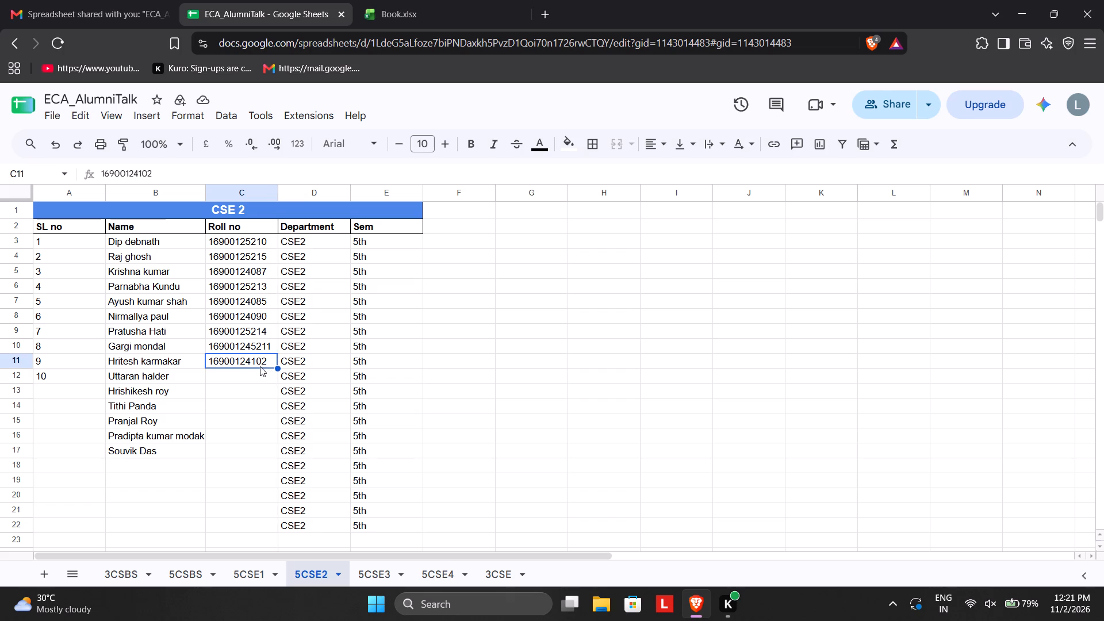
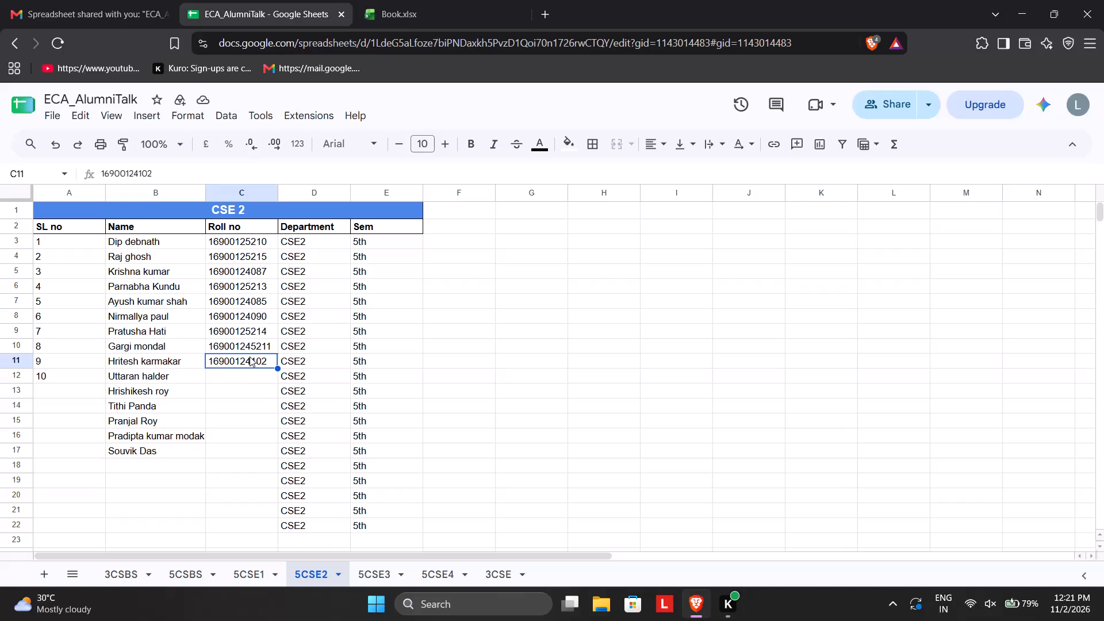
Correct the roll number in C10 by deleting the extra digit 4 before the 5.
{"action": "double_click", "coordinate": [250, 350]}
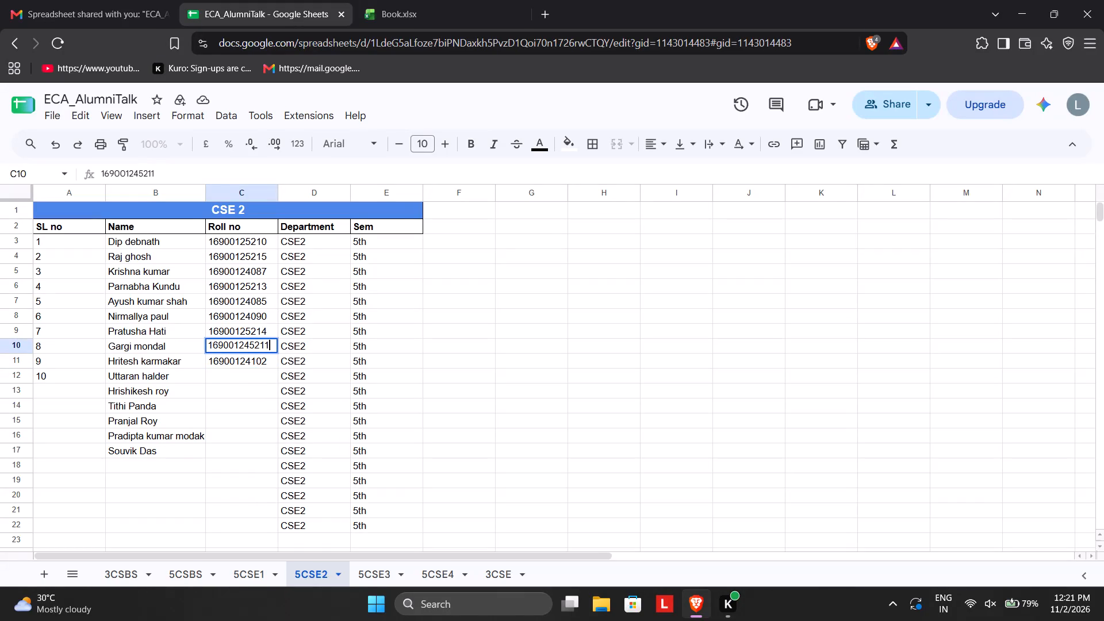
{"action": "left_click", "coordinate": [249, 344]}
{"action": "key", "text": "BackSpace"}
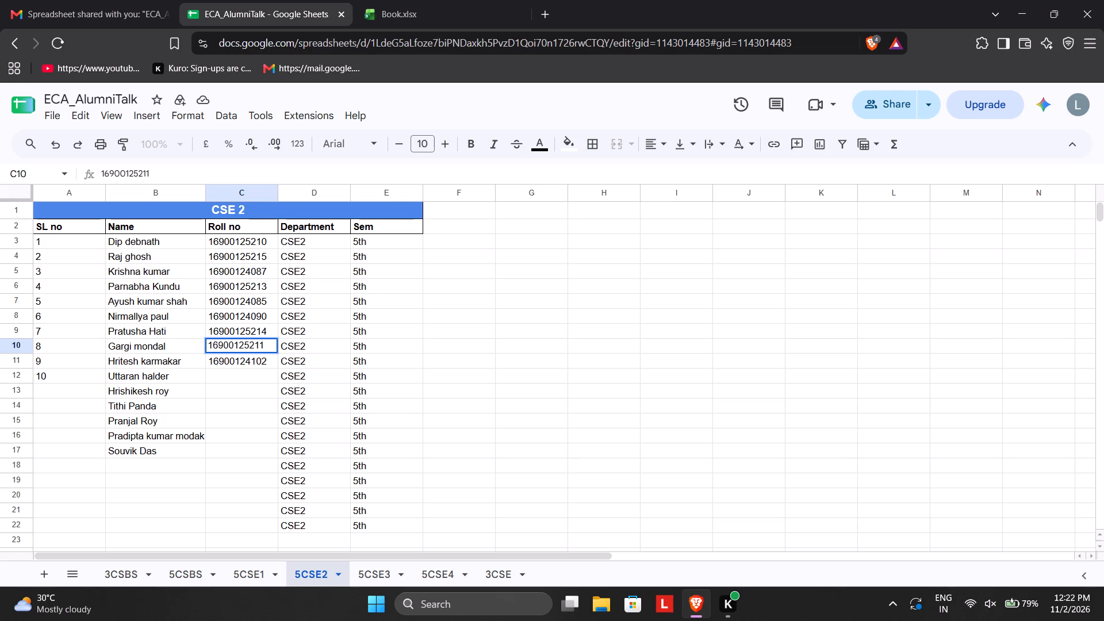
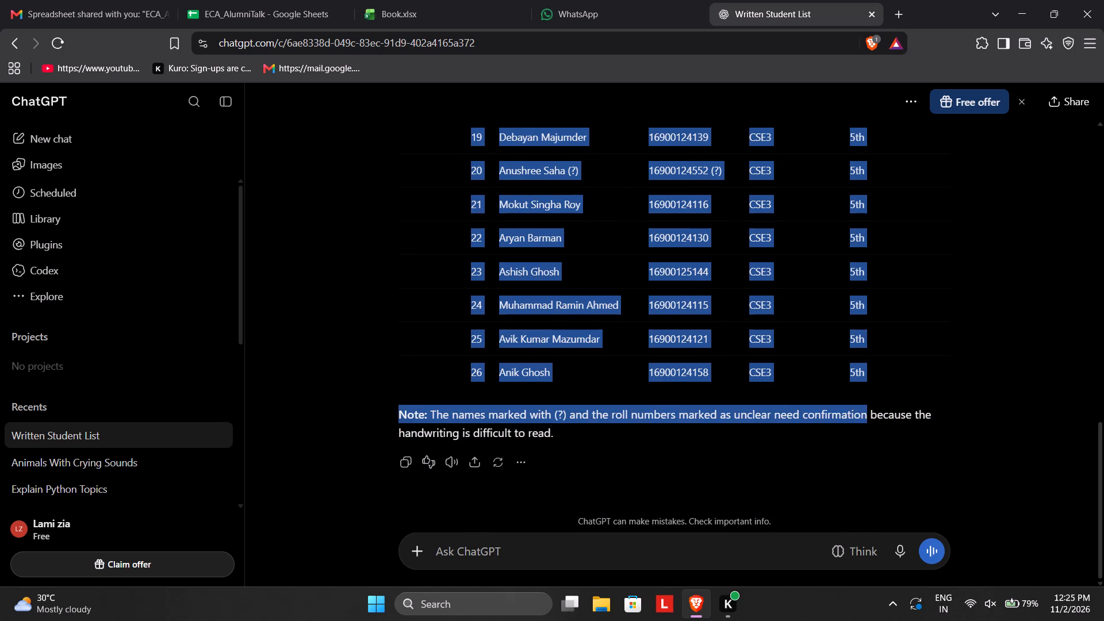
{"action": "left_click_drag", "start_coordinate": [867, 420], "coordinate": [870, 372]}
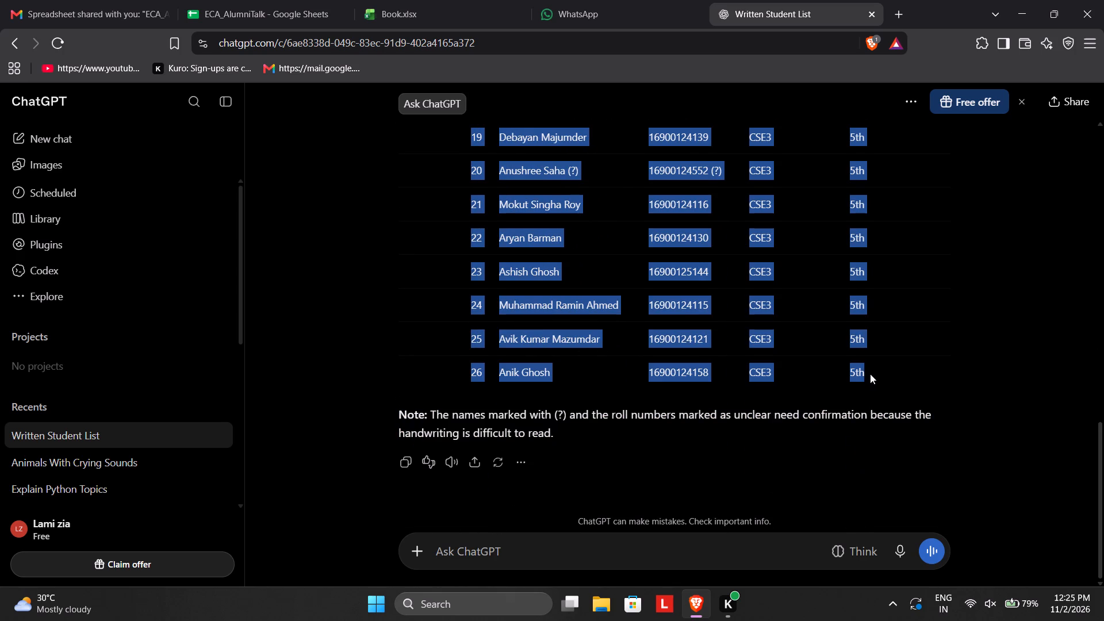
{"action": "key", "text": "ctrl+c"}
{"action": "key", "text": "ctrl+c"}
{"action": "key", "text": "ctrl+c"}
{"action": "key", "text": "ctrl+c"}
Switch to the ECA_AlumniTalk spreadsheet and paste the copied CSE3 student rows into cell A1 of the 5CSE3 sheet.
{"action": "left_click", "coordinate": [333, 0]}
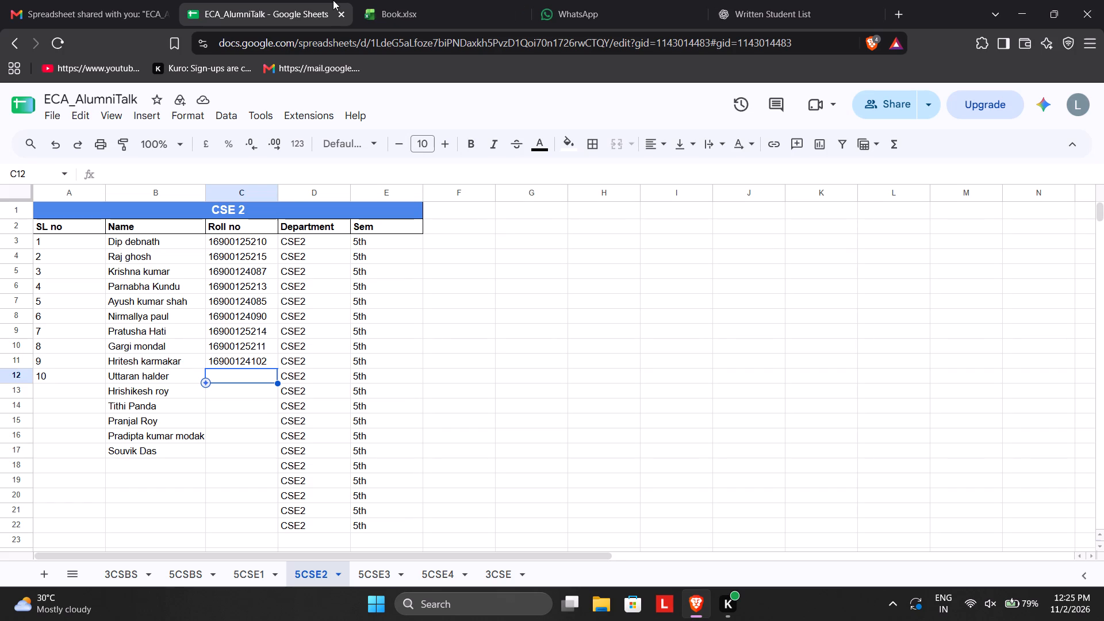
{"action": "scroll", "coordinate": [390, 309], "scroll_direction": "down", "scroll_amount": 2}
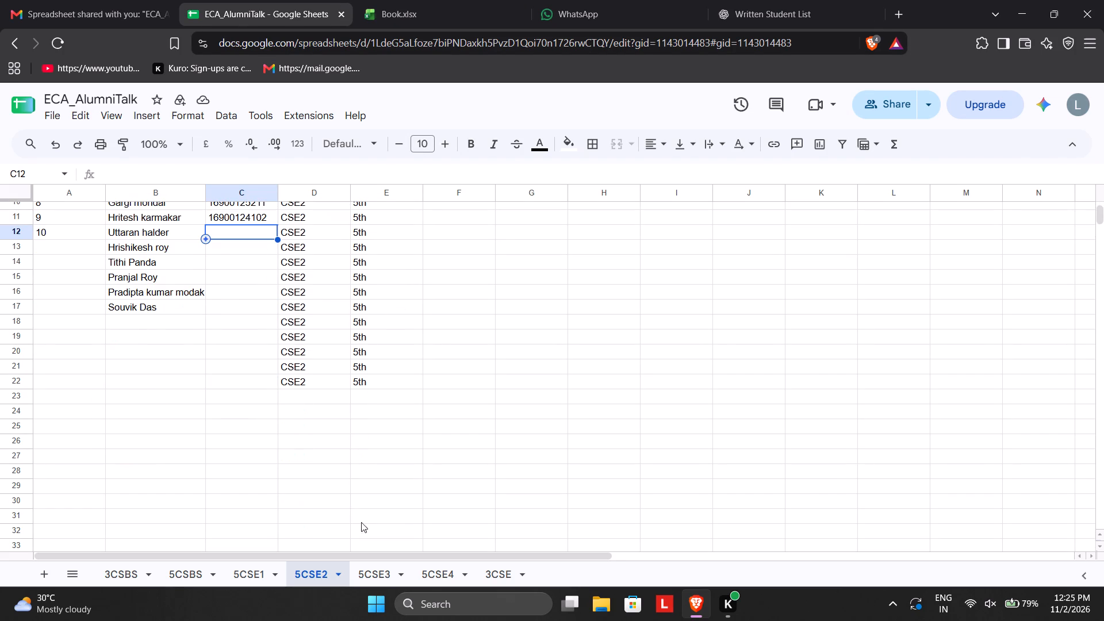
{"action": "left_click", "coordinate": [369, 569]}
{"action": "key", "text": "ctrl+v"}
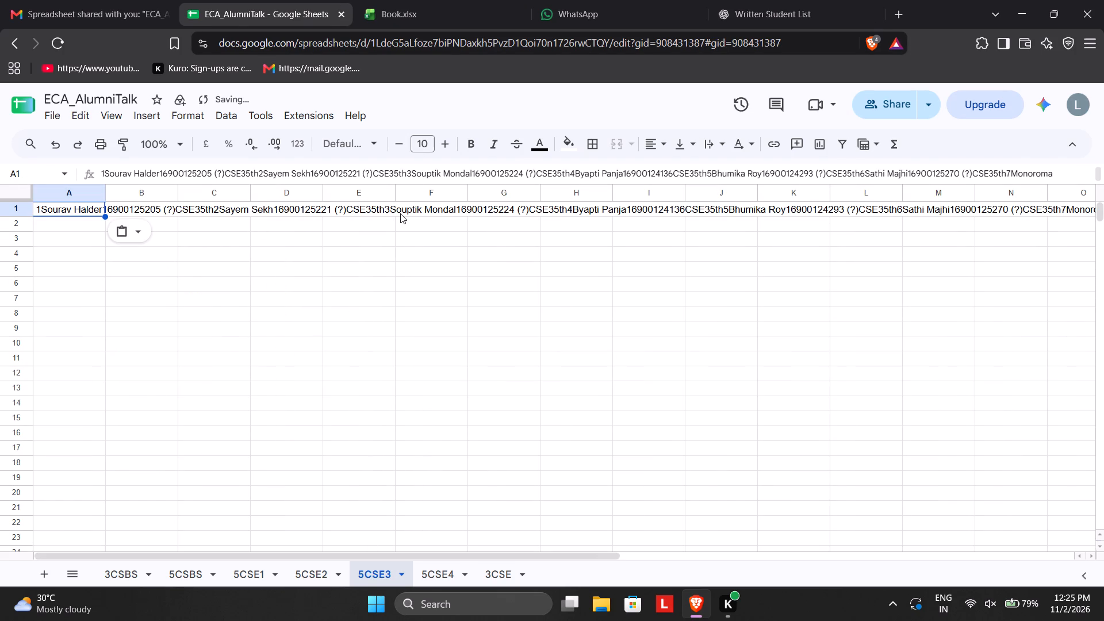
Examine how the pasted student data is laid out across the columns and rows of the 5CSE3 sheet.
{"action": "scroll", "coordinate": [867, 232], "scroll_direction": "up", "scroll_amount": 5}
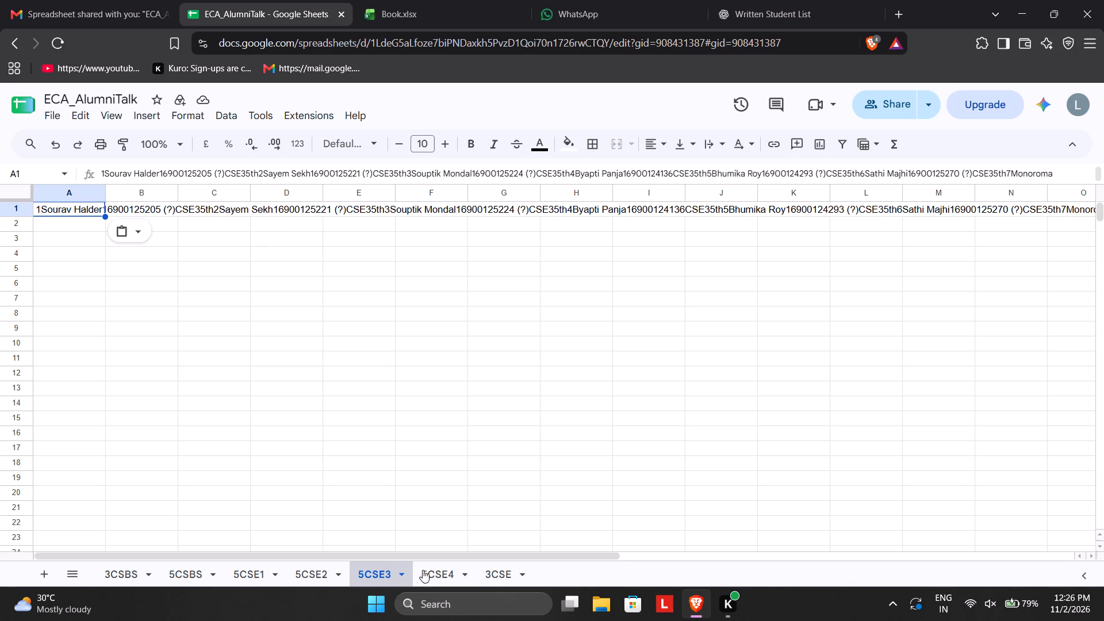
{"action": "left_click_drag", "start_coordinate": [436, 555], "coordinate": [1103, 541]}
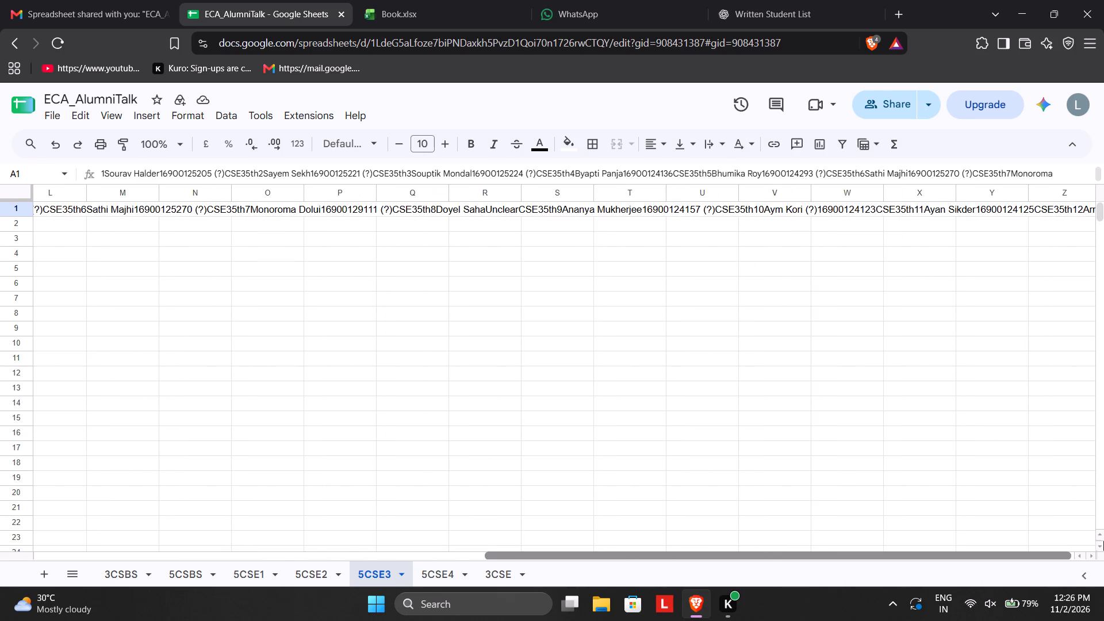
{"action": "left_click_drag", "start_coordinate": [1103, 541], "coordinate": [484, 542]}
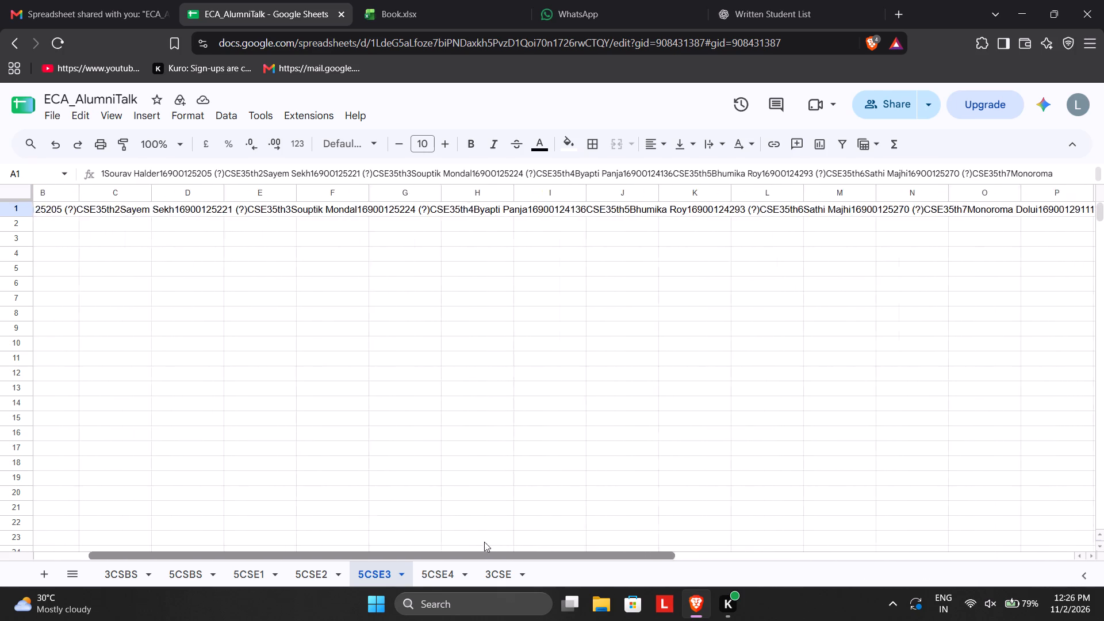
{"action": "left_click_drag", "start_coordinate": [484, 542], "coordinate": [321, 542]}
{"action": "left_click", "coordinate": [321, 542]}
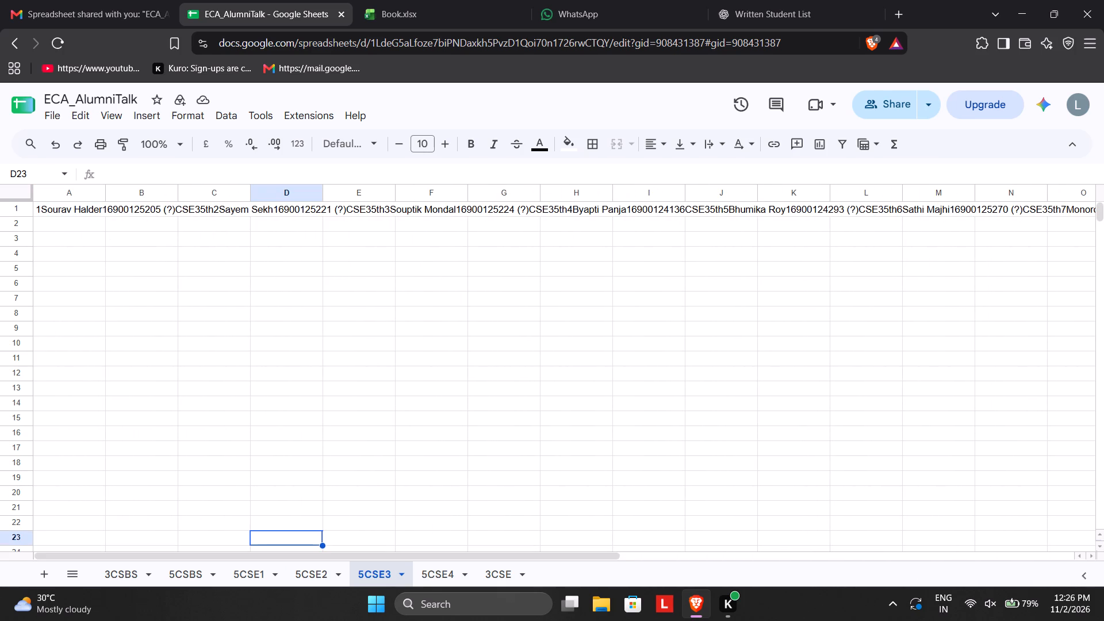
{"action": "scroll", "coordinate": [442, 540], "scroll_direction": "down", "scroll_amount": 2}
{"action": "scroll", "coordinate": [441, 537], "scroll_direction": "up", "scroll_amount": 5}
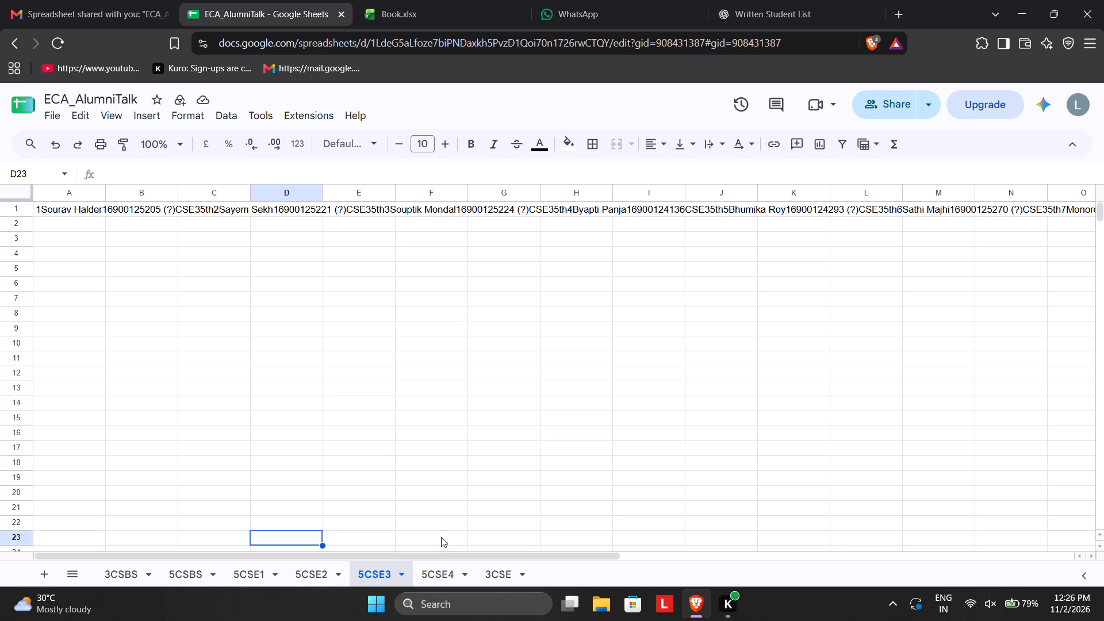
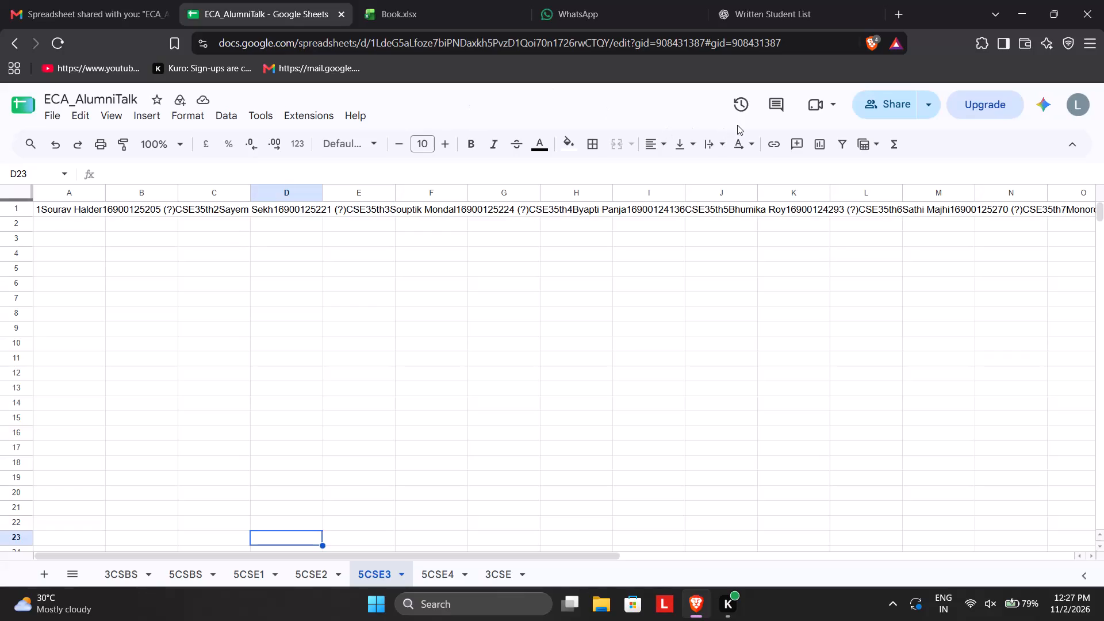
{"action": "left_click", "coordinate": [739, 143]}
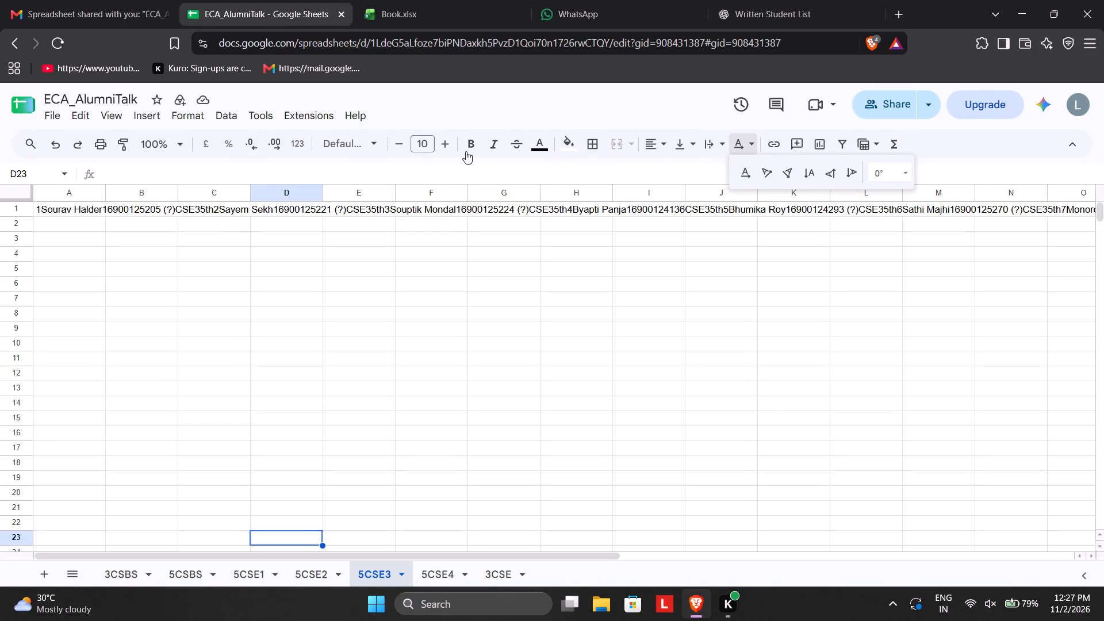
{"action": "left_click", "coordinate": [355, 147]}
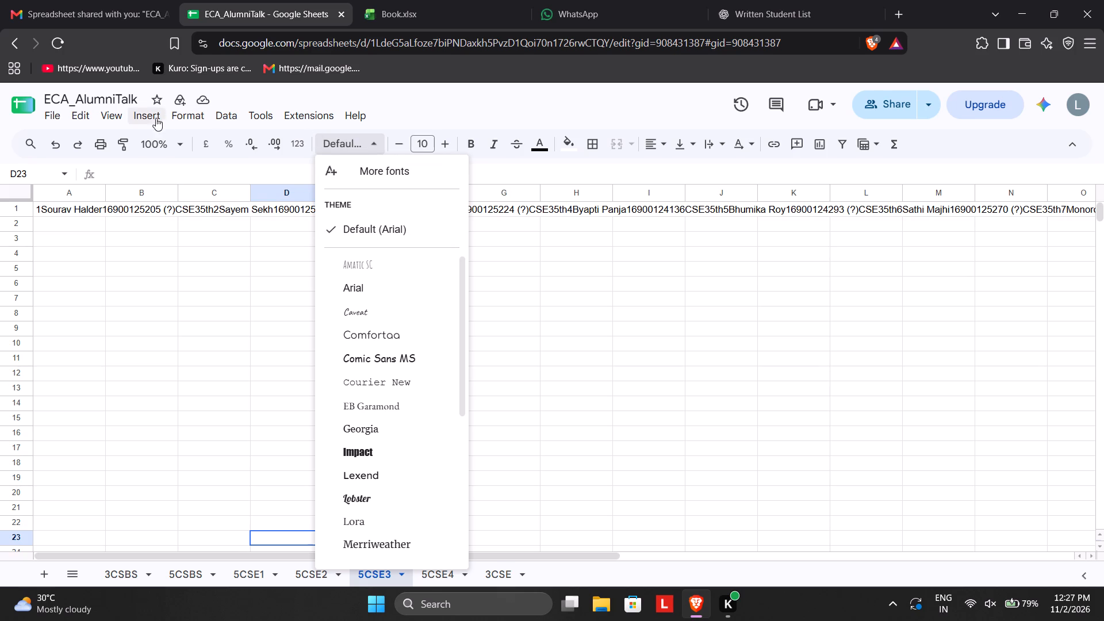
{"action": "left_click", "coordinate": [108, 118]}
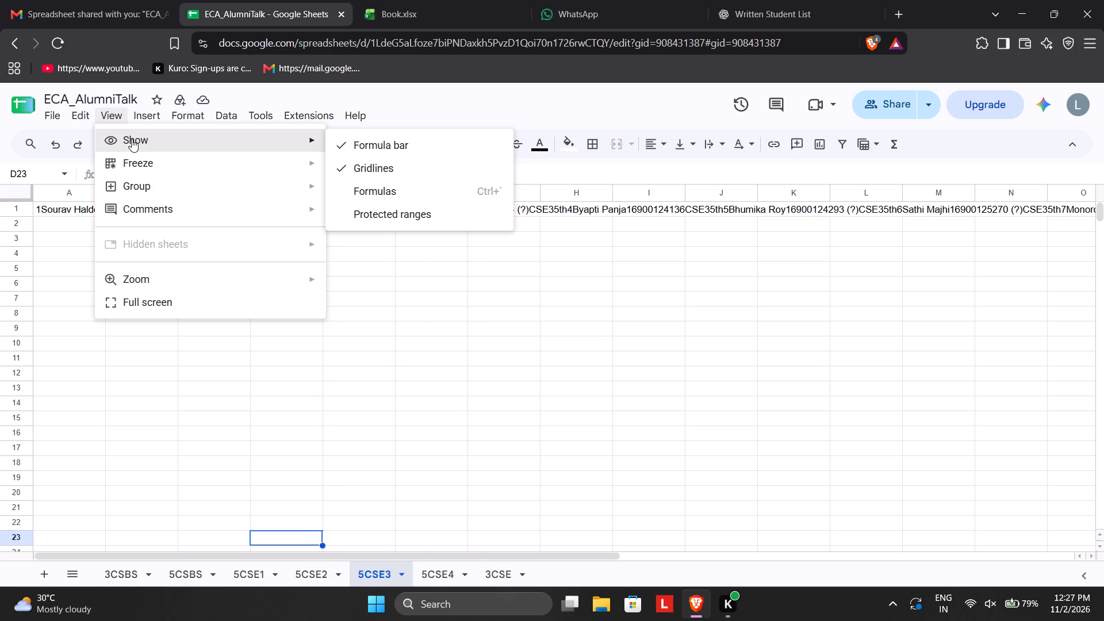
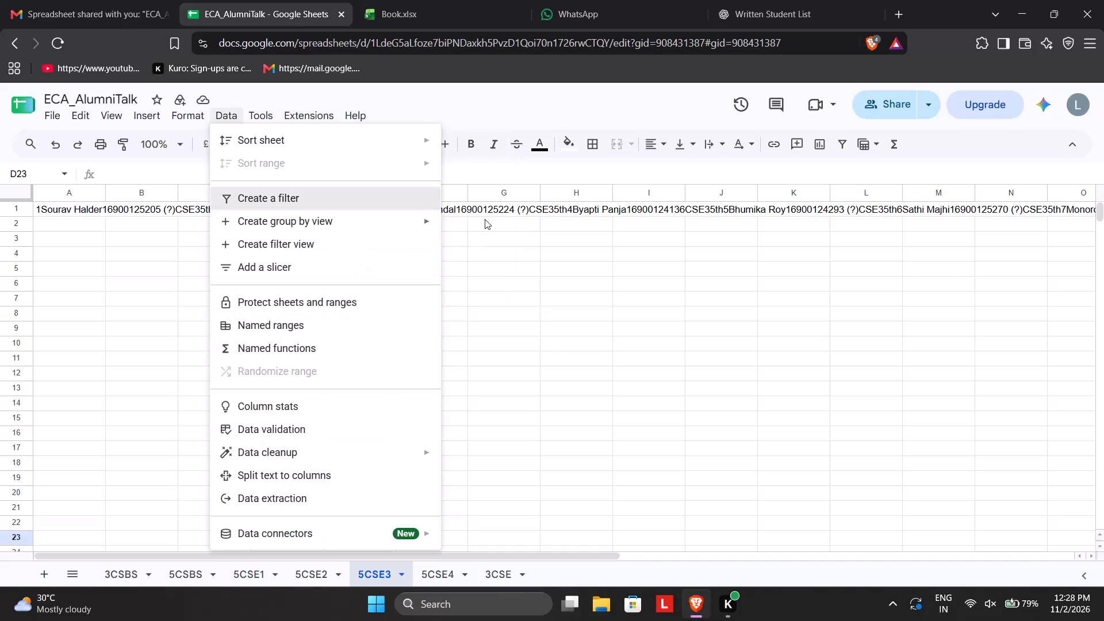
Dismiss the open menu and undo the single-cell paste of the student list on the 5CSE3 sheet.
{"action": "left_click", "coordinate": [857, 224]}
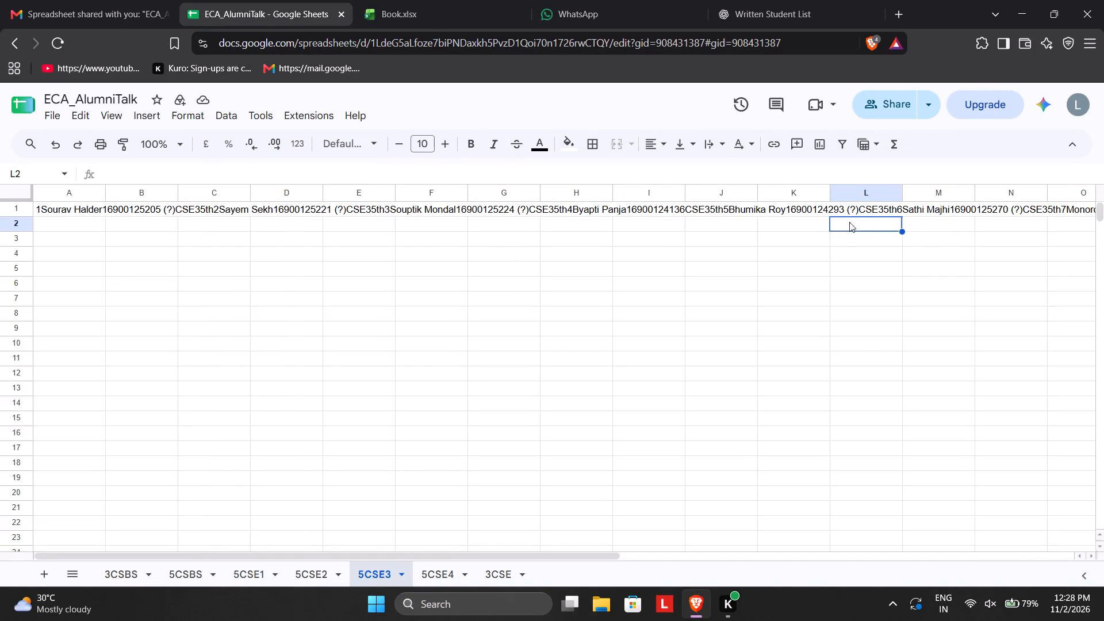
{"action": "key", "text": "ctrl+z"}
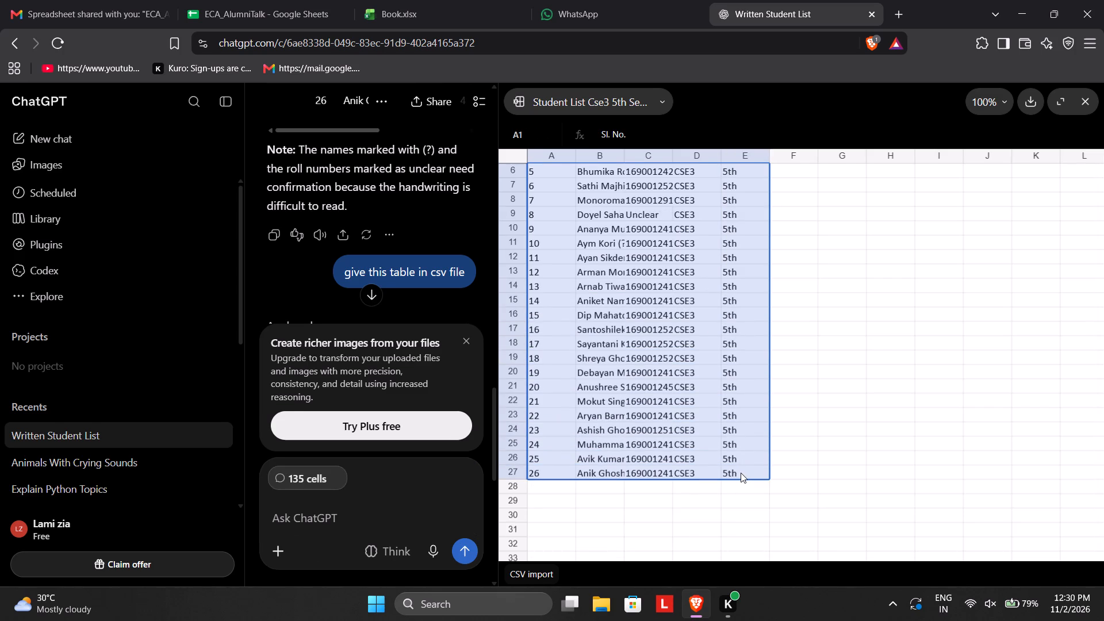
{"action": "key", "text": "ctrl+c"}
{"action": "key", "text": "ctrl+c"}
{"action": "key", "text": "ctrl+c"}
Switch to the ECA_AlumniTalk spreadsheet and paste the copied table into the 5CSE3 sheet starting at A1.
{"action": "left_click", "coordinate": [458, 0]}
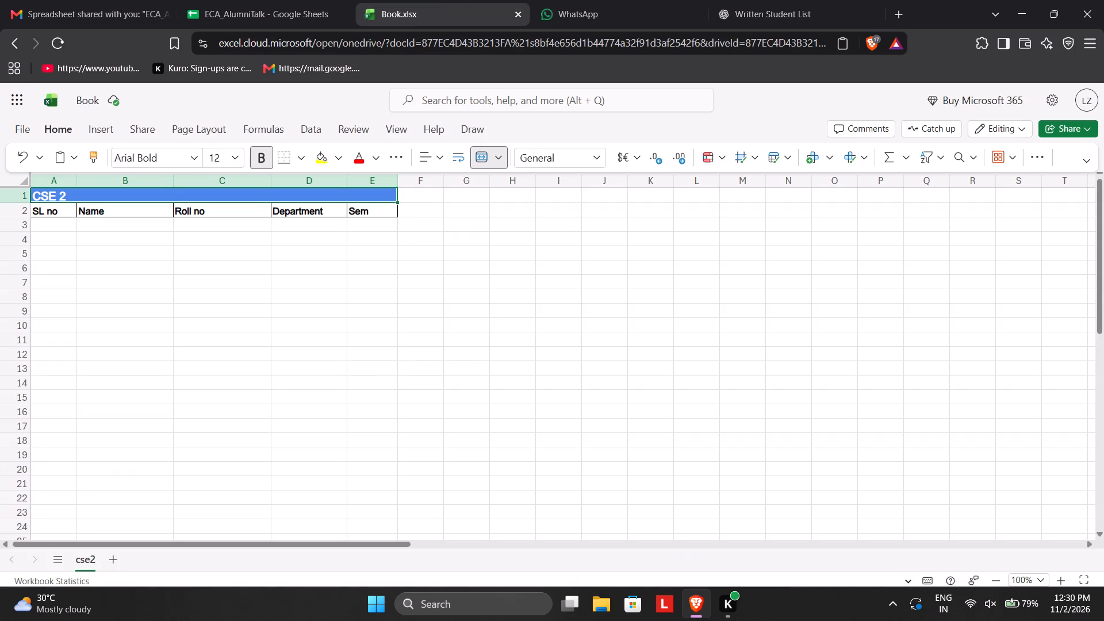
{"action": "scroll", "coordinate": [543, 313], "scroll_direction": "down", "scroll_amount": 2}
{"action": "scroll", "coordinate": [541, 313], "scroll_direction": "up", "scroll_amount": 4}
{"action": "left_click", "coordinate": [296, 0]}
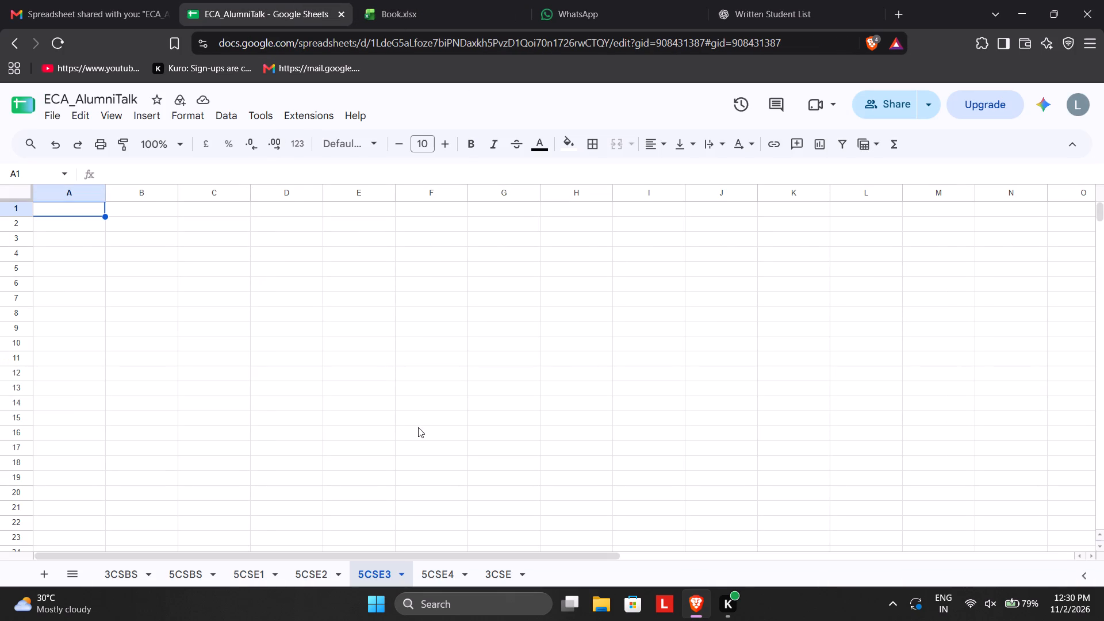
{"action": "key", "text": "ctrl+v"}
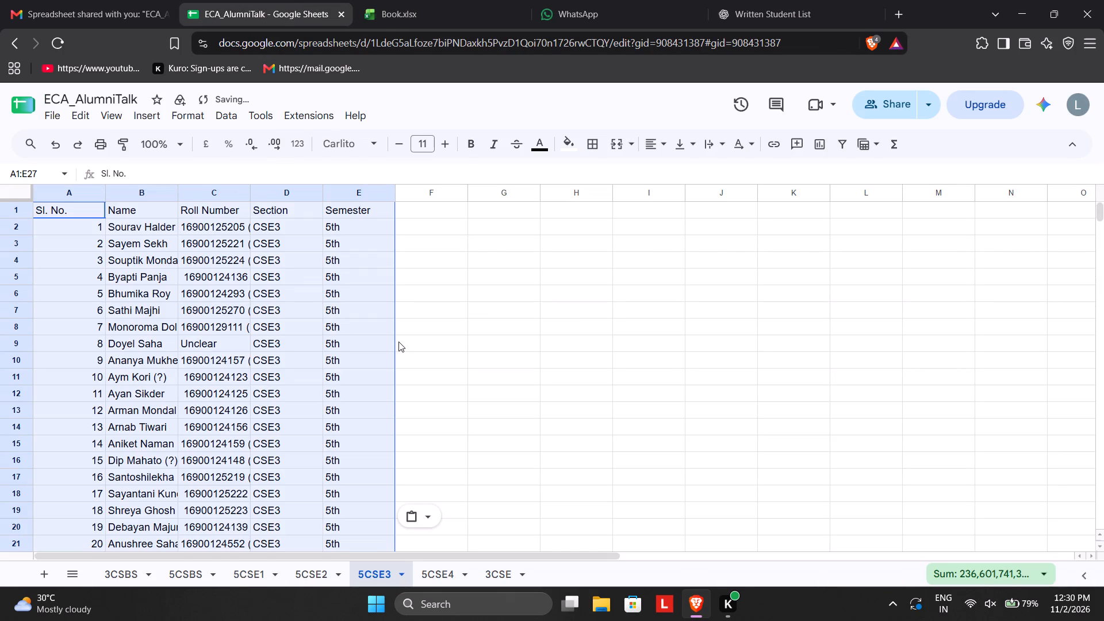
{"action": "scroll", "coordinate": [398, 342], "scroll_direction": "down", "scroll_amount": 3}
{"action": "scroll", "coordinate": [398, 342], "scroll_direction": "up", "scroll_amount": 4}
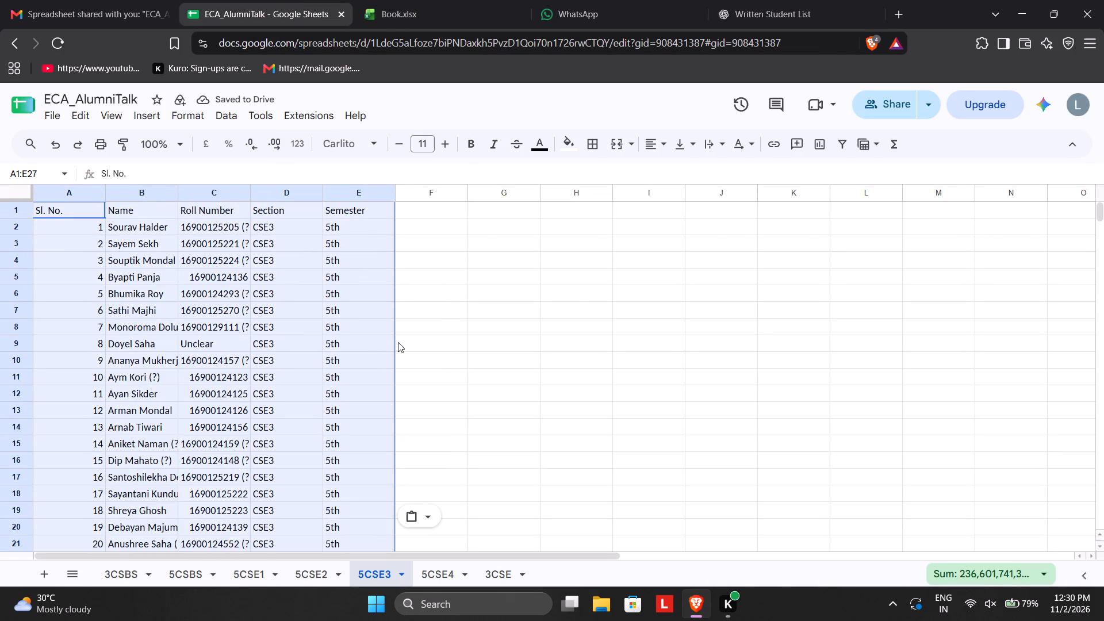
Widen the Roll Number column slightly so its entries fit.
{"action": "scroll", "coordinate": [398, 342], "scroll_direction": "up", "scroll_amount": 2}
{"action": "left_click", "coordinate": [231, 232]}
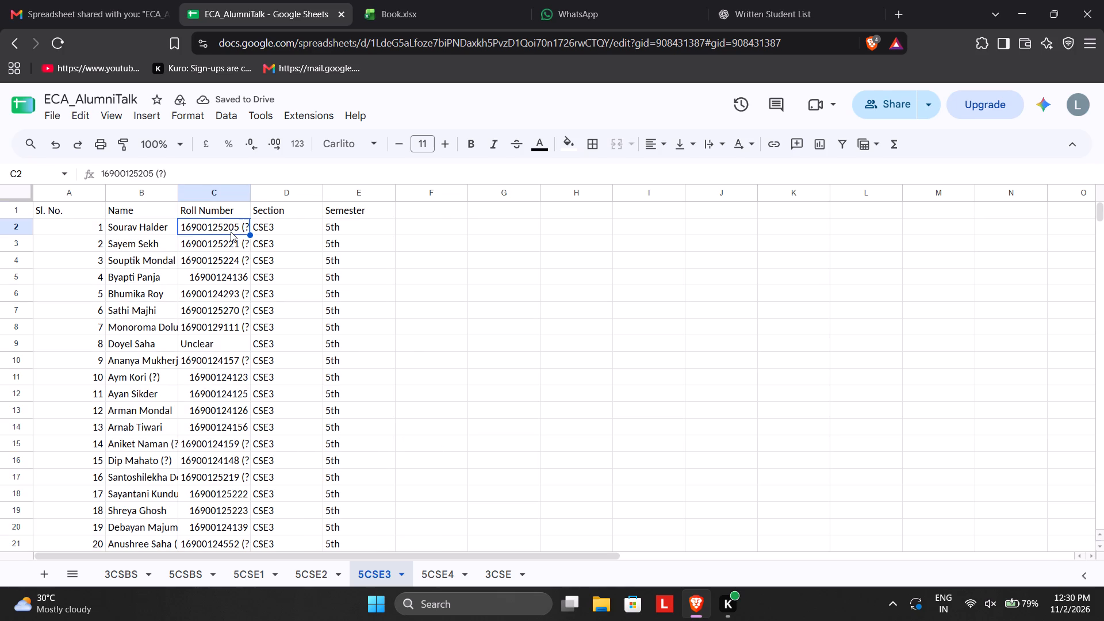
{"action": "left_click", "coordinate": [251, 193]}
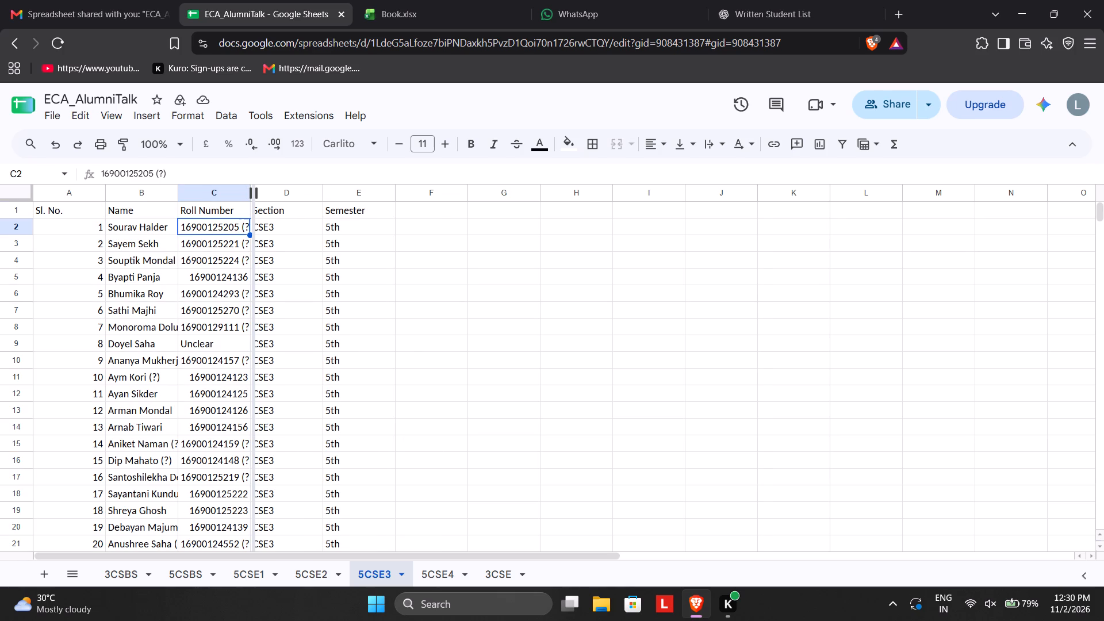
{"action": "left_click_drag", "start_coordinate": [255, 193], "coordinate": [261, 193]}
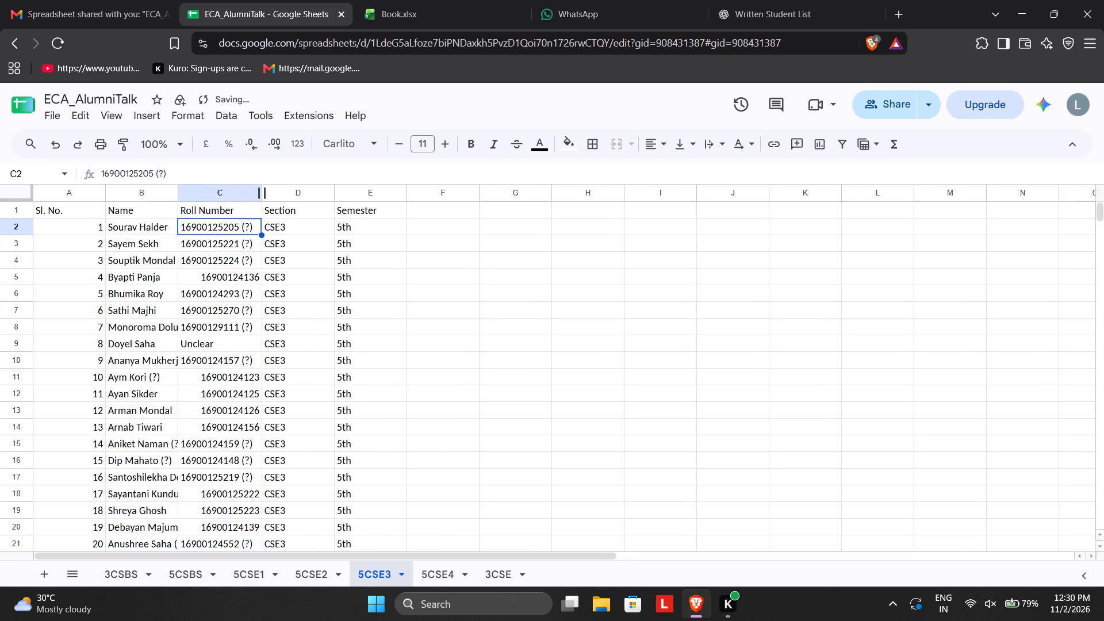
Left-align all the roll numbers in C2:C27.
{"action": "left_click_drag", "start_coordinate": [209, 224], "coordinate": [229, 294]}
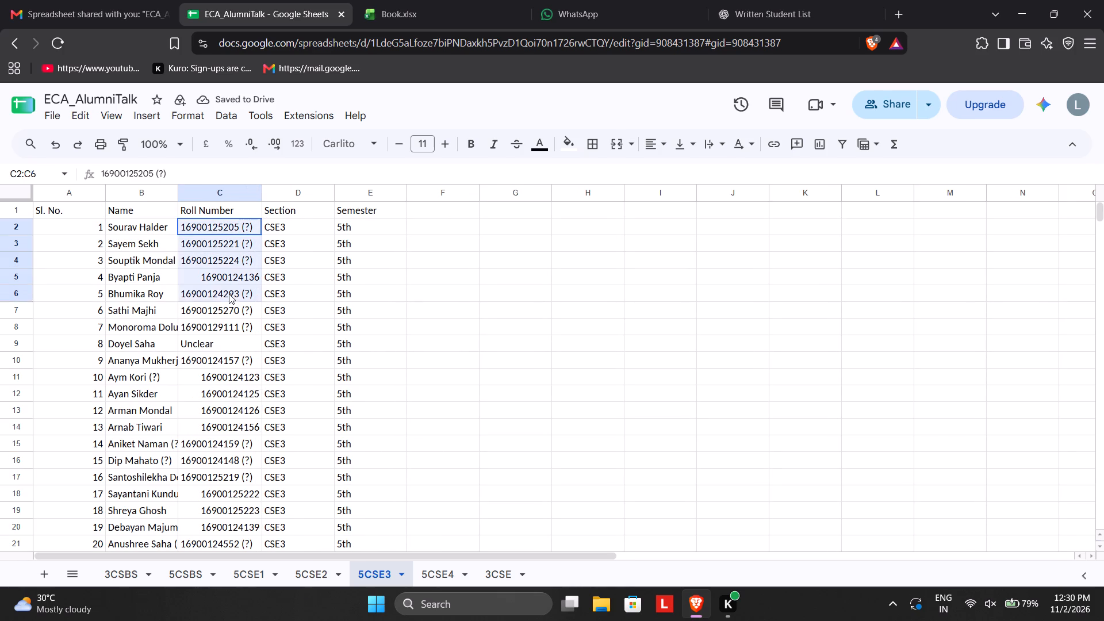
{"action": "left_click_drag", "start_coordinate": [229, 294], "coordinate": [251, 432]}
{"action": "scroll", "coordinate": [249, 465], "scroll_direction": "down", "scroll_amount": 3}
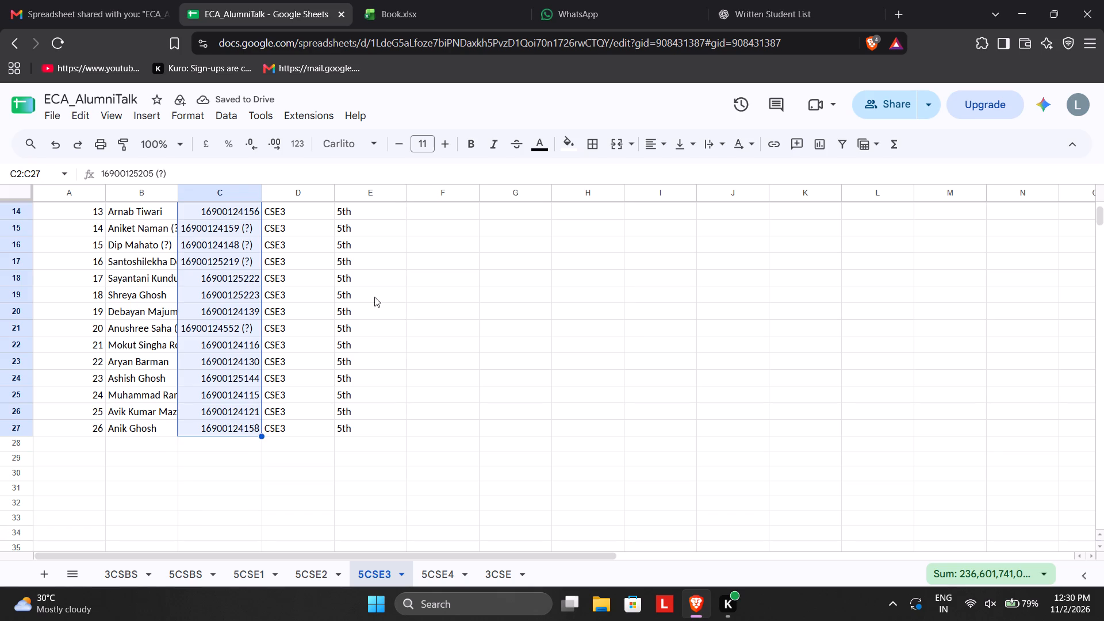
{"action": "left_click", "coordinate": [668, 150]}
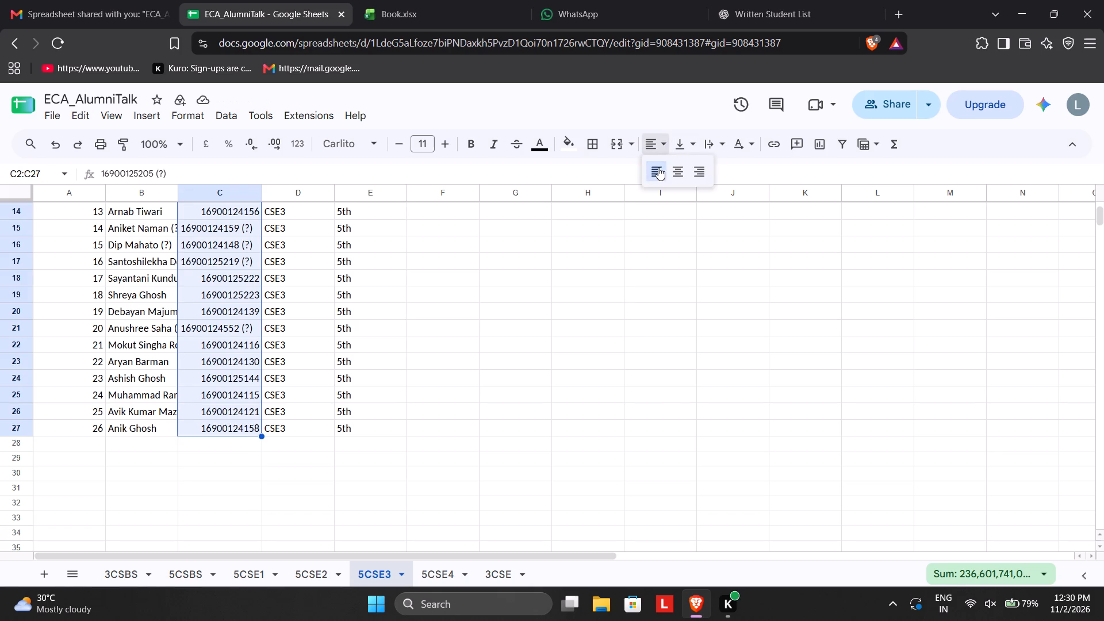
{"action": "left_click", "coordinate": [658, 167]}
{"action": "scroll", "coordinate": [298, 341], "scroll_direction": "up", "scroll_amount": 5}
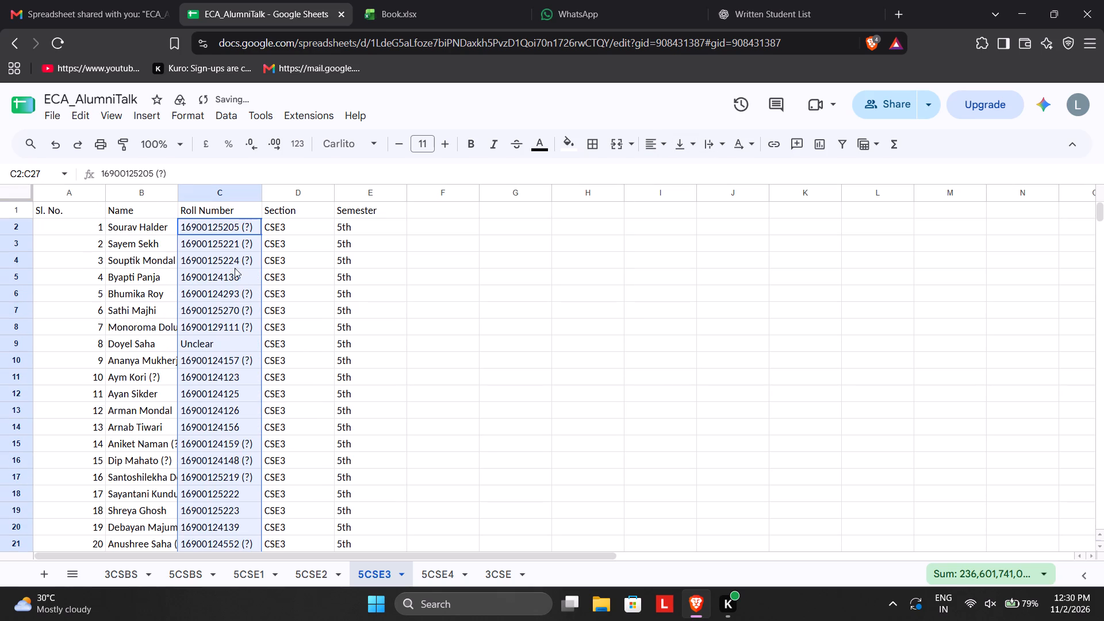
{"action": "left_click", "coordinate": [243, 273]}
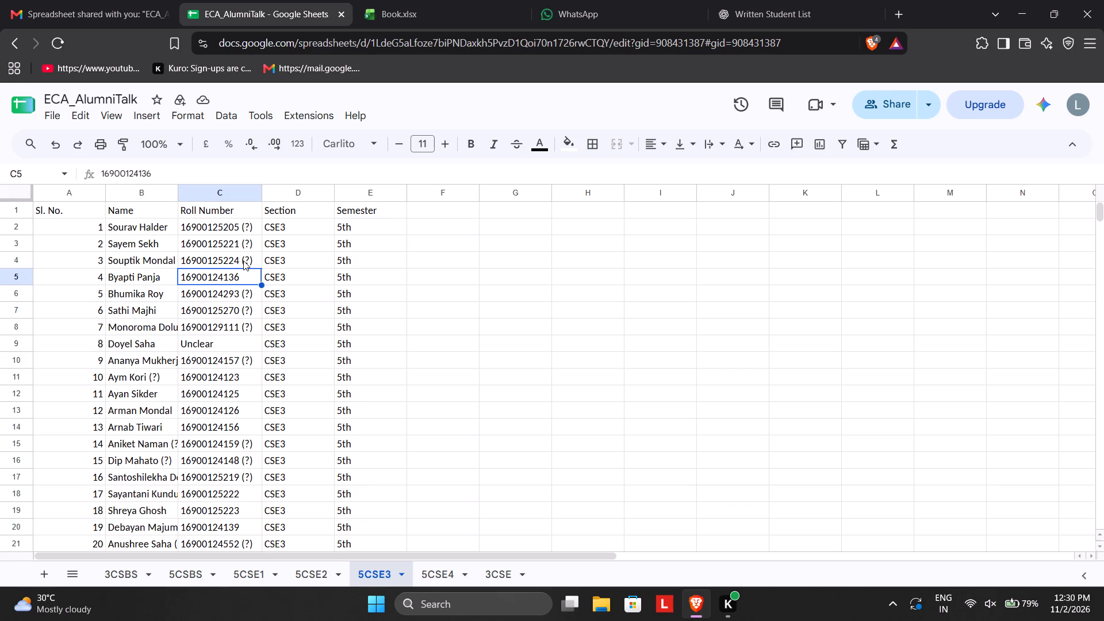
Left-align the serial numbers in A2:A27 and look over the table.
{"action": "left_click", "coordinate": [85, 217]}
{"action": "left_click", "coordinate": [85, 226]}
{"action": "left_click_drag", "start_coordinate": [85, 226], "coordinate": [92, 427]}
{"action": "scroll", "coordinate": [97, 373], "scroll_direction": "down", "scroll_amount": 3}
{"action": "left_click", "coordinate": [649, 150]}
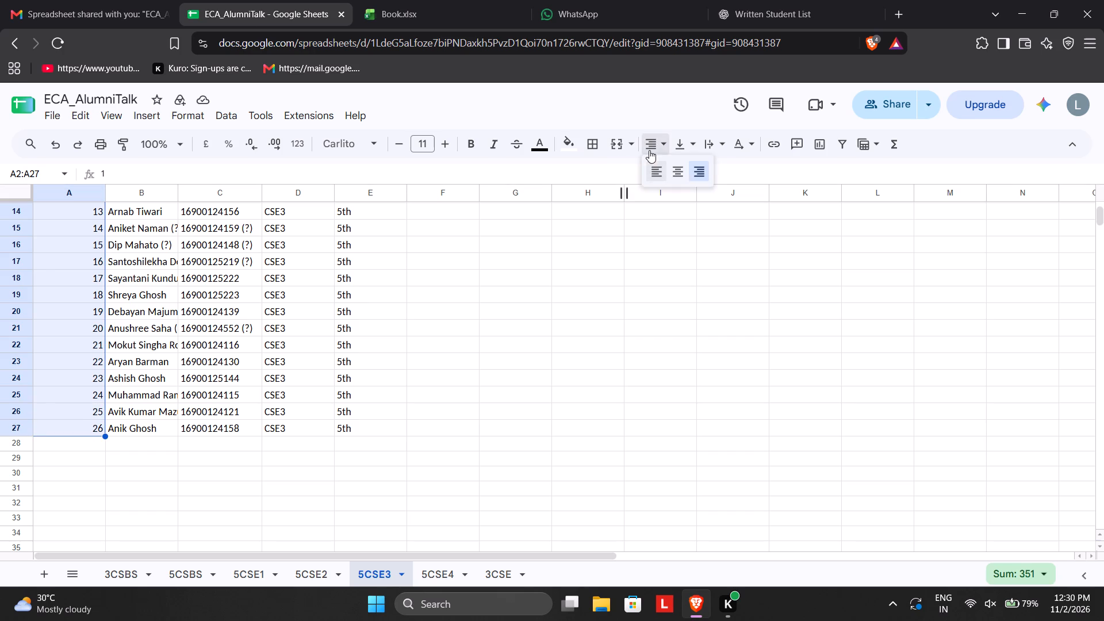
{"action": "left_click", "coordinate": [650, 163]}
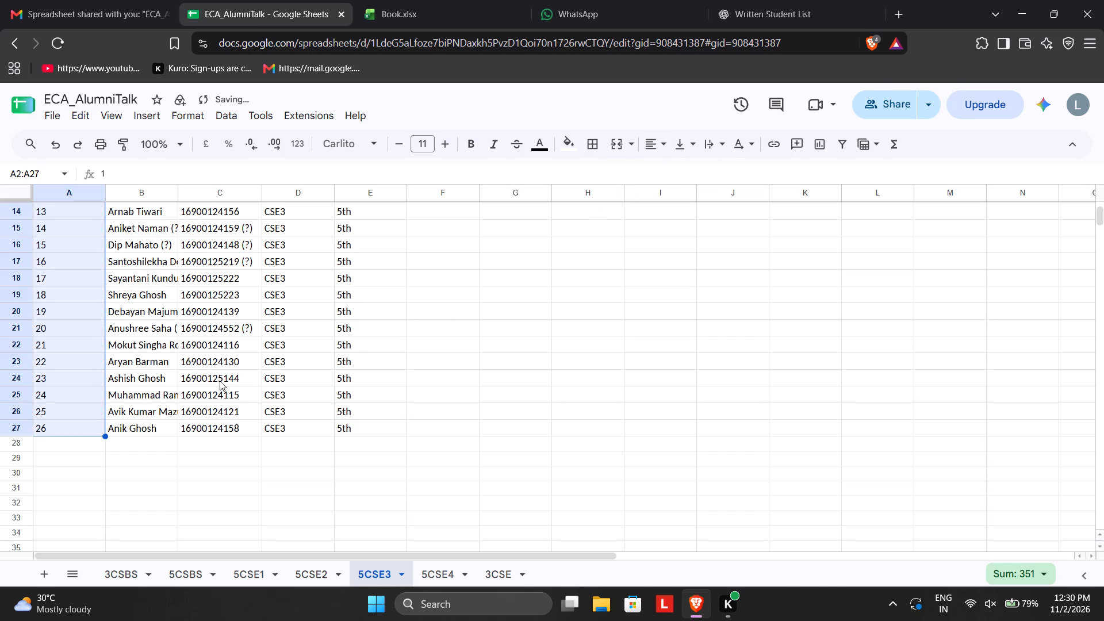
{"action": "scroll", "coordinate": [186, 382], "scroll_direction": "up", "scroll_amount": 6}
{"action": "scroll", "coordinate": [187, 381], "scroll_direction": "down", "scroll_amount": 4}
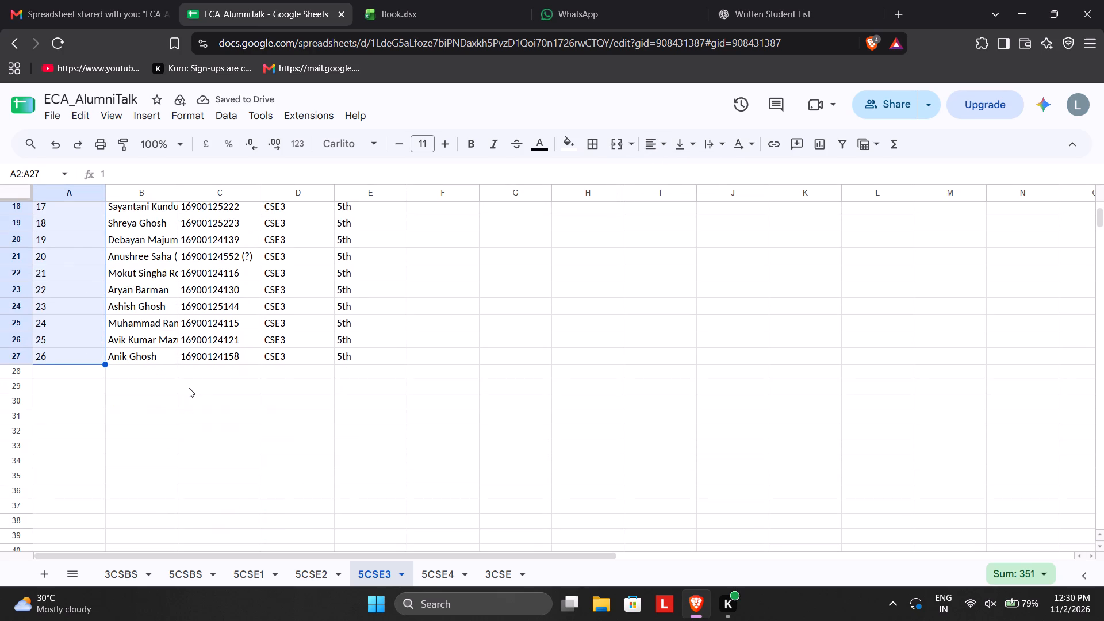
{"action": "scroll", "coordinate": [194, 384], "scroll_direction": "up", "scroll_amount": 4}
{"action": "scroll", "coordinate": [250, 365], "scroll_direction": "down", "scroll_amount": 2}
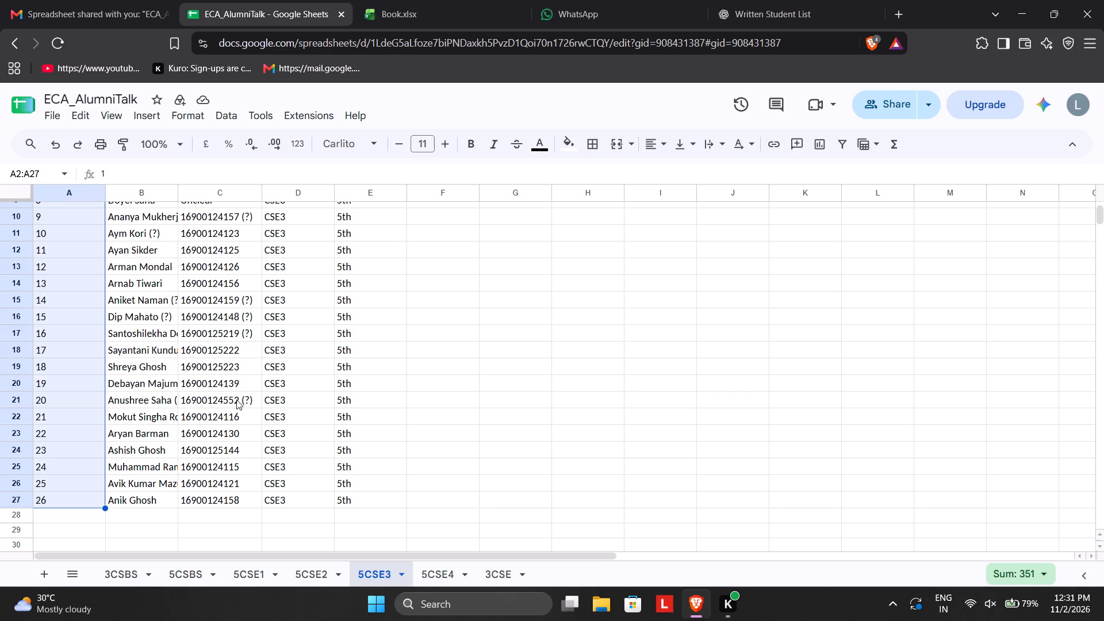
Enter 0 in the first serial number cell, A2.
{"action": "type", "text": "00"}
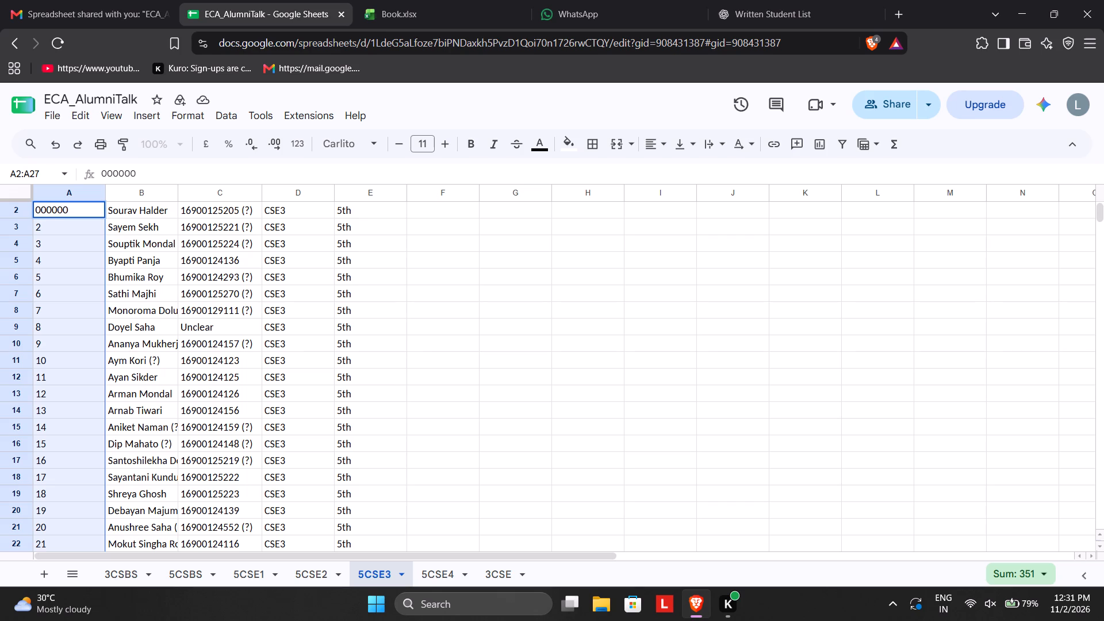
{"action": "left_click", "coordinate": [246, 210]}
Remove the trailing "(?)" from the first student's roll number in C2.
{"action": "left_click", "coordinate": [246, 210]}
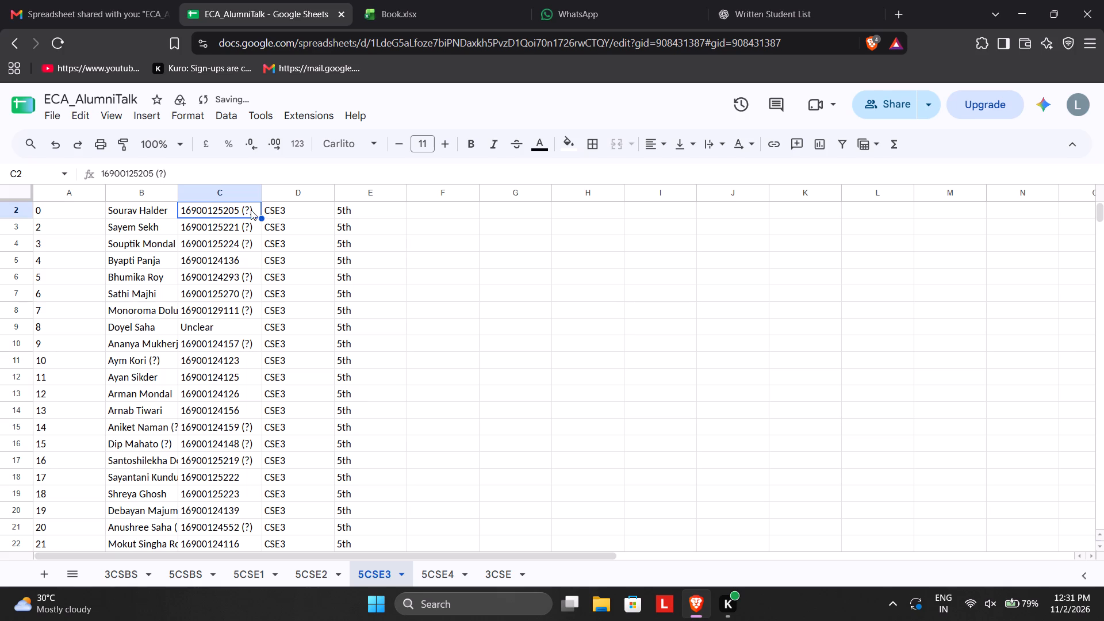
{"action": "double_click", "coordinate": [251, 210]}
{"action": "key", "text": "BackSpace"}
{"action": "key", "text": "BackSpace"}
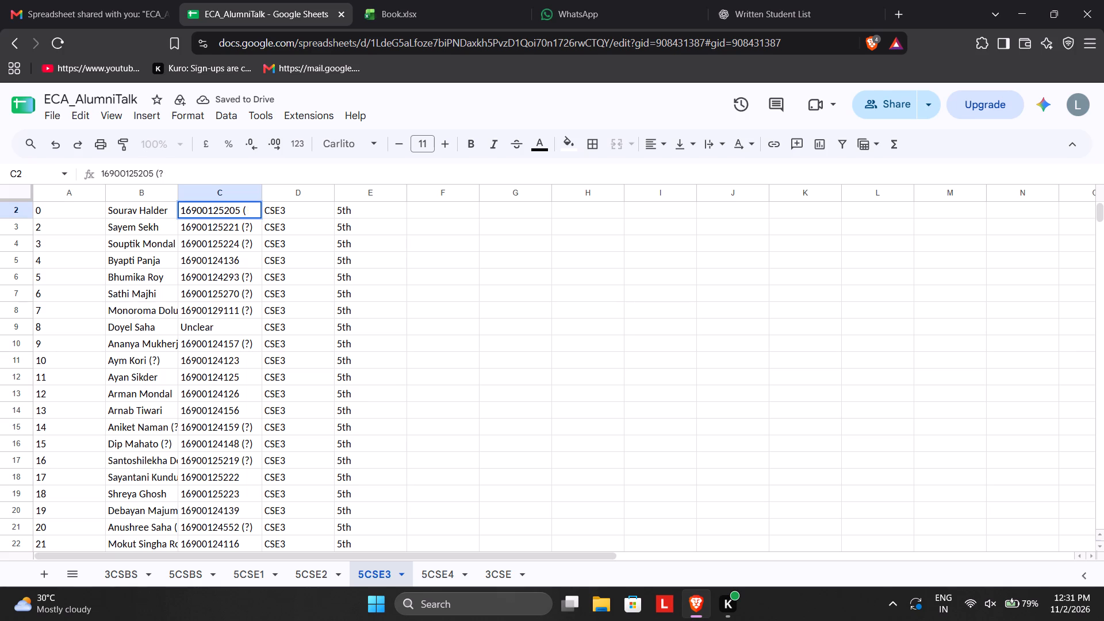
{"action": "key", "text": "BackSpace"}
{"action": "key", "text": "Down"}
{"action": "scroll", "coordinate": [250, 99], "scroll_direction": "up", "scroll_amount": 1}
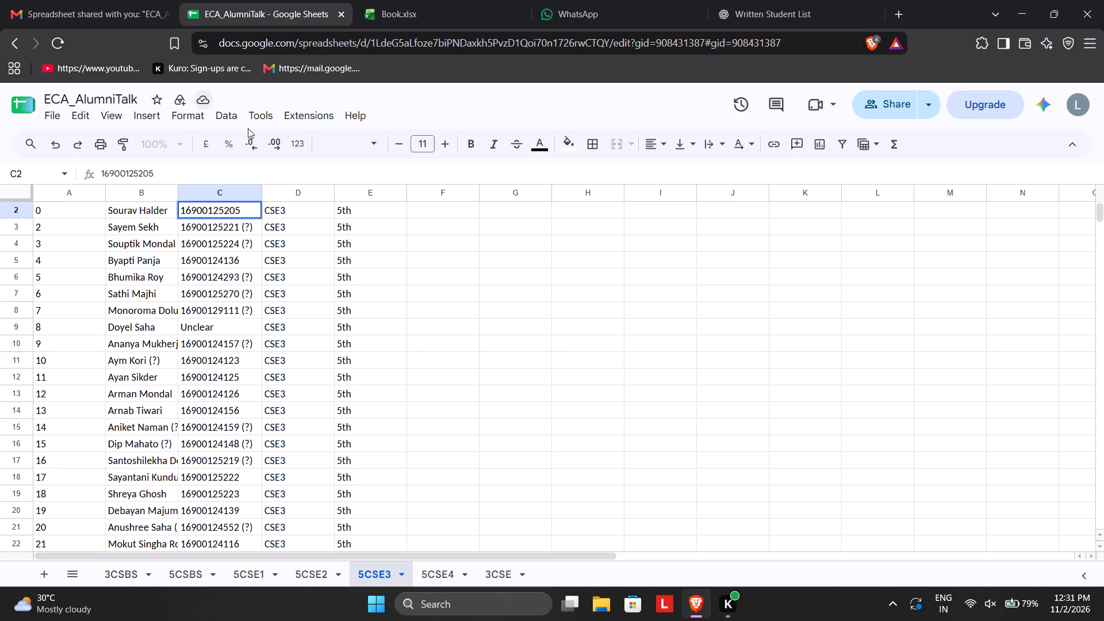
Remove the trailing "(?)" from the roll numbers in C3 and C4.
{"action": "key", "text": "Tab"}
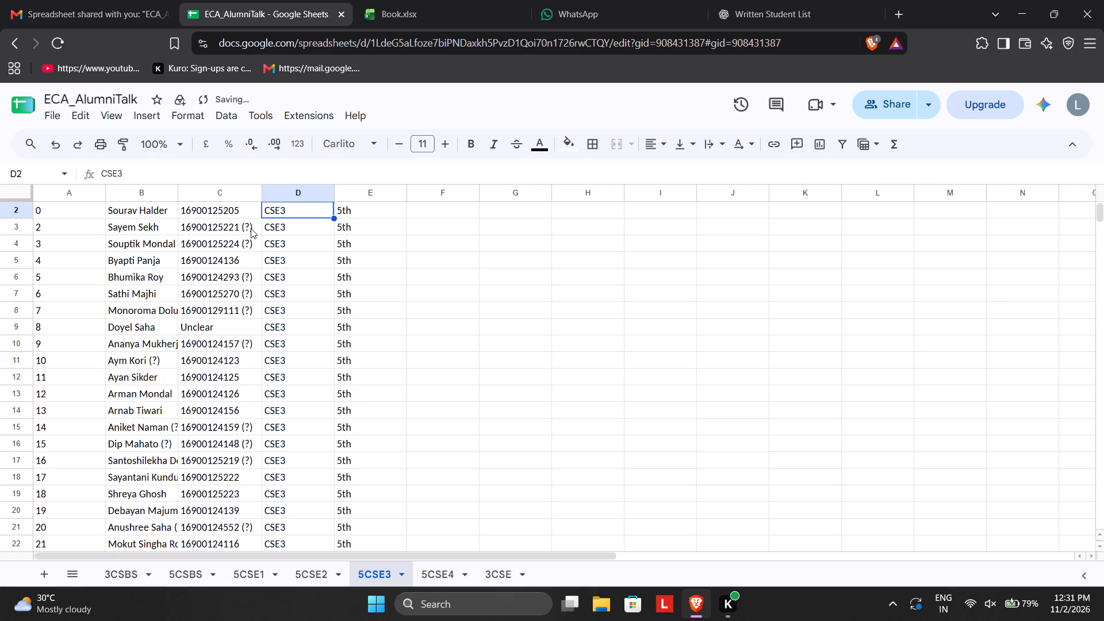
{"action": "left_click", "coordinate": [250, 229]}
{"action": "double_click", "coordinate": [254, 223]}
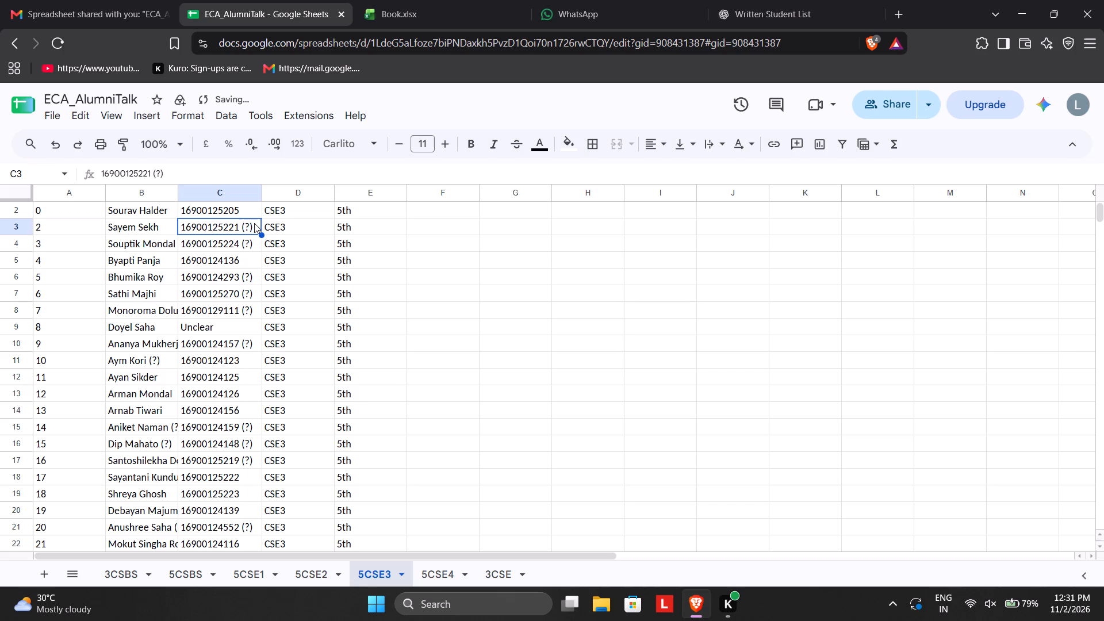
{"action": "key", "text": "BackSpace"}
{"action": "key", "text": "BackSpace"}
{"action": "key", "text": "BackSpace"}
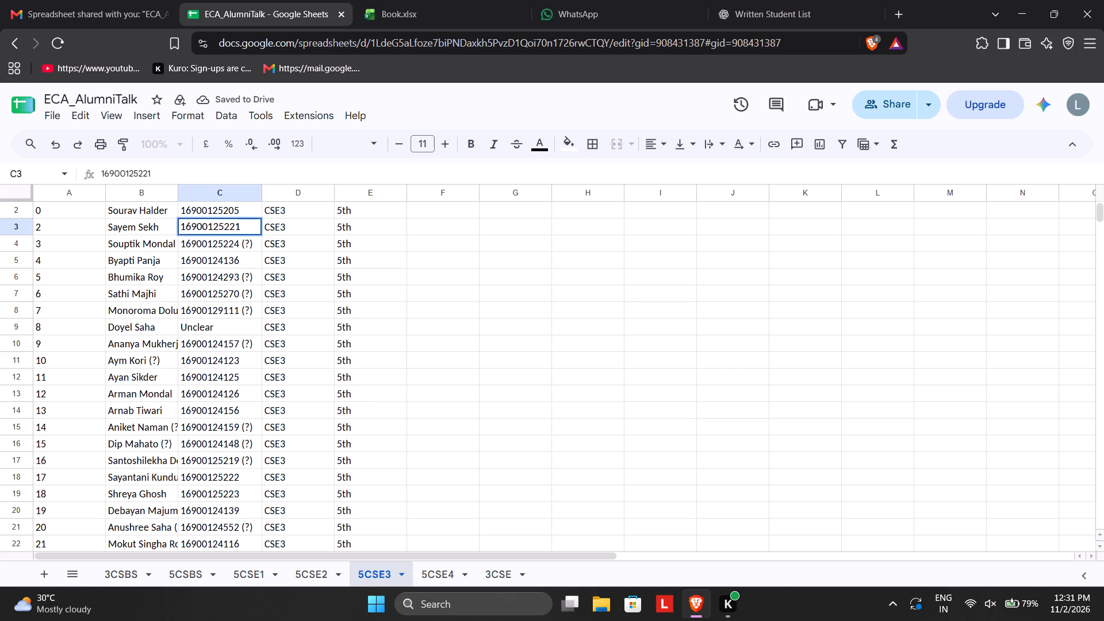
{"action": "key", "text": "Tab"}
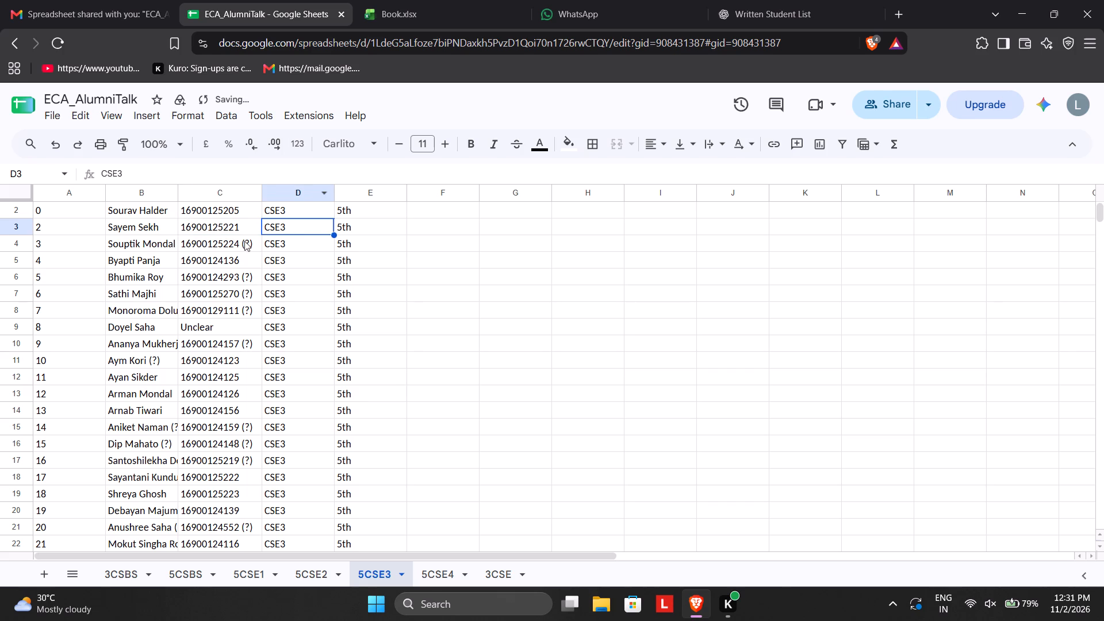
{"action": "left_click", "coordinate": [244, 241]}
{"action": "double_click", "coordinate": [244, 241]}
{"action": "key", "text": "BackSpace"}
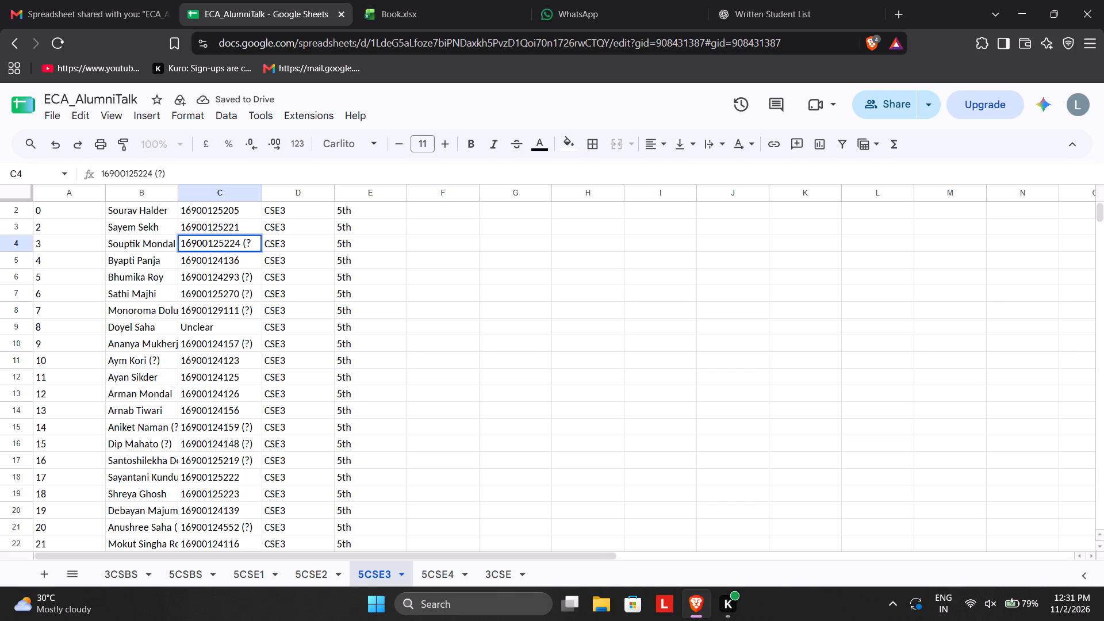
{"action": "key", "text": "BackSpace"}
{"action": "key", "text": "BackSpace"}
{"action": "key", "text": "Tab"}
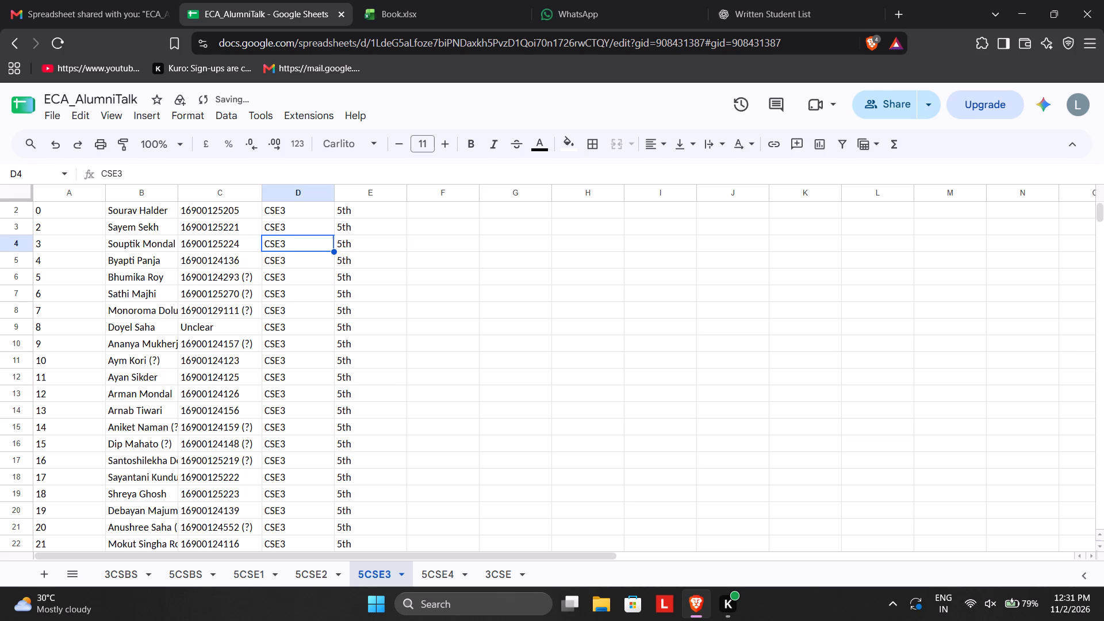
Remove the trailing "(?)" from the roll number in C6.
{"action": "key", "text": "Down"}
{"action": "key", "text": "Down"}
{"action": "key", "text": "Left"}
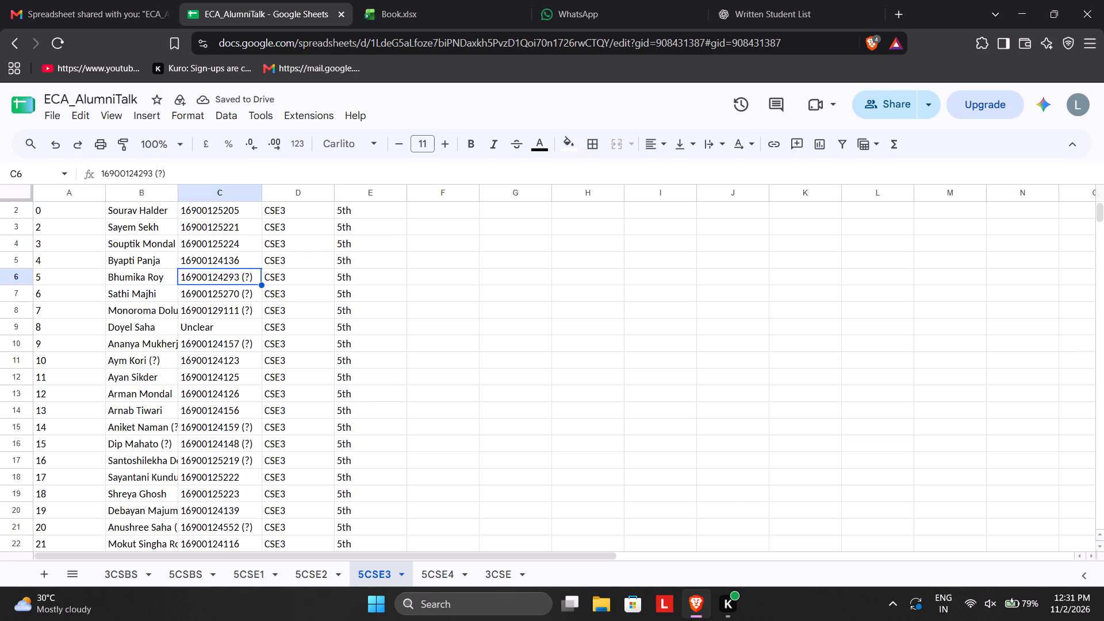
{"action": "double_click", "coordinate": [237, 278]}
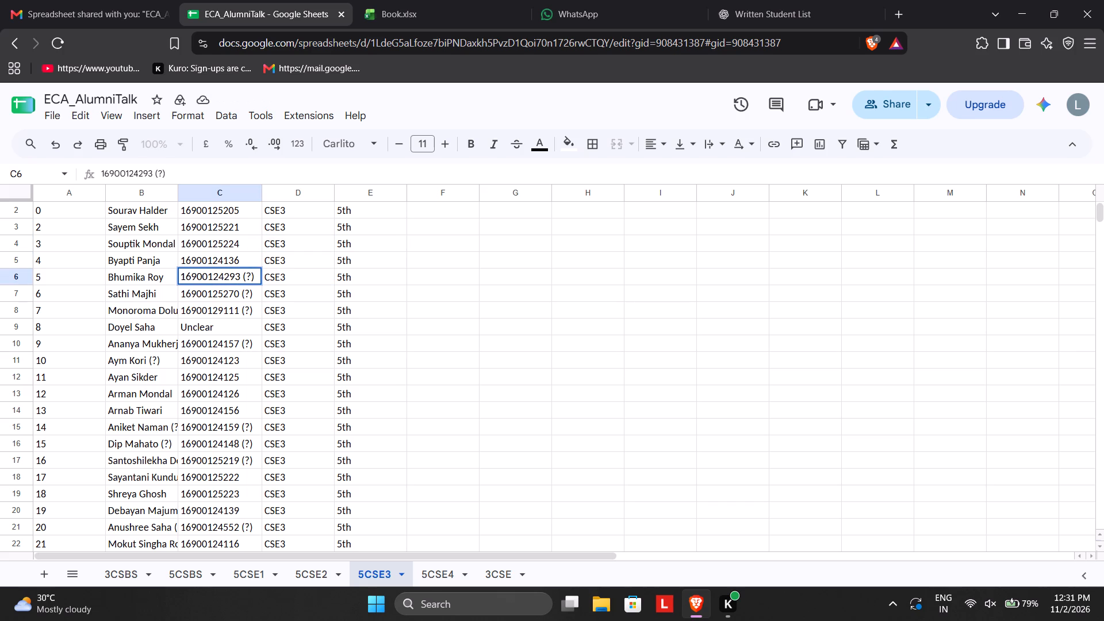
{"action": "key", "text": "BackSpace"}
{"action": "key", "text": "BackSpace"}
{"action": "key", "text": "BackSpace"}
{"action": "key", "text": "Tab"}
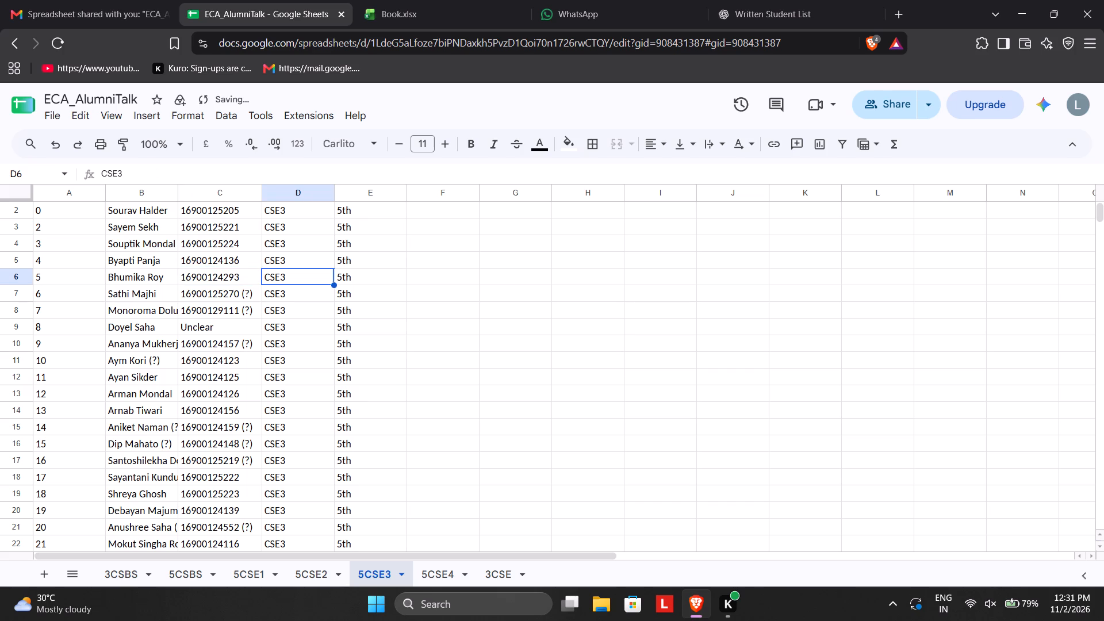
Remove the trailing "(?)" from the roll numbers in C7 and C8.
{"action": "key", "text": "Down"}
{"action": "key", "text": "Left"}
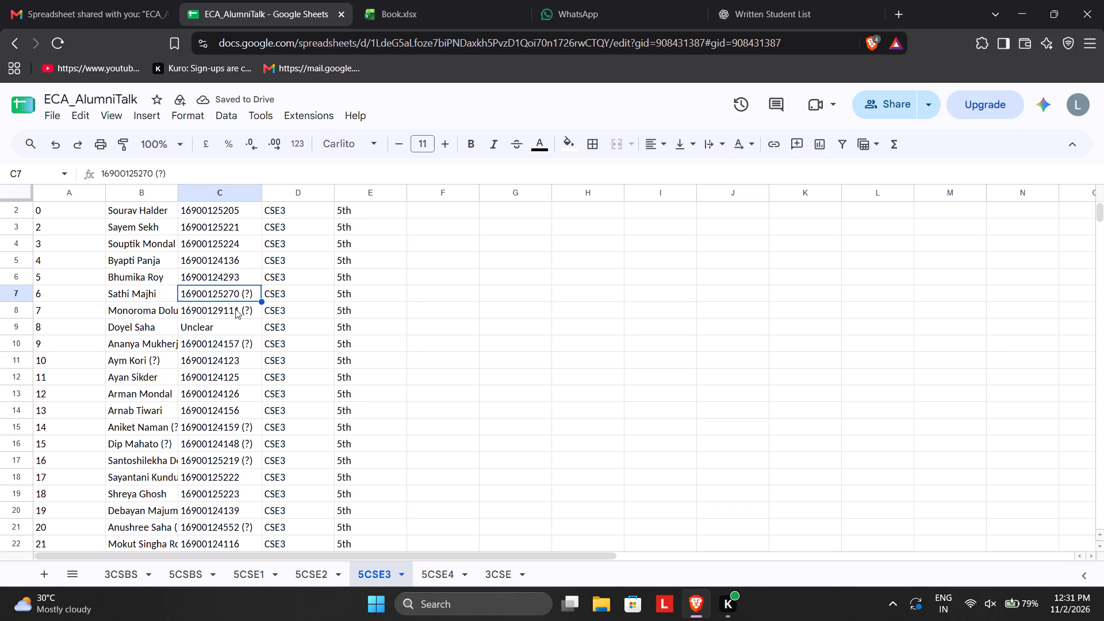
{"action": "double_click", "coordinate": [247, 296]}
{"action": "key", "text": "BackSpace"}
{"action": "key", "text": "BackSpace"}
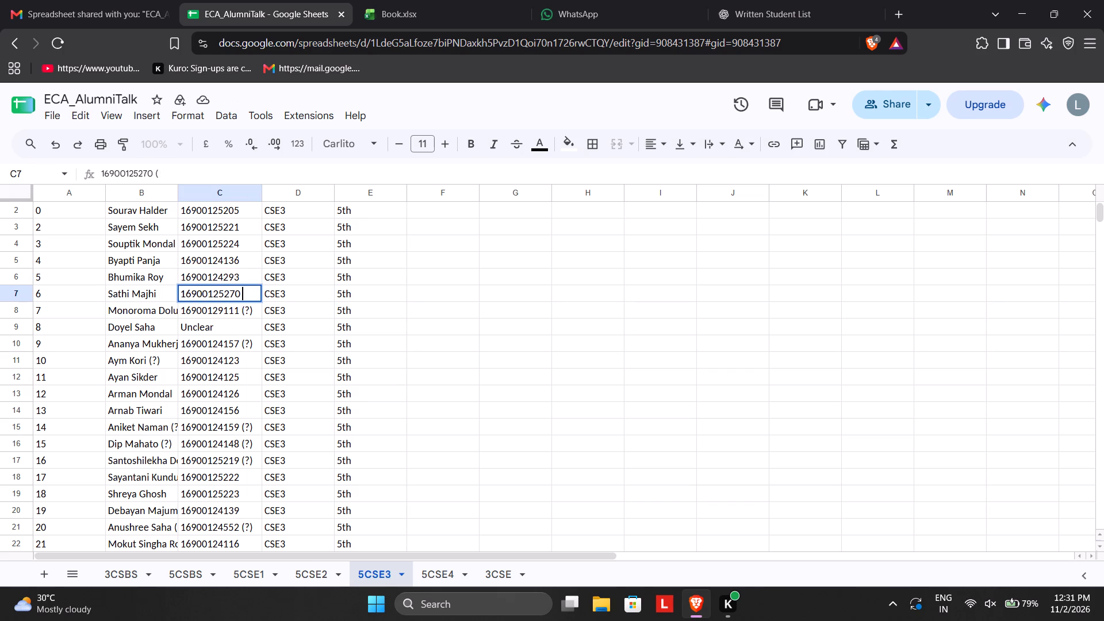
{"action": "key", "text": "BackSpace"}
{"action": "double_click", "coordinate": [237, 310]}
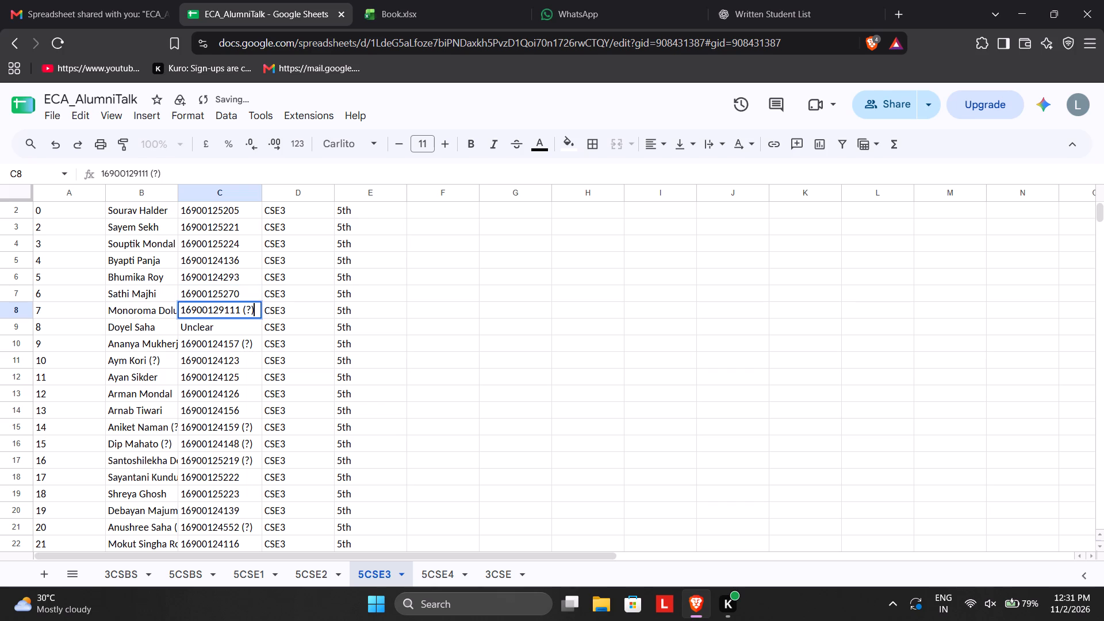
{"action": "key", "text": "BackSpace"}
{"action": "key", "text": "BackSpace"}
{"action": "key", "text": "BackSpace"}
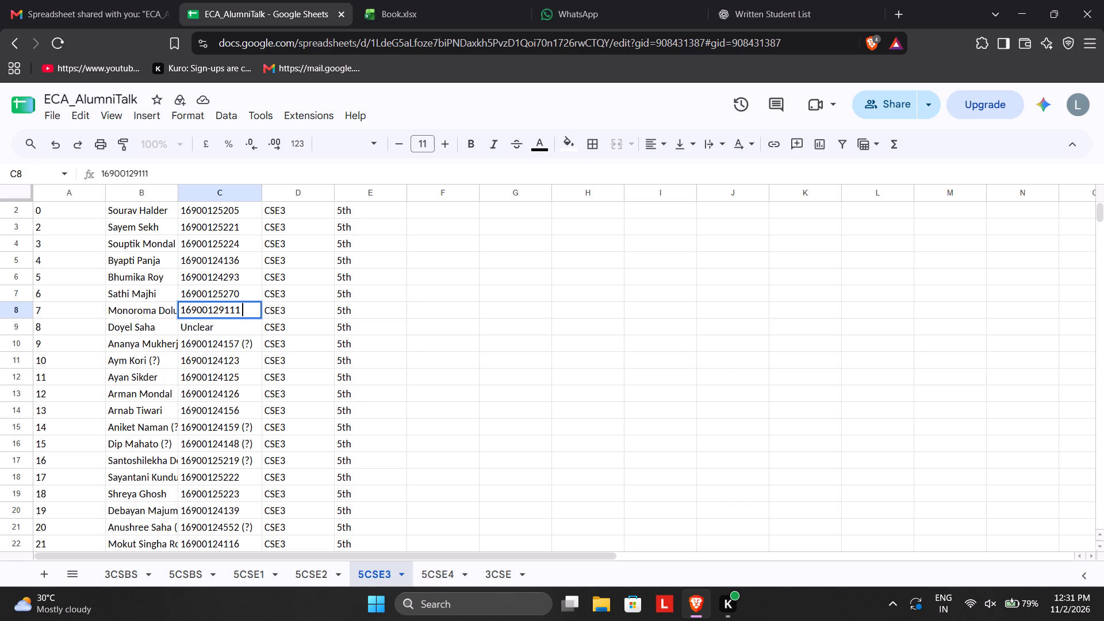
Fill the roll number in C8 down into C9, replacing the "Unclear" entry.
{"action": "left_click", "coordinate": [248, 323]}
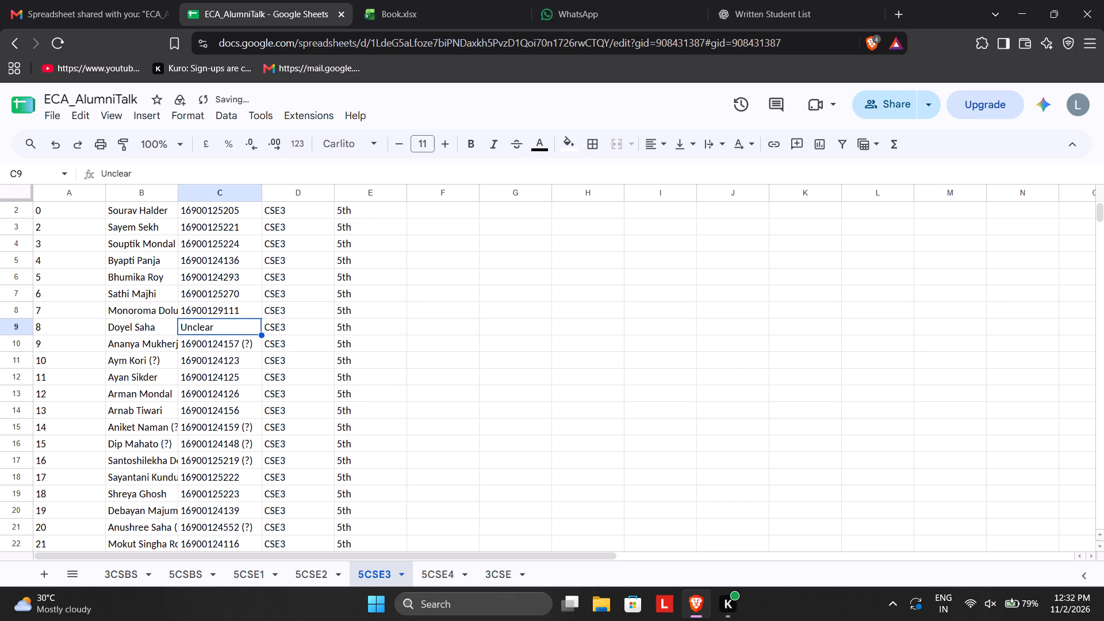
{"action": "left_click", "coordinate": [248, 309]}
{"action": "left_click_drag", "start_coordinate": [261, 316], "coordinate": [262, 330]}
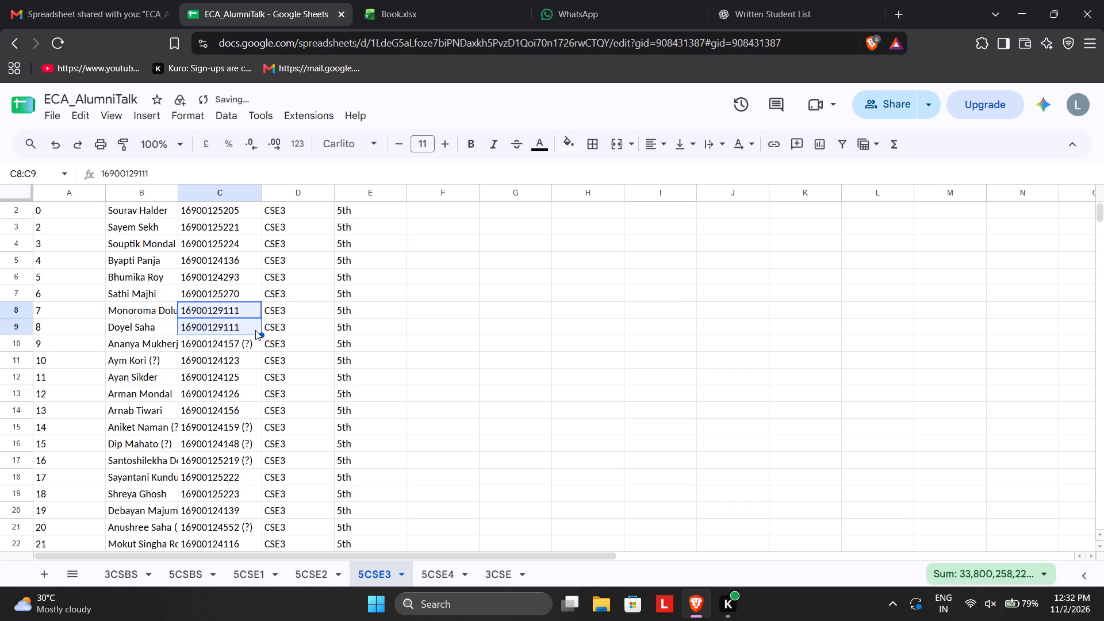
Replace the last four digits of the copied roll number in C9 with that student's own ending.
{"action": "left_click", "coordinate": [248, 328]}
{"action": "left_click", "coordinate": [246, 327]}
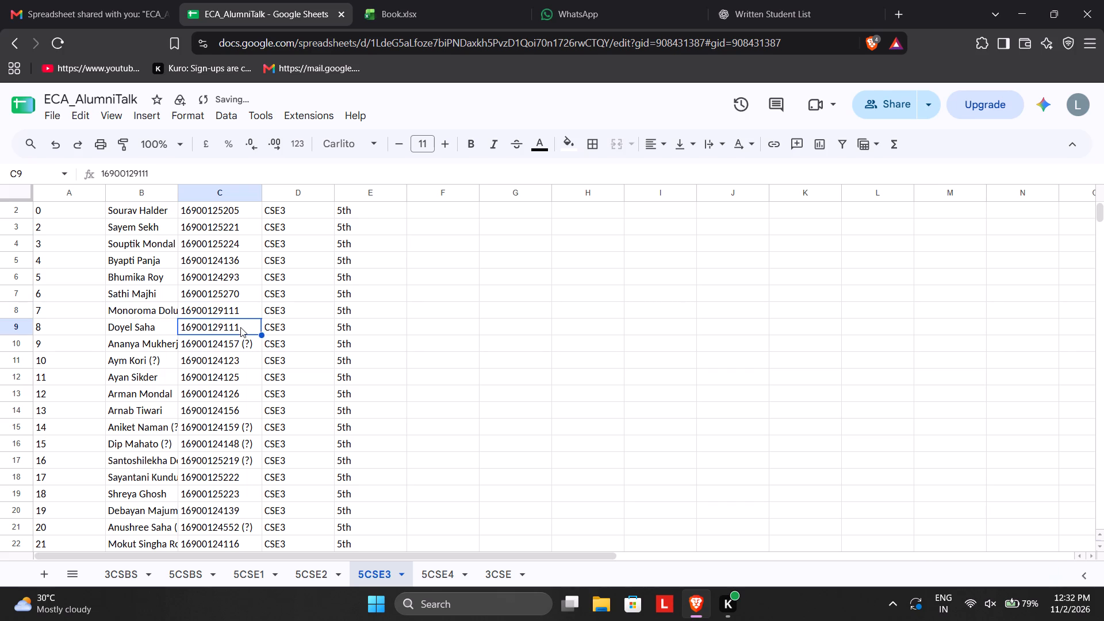
{"action": "double_click", "coordinate": [240, 327]}
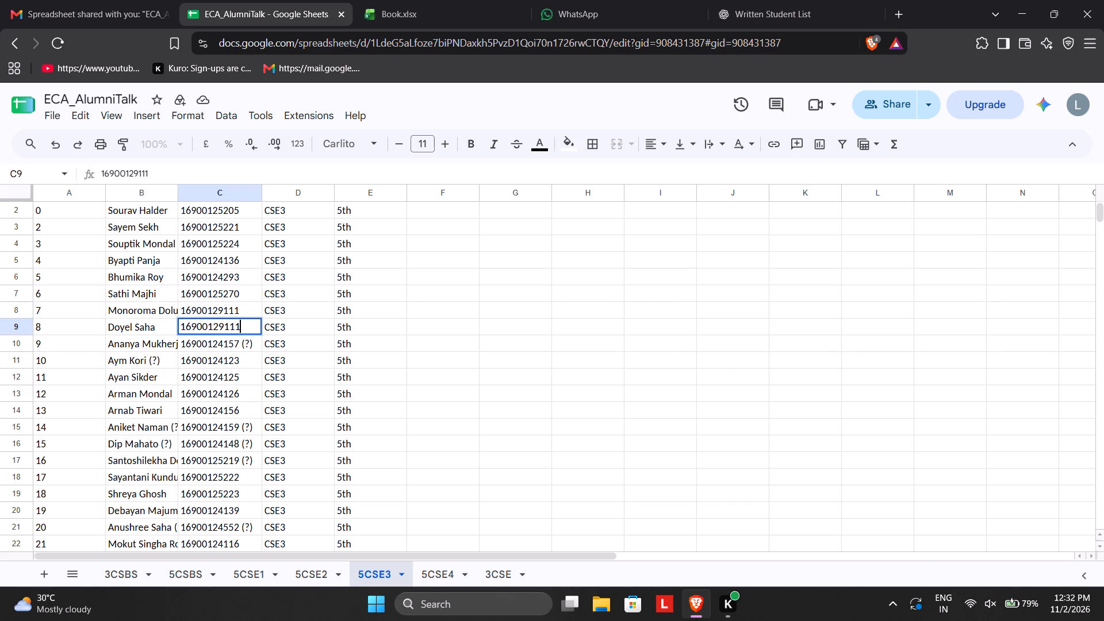
{"action": "key", "text": "BackSpace"}
{"action": "key", "text": "BackSpace"}
{"action": "key", "text": "BackSpace"}
{"action": "key", "text": "BackSpace"}
{"action": "type", "text": "41"}
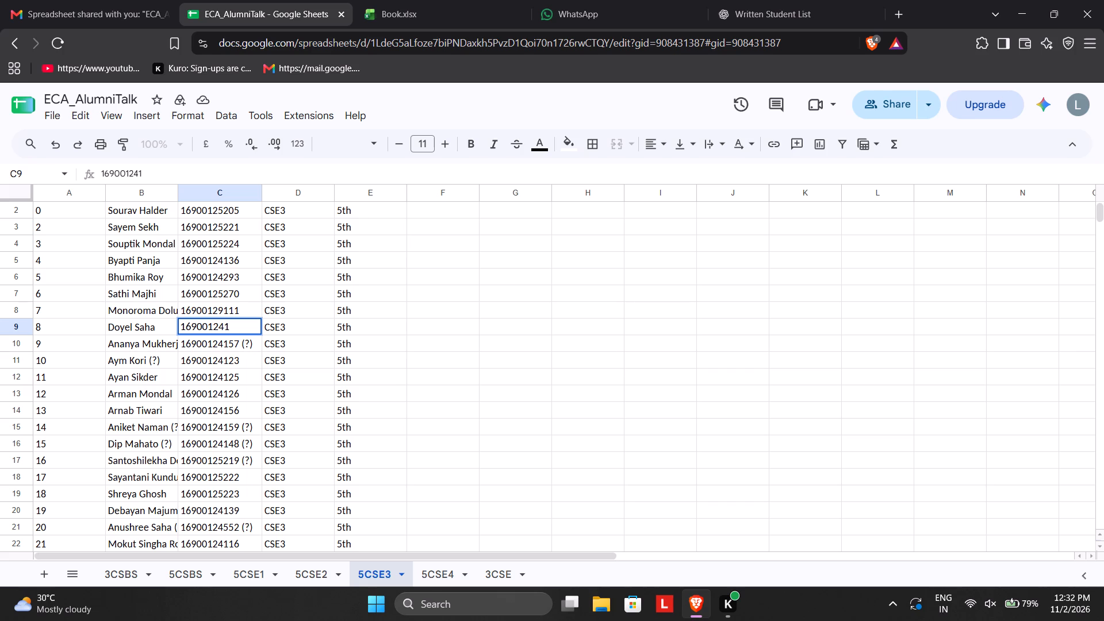
{"action": "type", "text": "*.369"}
{"action": "key", "text": "BackSpace"}
{"action": "key", "text": "BackSpace"}
{"action": "key", "text": "BackSpace"}
{"action": "key", "text": "BackSpace"}
{"action": "key", "text": "BackSpace"}
{"action": "key", "text": "4"}
{"action": "key", "text": "8"}
Remove the trailing "(?)" from the roll number in C10.
{"action": "double_click", "coordinate": [254, 344]}
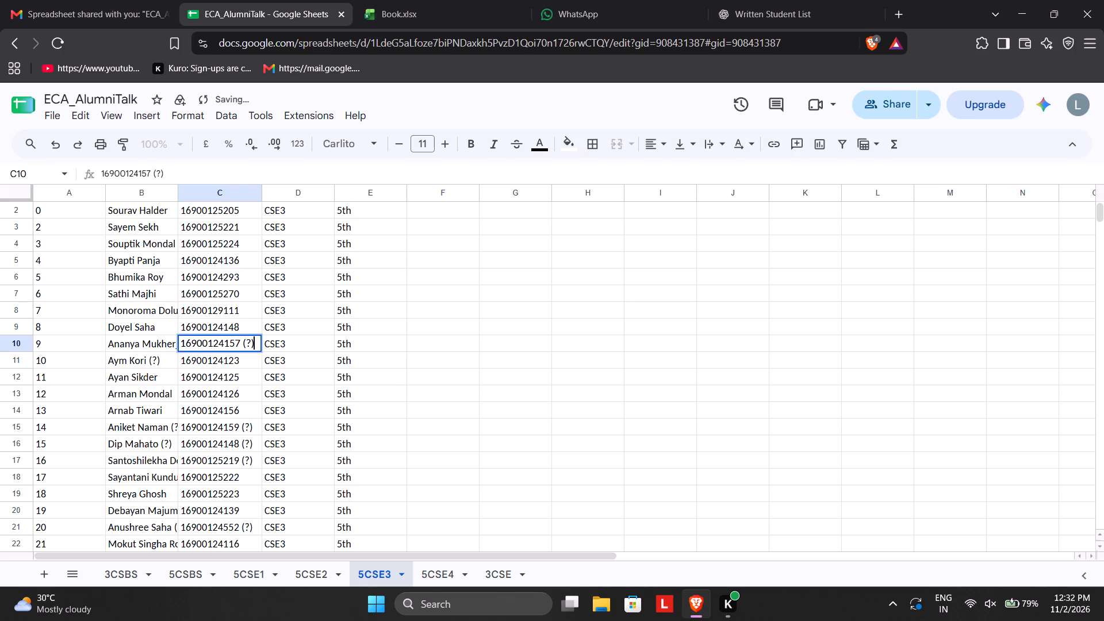
{"action": "key", "text": "BackSpace"}
{"action": "key", "text": "BackSpace"}
{"action": "key", "text": "BackSpace"}
Remove the trailing "(?)" from the roll numbers in C15 and C16.
{"action": "key", "text": "Down"}
{"action": "key", "text": "Down"}
{"action": "left_click", "coordinate": [258, 431]}
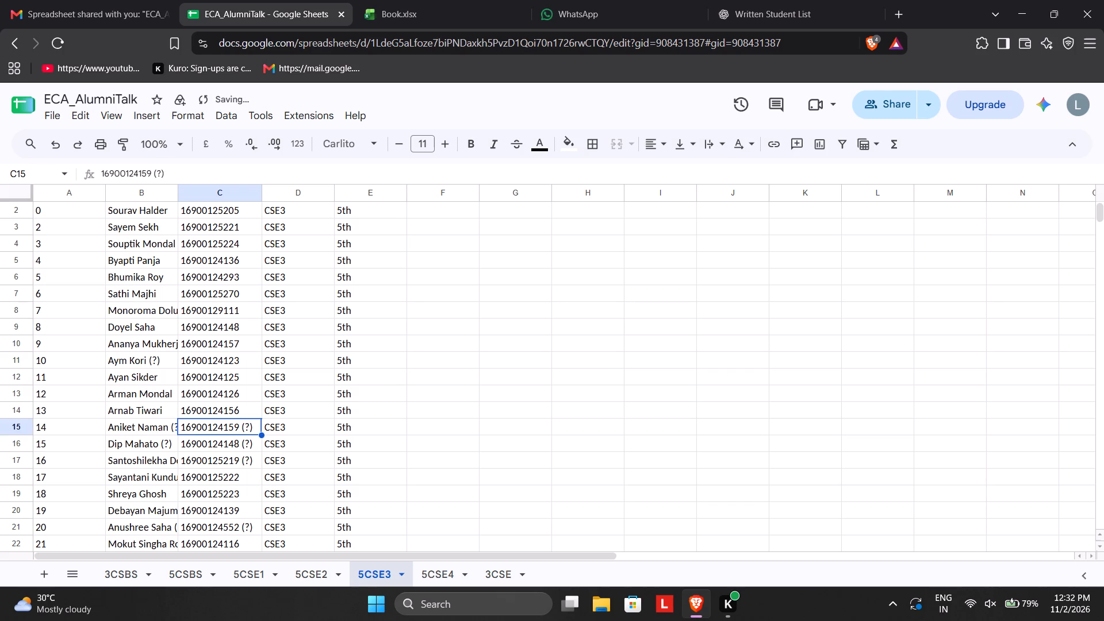
{"action": "double_click", "coordinate": [255, 426]}
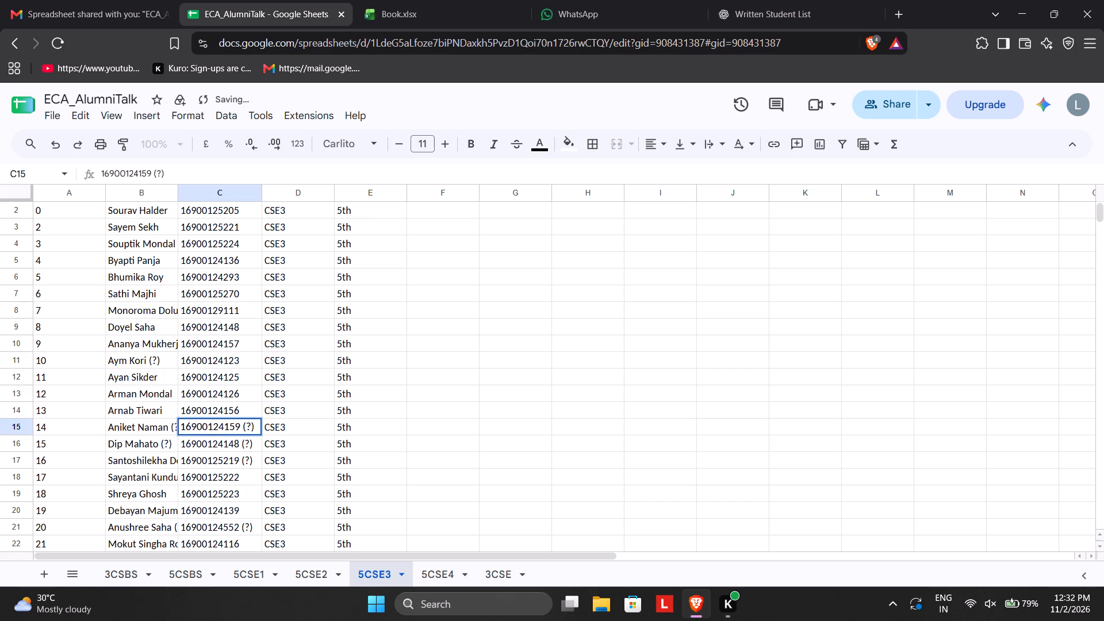
{"action": "key", "text": "BackSpace"}
{"action": "key", "text": "BackSpace"}
{"action": "key", "text": "BackSpace"}
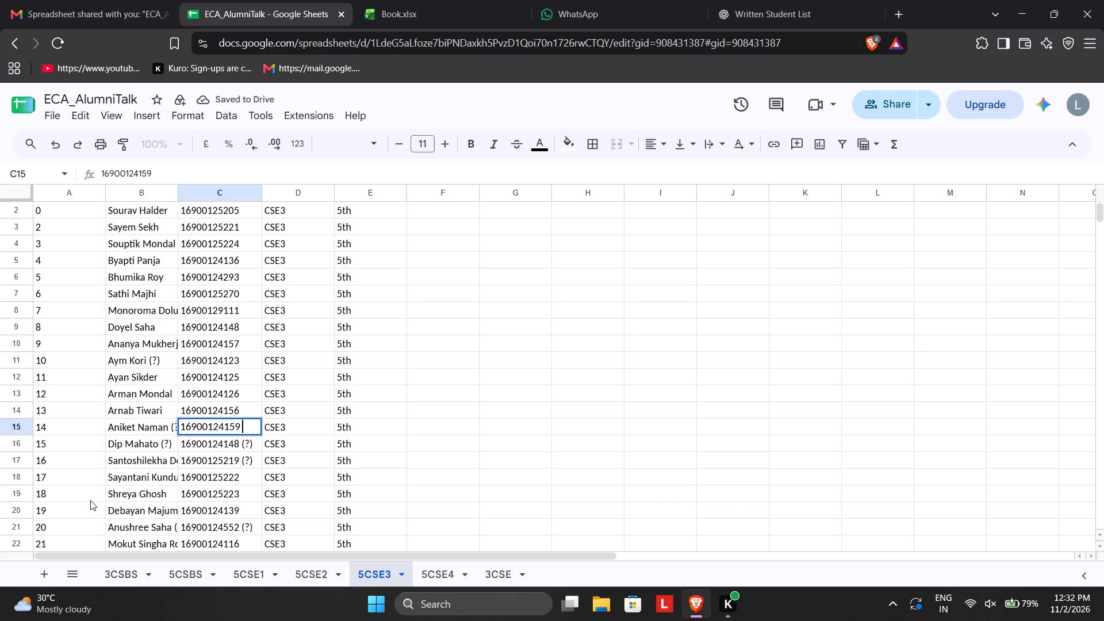
{"action": "double_click", "coordinate": [240, 448]}
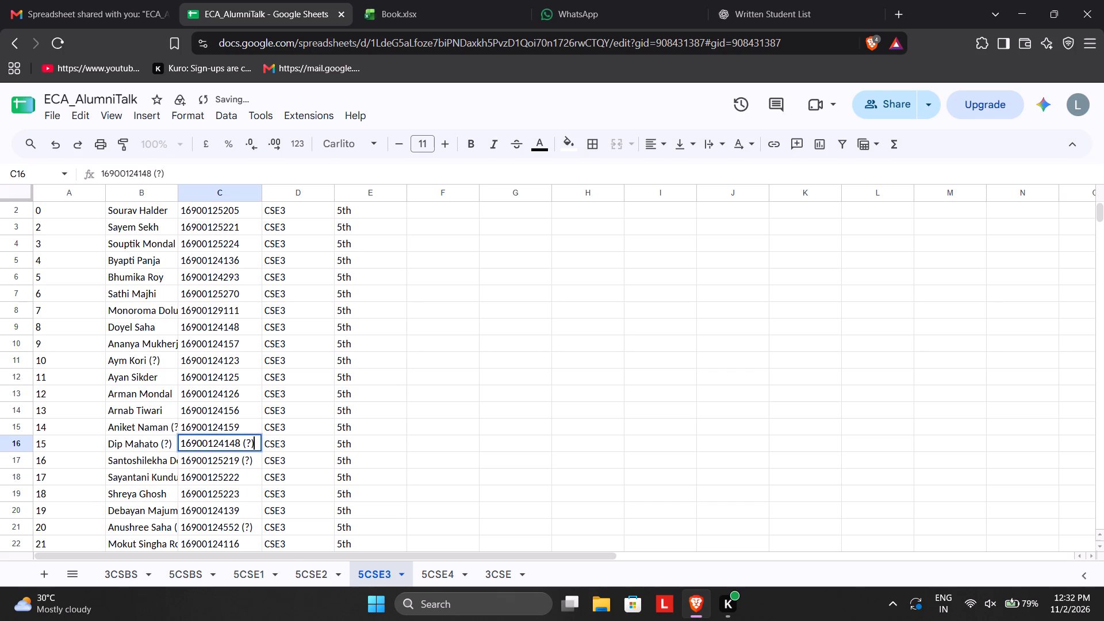
{"action": "key", "text": "BackSpace"}
{"action": "key", "text": "BackSpace"}
{"action": "key", "text": "BackSpace"}
Widen column B so the full student names fit.
{"action": "scroll", "coordinate": [240, 446], "scroll_direction": "up", "scroll_amount": 1}
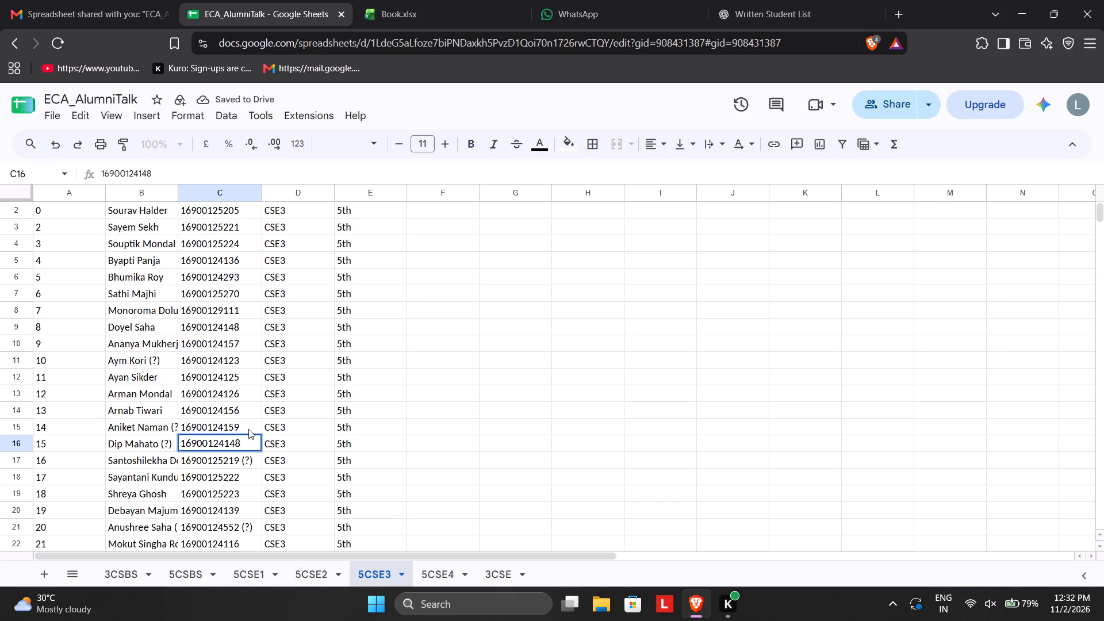
{"action": "left_click", "coordinate": [174, 197]}
{"action": "left_click_drag", "start_coordinate": [178, 196], "coordinate": [192, 200]}
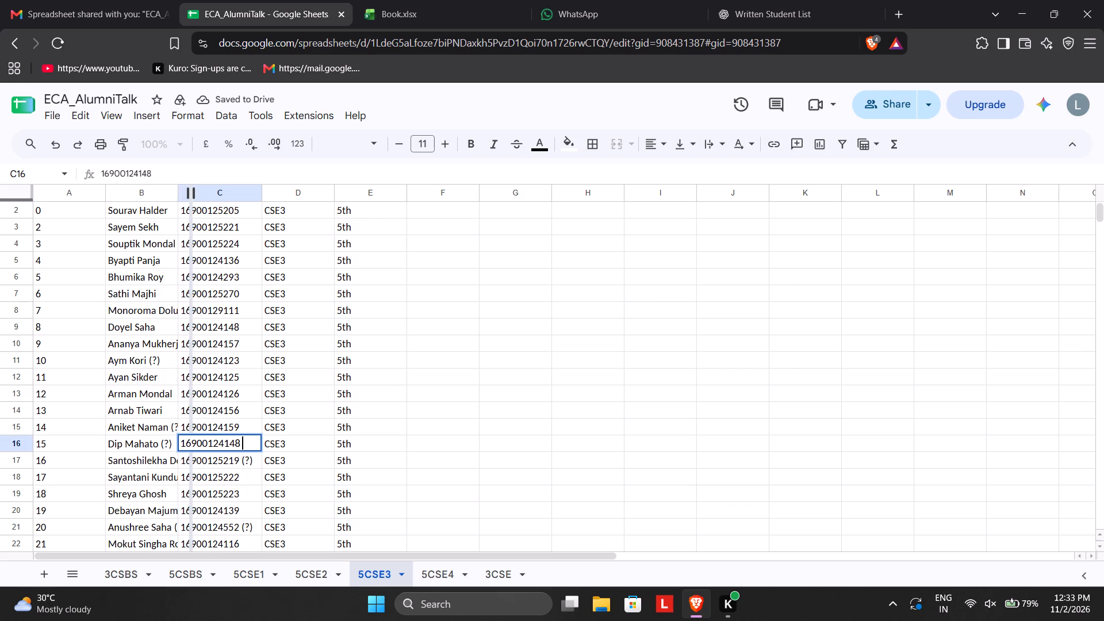
{"action": "left_click_drag", "start_coordinate": [192, 200], "coordinate": [198, 202]}
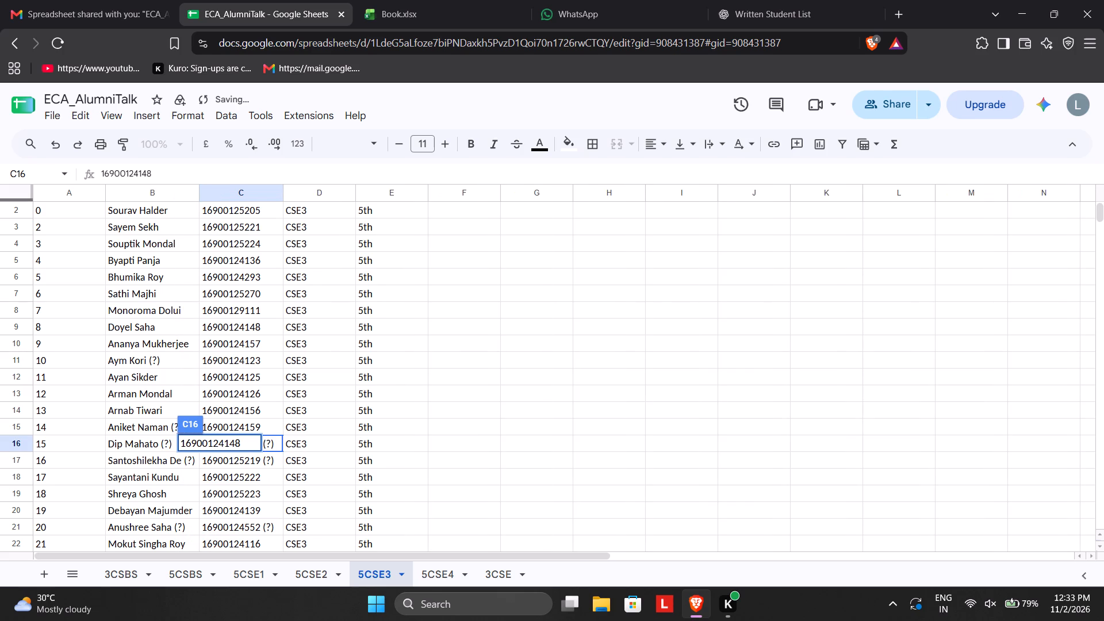
Widen column B slightly more so the longer student names fit.
{"action": "left_click_drag", "start_coordinate": [198, 197], "coordinate": [203, 197]}
Remove the trailing "(?)" from the roll numbers in C17 and C21.
{"action": "left_click", "coordinate": [279, 446]}
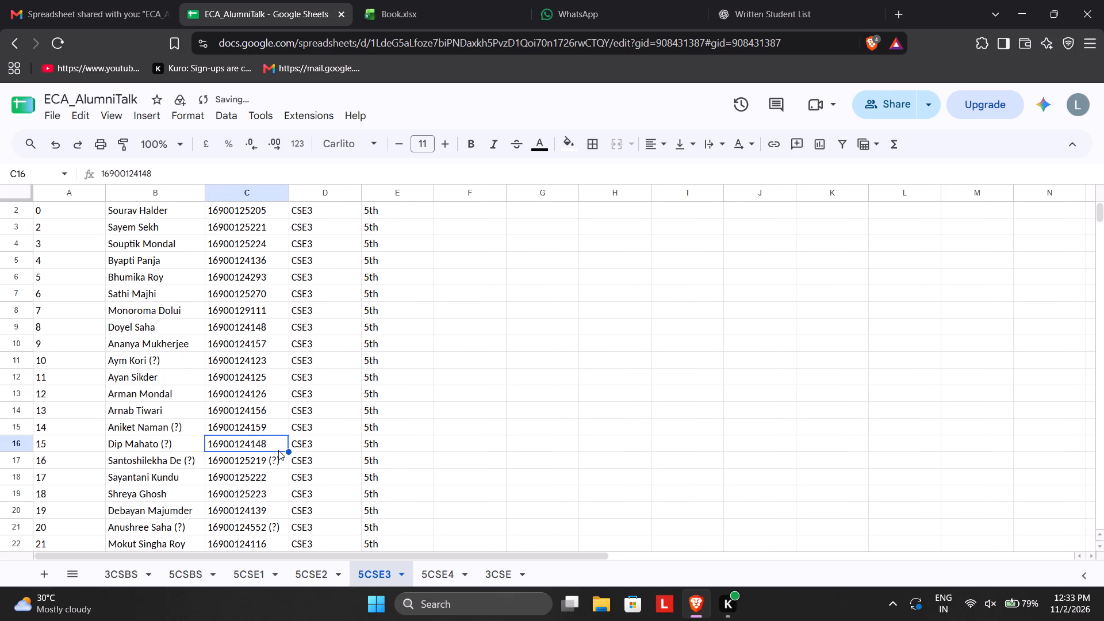
{"action": "left_click", "coordinate": [281, 463]}
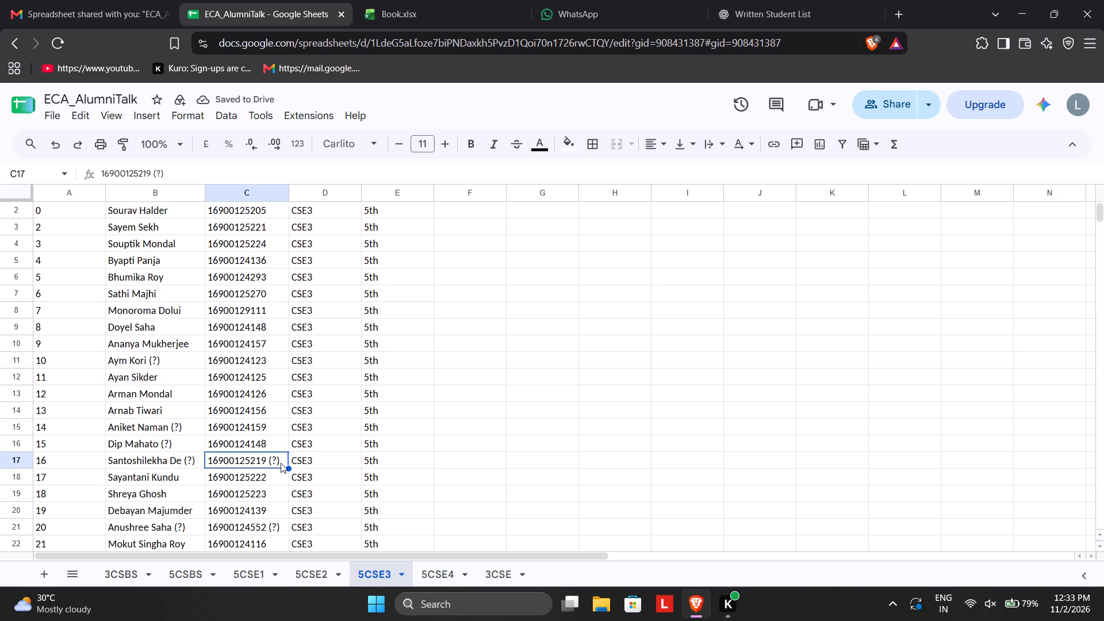
{"action": "left_click", "coordinate": [281, 463]}
{"action": "left_click", "coordinate": [281, 463]}
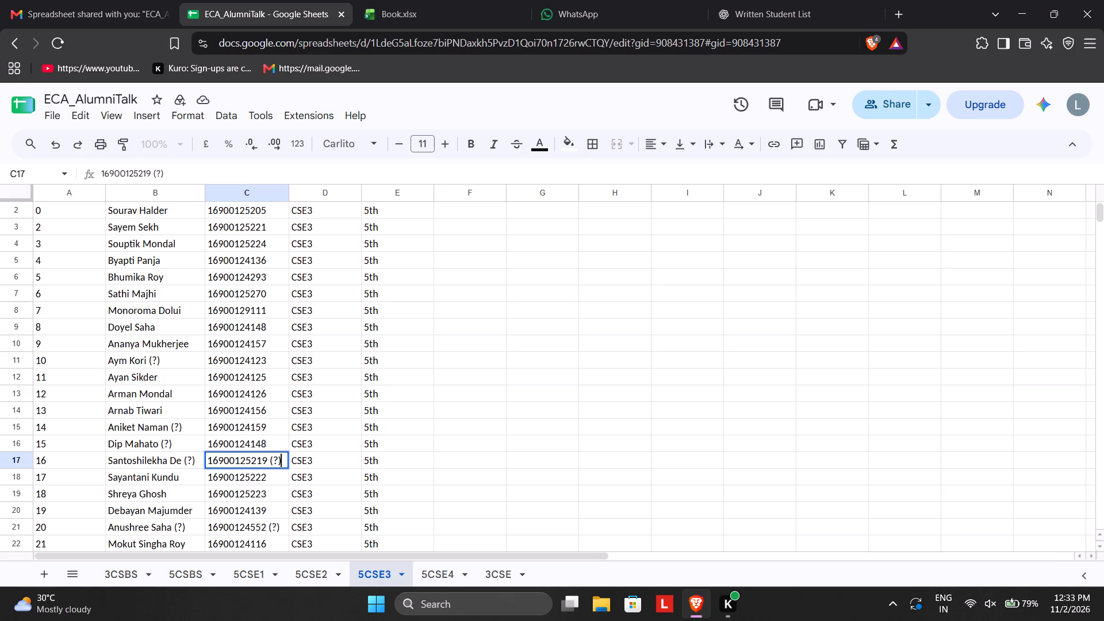
{"action": "key", "text": "BackSpace"}
{"action": "key", "text": "BackSpace"}
{"action": "key", "text": "BackSpace"}
{"action": "scroll", "coordinate": [263, 506], "scroll_direction": "down", "scroll_amount": 2}
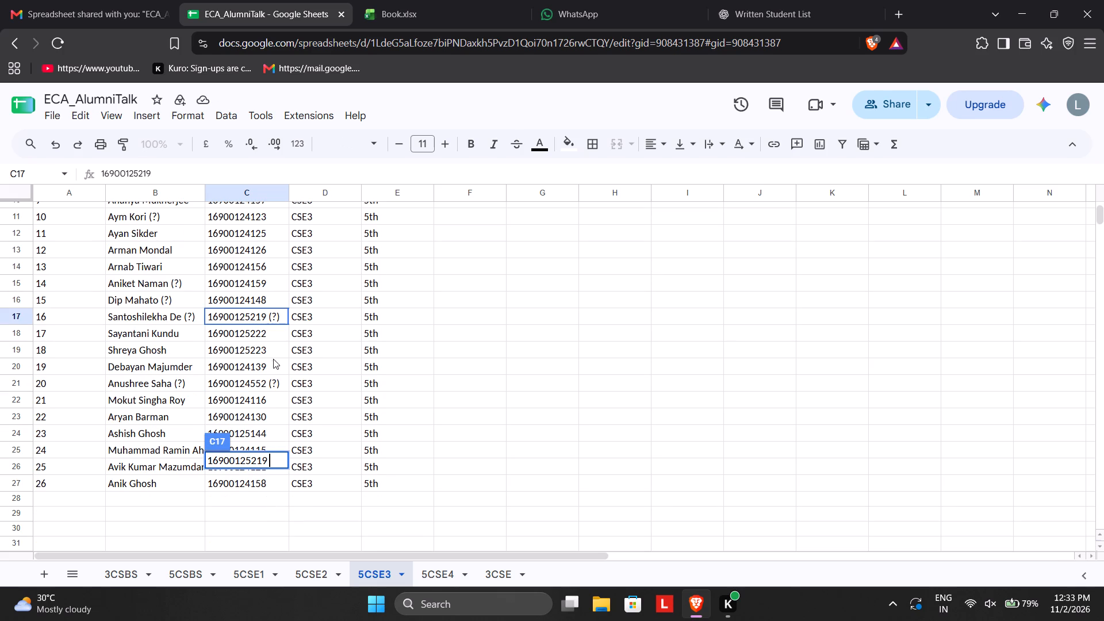
{"action": "left_click", "coordinate": [273, 378]}
{"action": "double_click", "coordinate": [281, 383]}
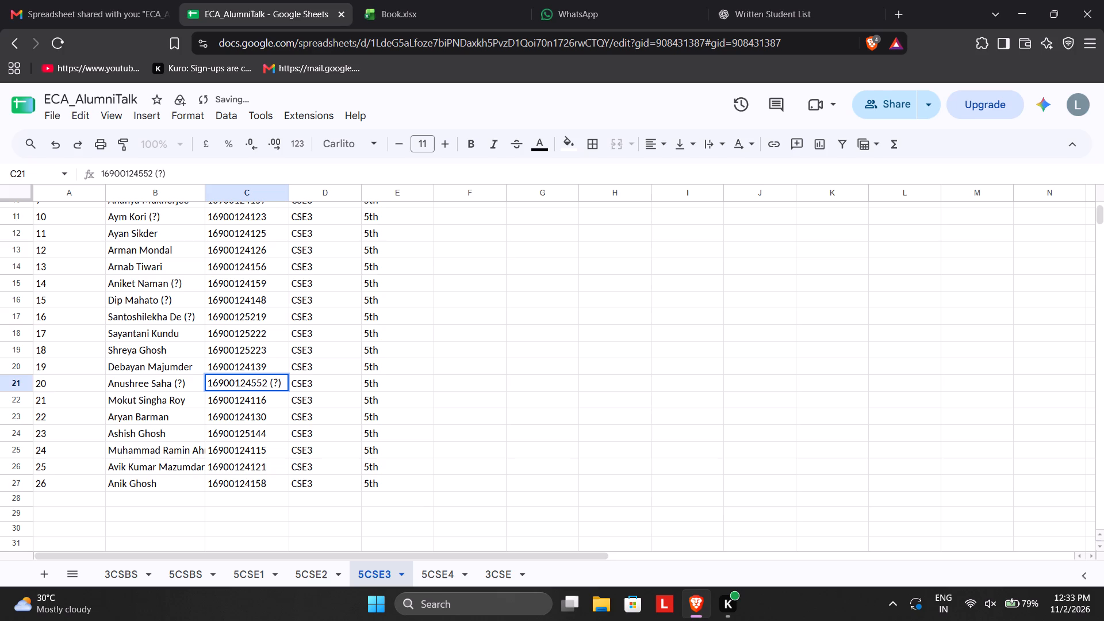
{"action": "key", "text": "BackSpace"}
{"action": "key", "text": "BackSpace"}
{"action": "key", "text": "BackSpace"}
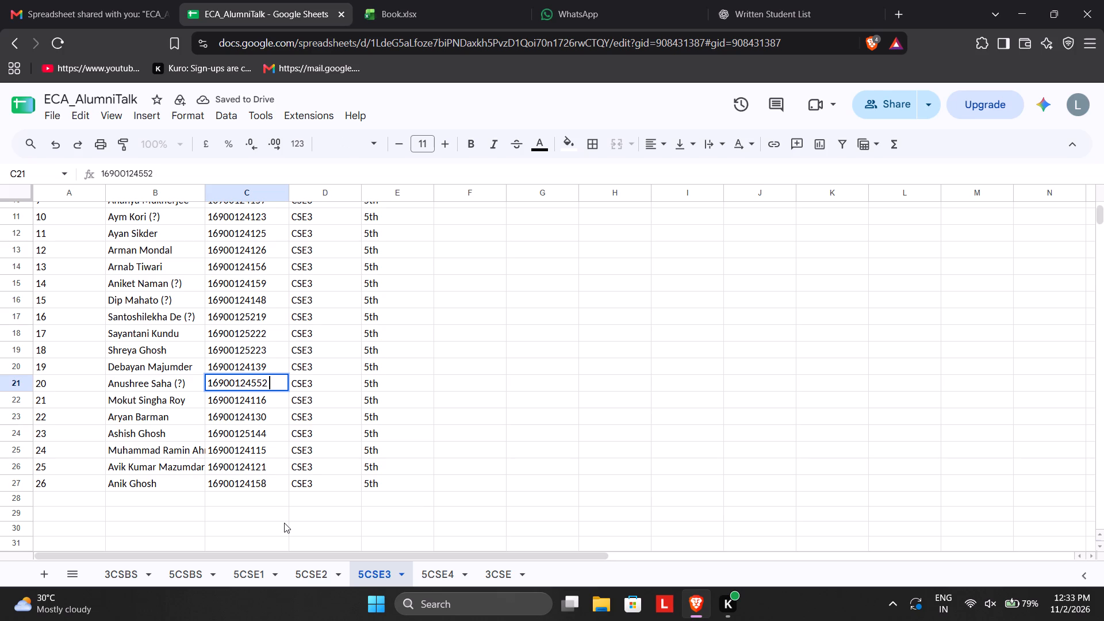
{"action": "left_click", "coordinate": [283, 507]}
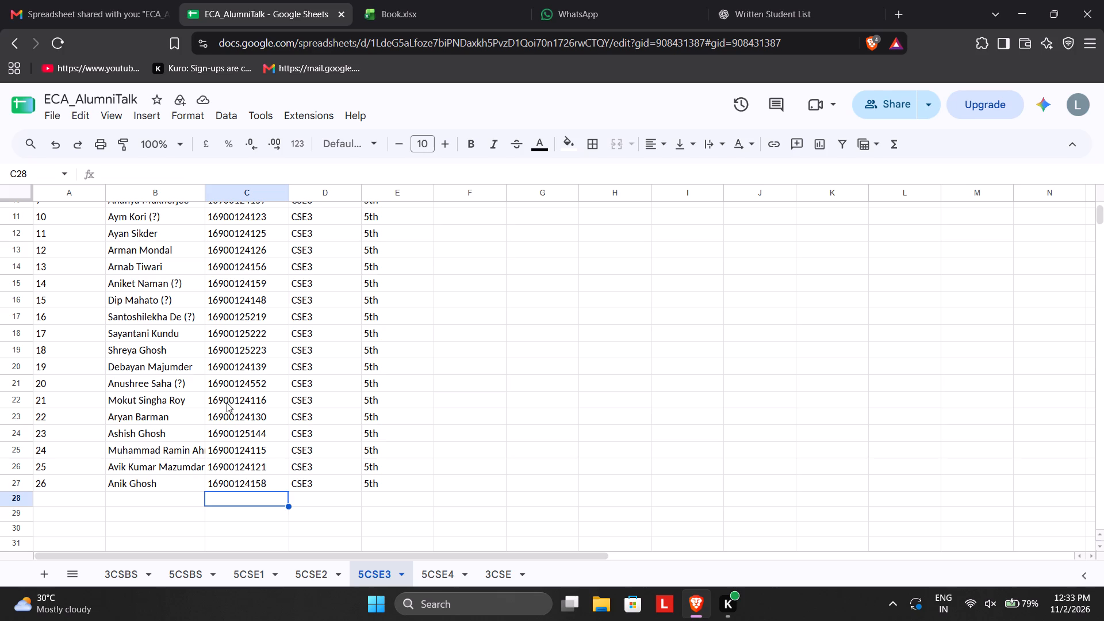
Replace the surname and trailing "(?)" in B21 with the surname Sen.
{"action": "left_click", "coordinate": [182, 389]}
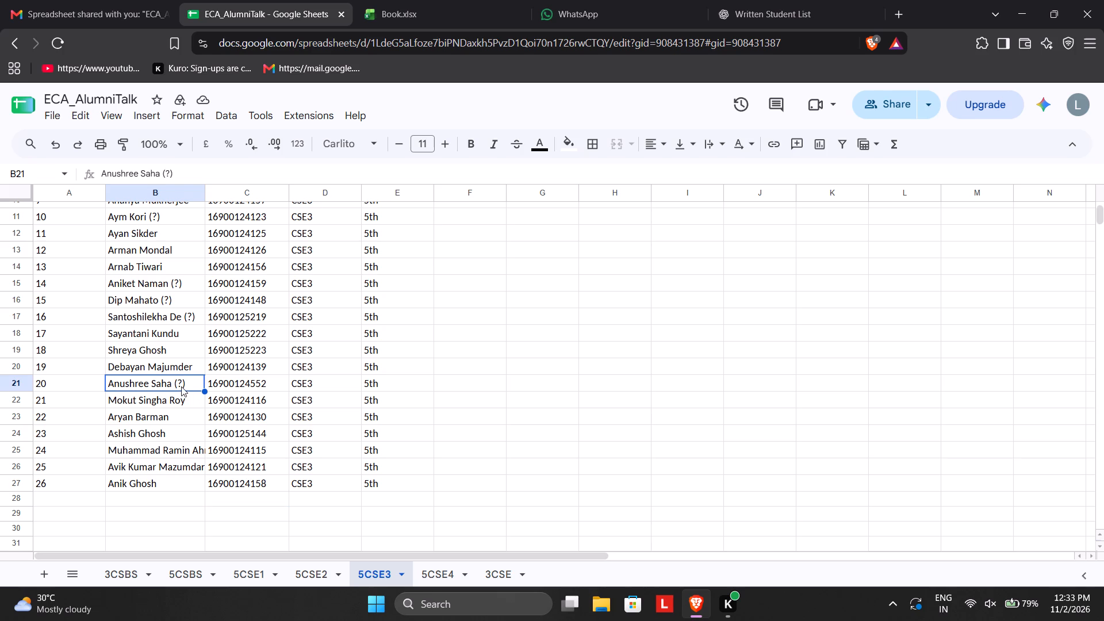
{"action": "left_click", "coordinate": [181, 386]}
{"action": "double_click", "coordinate": [182, 385]}
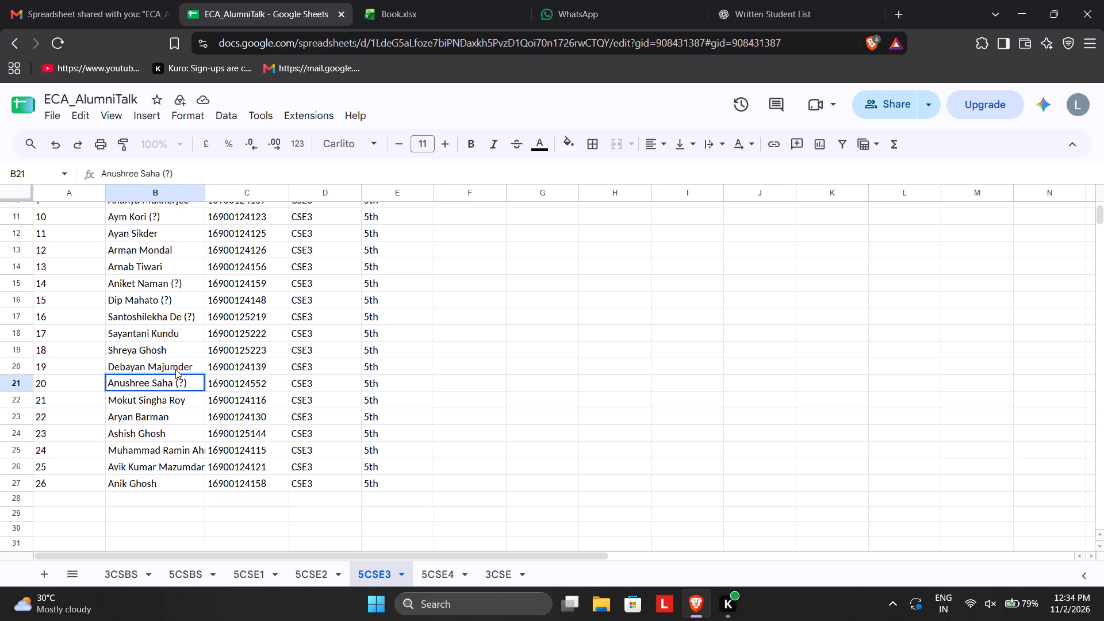
{"action": "key", "text": "BackSpace"}
{"action": "key", "text": "BackSpace"}
{"action": "key", "text": "BackSpace"}
{"action": "key", "text": "BackSpace"}
{"action": "key", "text": "BackSpace"}
{"action": "key", "text": "BackSpace"}
{"action": "key", "text": "BackSpace"}
{"action": "type", "text": "en"}
{"action": "scroll", "coordinate": [187, 400], "scroll_direction": "up", "scroll_amount": 1}
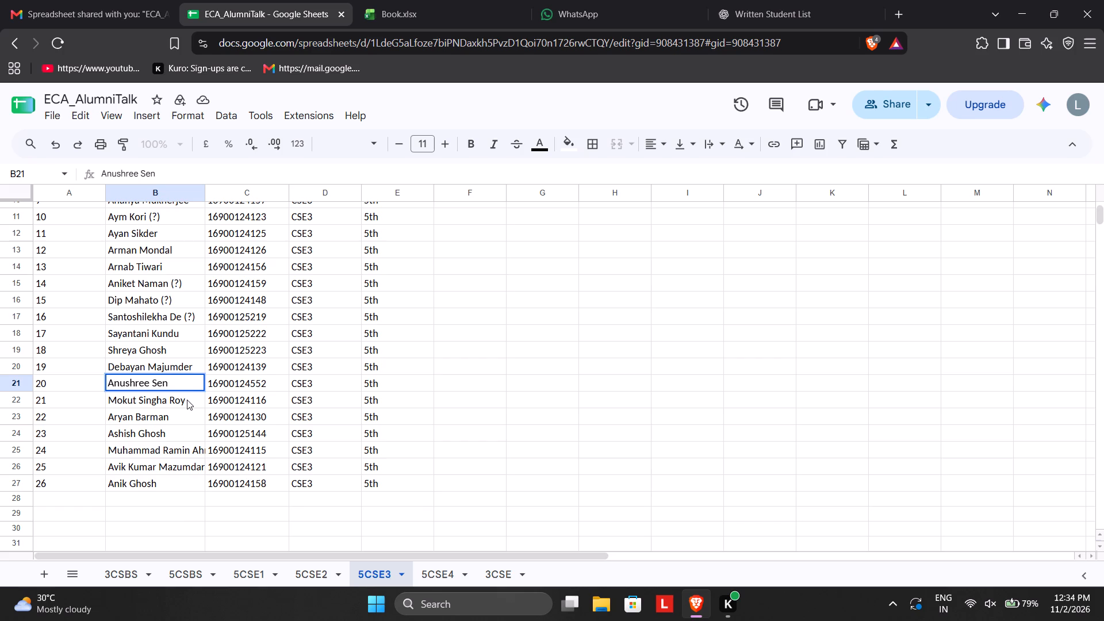
{"action": "scroll", "coordinate": [552, 456], "scroll_direction": "down", "scroll_amount": 2}
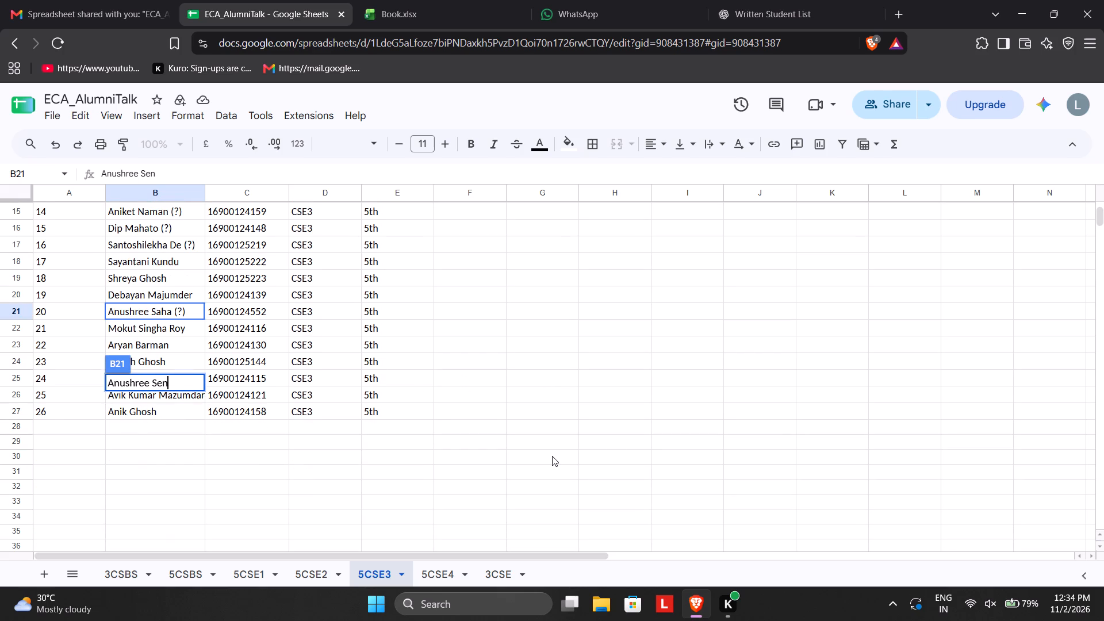
{"action": "left_click", "coordinate": [550, 455]}
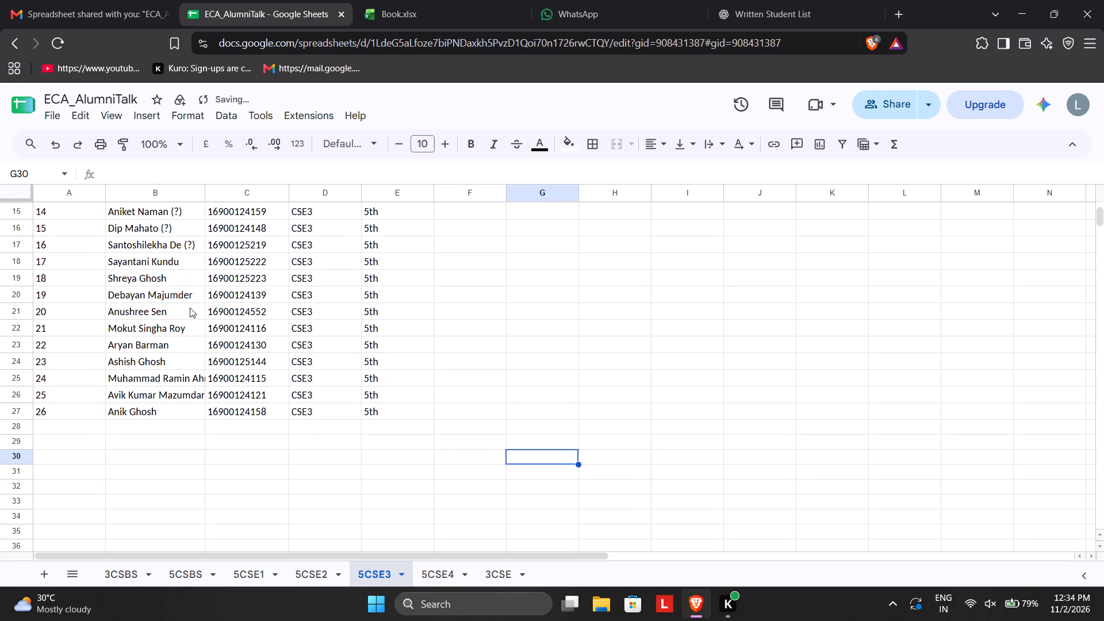
Replace the surname and trailing "(?)" in B11 with the surname Kar.
{"action": "scroll", "coordinate": [191, 304], "scroll_direction": "up", "scroll_amount": 3}
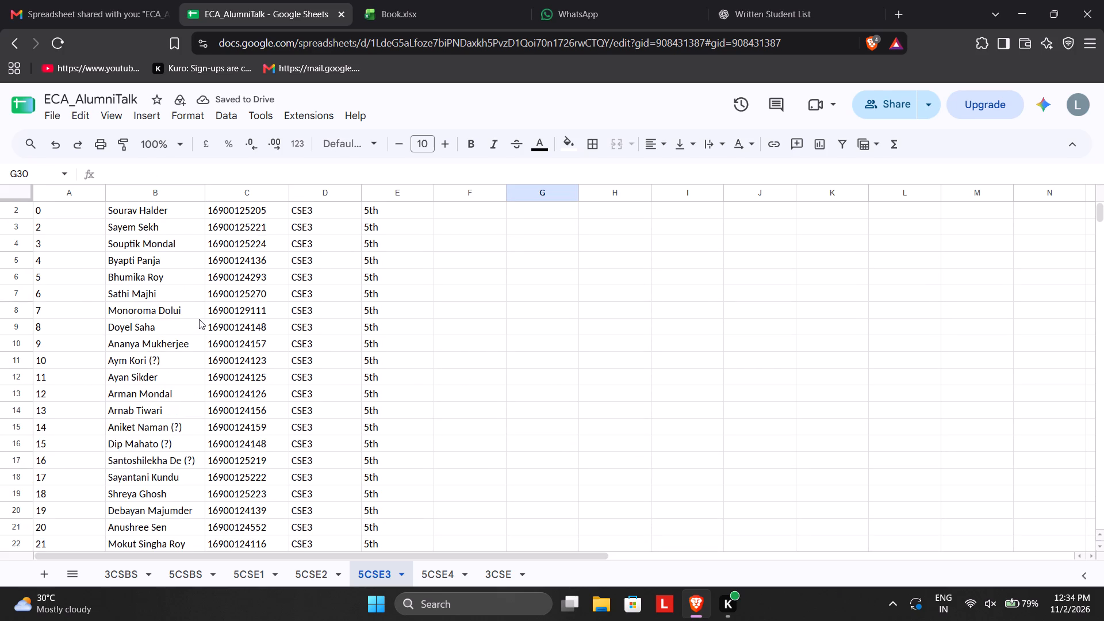
{"action": "scroll", "coordinate": [282, 347], "scroll_direction": "up", "scroll_amount": 2}
{"action": "scroll", "coordinate": [282, 347], "scroll_direction": "down", "scroll_amount": 1}
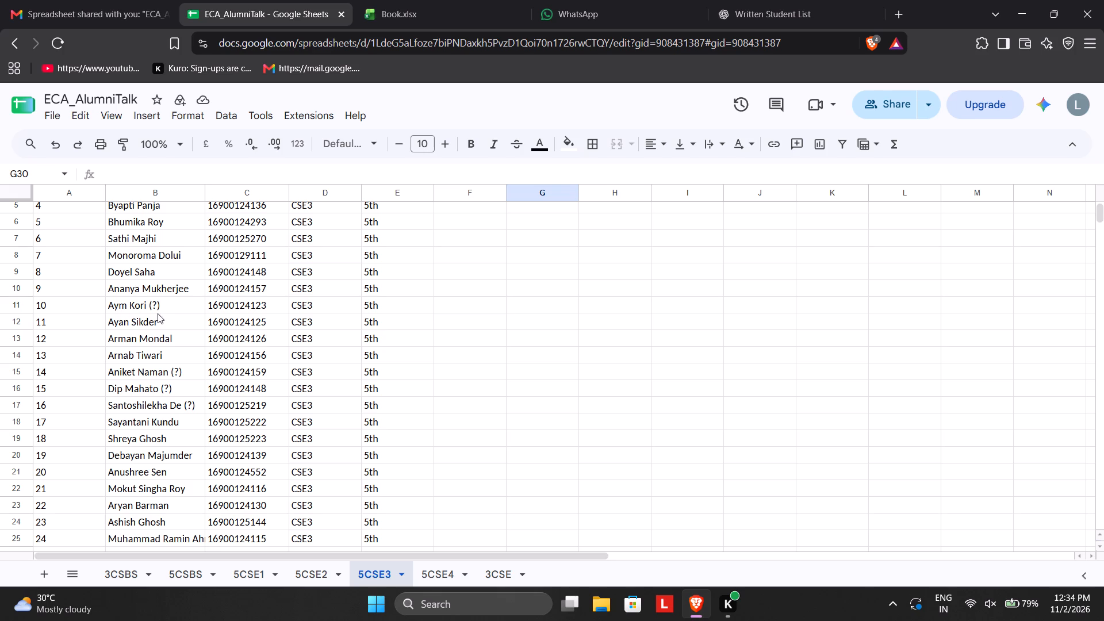
{"action": "double_click", "coordinate": [159, 309]}
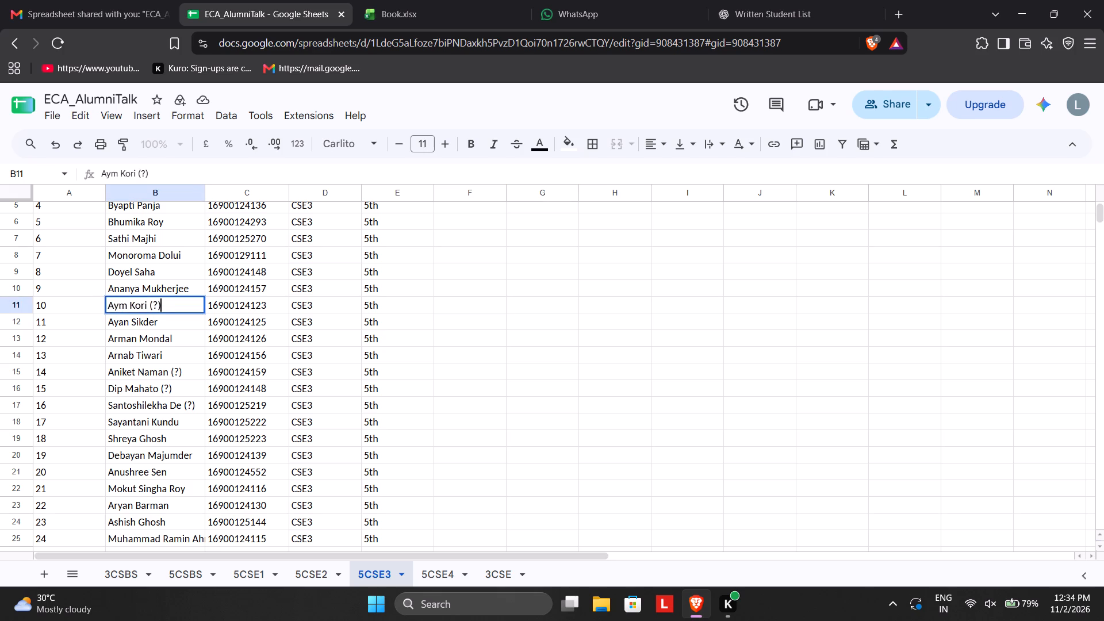
{"action": "key", "text": "BackSpace"}
{"action": "key", "text": "BackSpace"}
{"action": "key", "text": "BackSpace"}
{"action": "key", "text": "BackSpace"}
{"action": "key", "text": "BackSpace"}
{"action": "key", "text": "BackSpace"}
{"action": "key", "text": "BackSpace"}
{"action": "type", "text": "ar"}
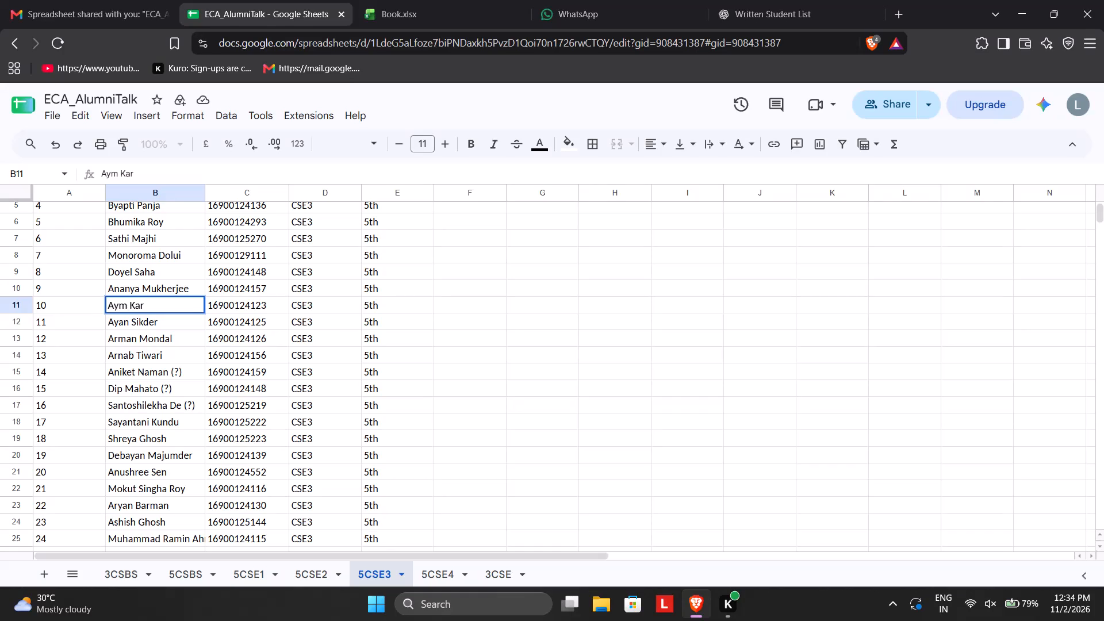
{"action": "key", "text": "Down"}
Change the student's first name in B14 to Amrit, keeping the surname.
{"action": "left_click", "coordinate": [159, 352]}
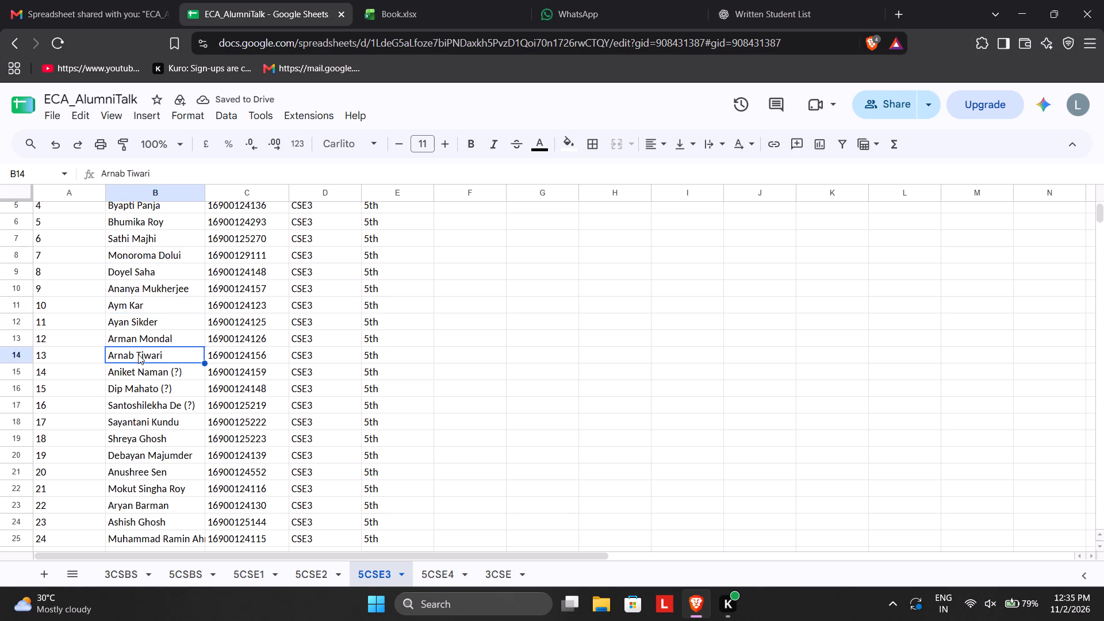
{"action": "double_click", "coordinate": [136, 355]}
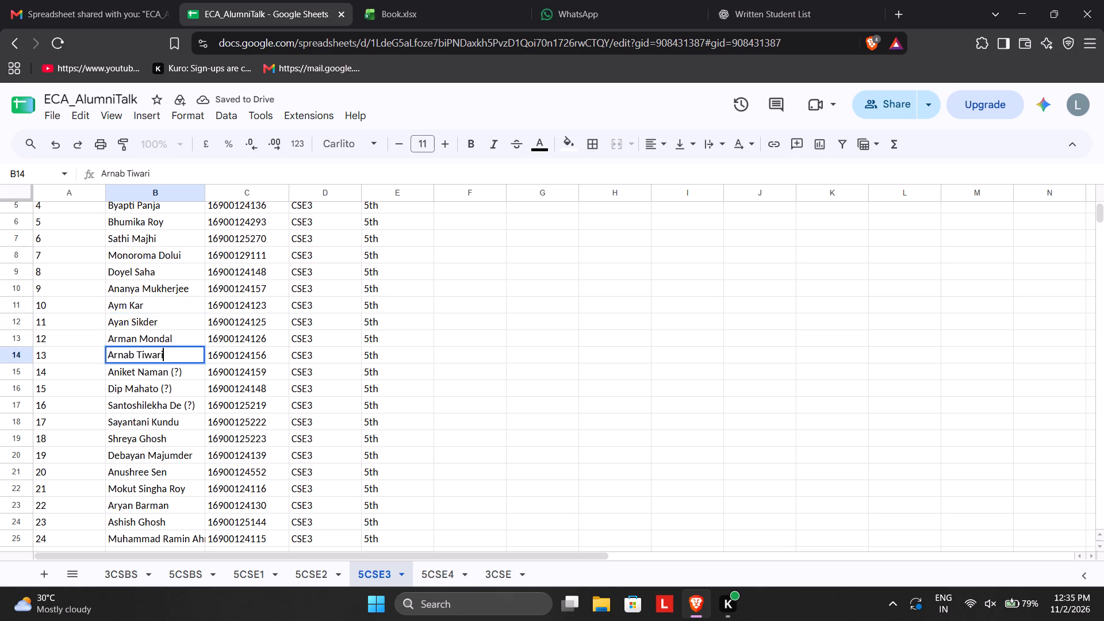
{"action": "left_click", "coordinate": [131, 356]}
{"action": "left_click", "coordinate": [132, 358]}
{"action": "key", "text": "BackSpace"}
{"action": "key", "text": "BackSpace"}
{"action": "key", "text": "BackSpace"}
{"action": "key", "text": "BackSpace"}
{"action": "type", "text": "mrit"}
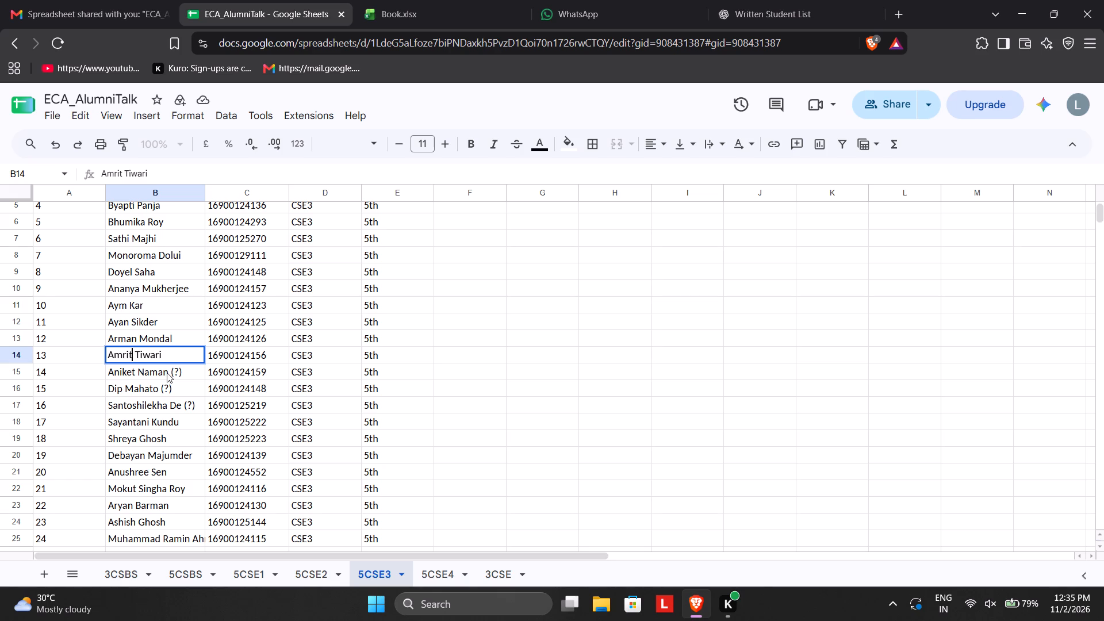
Remove the trailing "(?)" from the student names in B15 and B16.
{"action": "left_click", "coordinate": [167, 373]}
{"action": "left_click", "coordinate": [181, 369]}
{"action": "left_click", "coordinate": [181, 369]}
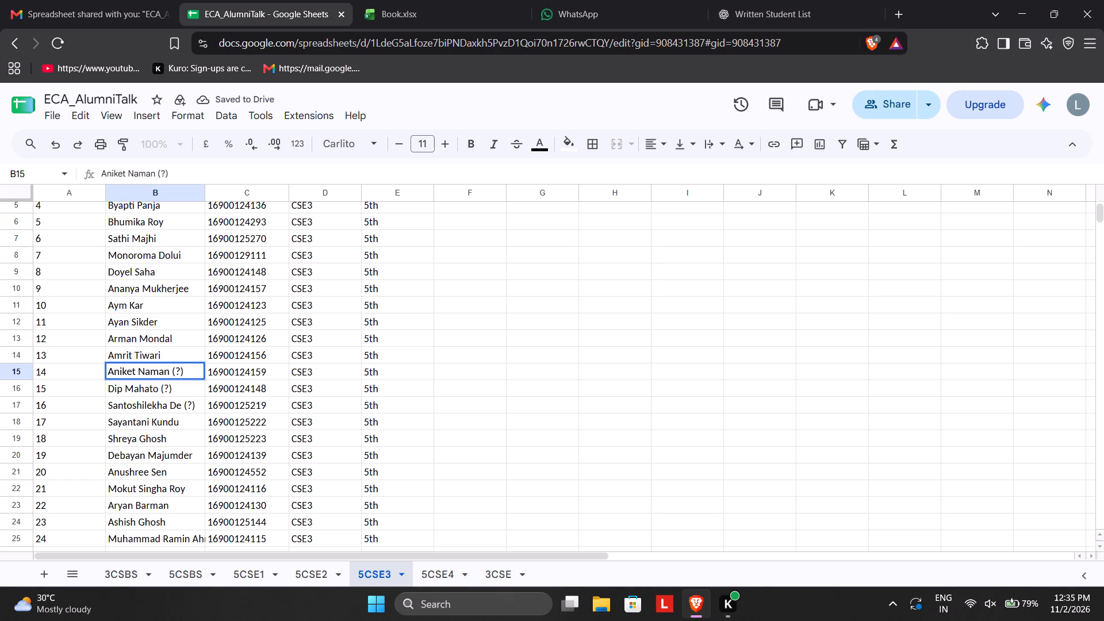
{"action": "key", "text": "BackSpace"}
{"action": "key", "text": "BackSpace"}
{"action": "key", "text": "BackSpace"}
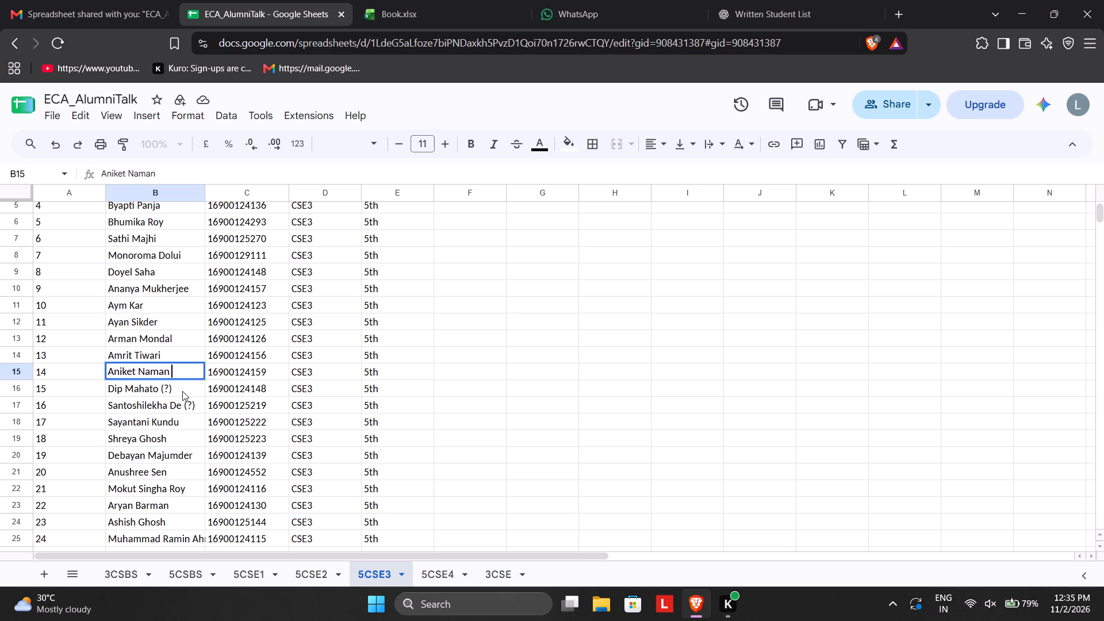
{"action": "double_click", "coordinate": [182, 390]}
{"action": "key", "text": "BackSpace"}
{"action": "key", "text": "BackSpace"}
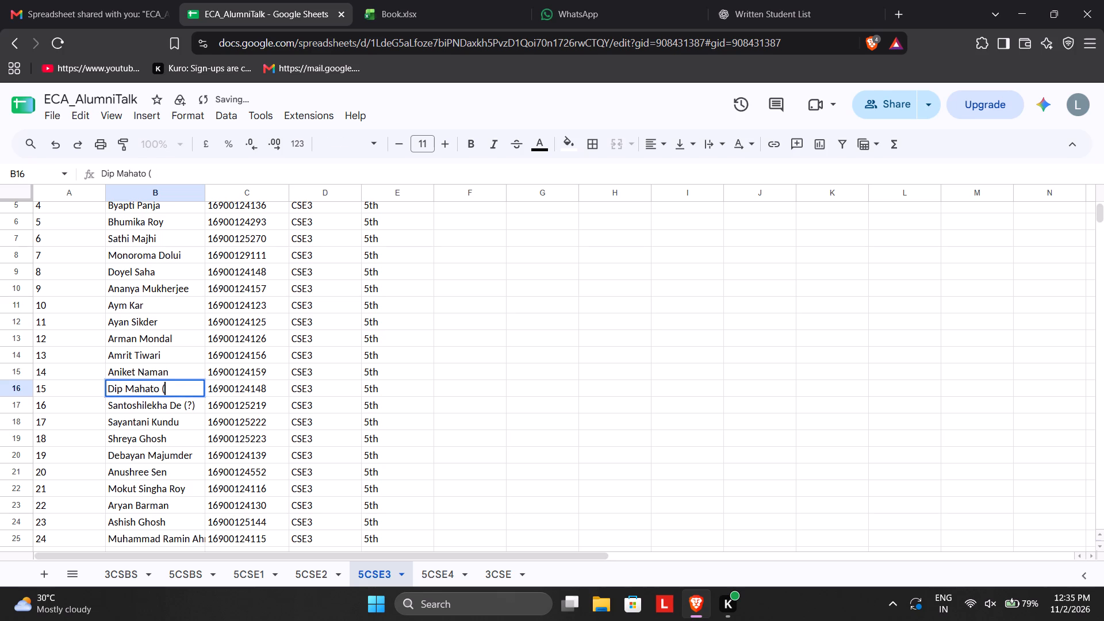
{"action": "key", "text": "BackSpace"}
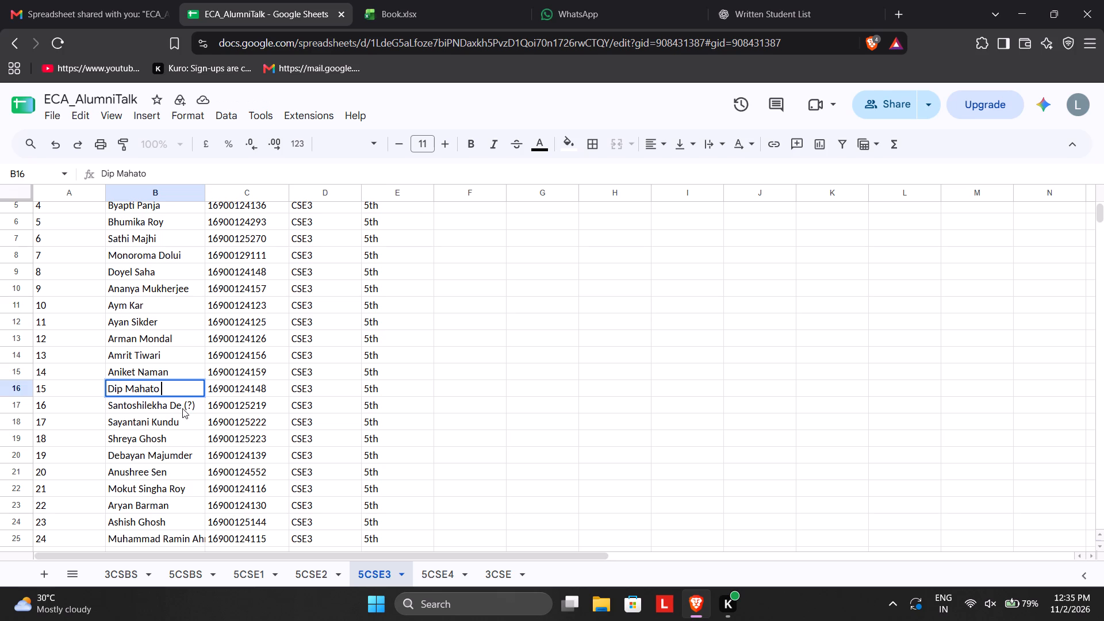
Remove the trailing "(?)" from the student name in B17.
{"action": "double_click", "coordinate": [182, 408]}
{"action": "key", "text": "BackSpace"}
{"action": "key", "text": "BackSpace"}
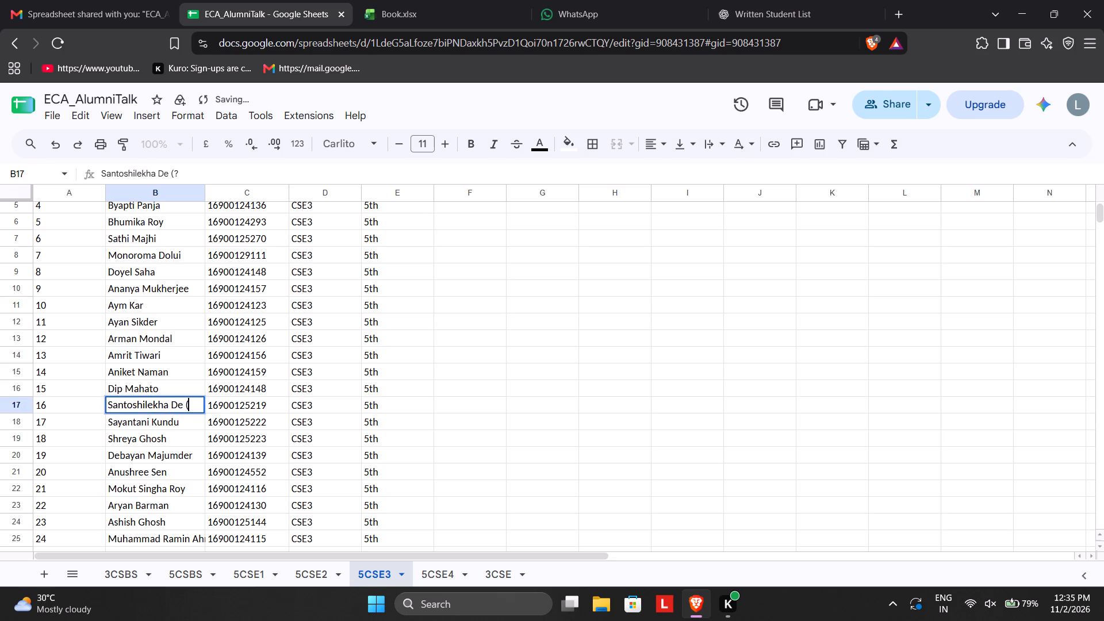
{"action": "key", "text": "BackSpace"}
{"action": "scroll", "coordinate": [181, 410], "scroll_direction": "down", "scroll_amount": 2}
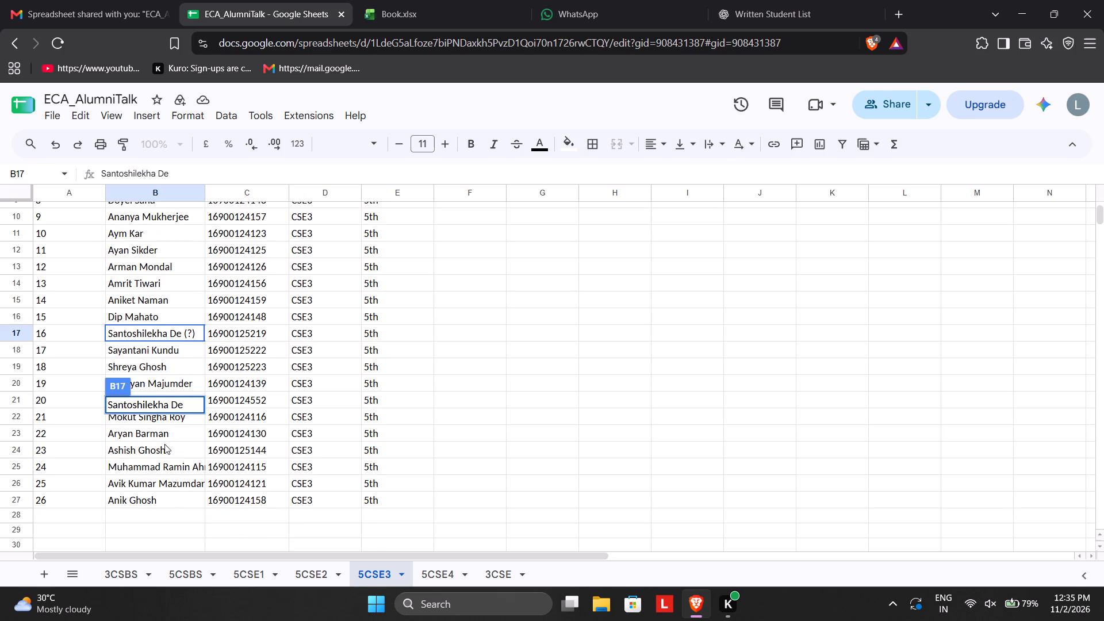
{"action": "left_click", "coordinate": [210, 519]}
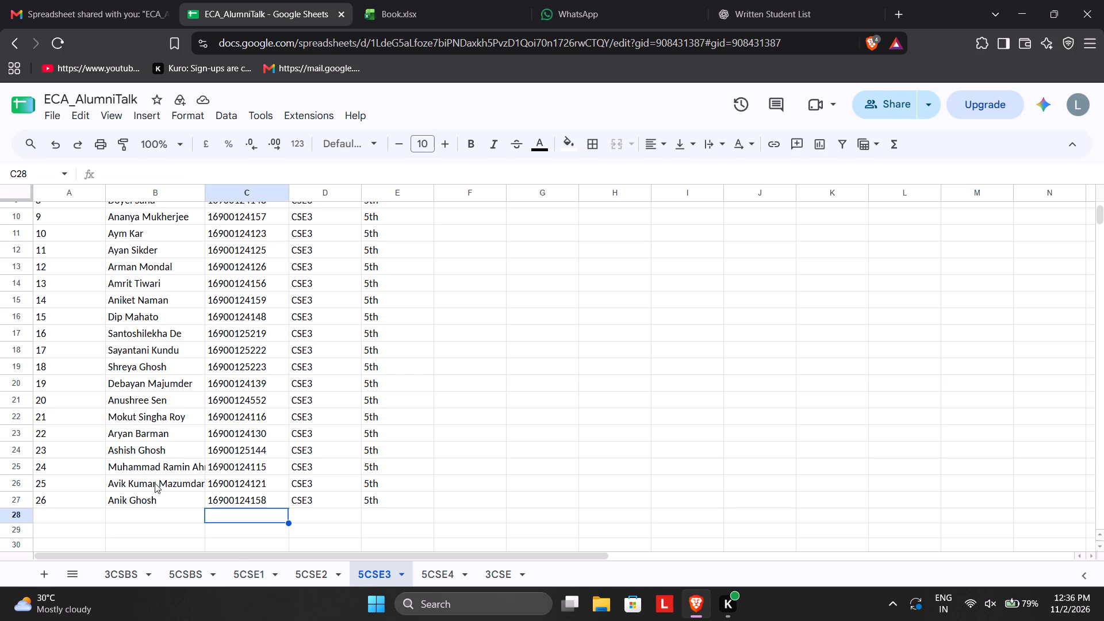
Widen column B further to make room for the long student names in rows 25 and 26.
{"action": "left_click", "coordinate": [121, 420]}
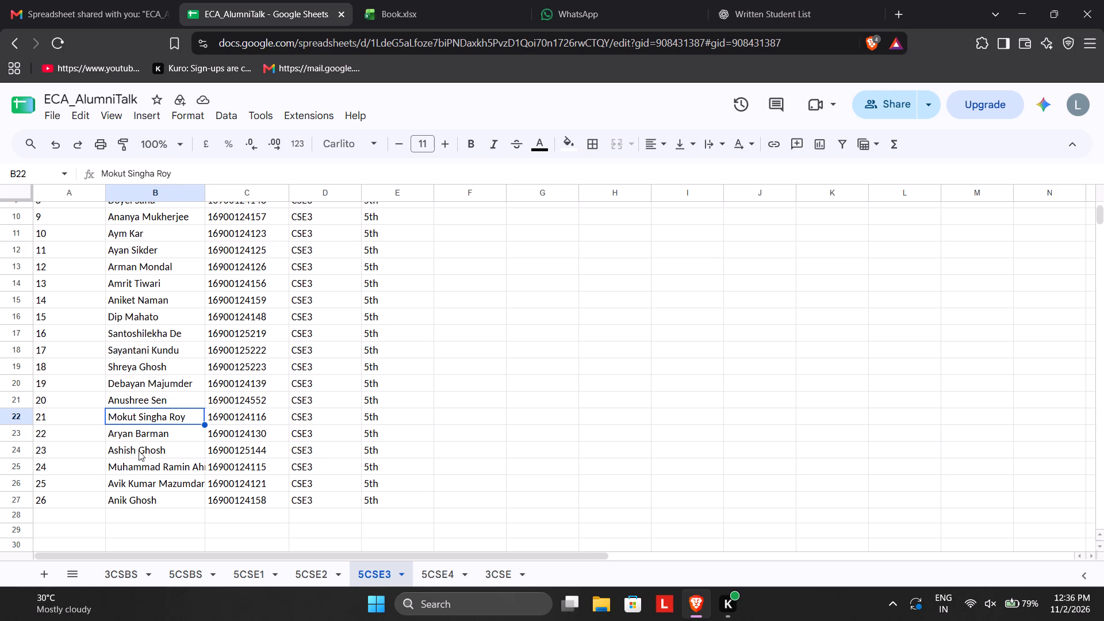
{"action": "left_click_drag", "start_coordinate": [206, 194], "coordinate": [220, 194]}
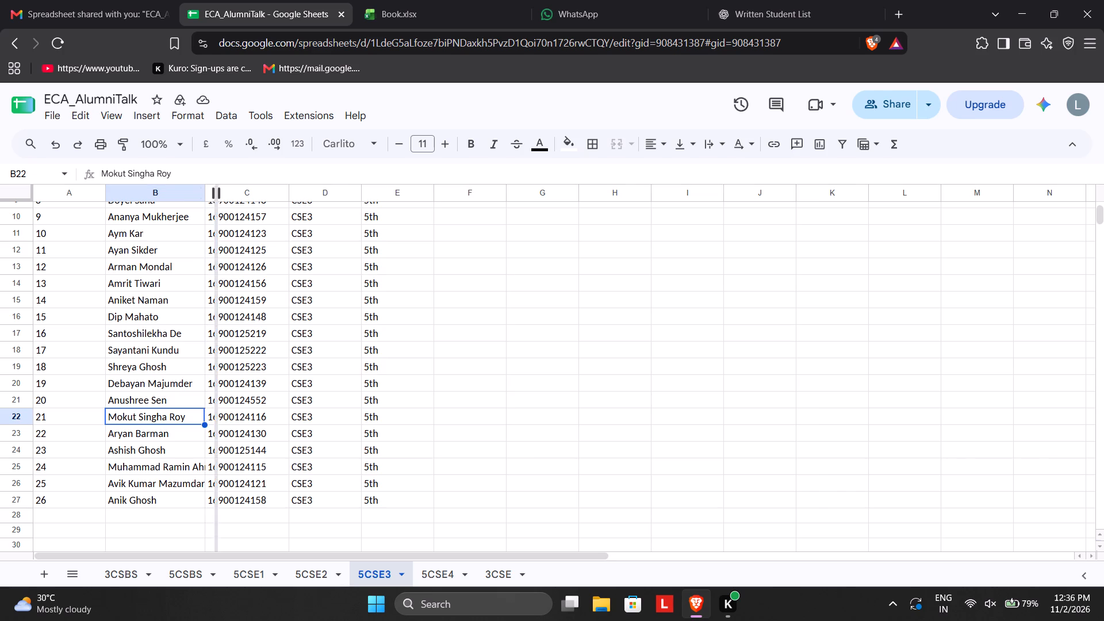
Widen column B slightly more so the long student names in rows 25 and 26 fit completely.
{"action": "left_click_drag", "start_coordinate": [220, 194], "coordinate": [228, 194]}
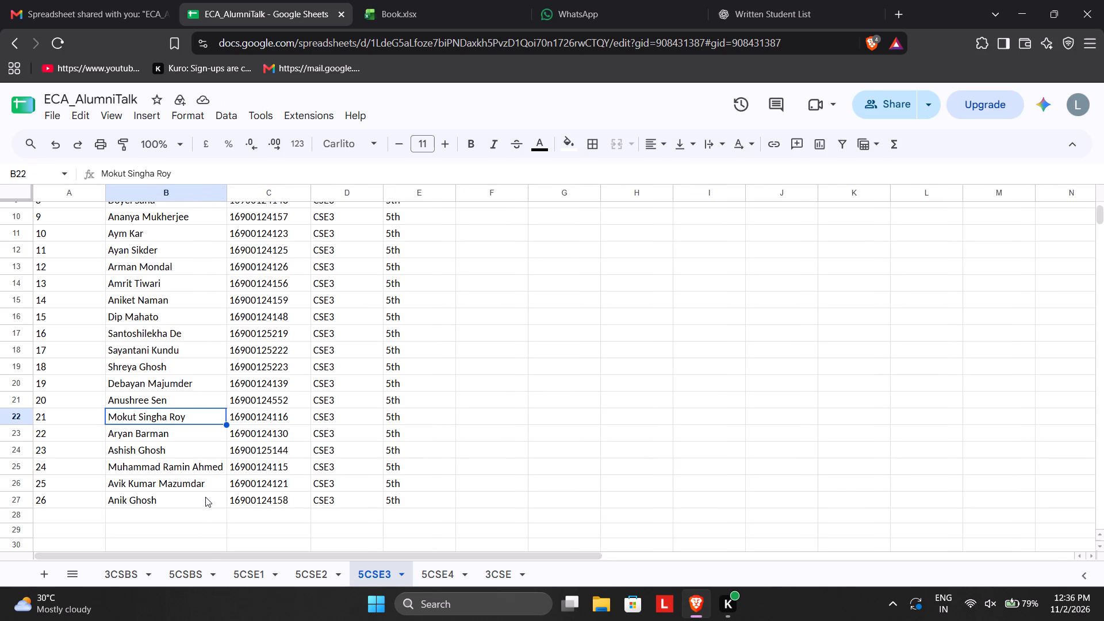
Change the last digit of the student's roll number in C16 to 6.
{"action": "scroll", "coordinate": [207, 497], "scroll_direction": "up", "scroll_amount": 2}
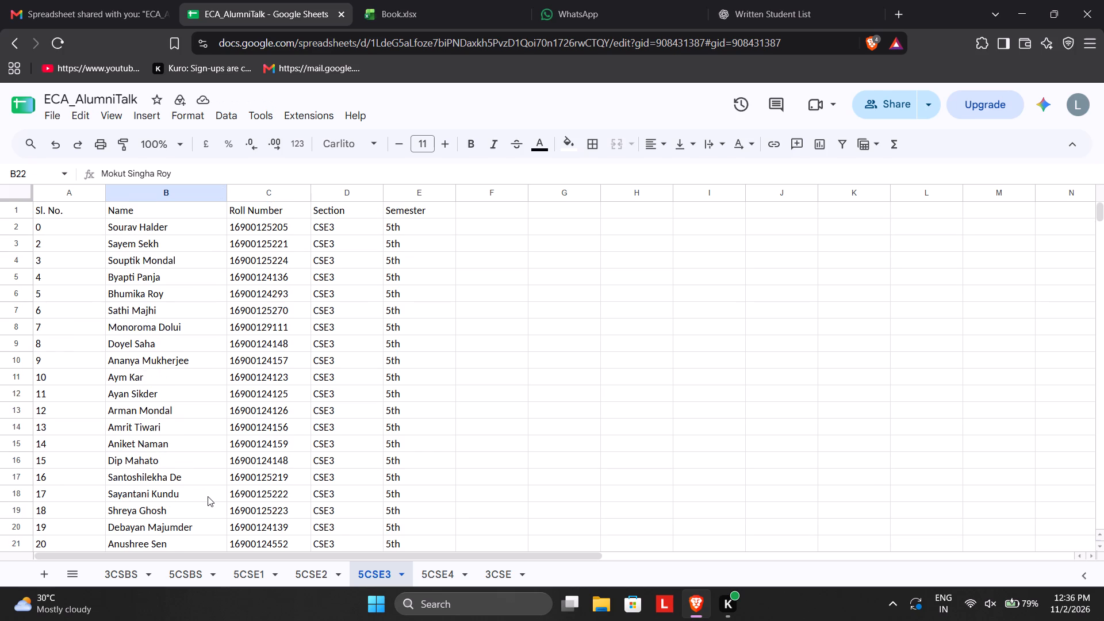
{"action": "scroll", "coordinate": [208, 496], "scroll_direction": "up", "scroll_amount": 4}
{"action": "scroll", "coordinate": [200, 490], "scroll_direction": "down", "scroll_amount": 1}
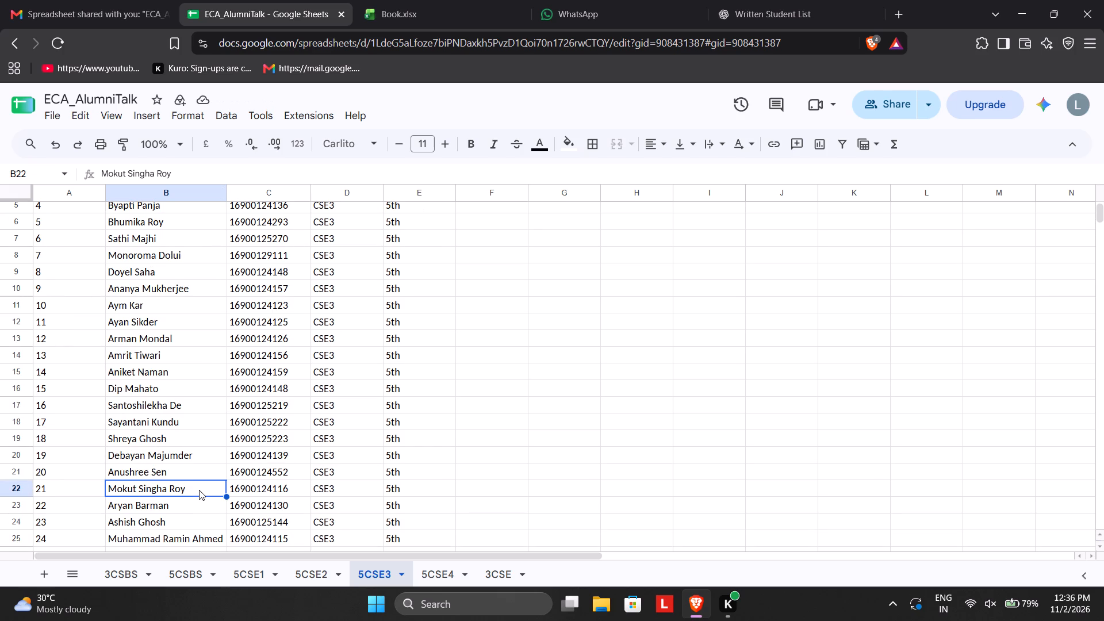
{"action": "scroll", "coordinate": [199, 490], "scroll_direction": "down", "scroll_amount": 1}
{"action": "scroll", "coordinate": [199, 490], "scroll_direction": "up", "scroll_amount": 1}
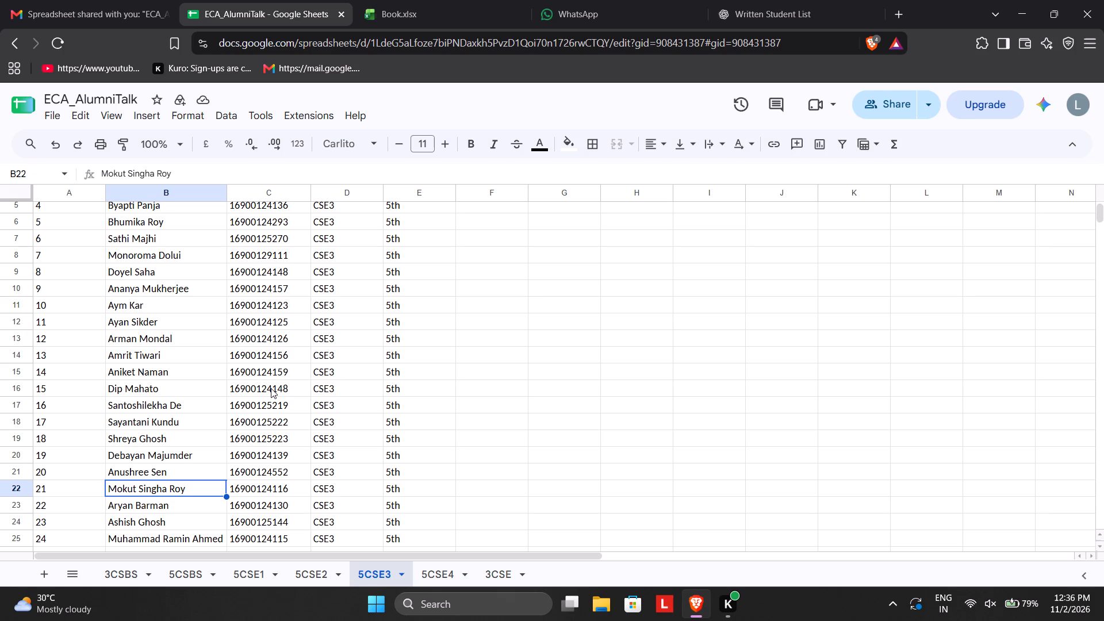
{"action": "left_click", "coordinate": [271, 388]}
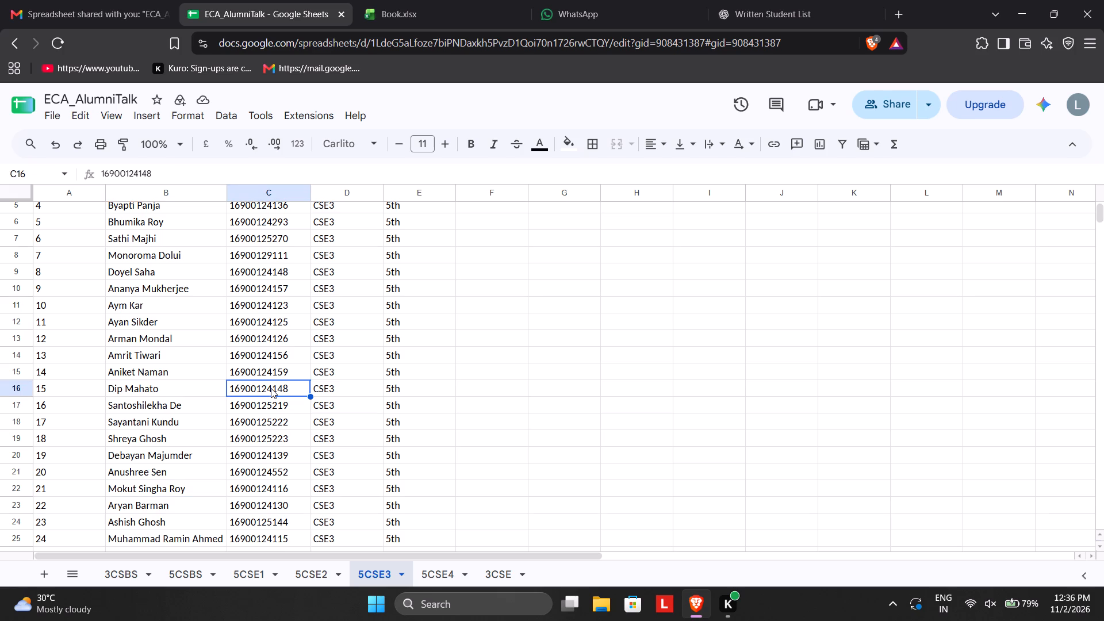
{"action": "left_click", "coordinate": [279, 388]}
{"action": "double_click", "coordinate": [293, 388]}
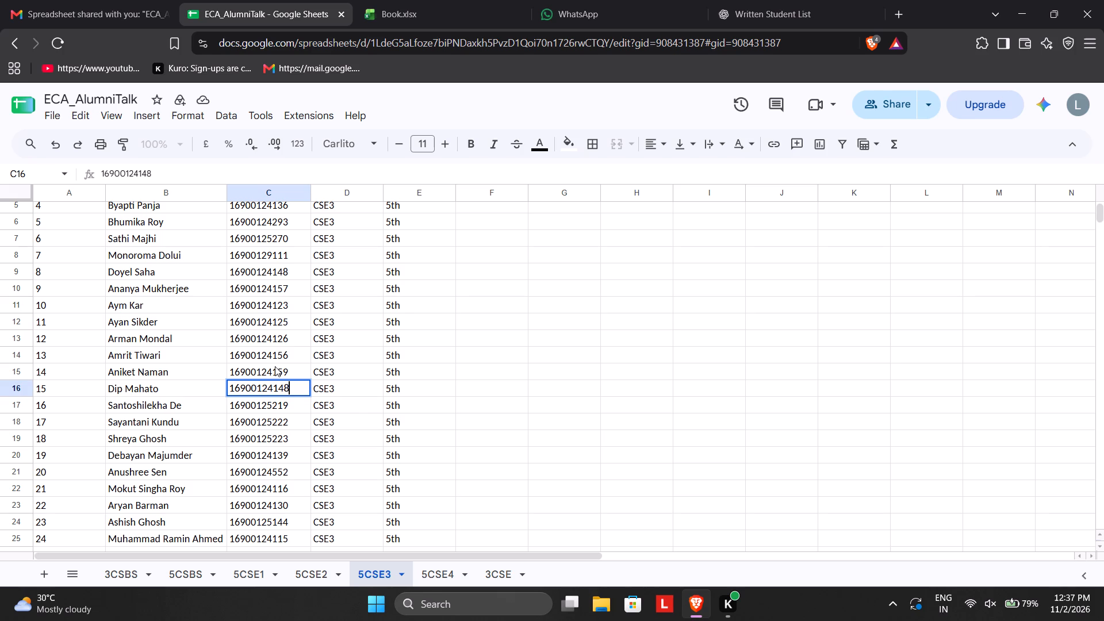
{"action": "key", "text": "BackSpace"}
{"action": "key", "text": "6"}
Change the third-to-last digit of the student's roll number in C21 to 1.
{"action": "left_click", "coordinate": [290, 471]}
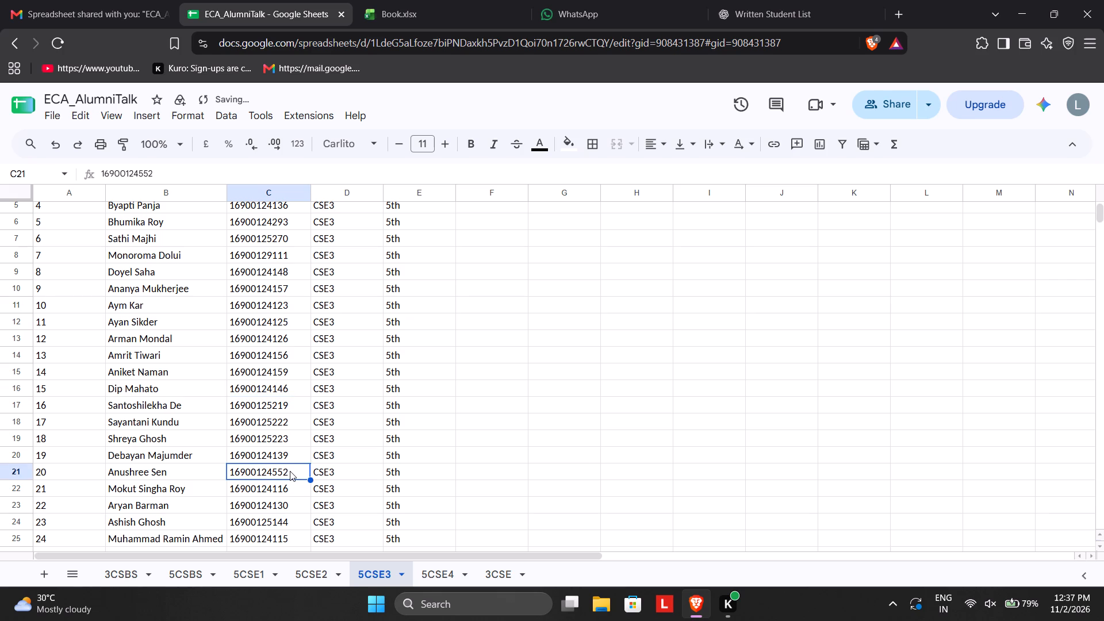
{"action": "left_click", "coordinate": [282, 472]}
{"action": "double_click", "coordinate": [277, 473]}
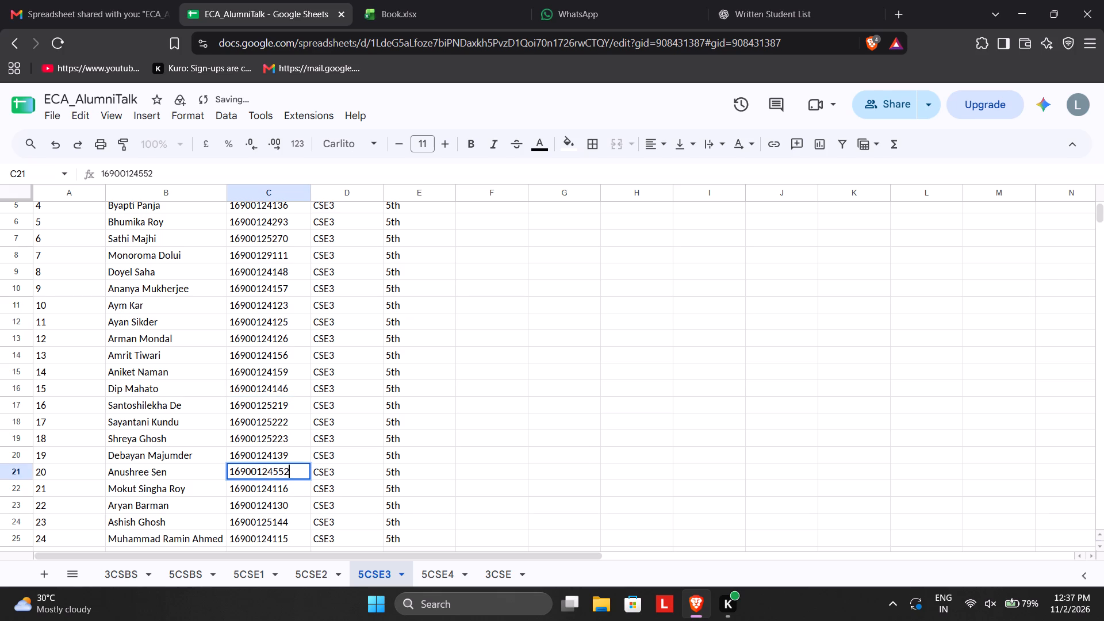
{"action": "key", "text": "Left"}
{"action": "key", "text": "Left"}
{"action": "key", "text": "Left"}
{"action": "key", "text": "Right"}
{"action": "key", "text": "BackSpace"}
{"action": "key", "text": "1"}
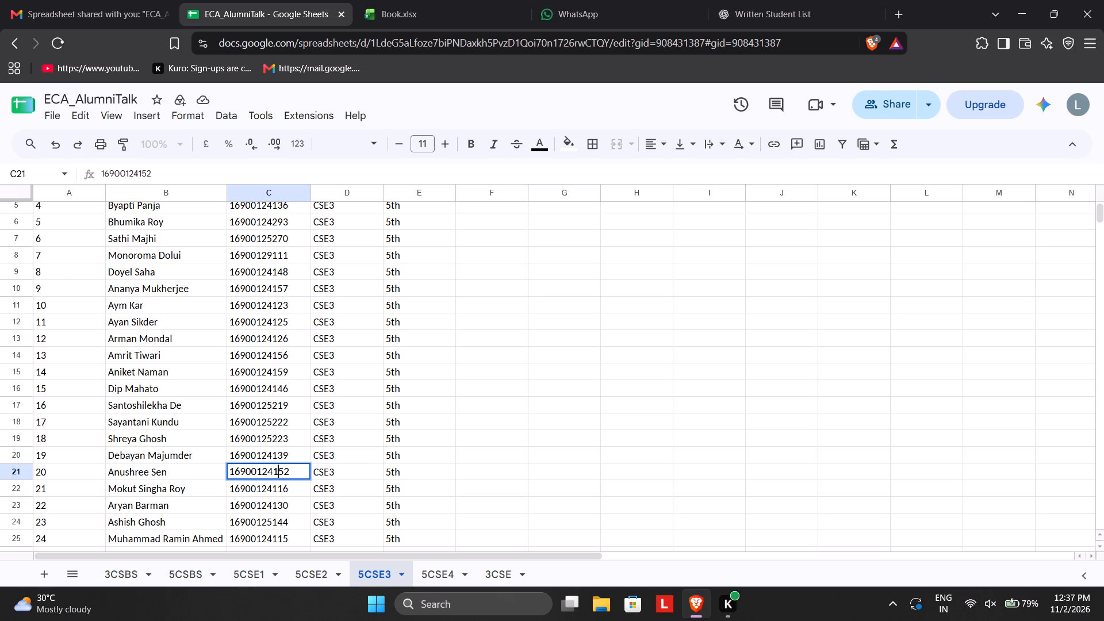
{"action": "scroll", "coordinate": [279, 491], "scroll_direction": "down", "scroll_amount": 1}
{"action": "left_click", "coordinate": [278, 517]}
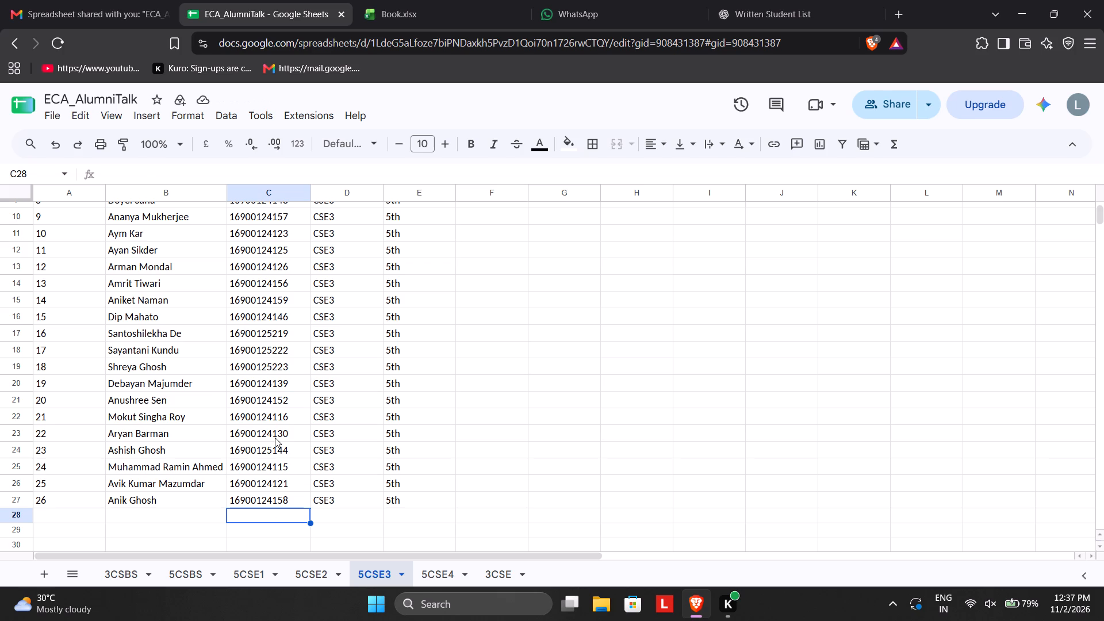
Replace the second-to-last digit of the student's roll number in C2 with 2.
{"action": "scroll", "coordinate": [275, 438], "scroll_direction": "up", "scroll_amount": 2}
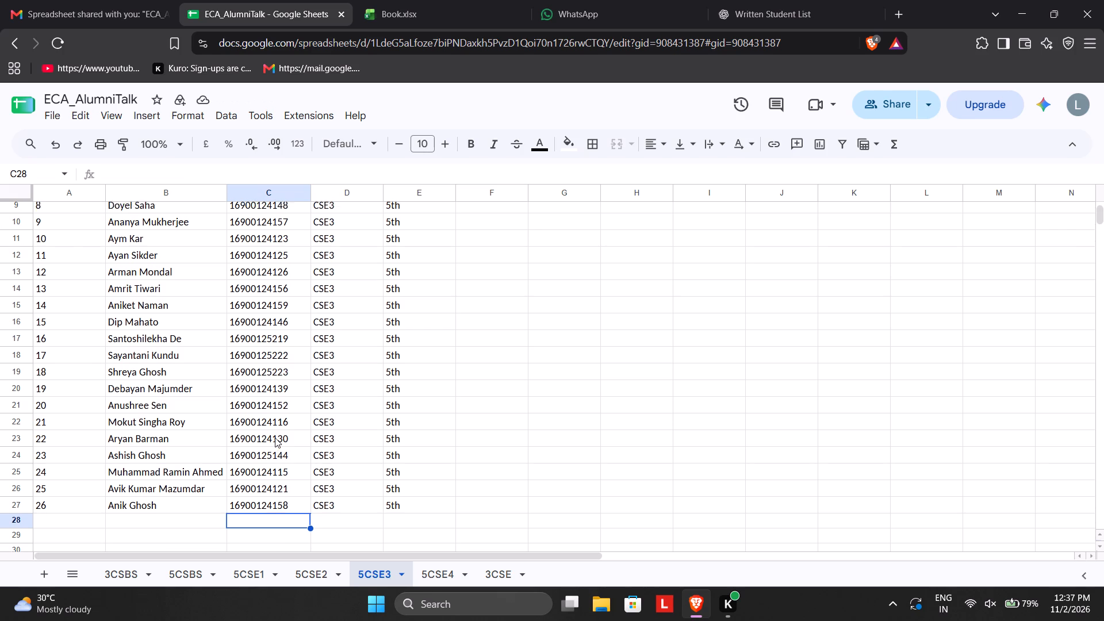
{"action": "scroll", "coordinate": [275, 438], "scroll_direction": "up", "scroll_amount": 7}
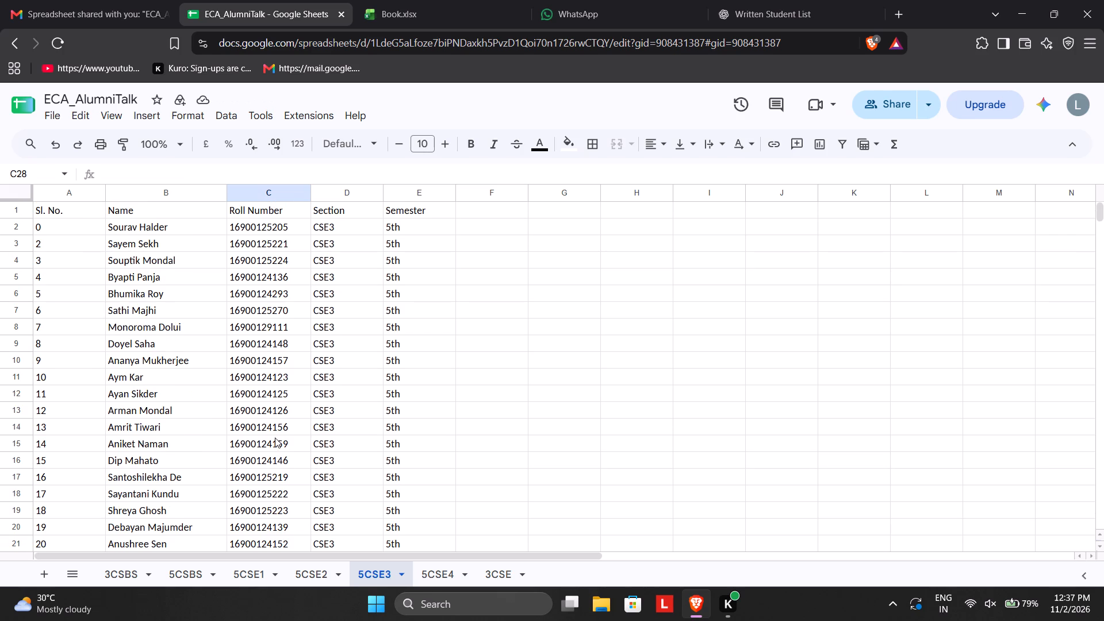
{"action": "double_click", "coordinate": [286, 227]}
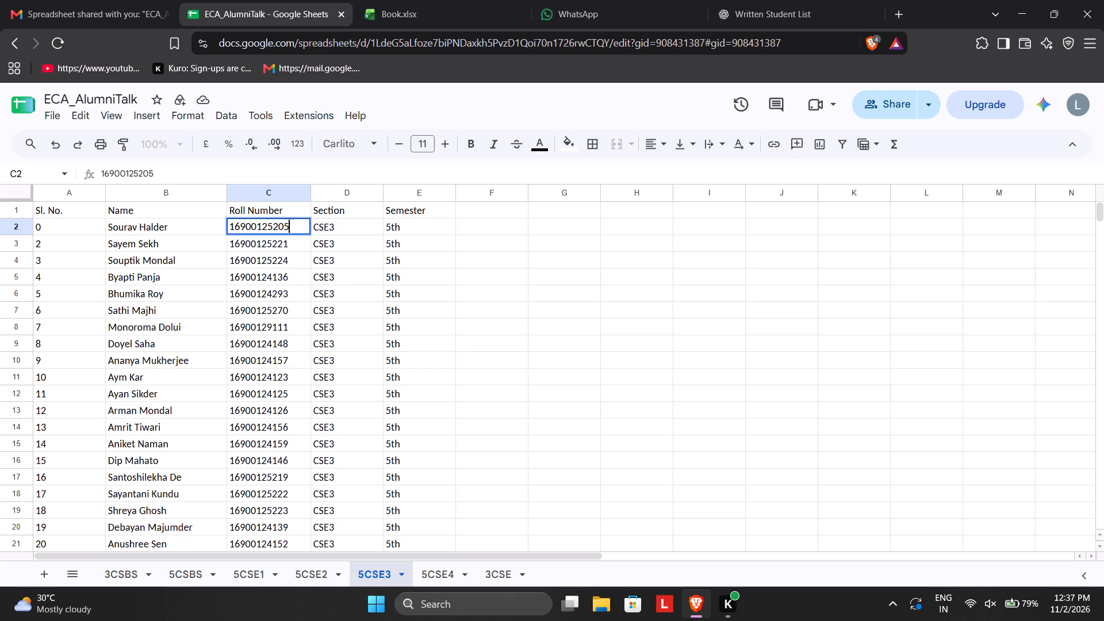
{"action": "key", "text": "Left"}
{"action": "key", "text": "BackSpace"}
{"action": "left_click", "coordinate": [305, 246]}
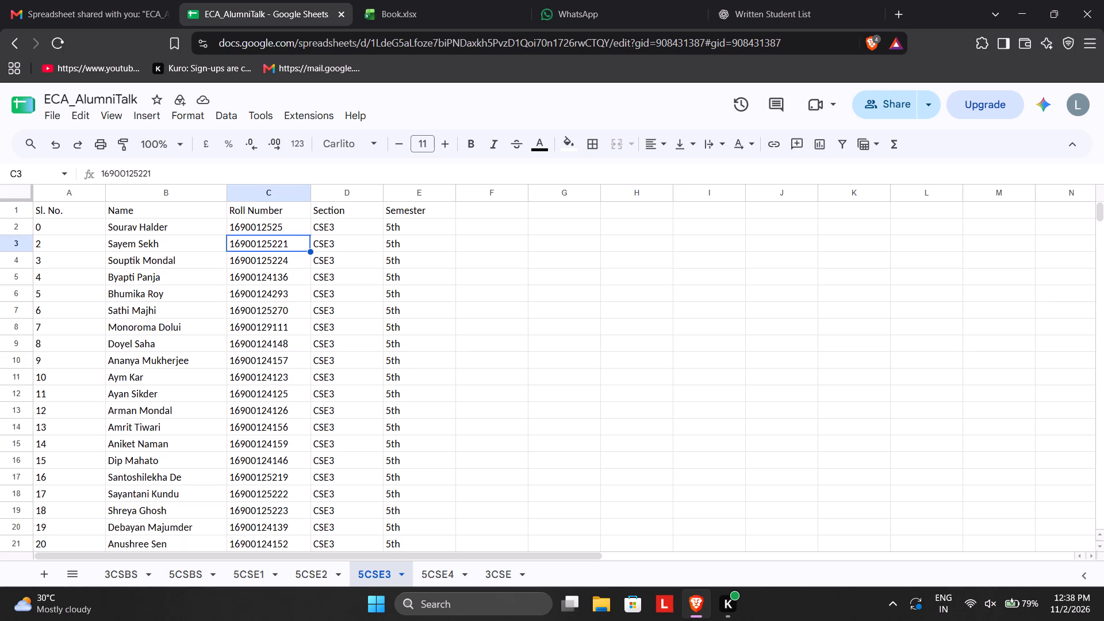
{"action": "left_click", "coordinate": [273, 231]}
{"action": "left_click", "coordinate": [272, 231]}
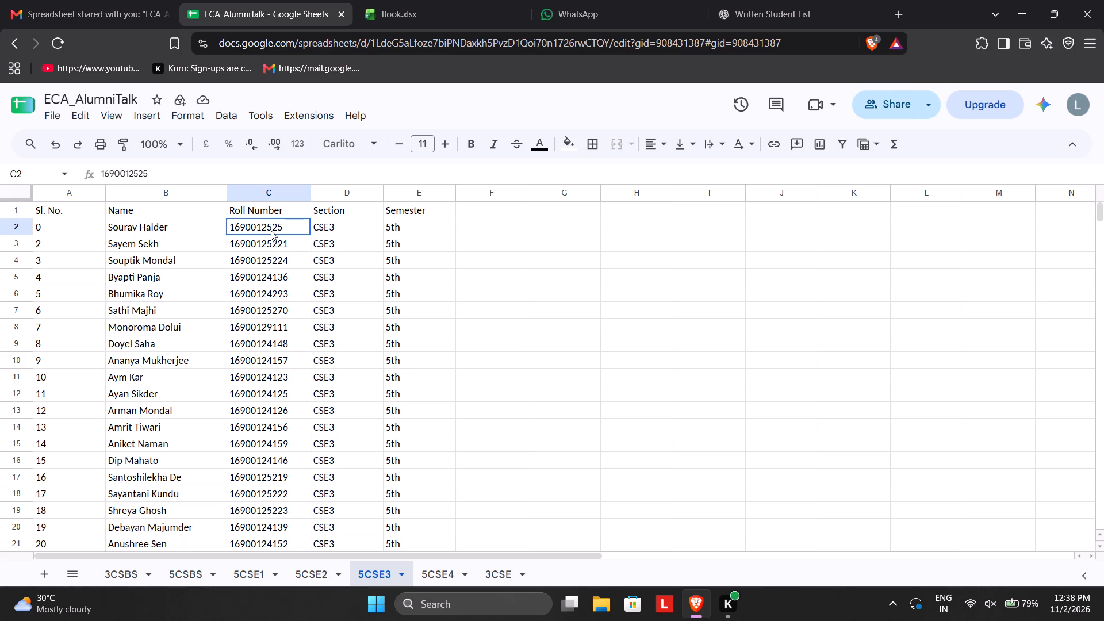
{"action": "double_click", "coordinate": [270, 229]}
{"action": "left_click", "coordinate": [270, 227]}
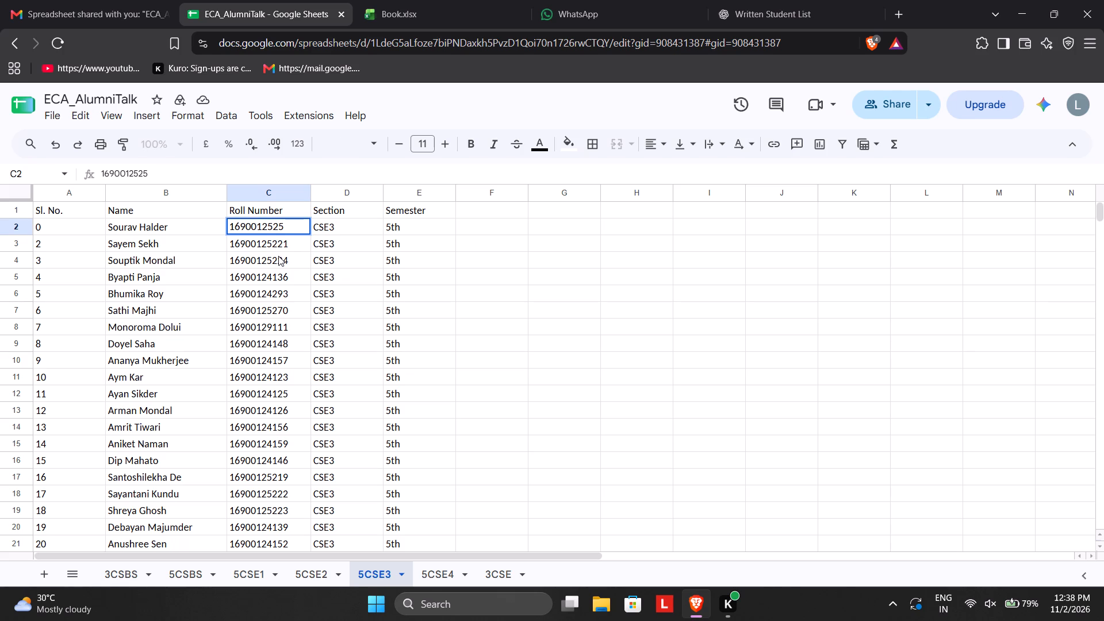
{"action": "key", "text": "2"}
Change the student's first name in B6 to Bhumija, keeping the surname.
{"action": "left_click", "coordinate": [155, 294]}
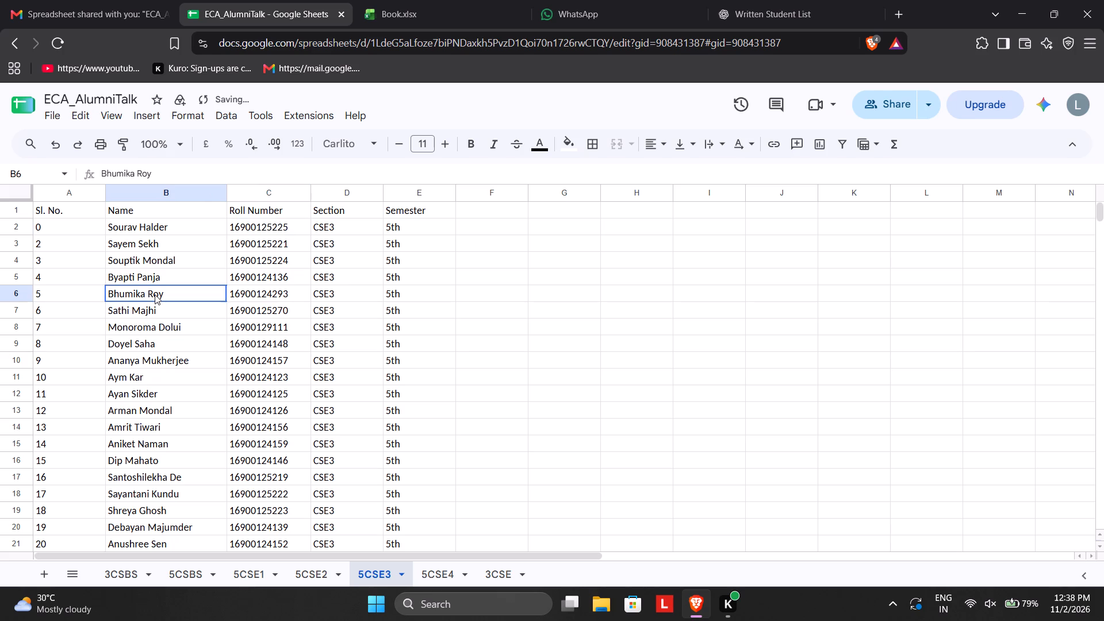
{"action": "double_click", "coordinate": [156, 291]}
{"action": "key", "text": "Left"}
{"action": "key", "text": "Down"}
{"action": "key", "text": "Left"}
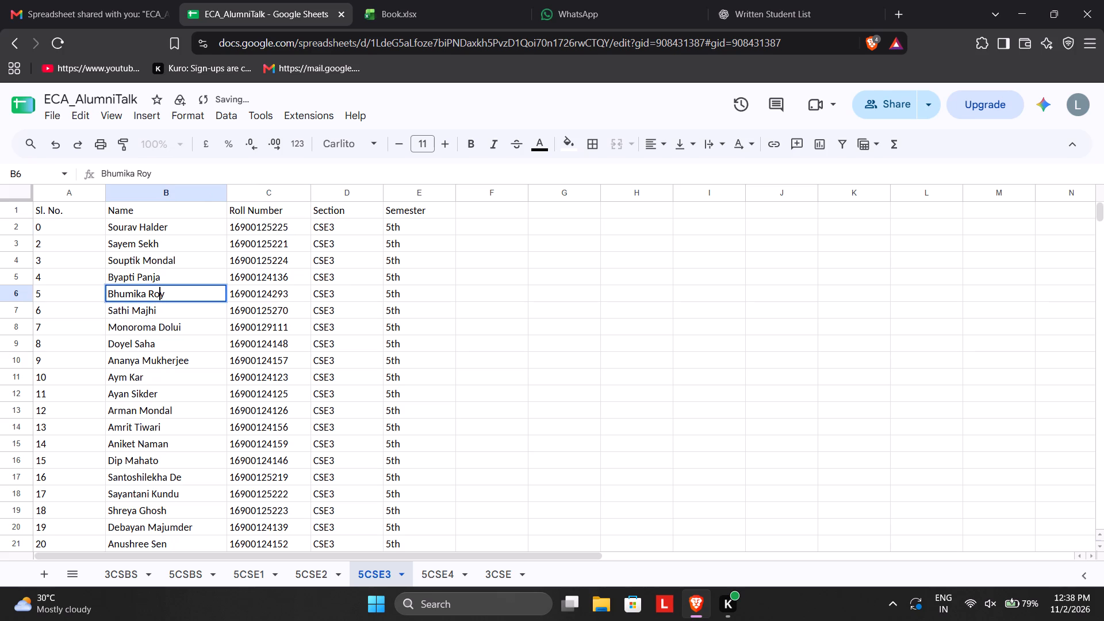
{"action": "key", "text": "Left"}
{"action": "key", "text": "Left"}
{"action": "key", "text": "Left"}
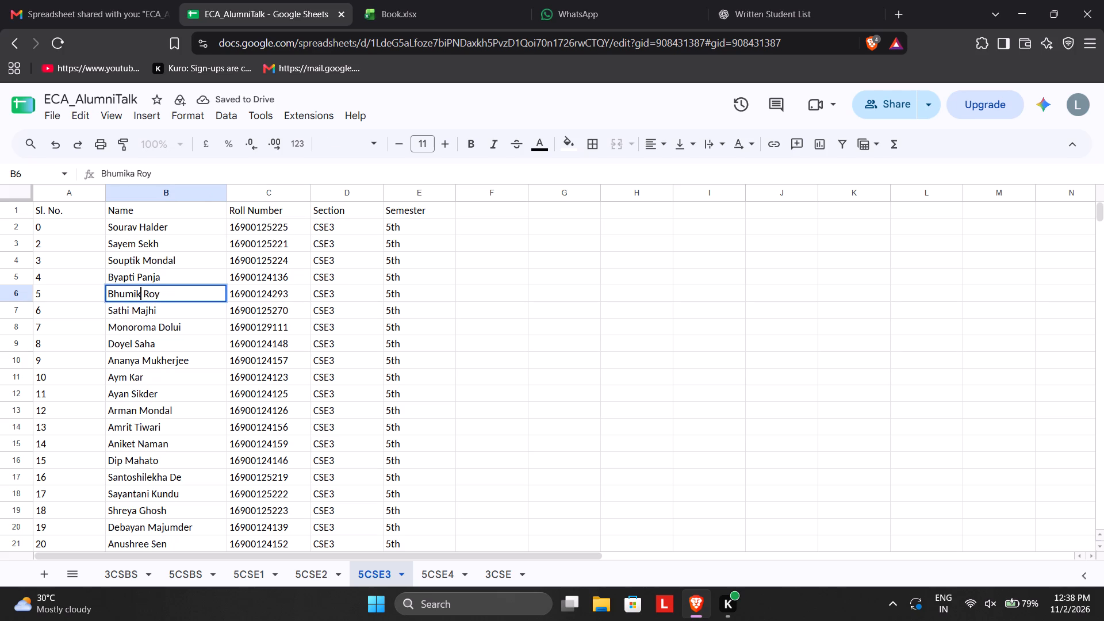
{"action": "key", "text": "BackSpace"}
{"action": "key", "text": "BackSpace"}
{"action": "type", "text": "ja"}
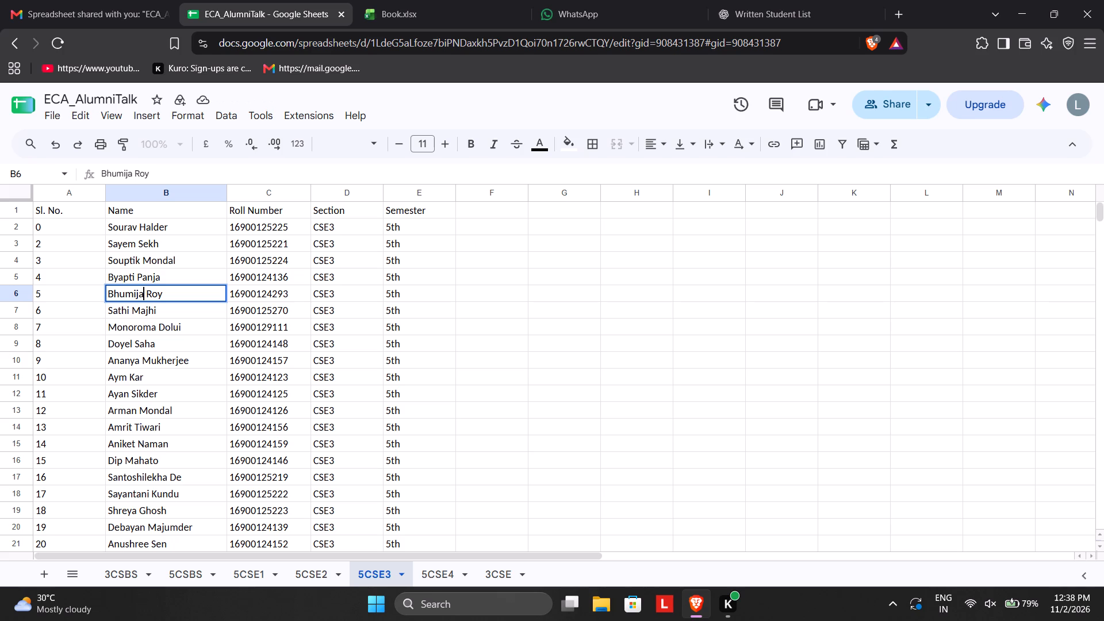
{"action": "key", "text": "Up"}
Replace the last three digits of the student's roll number in C6 with 133.
{"action": "left_click", "coordinate": [301, 293]}
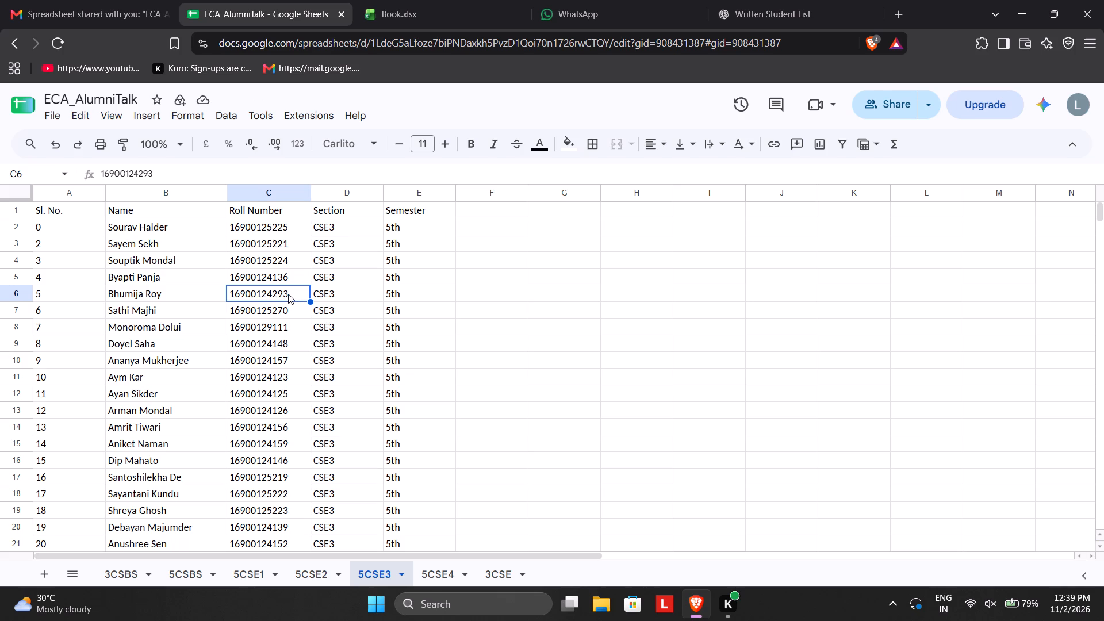
{"action": "left_click", "coordinate": [286, 298]}
{"action": "left_click", "coordinate": [286, 298]}
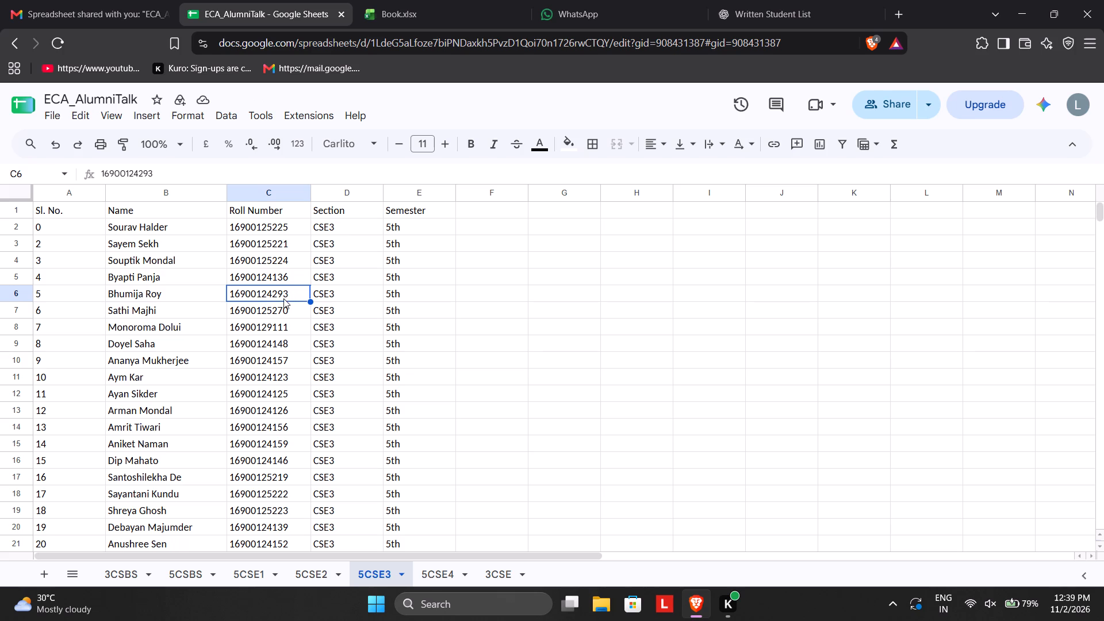
{"action": "double_click", "coordinate": [279, 293]}
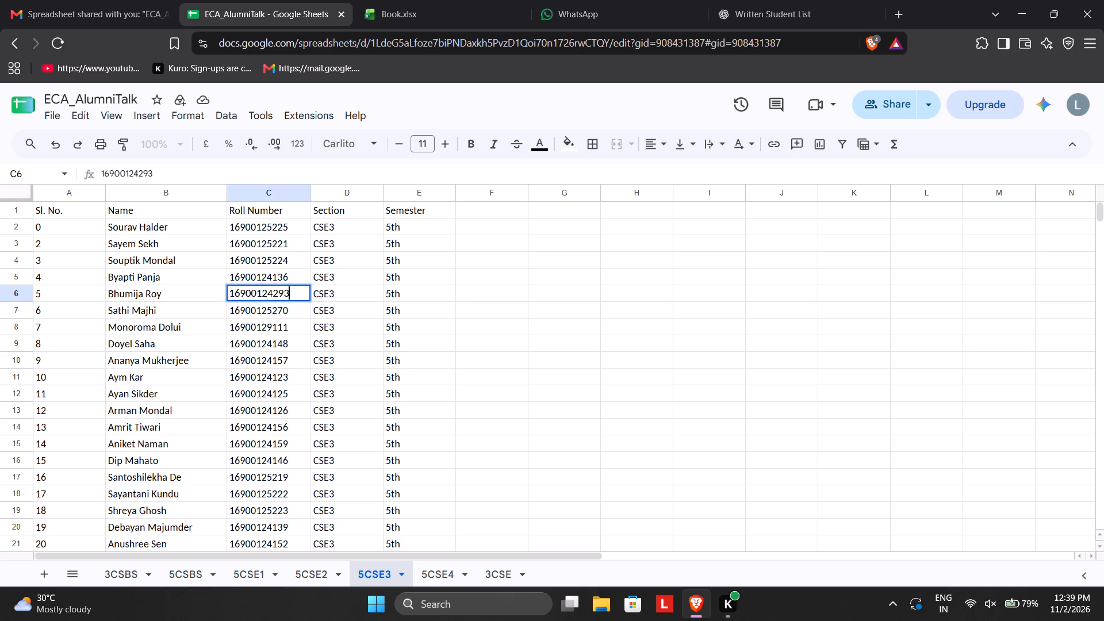
{"action": "key", "text": "BackSpace"}
{"action": "key", "text": "BackSpace"}
{"action": "key", "text": "BackSpace"}
{"action": "type", "text": "133"}
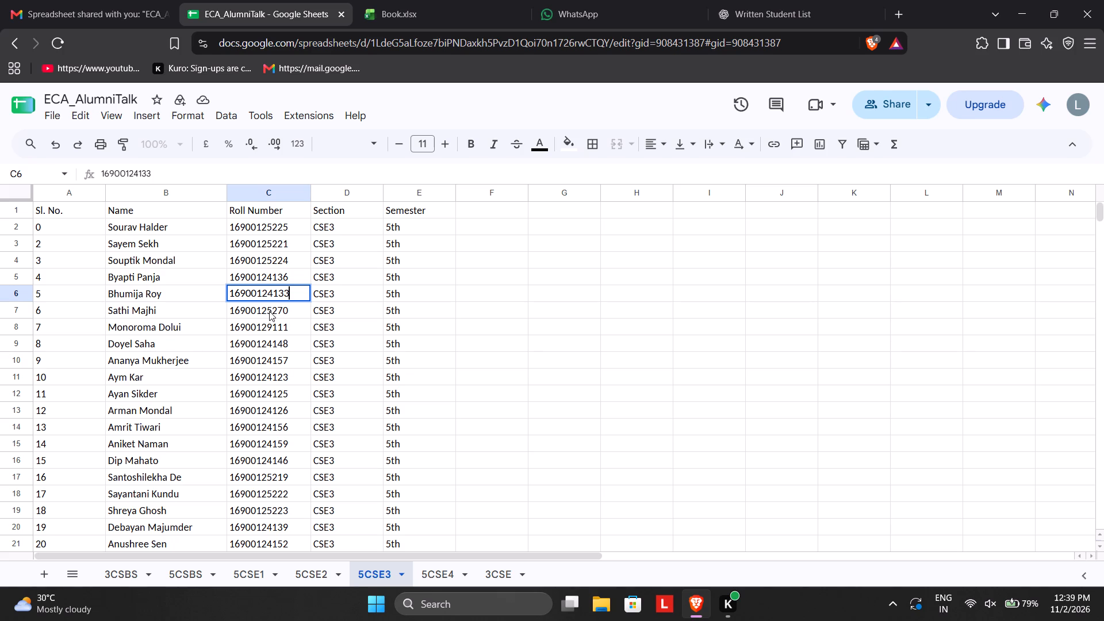
Change the second-to-last digit of the student's roll number in C7 to 2, undoing any stray characters entered.
{"action": "double_click", "coordinate": [269, 311]}
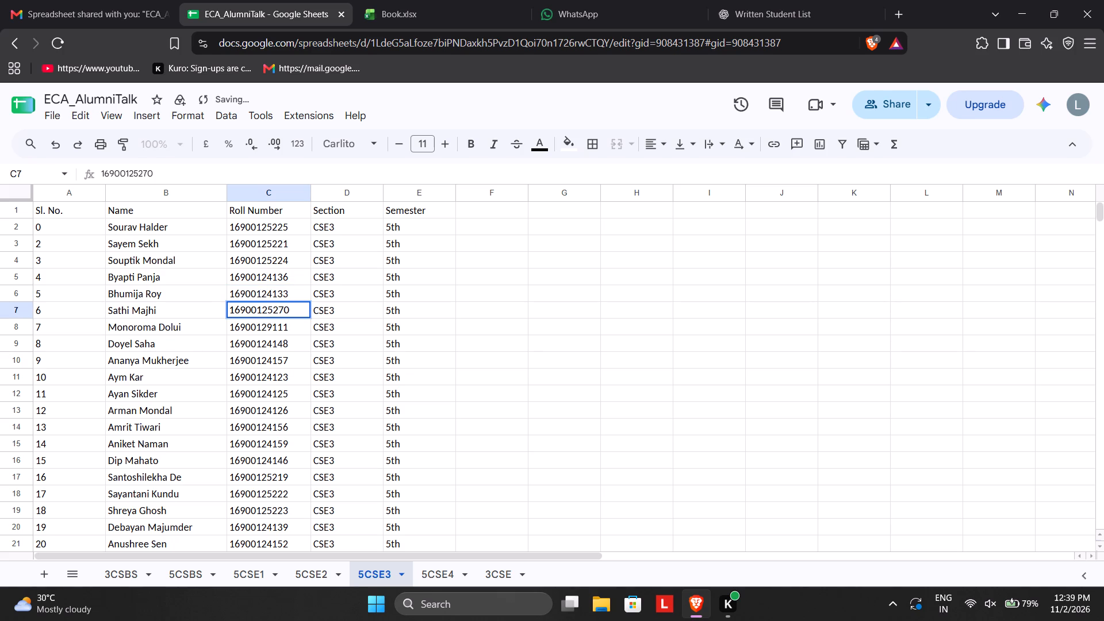
{"action": "key", "text": "Left"}
{"action": "key", "text": "BackSpace"}
{"action": "key", "text": "2"}
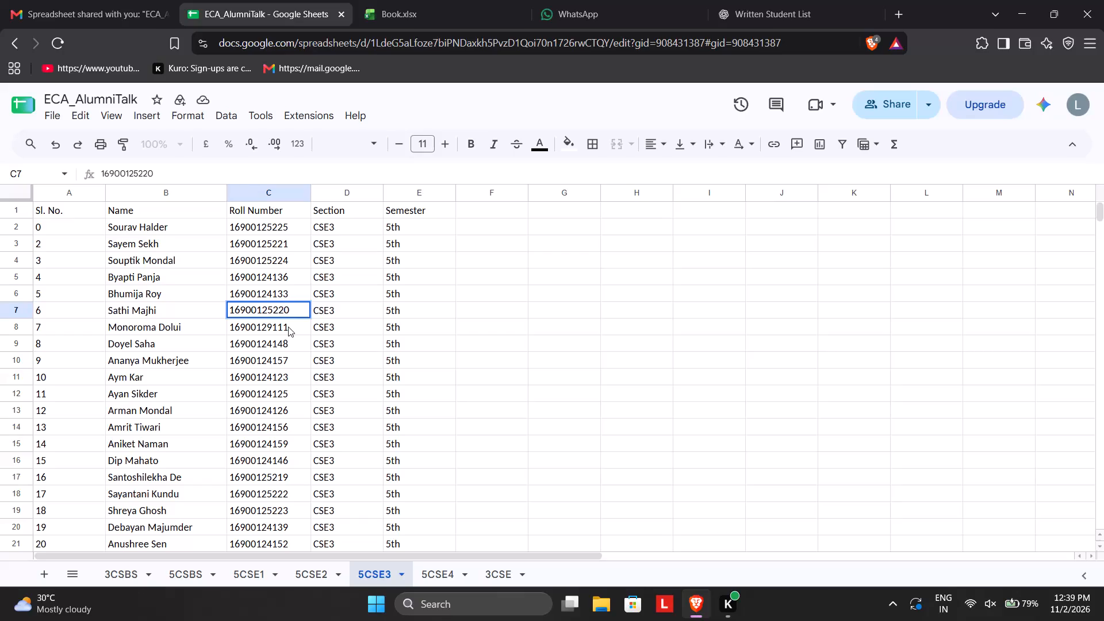
{"action": "type", "text": ".369"}
{"action": "key", "text": "ctrl+z"}
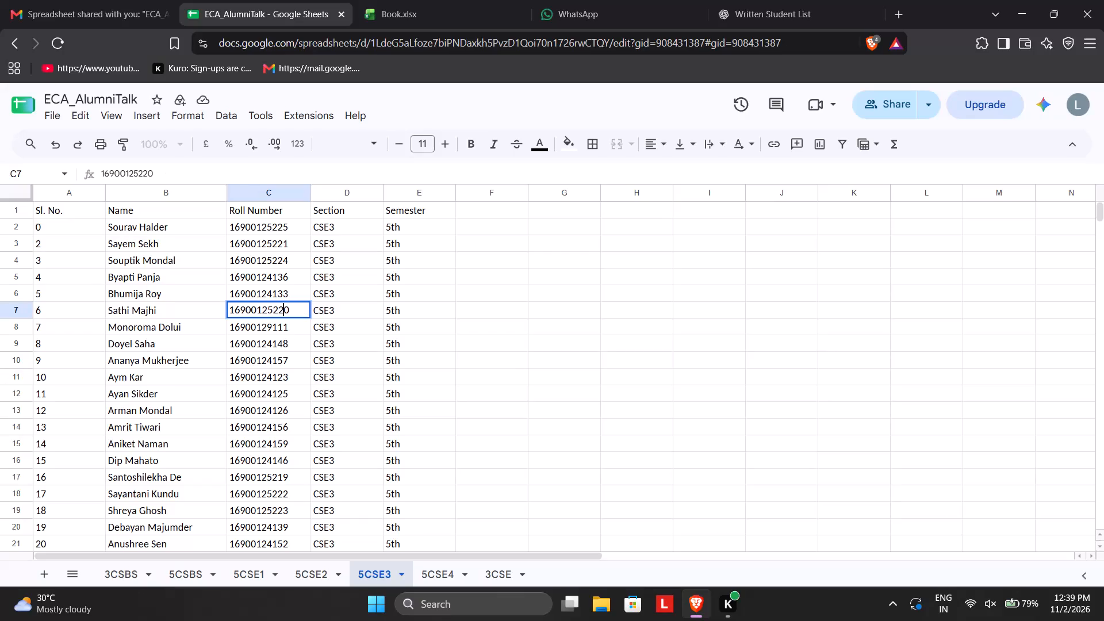
{"action": "left_click", "coordinate": [453, 407]}
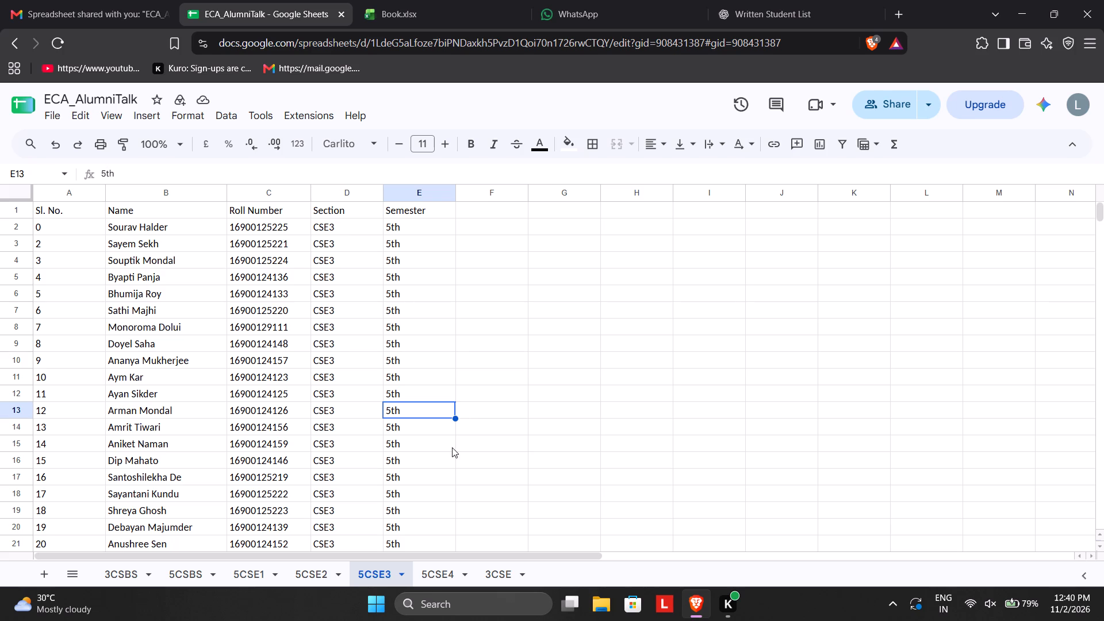
Review the full 5CSE3 student list for remaining errors in the names and roll numbers.
{"action": "scroll", "coordinate": [451, 451], "scroll_direction": "down", "scroll_amount": 2}
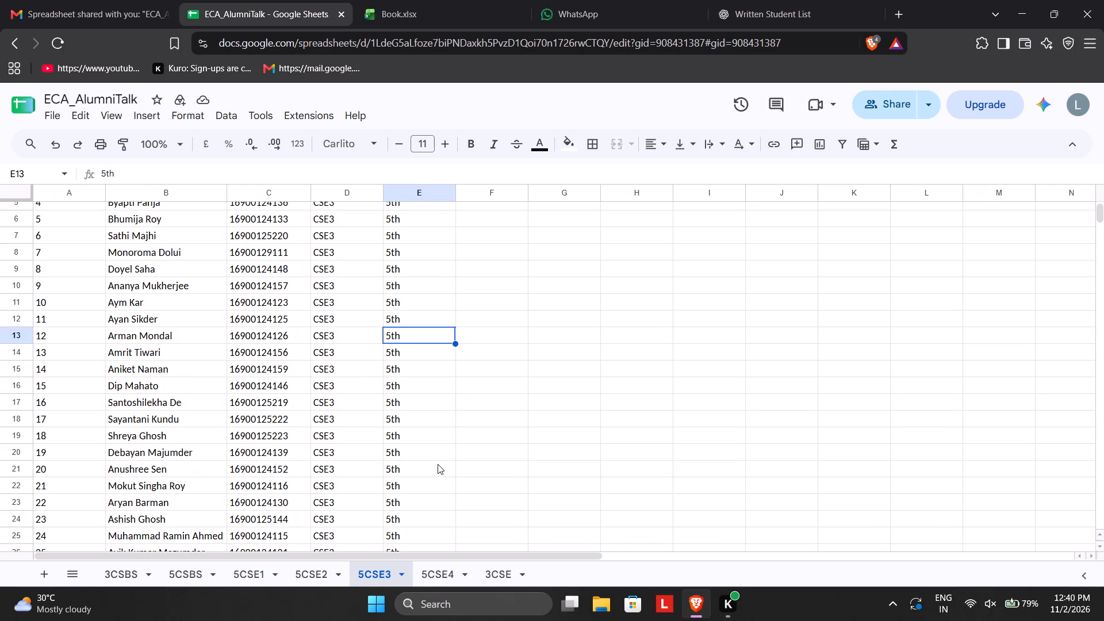
{"action": "scroll", "coordinate": [289, 408], "scroll_direction": "down", "scroll_amount": 3}
{"action": "scroll", "coordinate": [287, 402], "scroll_direction": "up", "scroll_amount": 4}
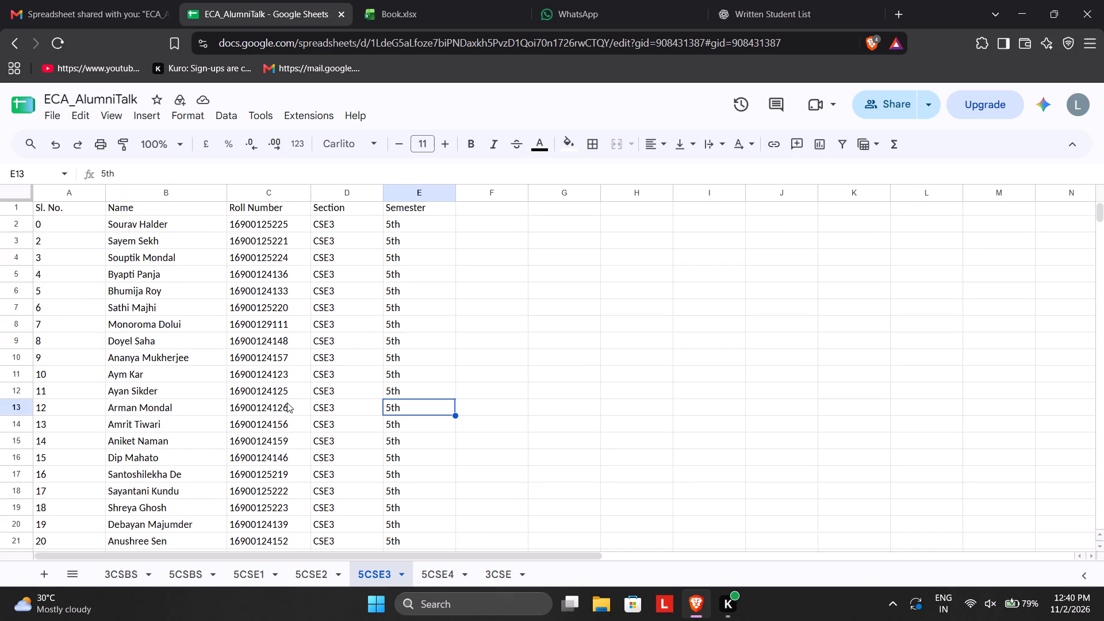
{"action": "scroll", "coordinate": [287, 402], "scroll_direction": "up", "scroll_amount": 2}
{"action": "scroll", "coordinate": [292, 395], "scroll_direction": "down", "scroll_amount": 3}
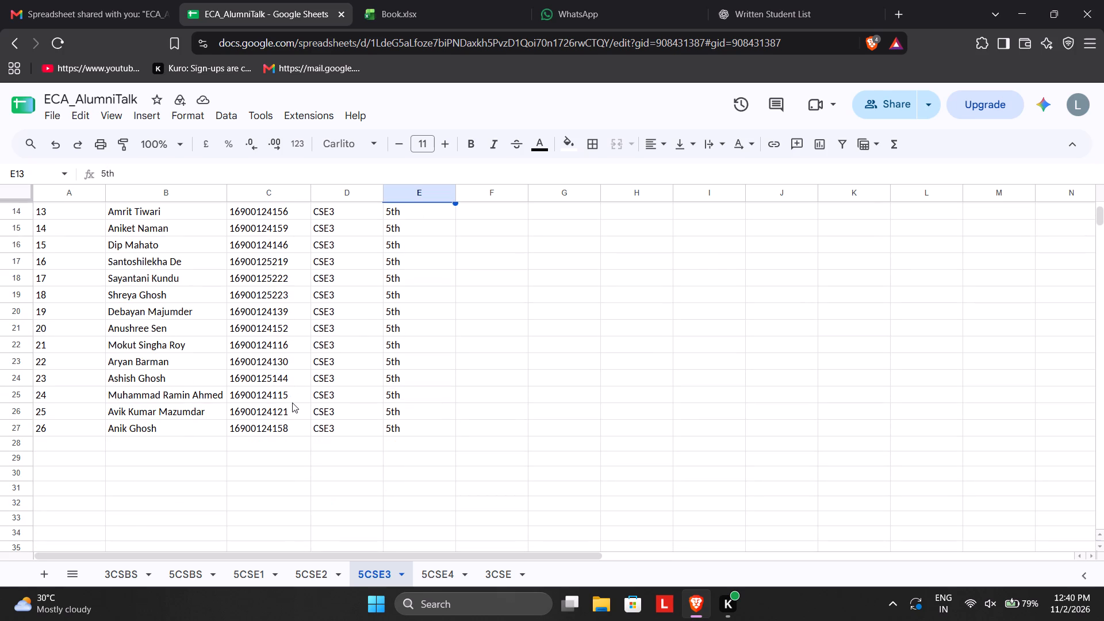
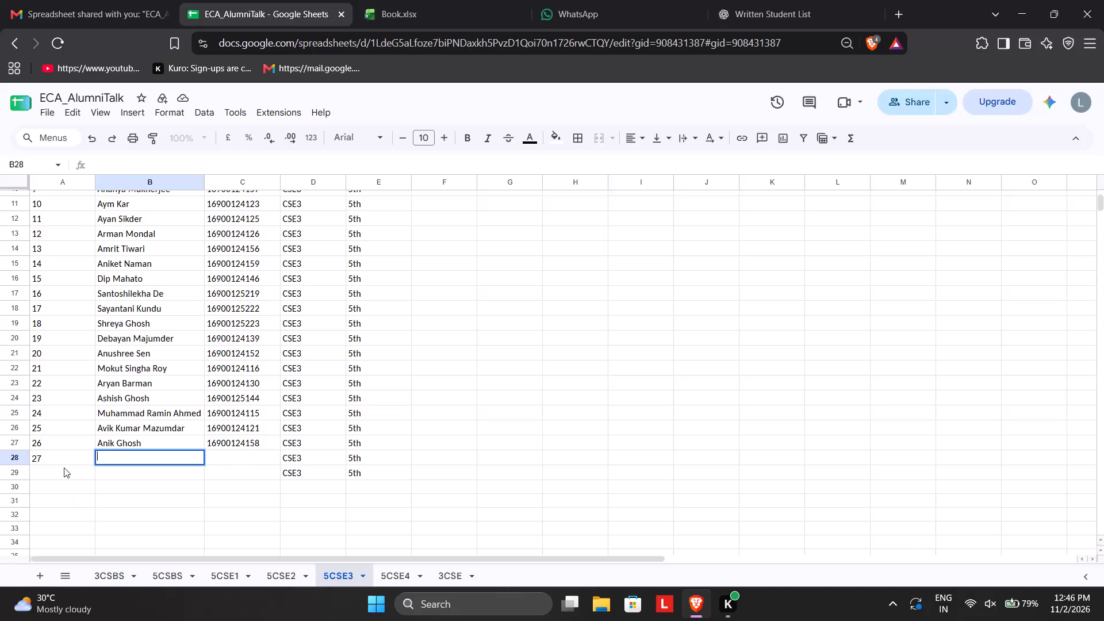
Clear the leftover serial number, section and semester entries from A28:E29 in the 5CSE3 sheet.
{"action": "left_click_drag", "start_coordinate": [64, 463], "coordinate": [364, 475]}
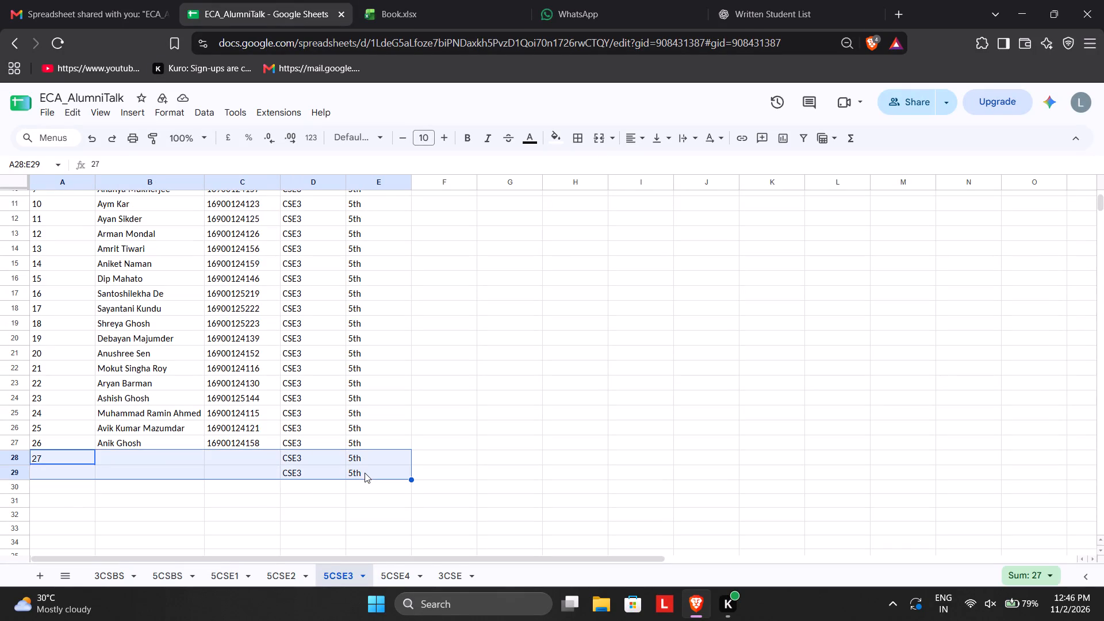
{"action": "key", "text": "BackSpace"}
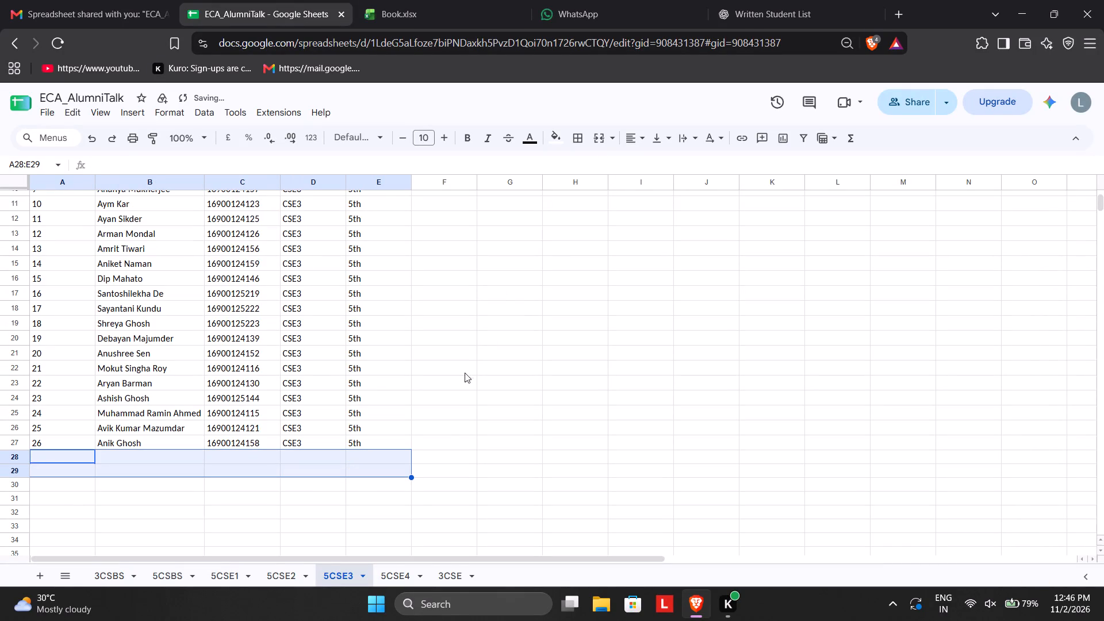
Check the contents of the 3CSBS, 3CSE, 5CSE4, 5CSE3 and 5CSE2 sheets.
{"action": "left_click", "coordinate": [124, 576]}
{"action": "scroll", "coordinate": [231, 315], "scroll_direction": "up", "scroll_amount": 5}
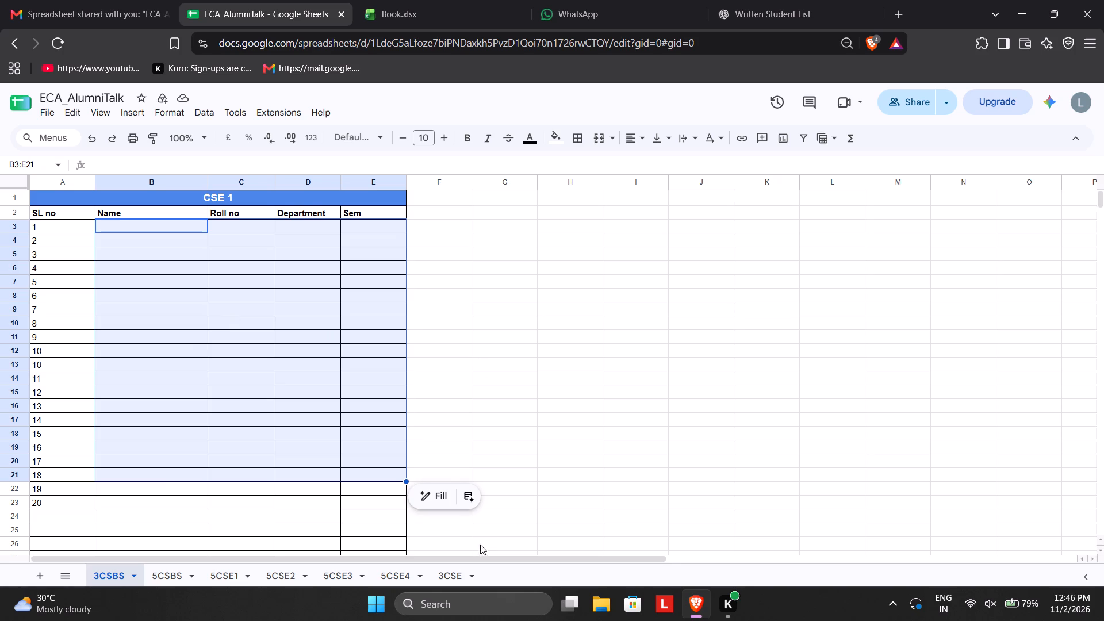
{"action": "left_click", "coordinate": [450, 578]}
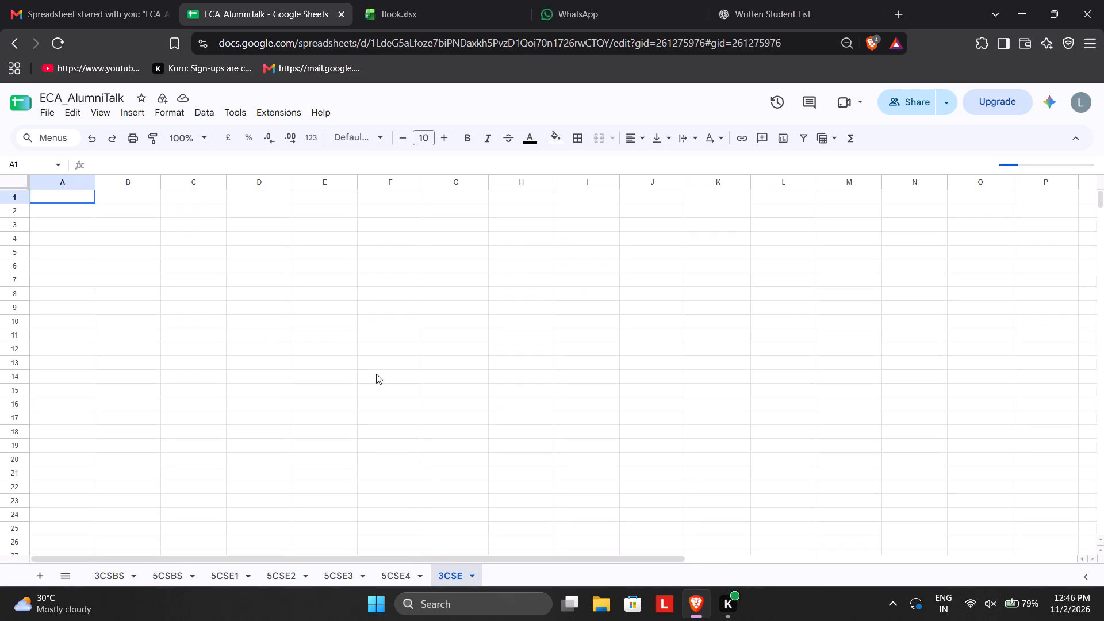
{"action": "scroll", "coordinate": [190, 257], "scroll_direction": "up", "scroll_amount": 5}
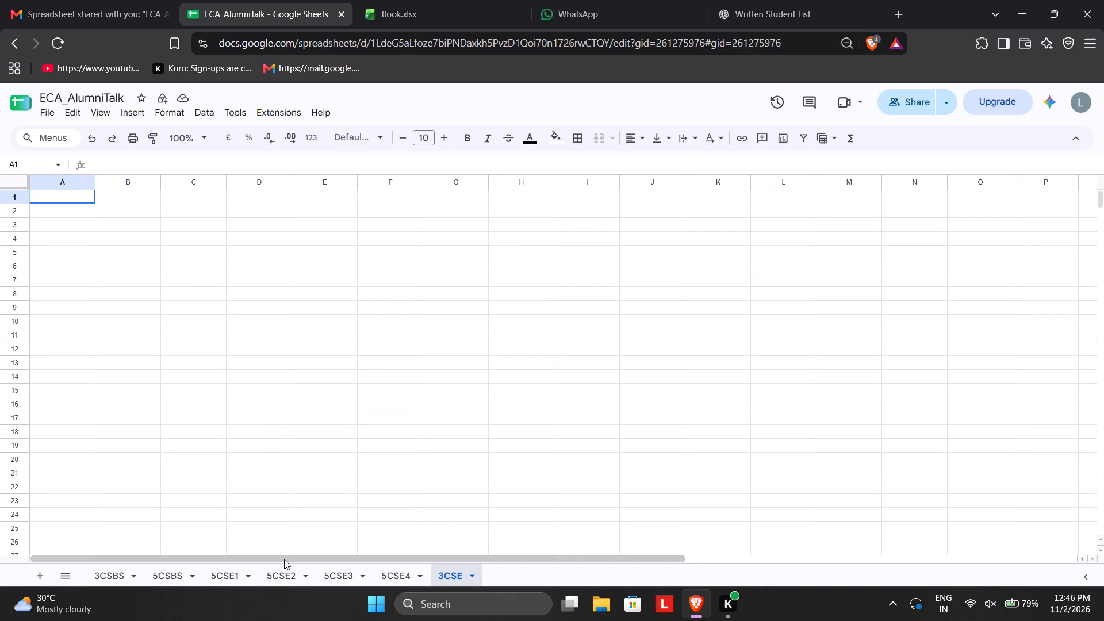
{"action": "left_click", "coordinate": [389, 580]}
{"action": "left_click", "coordinate": [327, 578]}
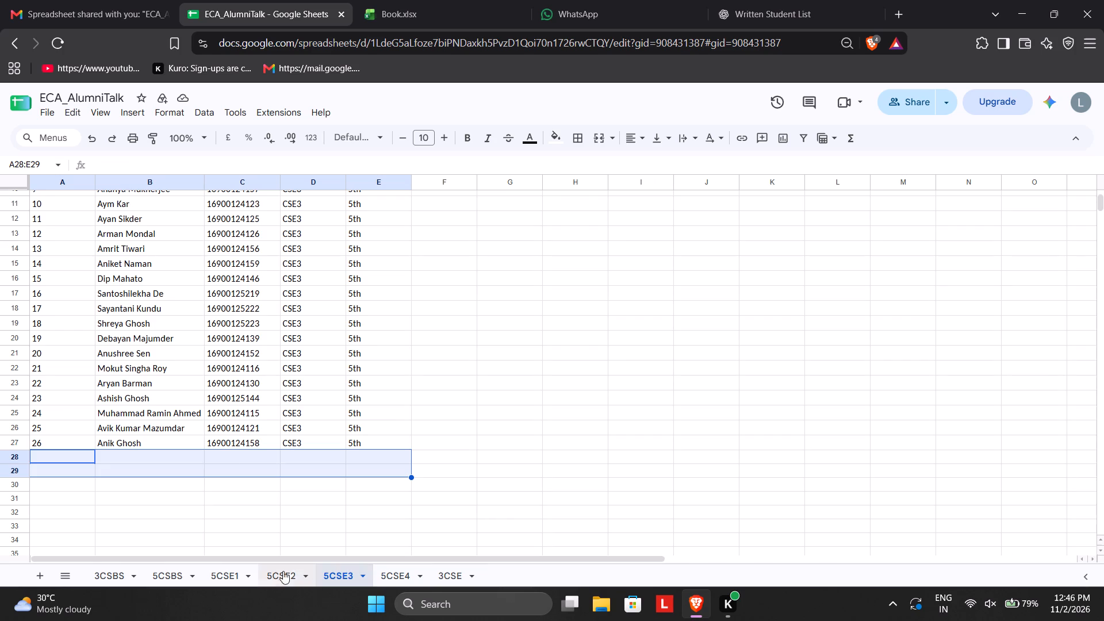
{"action": "scroll", "coordinate": [243, 320], "scroll_direction": "up", "scroll_amount": 7}
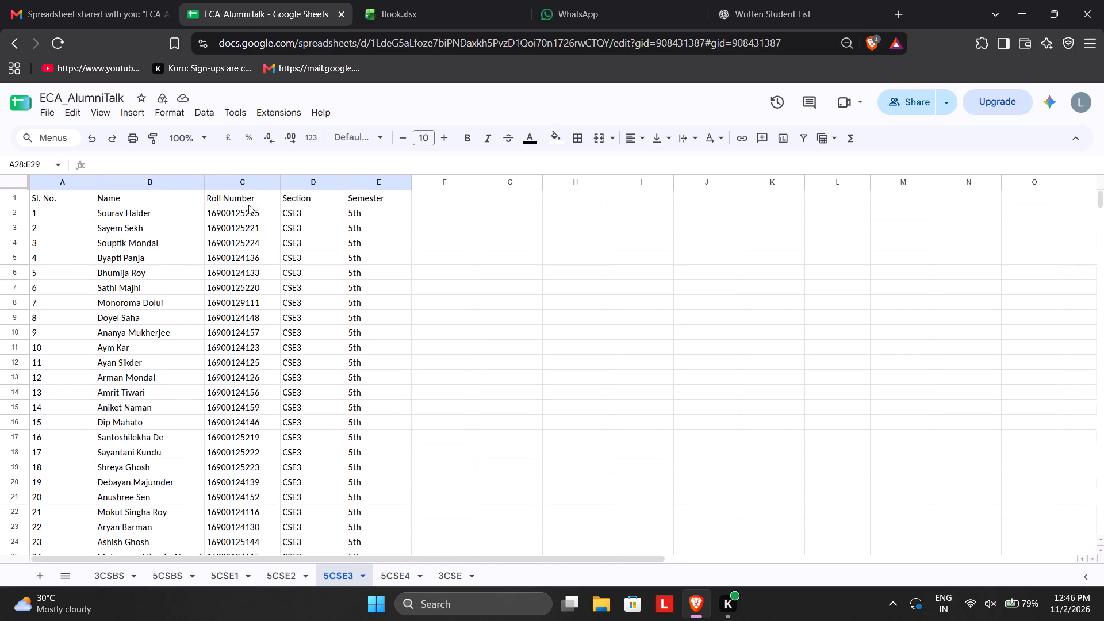
{"action": "scroll", "coordinate": [297, 213], "scroll_direction": "down", "scroll_amount": 2}
{"action": "scroll", "coordinate": [297, 219], "scroll_direction": "up", "scroll_amount": 4}
{"action": "left_click", "coordinate": [290, 573]}
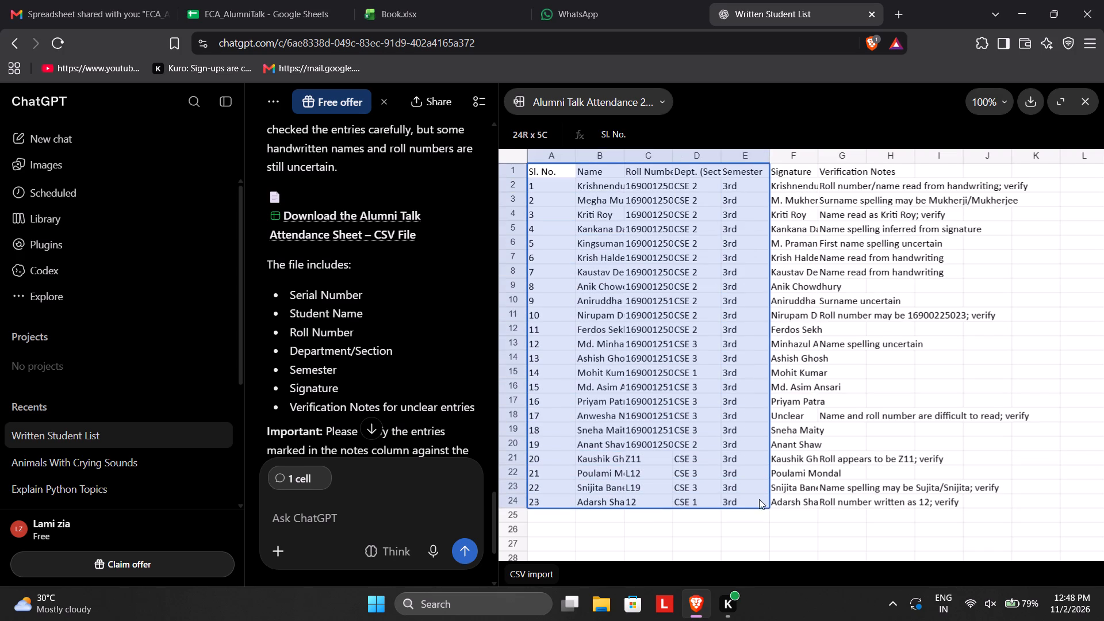
{"action": "left_click_drag", "start_coordinate": [759, 499], "coordinate": [760, 501]}
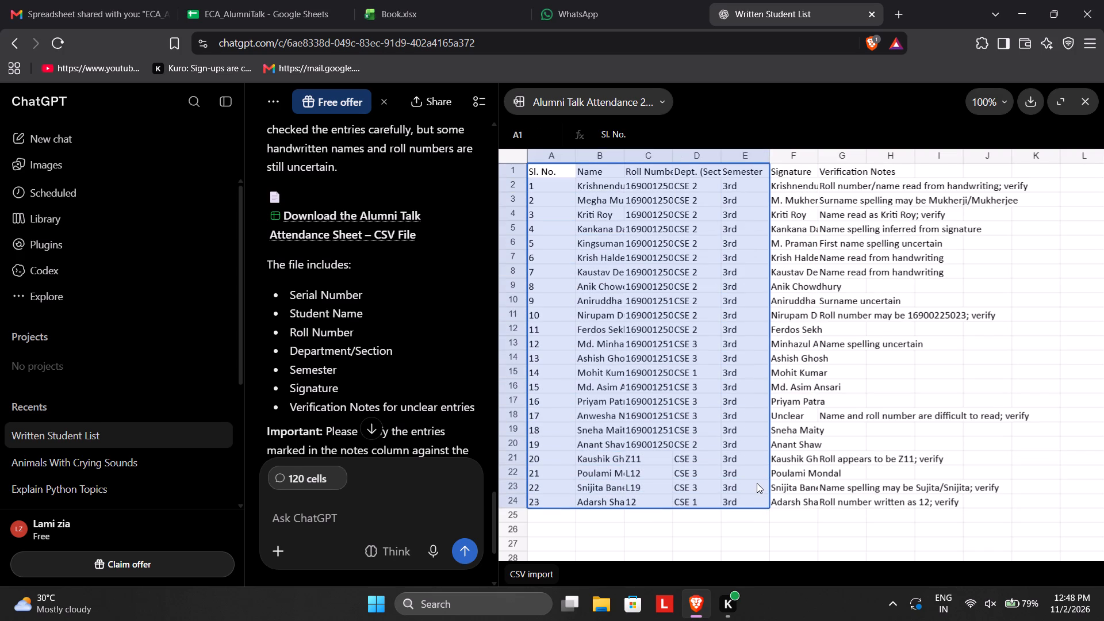
{"action": "key", "text": "ctrl+c"}
{"action": "key", "text": "ctrl+c"}
{"action": "key", "text": "ctrl+c"}
{"action": "left_click", "coordinate": [470, 0]}
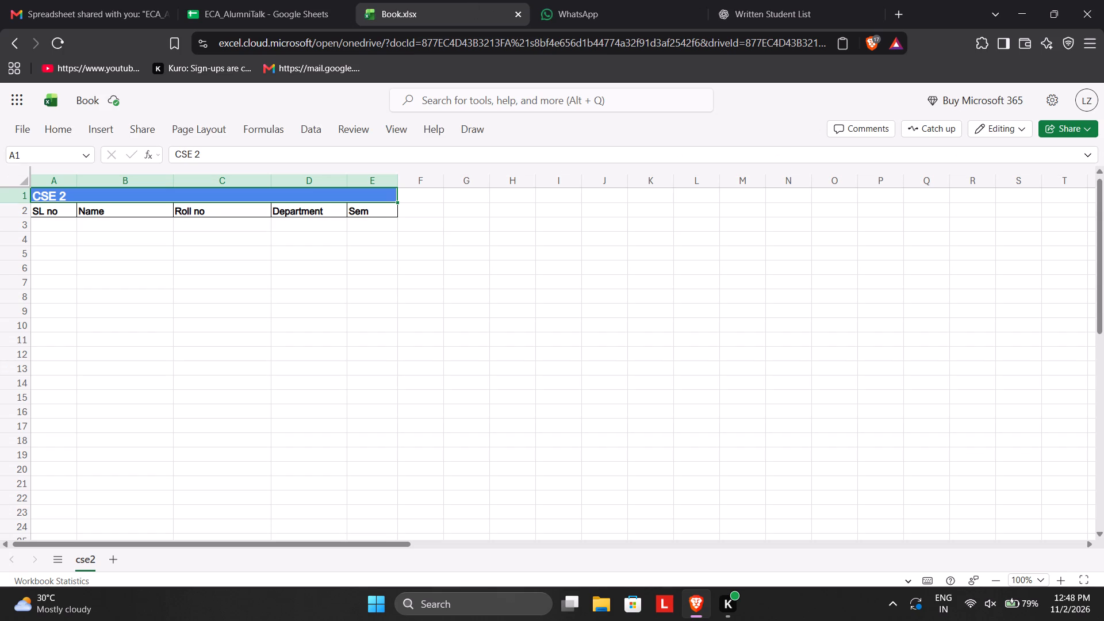
{"action": "left_click", "coordinate": [275, 0]}
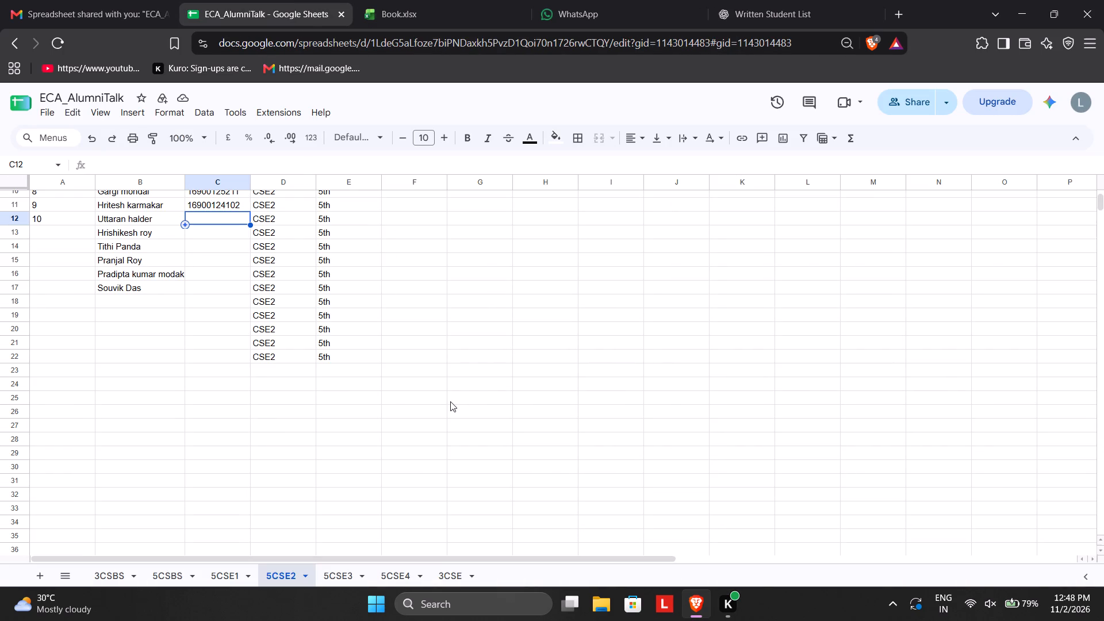
{"action": "left_click", "coordinate": [457, 577]}
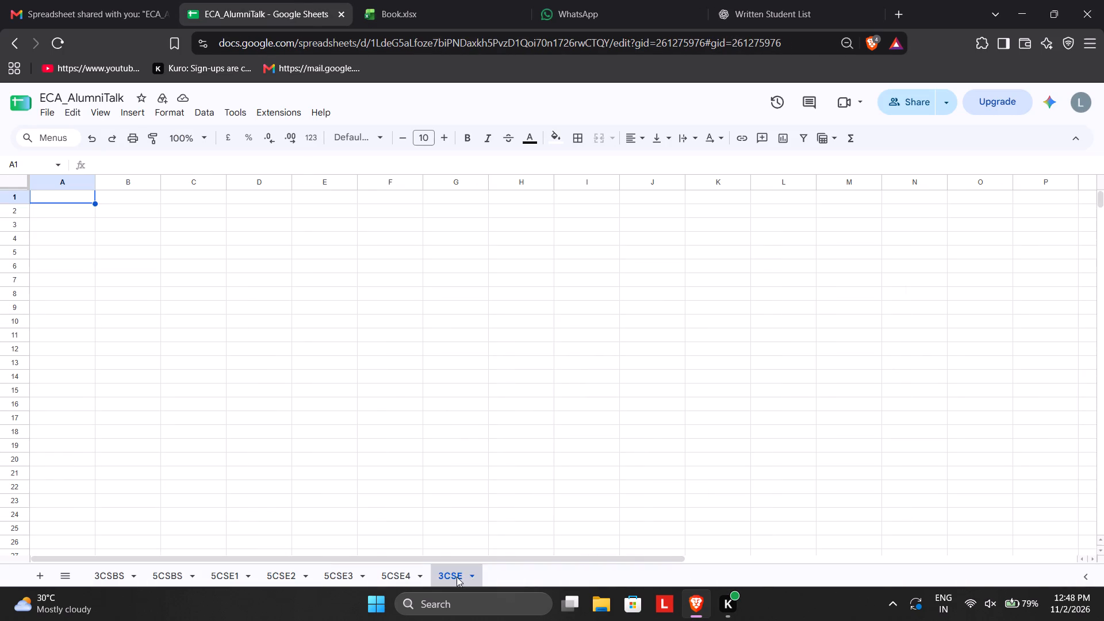
{"action": "left_click", "coordinate": [469, 575]}
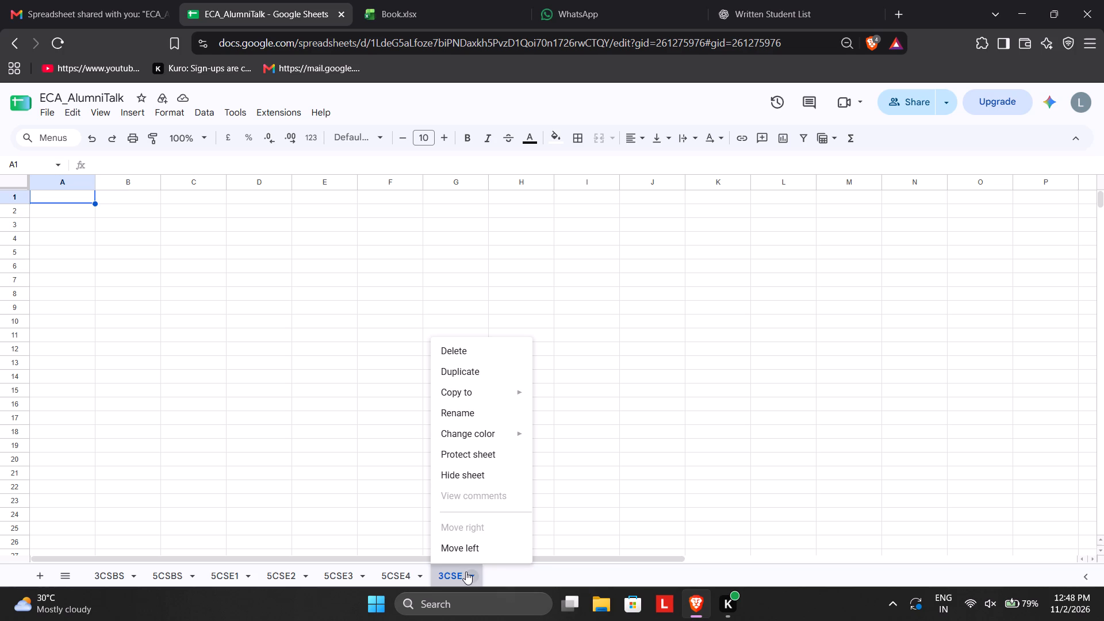
{"action": "left_click", "coordinate": [451, 576]}
{"action": "left_click", "coordinate": [70, 200]}
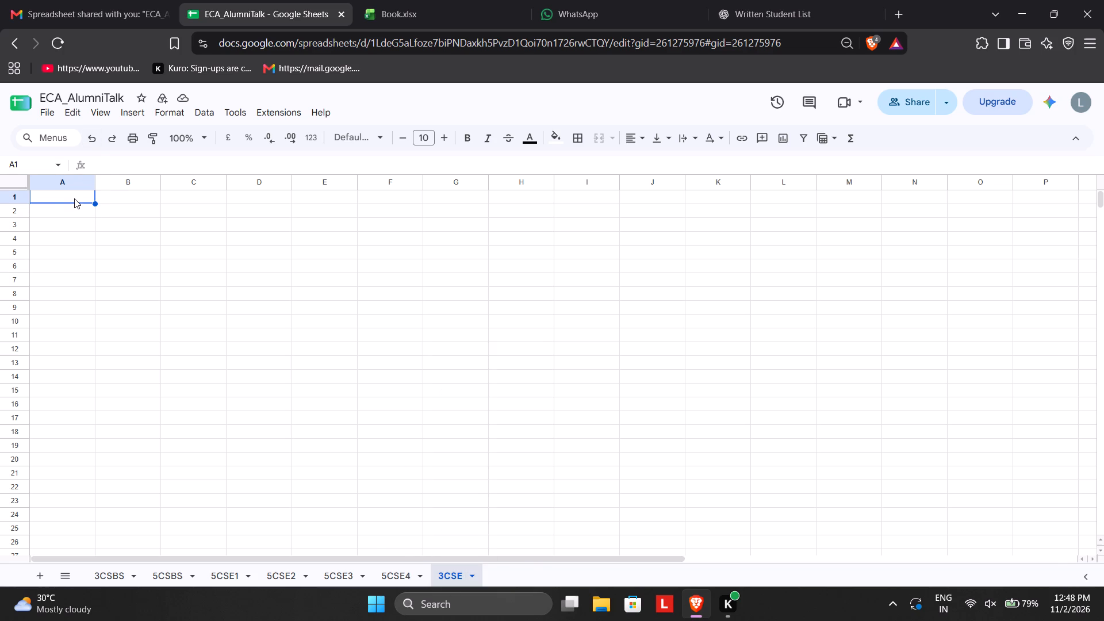
{"action": "key", "text": "ctrl+v"}
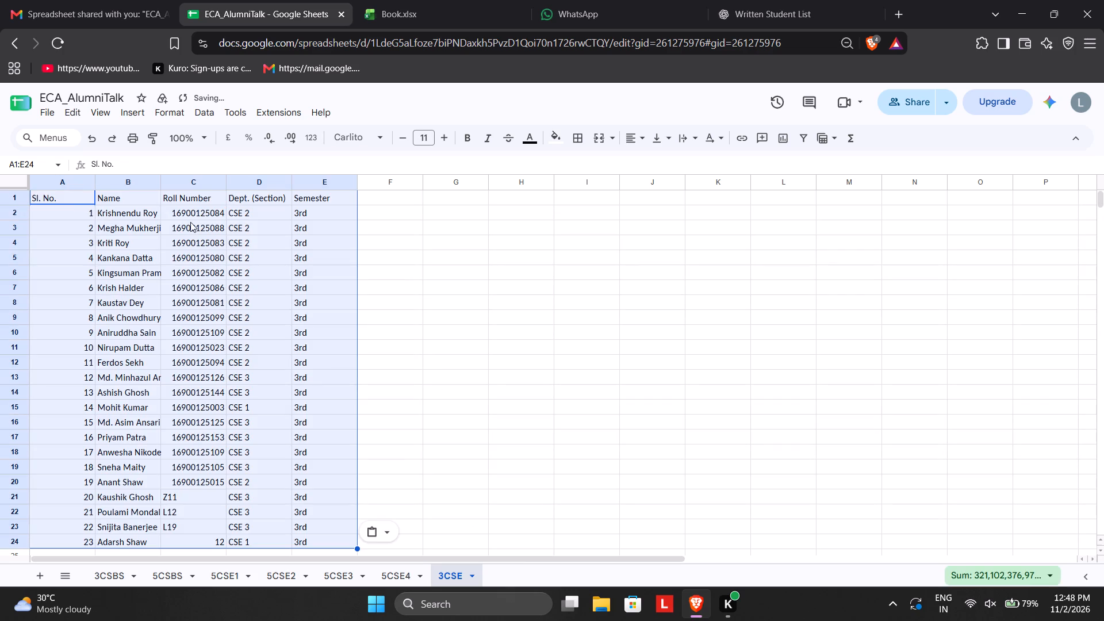
Left-align the student rows A2:E24 in the 3CSE sheet.
{"action": "scroll", "coordinate": [236, 258], "scroll_direction": "down", "scroll_amount": 2}
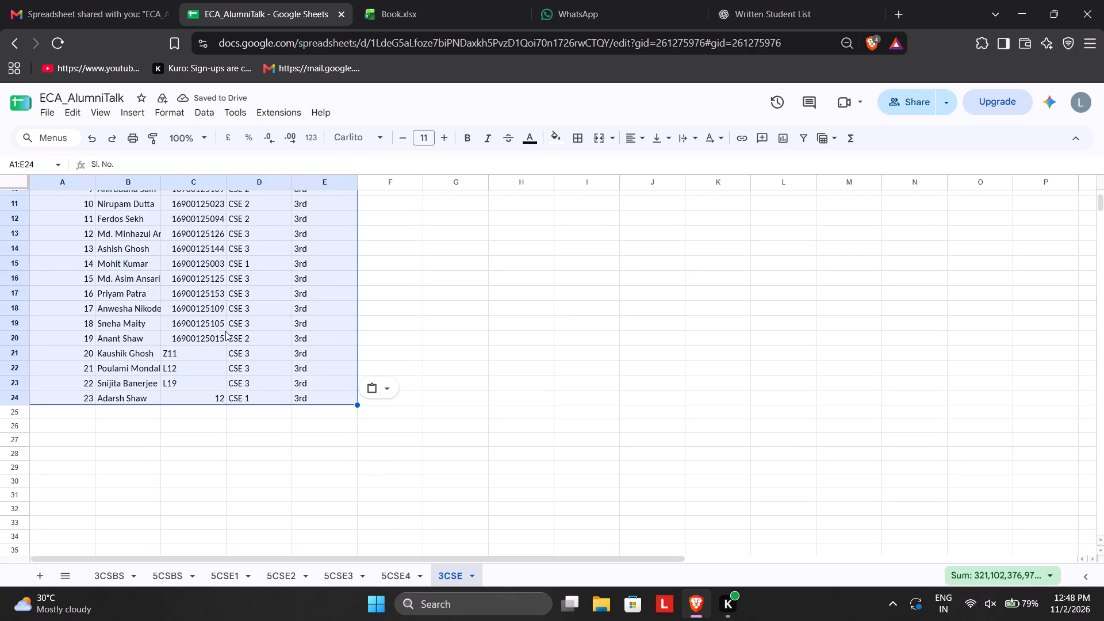
{"action": "left_click", "coordinate": [194, 353]}
{"action": "scroll", "coordinate": [177, 300], "scroll_direction": "up", "scroll_amount": 7}
{"action": "left_click_drag", "start_coordinate": [52, 210], "coordinate": [155, 287]}
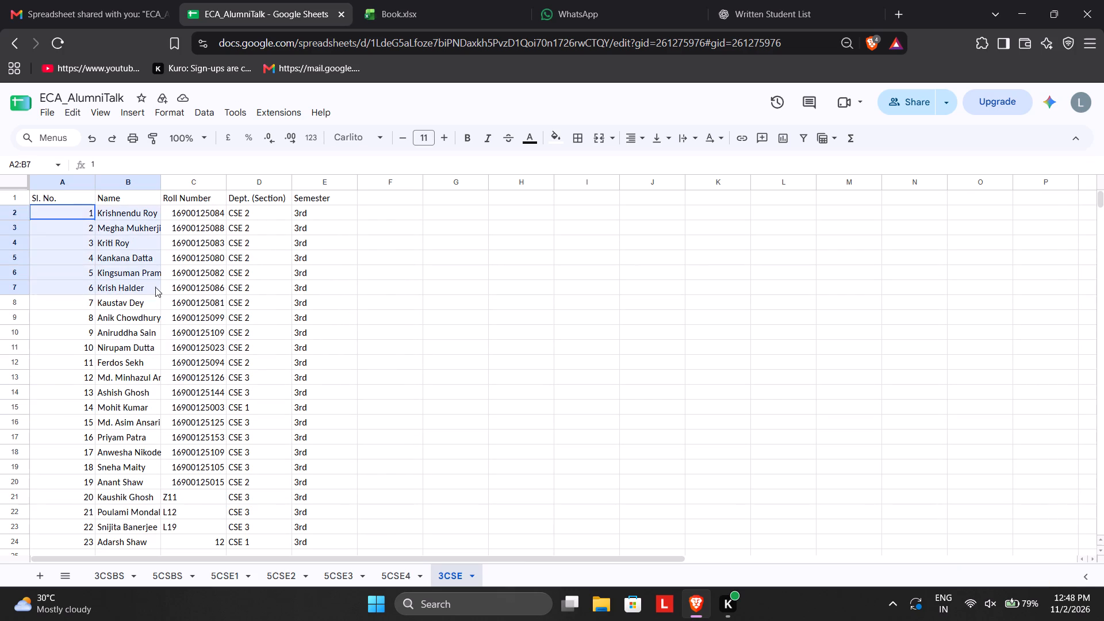
{"action": "left_click_drag", "start_coordinate": [155, 287], "coordinate": [327, 536]}
{"action": "scroll", "coordinate": [327, 539], "scroll_direction": "down", "scroll_amount": 1}
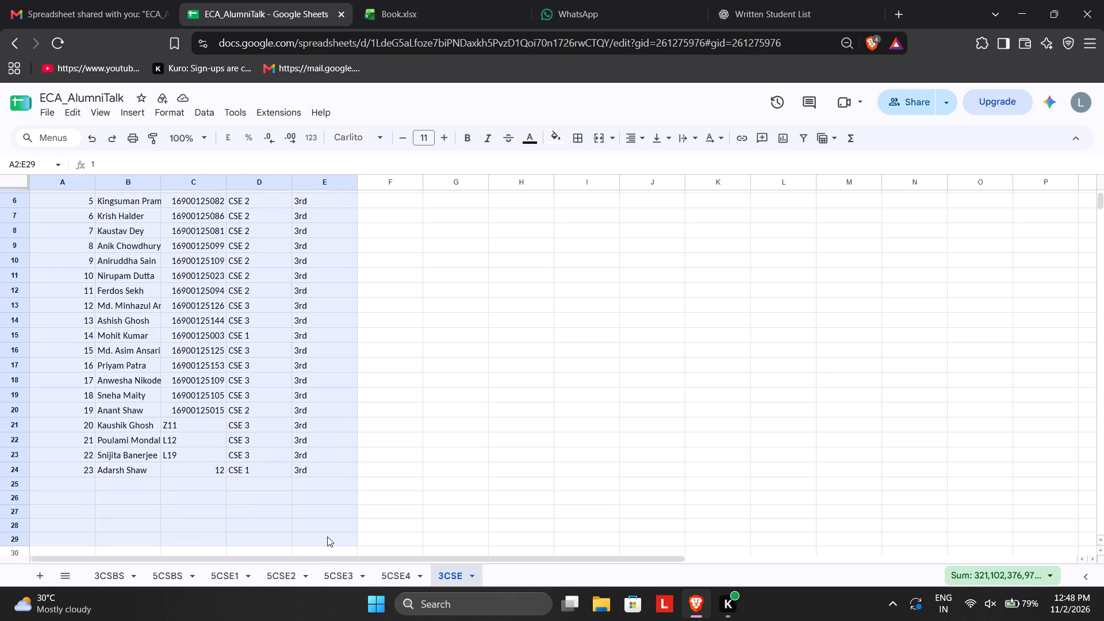
{"action": "left_click_drag", "start_coordinate": [327, 536], "coordinate": [328, 478]}
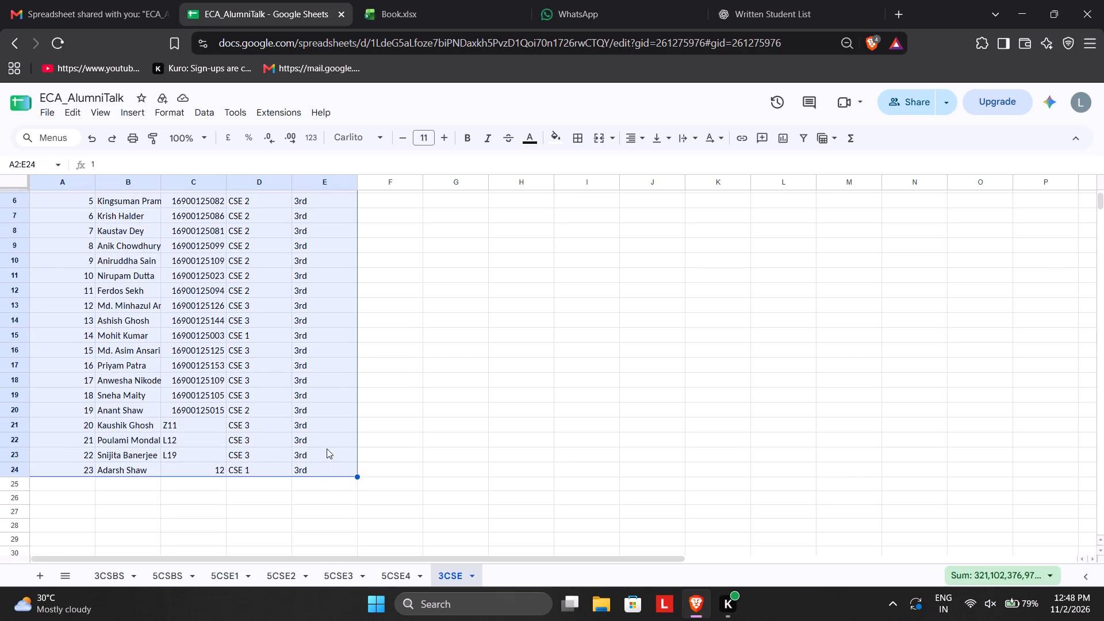
{"action": "left_click", "coordinate": [642, 143]}
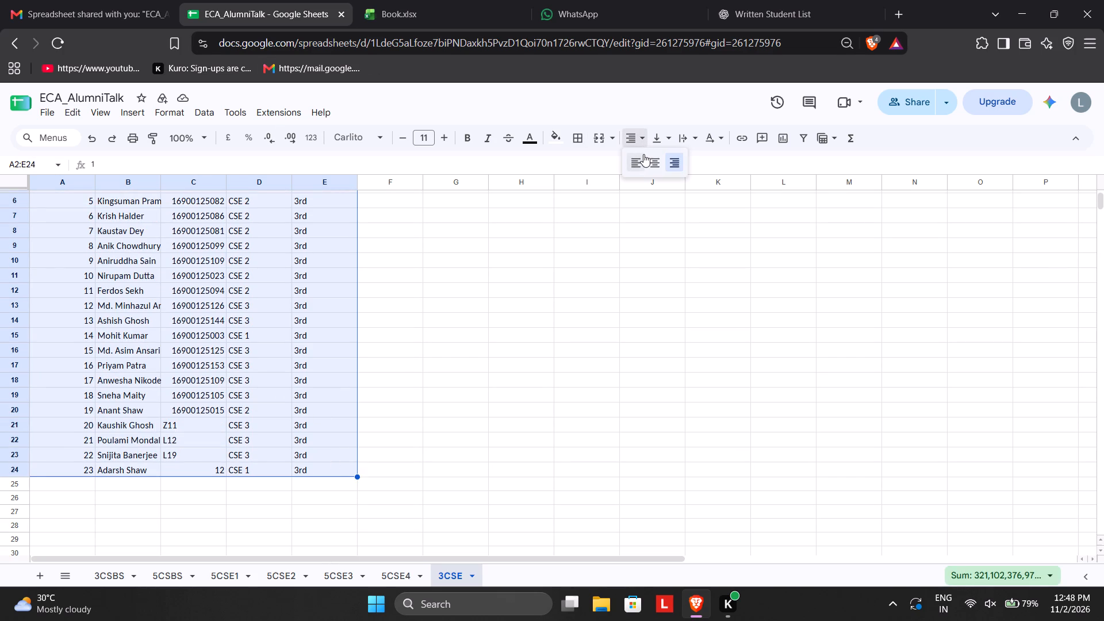
{"action": "left_click", "coordinate": [643, 154]}
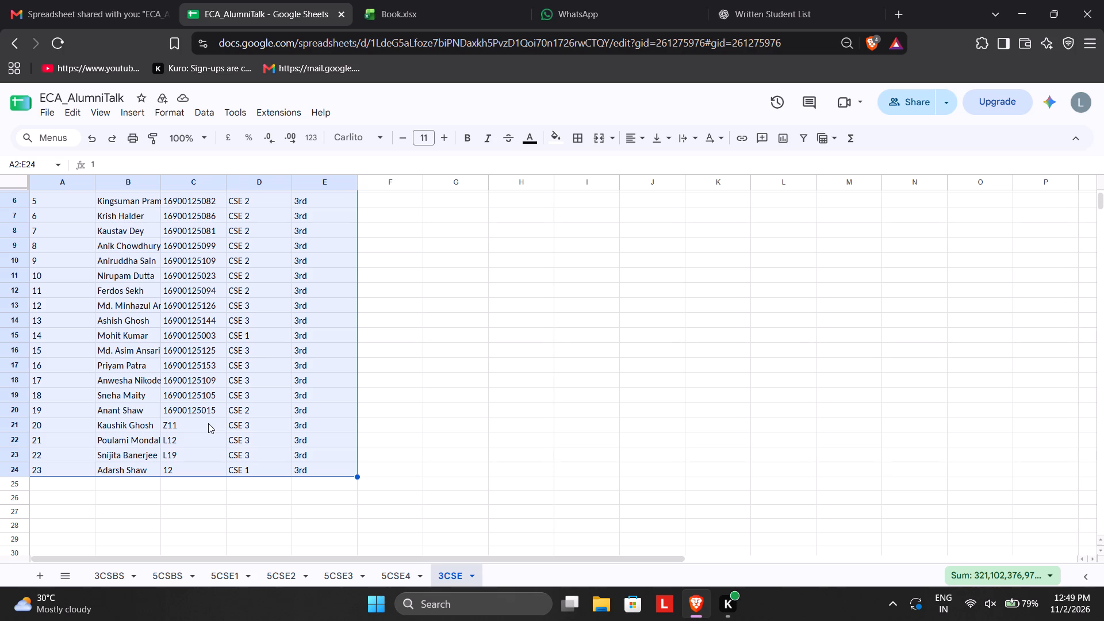
Centre-align the short roll numbers in cells C21:C24.
{"action": "left_click", "coordinate": [174, 431]}
{"action": "left_click_drag", "start_coordinate": [168, 423], "coordinate": [172, 430]}
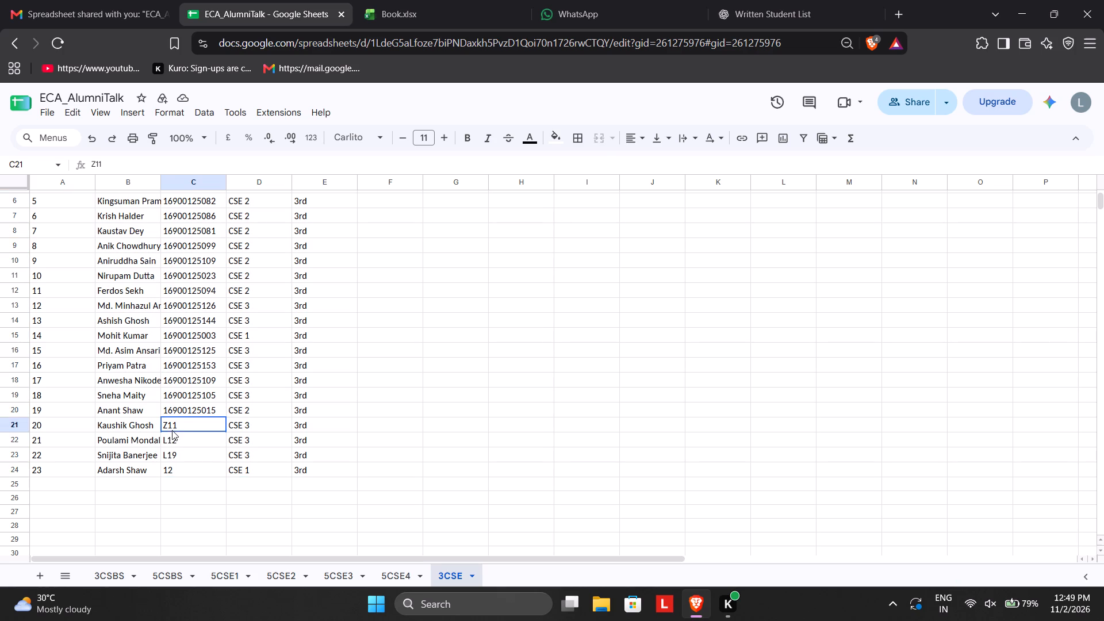
{"action": "left_click_drag", "start_coordinate": [172, 430], "coordinate": [198, 475]}
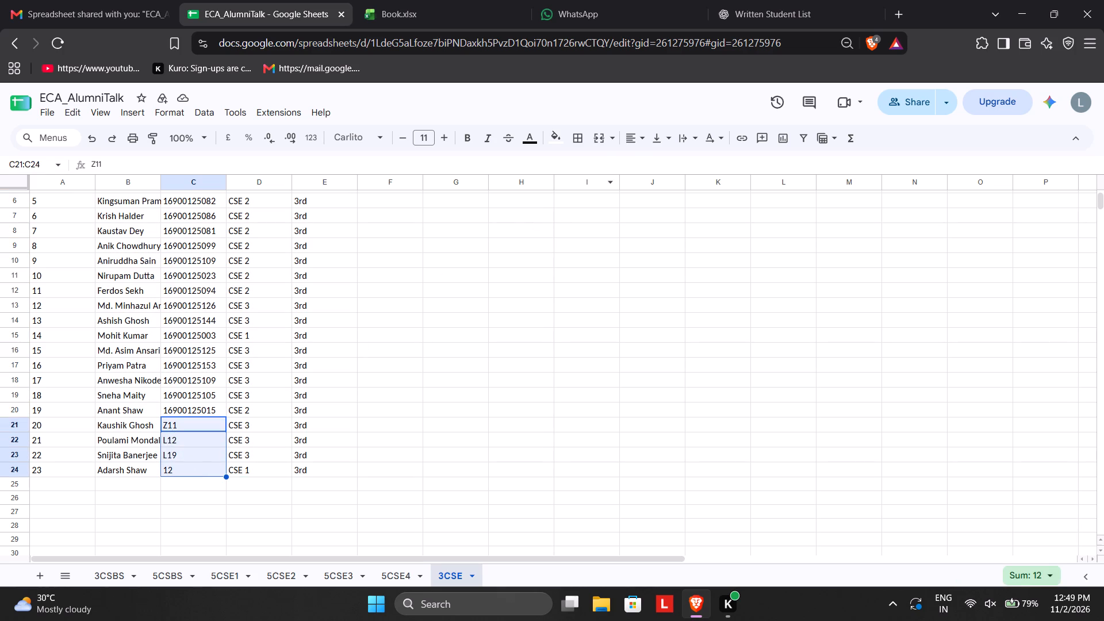
{"action": "left_click", "coordinate": [635, 141]}
{"action": "left_click", "coordinate": [653, 160]}
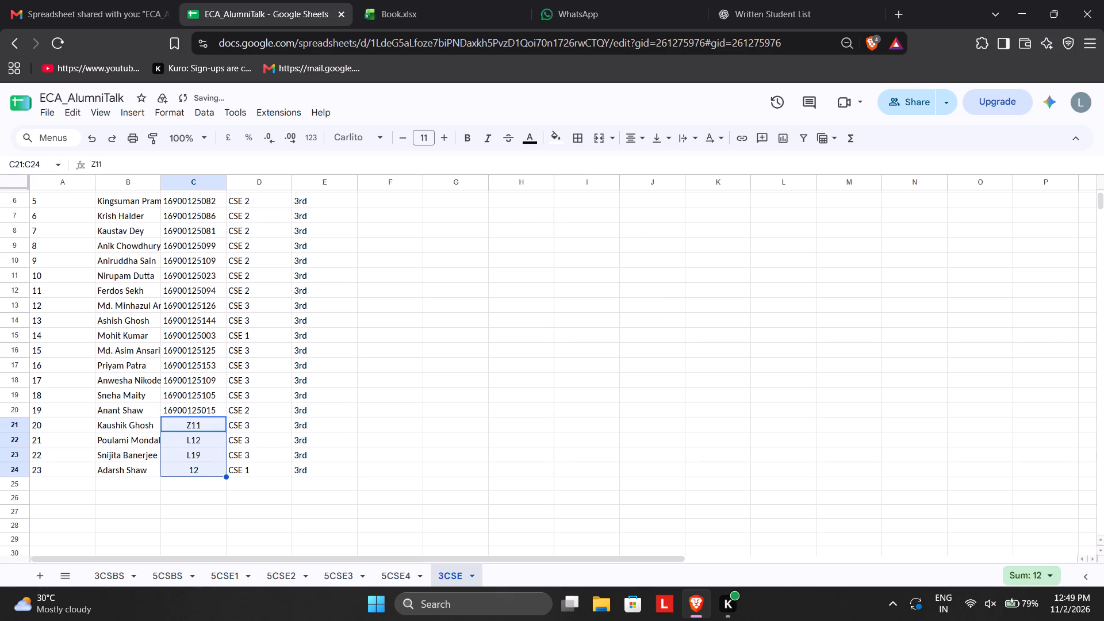
Correct the roll number in cell C21 to L11.
{"action": "double_click", "coordinate": [191, 424]}
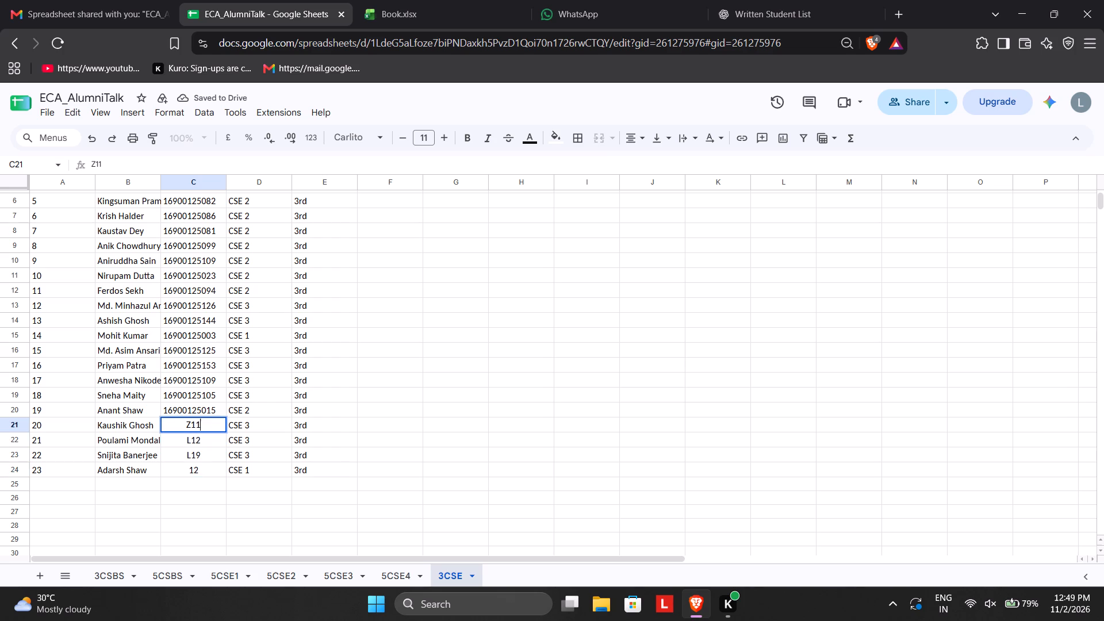
{"action": "key", "text": "Left"}
{"action": "key", "text": "Left"}
{"action": "key", "text": "BackSpace"}
{"action": "key", "text": "shift+l"}
{"action": "scroll", "coordinate": [300, 350], "scroll_direction": "up", "scroll_amount": 2}
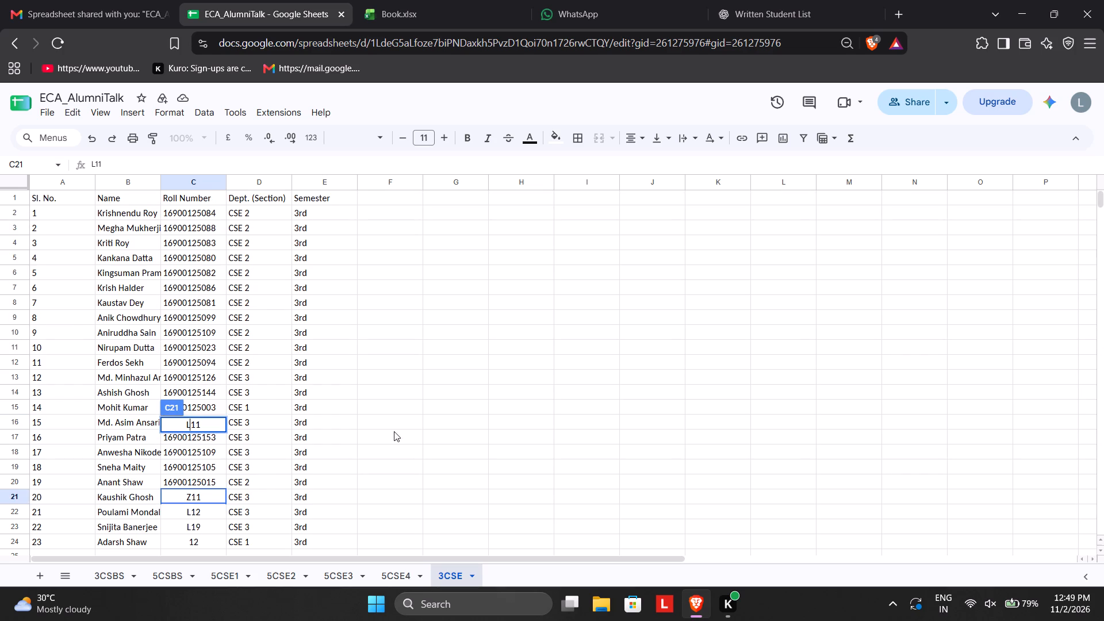
{"action": "scroll", "coordinate": [438, 443], "scroll_direction": "down", "scroll_amount": 1}
{"action": "left_click", "coordinate": [437, 450]}
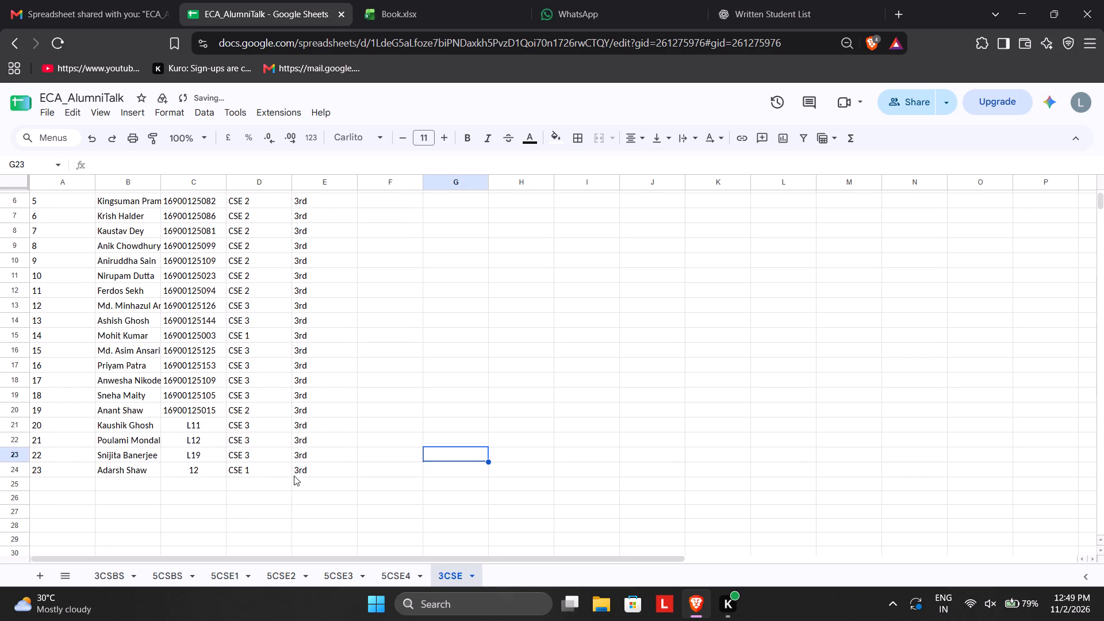
{"action": "scroll", "coordinate": [290, 468], "scroll_direction": "up", "scroll_amount": 2}
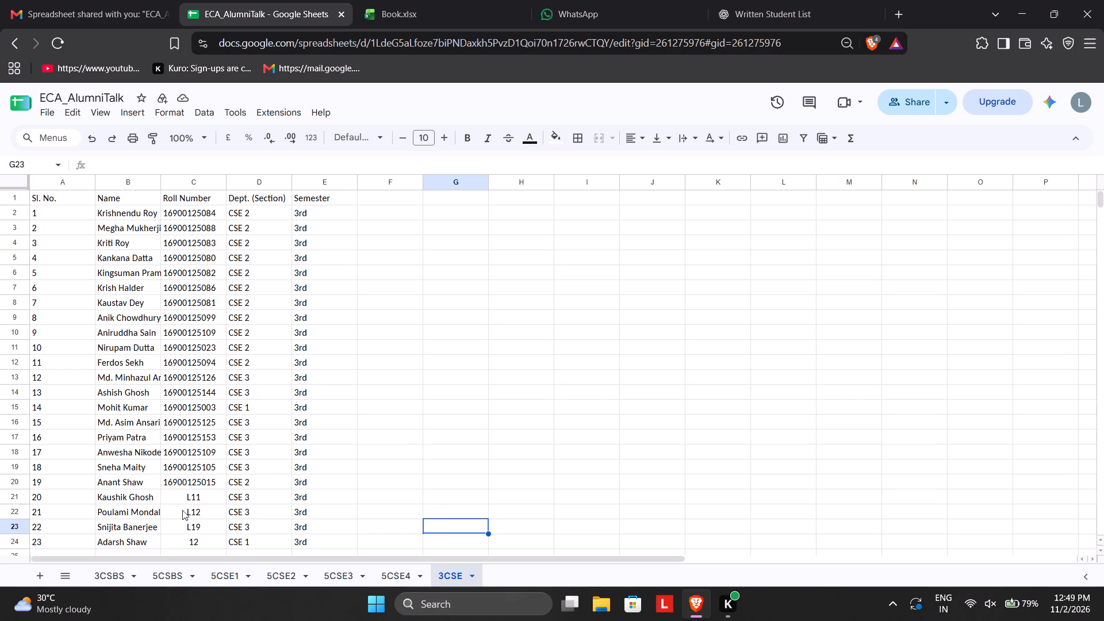
Add a new sheet to the spreadsheet and name it 3CSE2.
{"action": "left_click", "coordinate": [40, 581]}
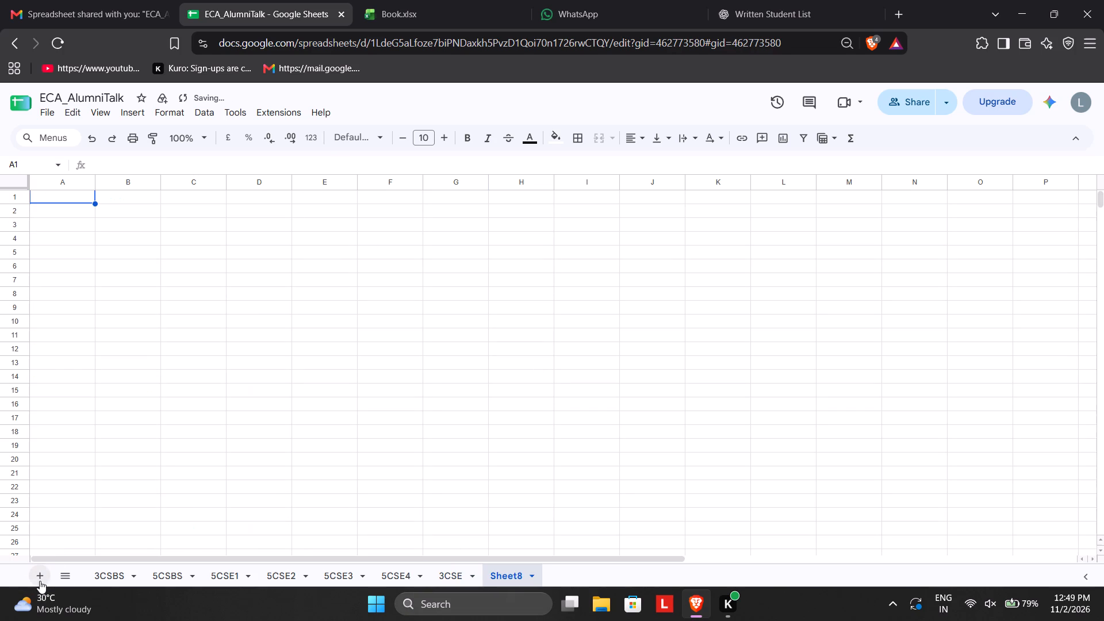
{"action": "triple_click", "coordinate": [507, 577]}
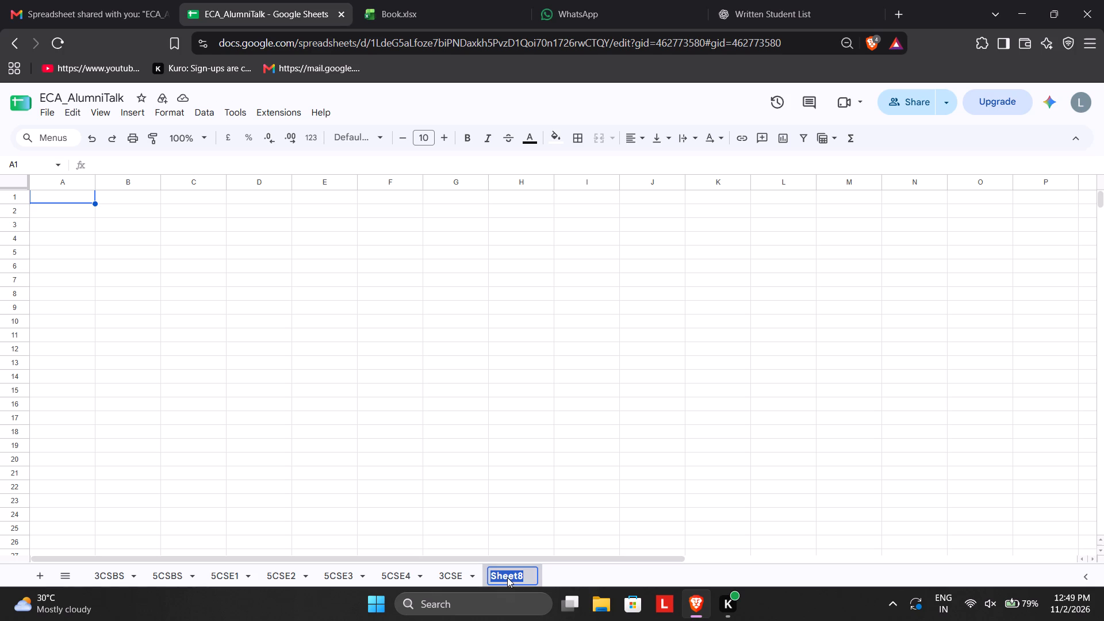
{"action": "key", "text": "BackSpace"}
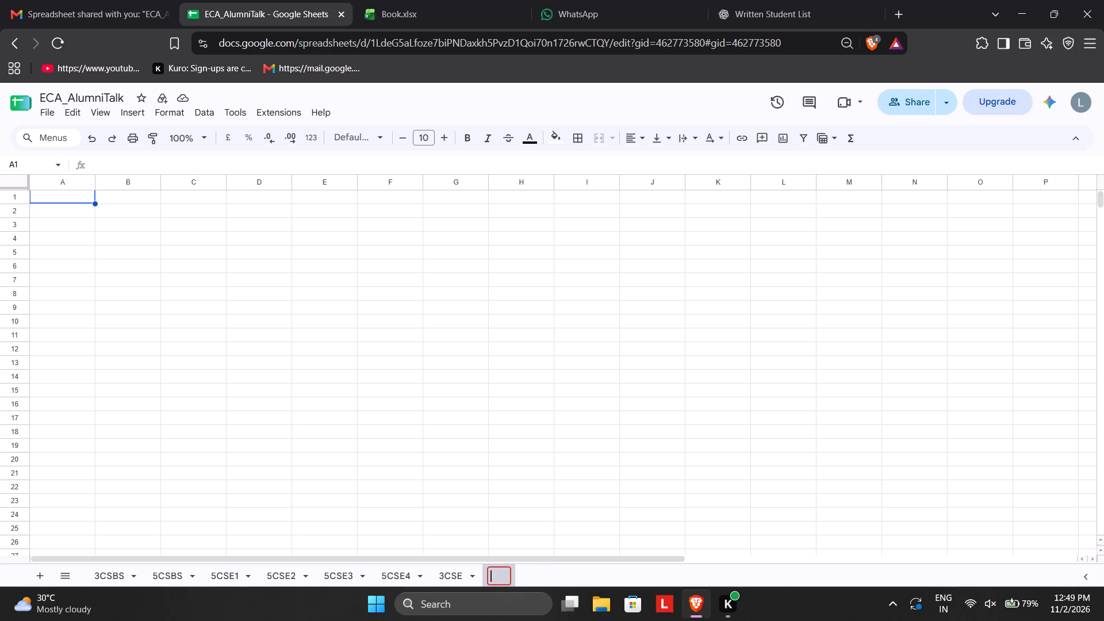
{"action": "key", "text": "shift+numbersign"}
{"action": "key", "text": "BackSpace"}
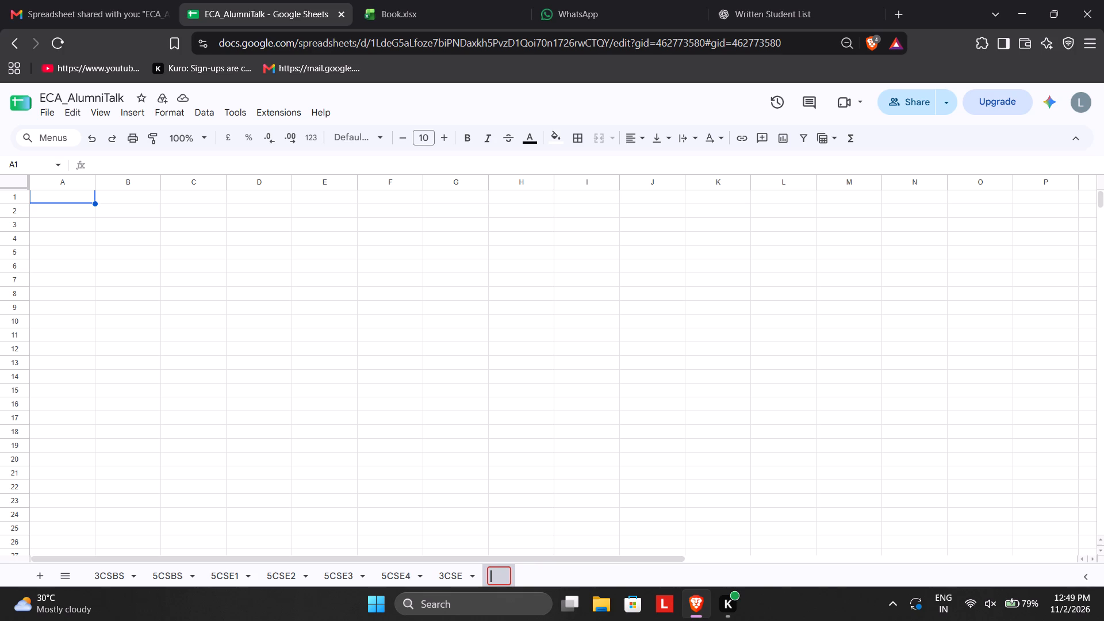
{"action": "key", "text": "3"}
{"action": "type", "text": "CSE"}
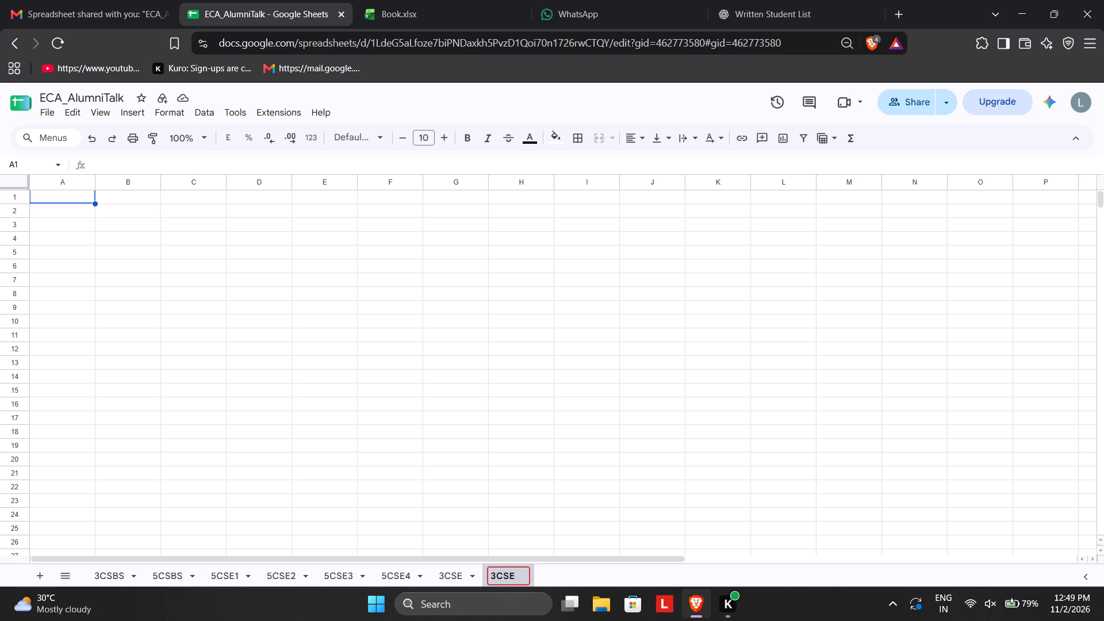
{"action": "key", "text": "1"}
{"action": "key", "text": "BackSpace"}
{"action": "key", "text": "2"}
{"action": "left_click", "coordinate": [554, 579]}
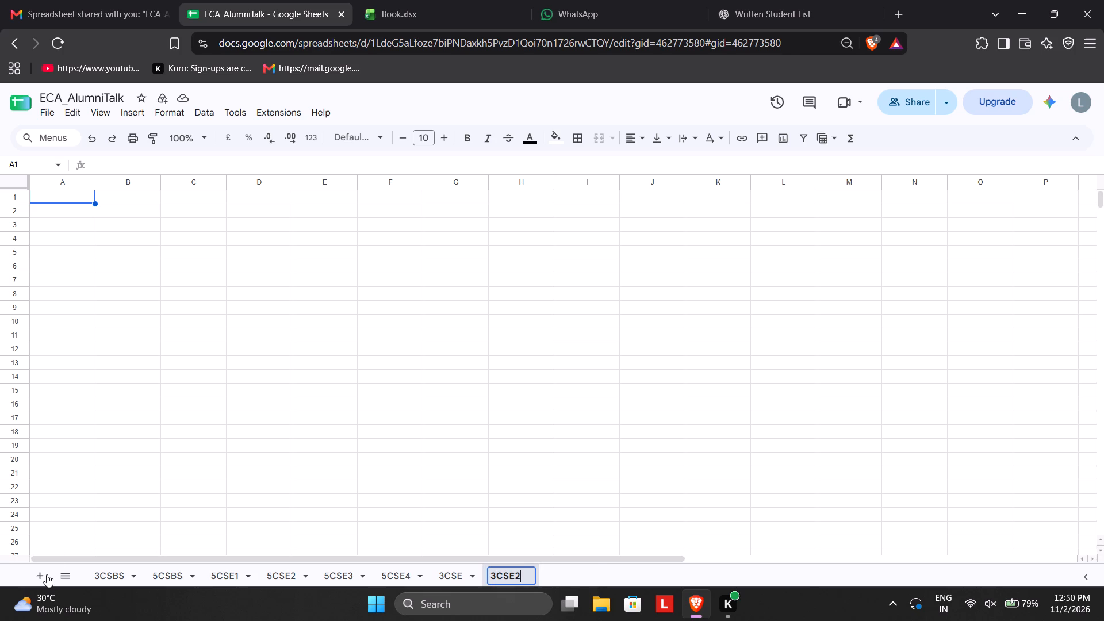
Add another new sheet named 3CSE3 and return to the 3CSE sheet.
{"action": "left_click", "coordinate": [47, 574]}
{"action": "double_click", "coordinate": [560, 573]}
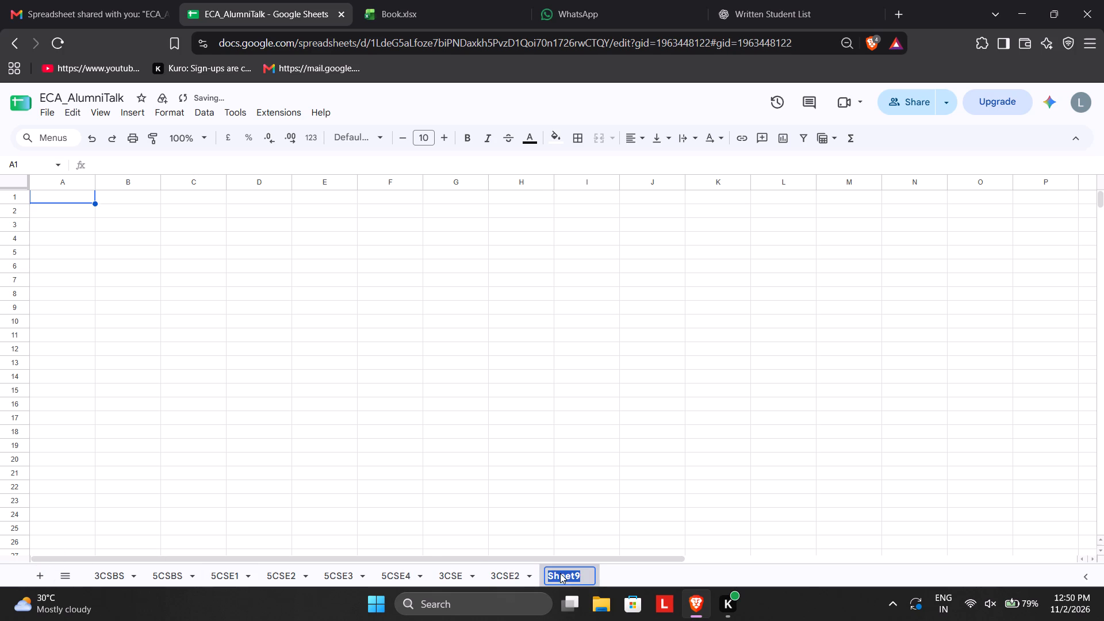
{"action": "key", "text": "BackSpace"}
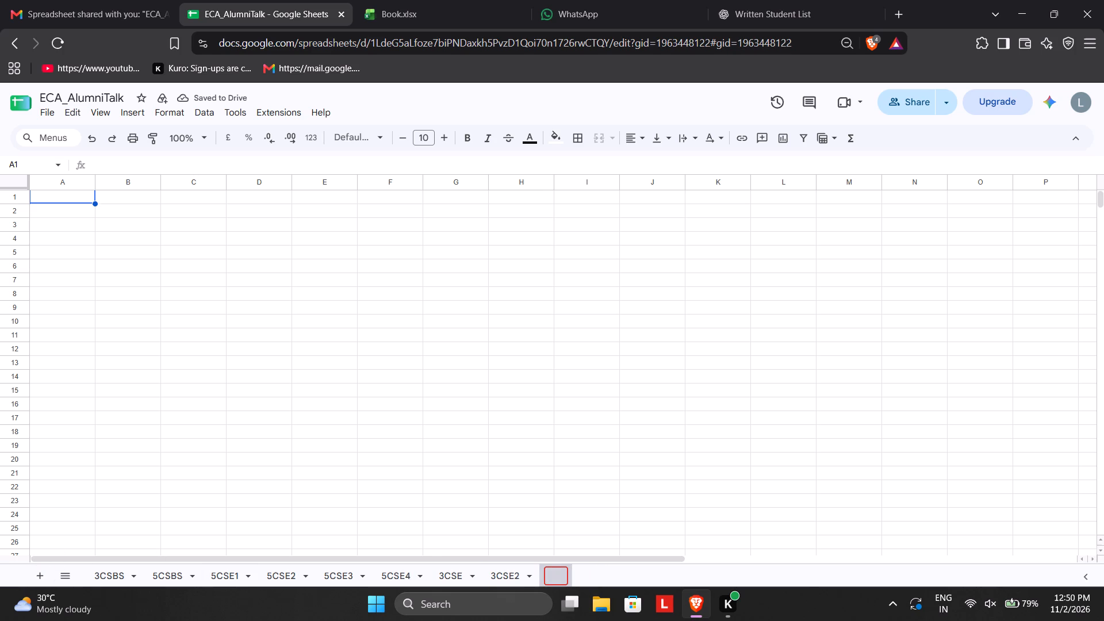
{"action": "key", "text": "shift+numbersign"}
{"action": "key", "text": "equal"}
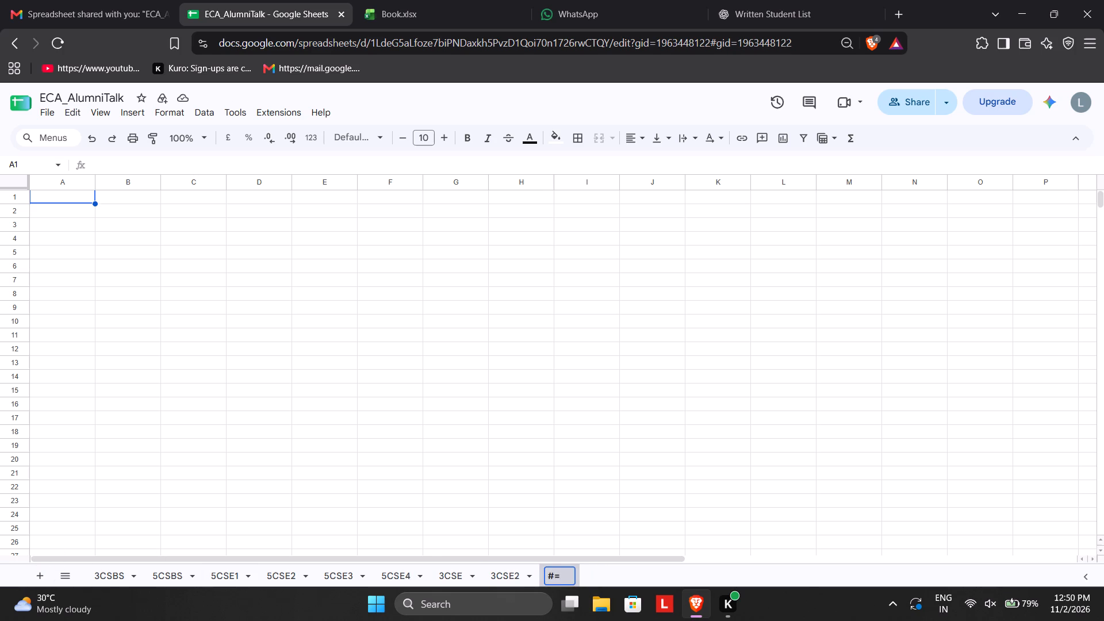
{"action": "key", "text": "BackSpace"}
{"action": "key", "text": "BackSpace"}
{"action": "key", "text": "3"}
{"action": "type", "text": "CSE"}
{"action": "key", "text": "space"}
{"action": "key", "text": "BackSpace"}
{"action": "key", "text": "3"}
{"action": "left_click", "coordinate": [453, 577]}
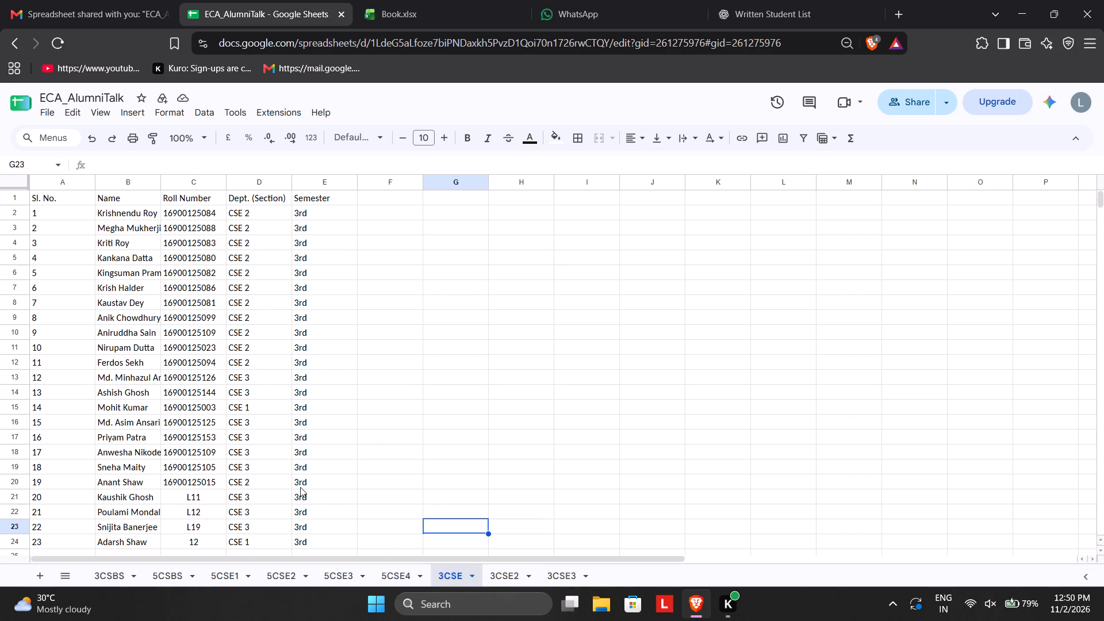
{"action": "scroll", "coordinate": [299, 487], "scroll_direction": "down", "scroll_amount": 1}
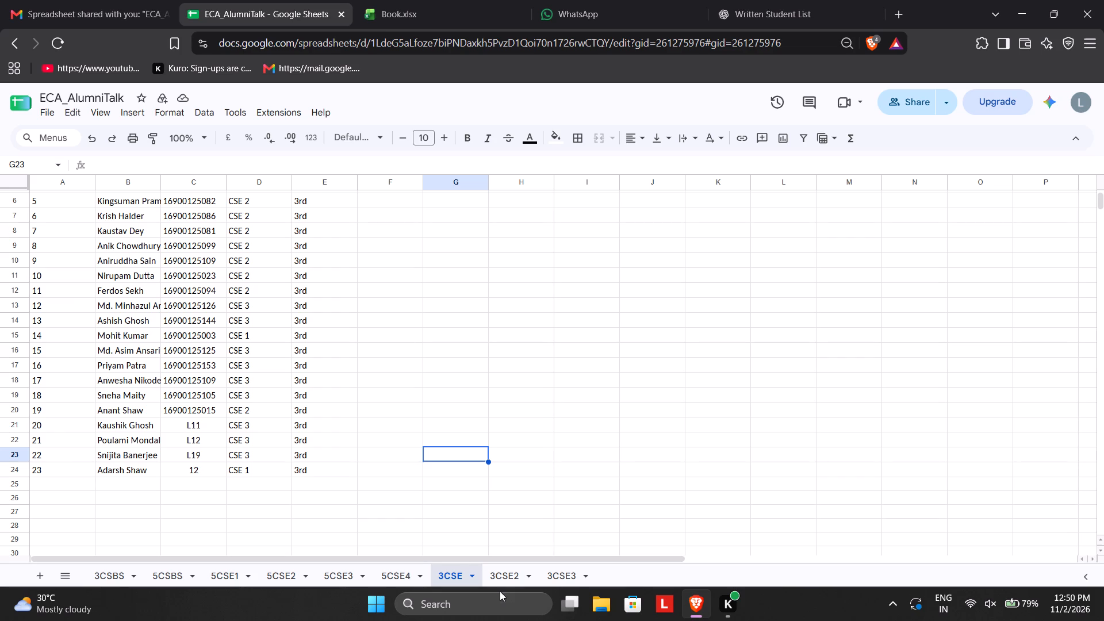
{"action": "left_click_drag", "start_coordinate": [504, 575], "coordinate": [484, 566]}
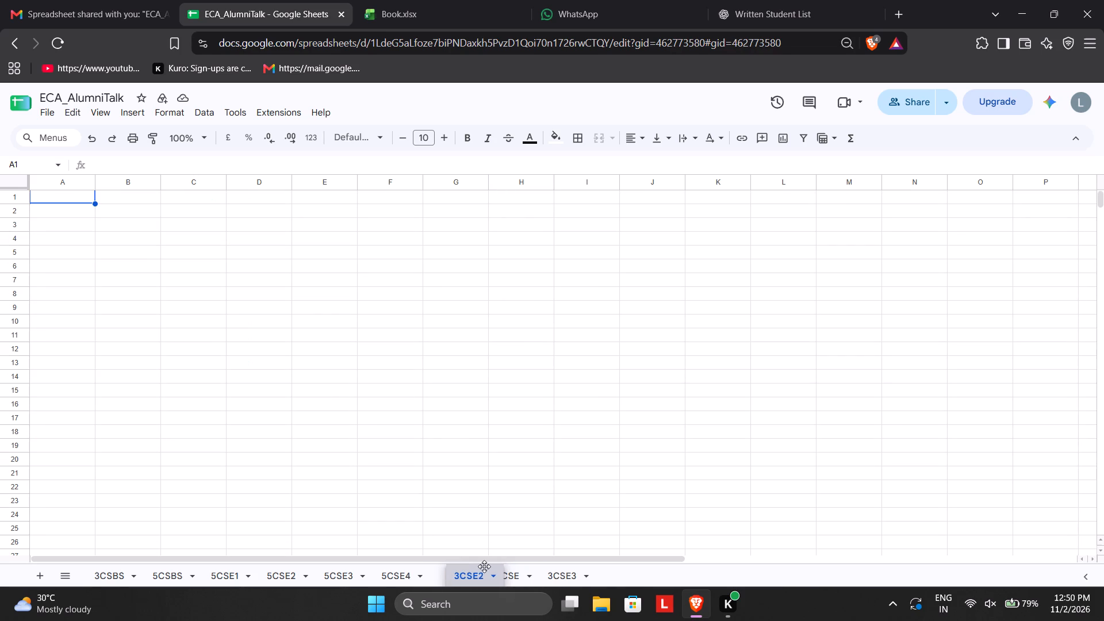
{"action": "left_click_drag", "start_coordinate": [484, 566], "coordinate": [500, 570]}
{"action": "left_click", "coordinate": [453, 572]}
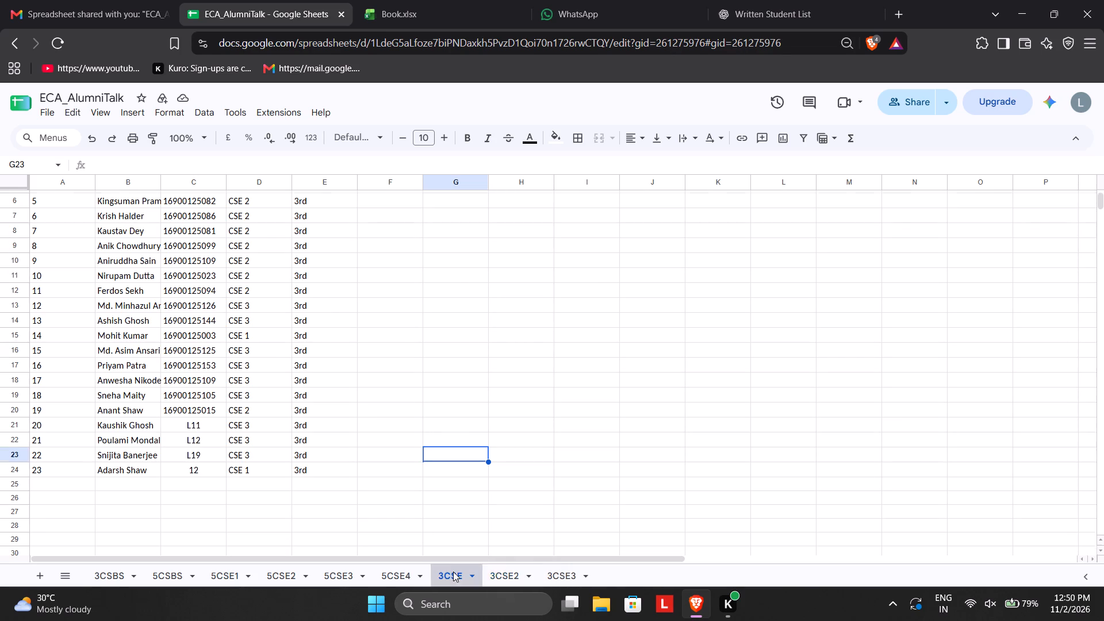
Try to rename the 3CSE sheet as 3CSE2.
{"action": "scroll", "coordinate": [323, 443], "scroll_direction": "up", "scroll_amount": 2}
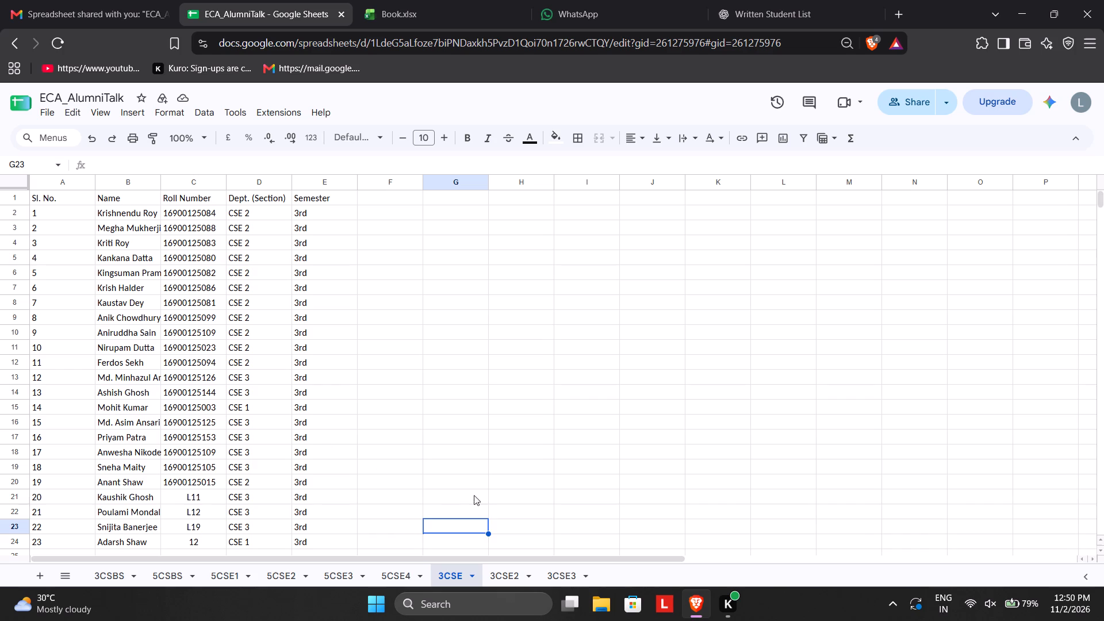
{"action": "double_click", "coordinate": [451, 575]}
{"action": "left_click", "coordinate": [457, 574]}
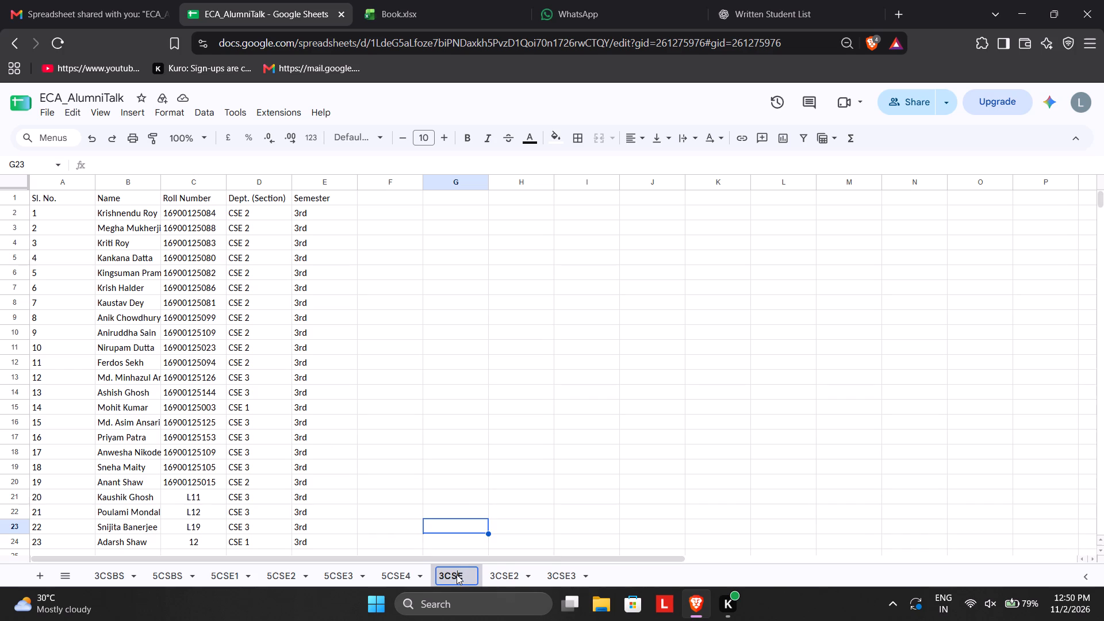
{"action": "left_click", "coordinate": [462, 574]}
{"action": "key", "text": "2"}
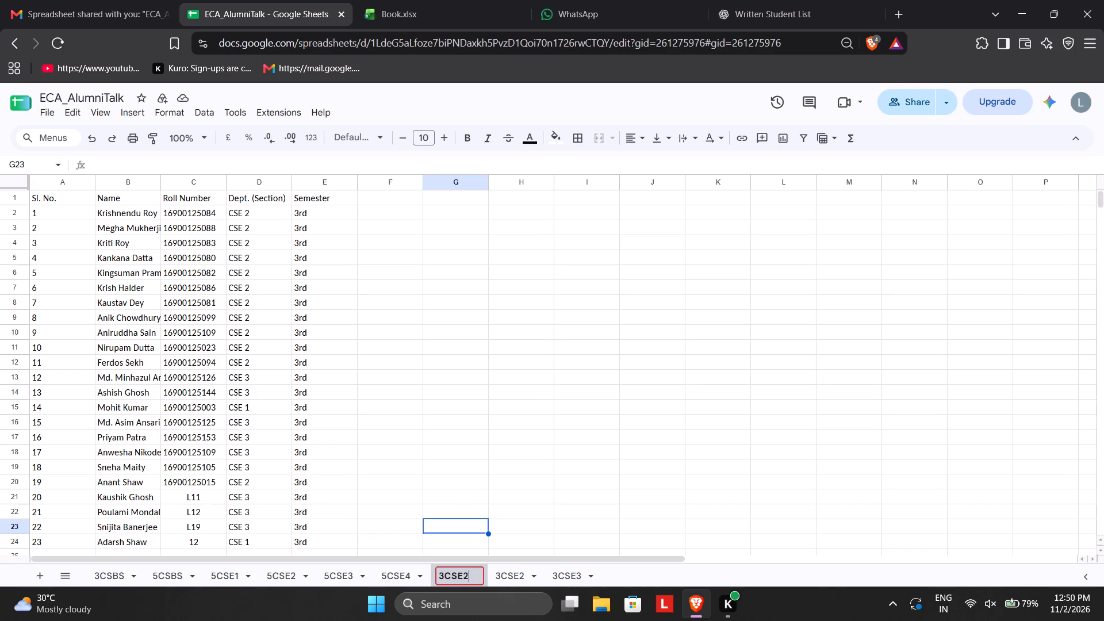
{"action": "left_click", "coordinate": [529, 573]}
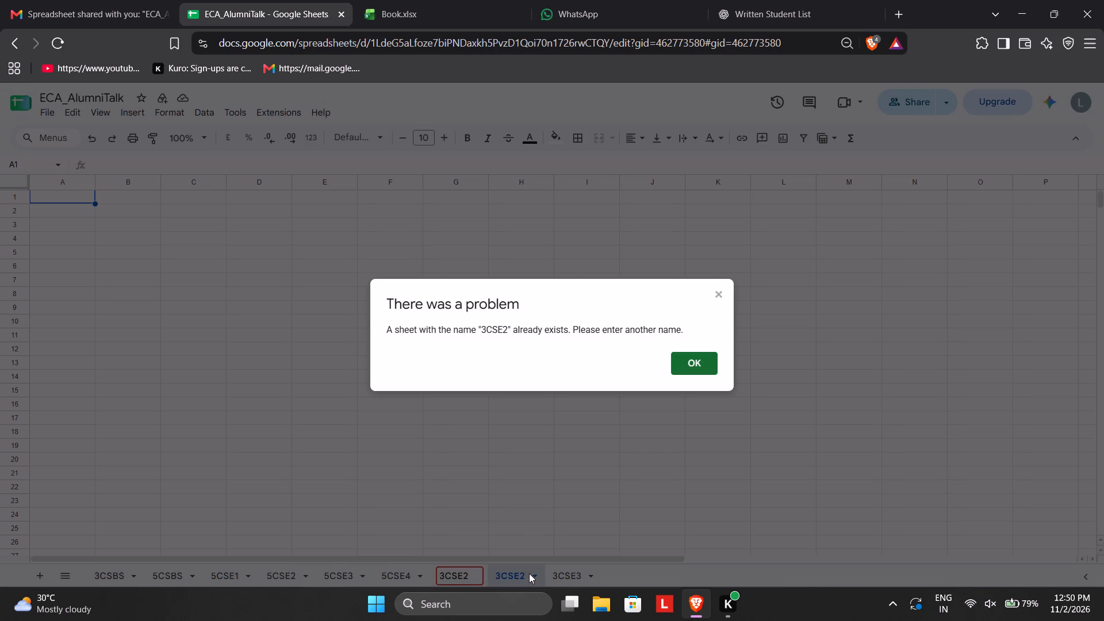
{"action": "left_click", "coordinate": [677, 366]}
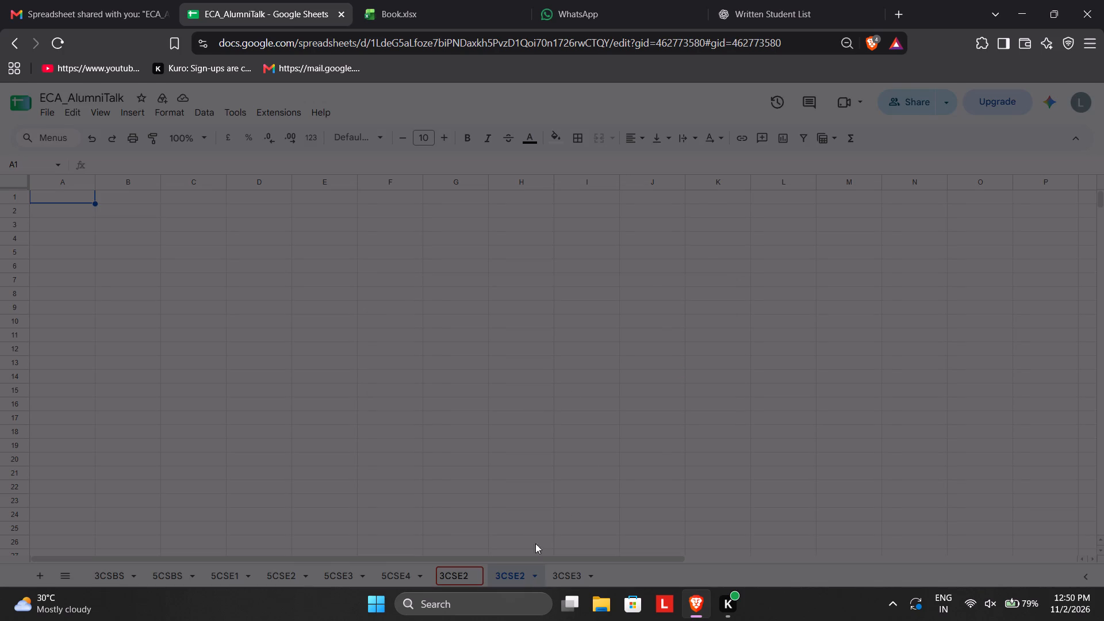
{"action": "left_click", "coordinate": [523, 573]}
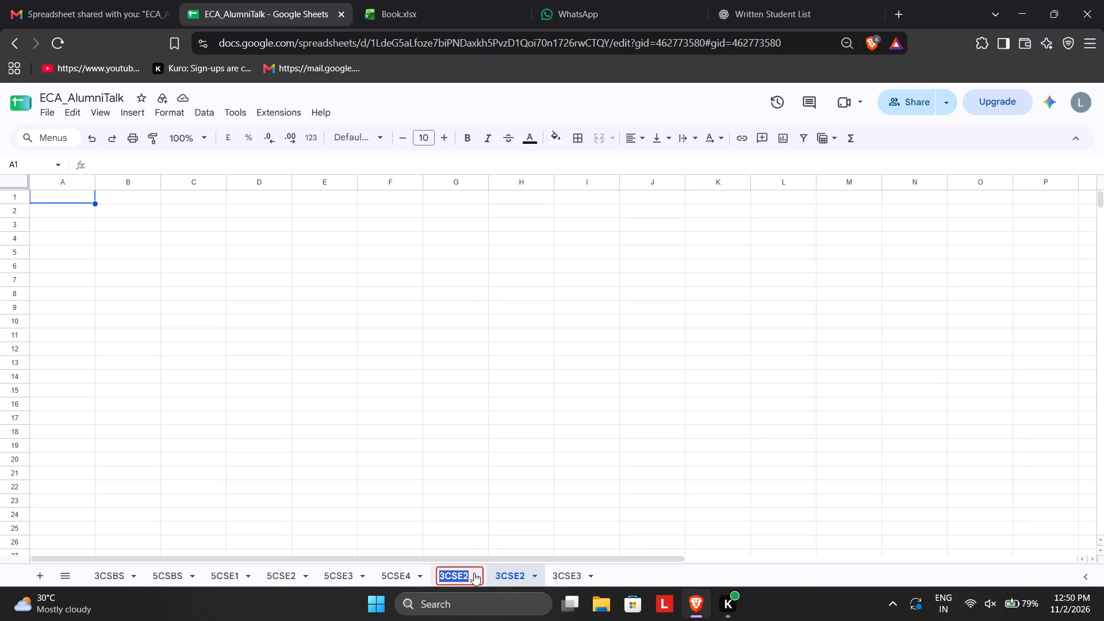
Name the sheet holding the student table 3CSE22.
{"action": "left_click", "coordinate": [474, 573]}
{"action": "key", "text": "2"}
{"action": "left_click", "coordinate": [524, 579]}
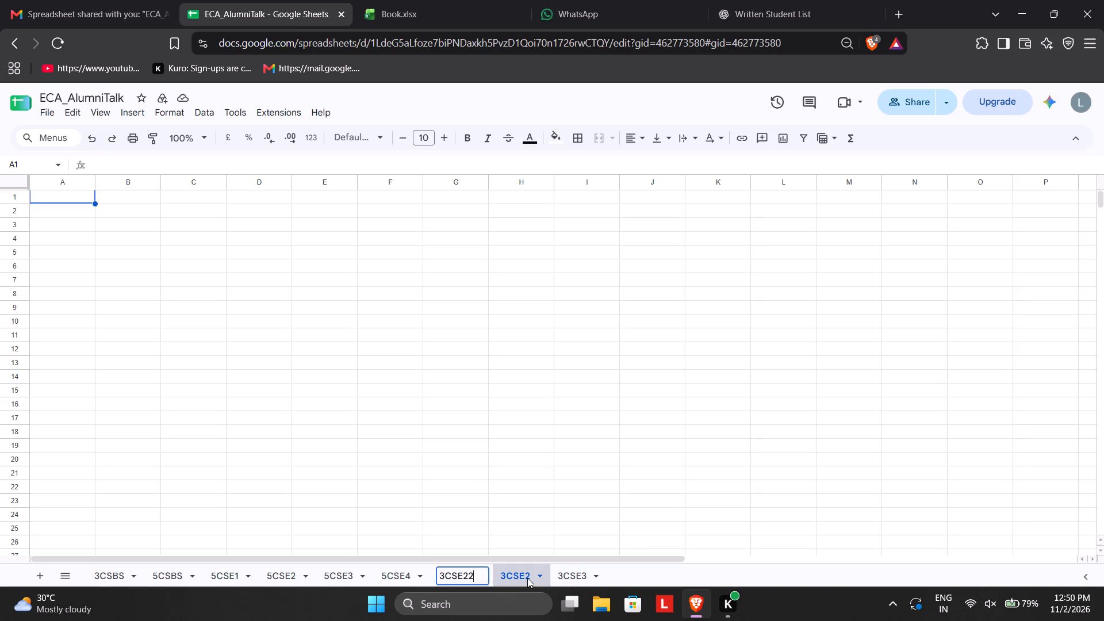
Rename the empty 3CSE2 sheet as 3CSE1 and return to the sheet with the student table.
{"action": "double_click", "coordinate": [529, 574]}
{"action": "left_click", "coordinate": [529, 574]}
{"action": "left_click", "coordinate": [534, 572]}
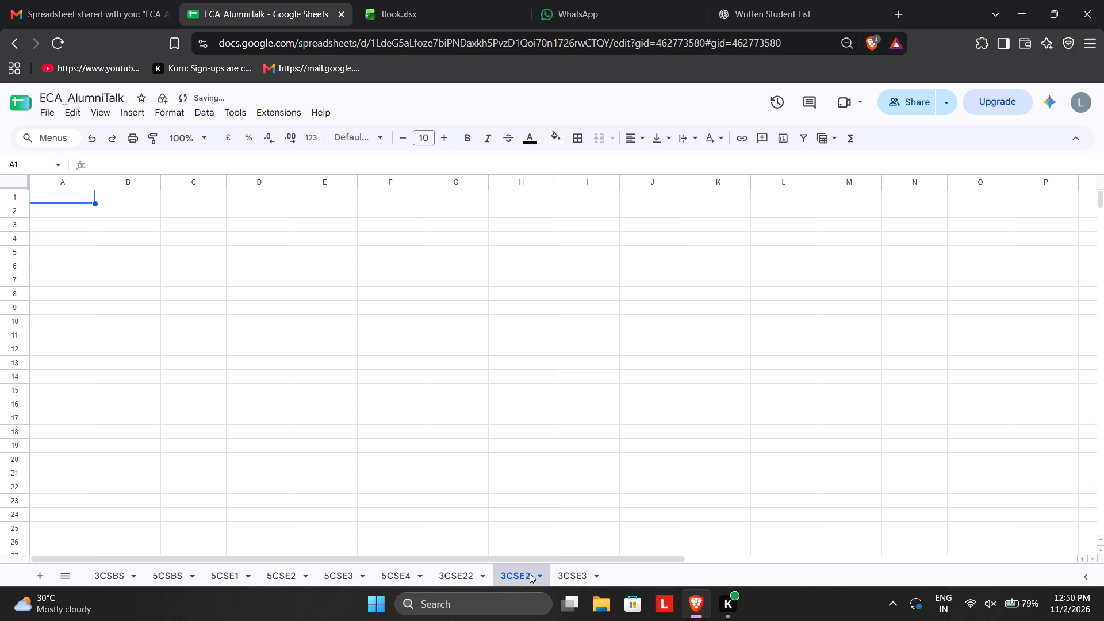
{"action": "double_click", "coordinate": [527, 574]}
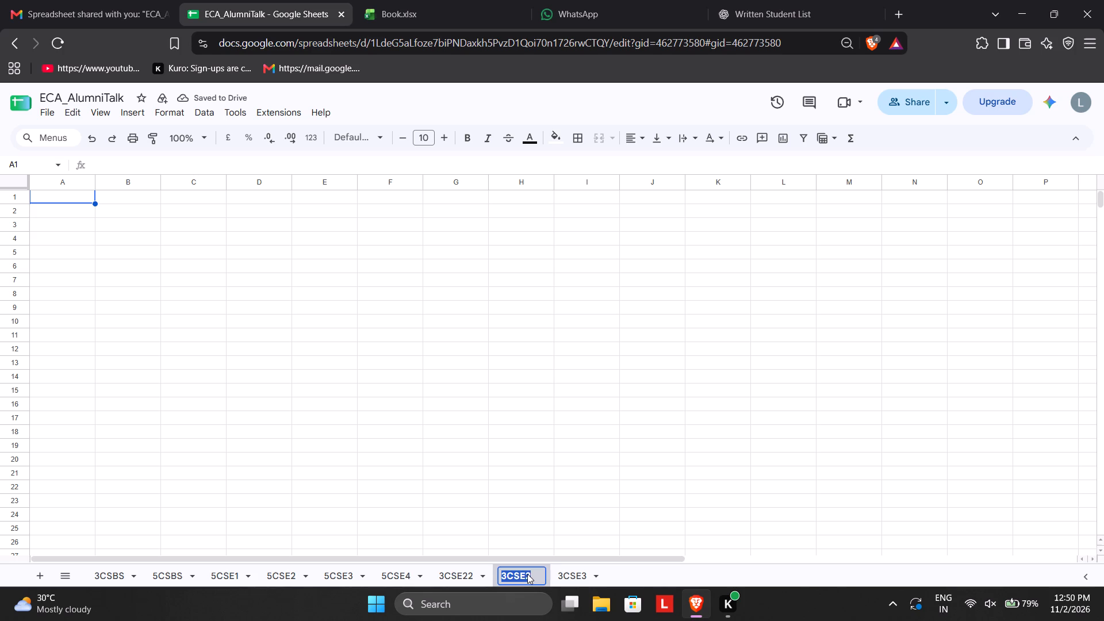
{"action": "key", "text": "Right"}
{"action": "key", "text": "BackSpace"}
{"action": "key", "text": "1"}
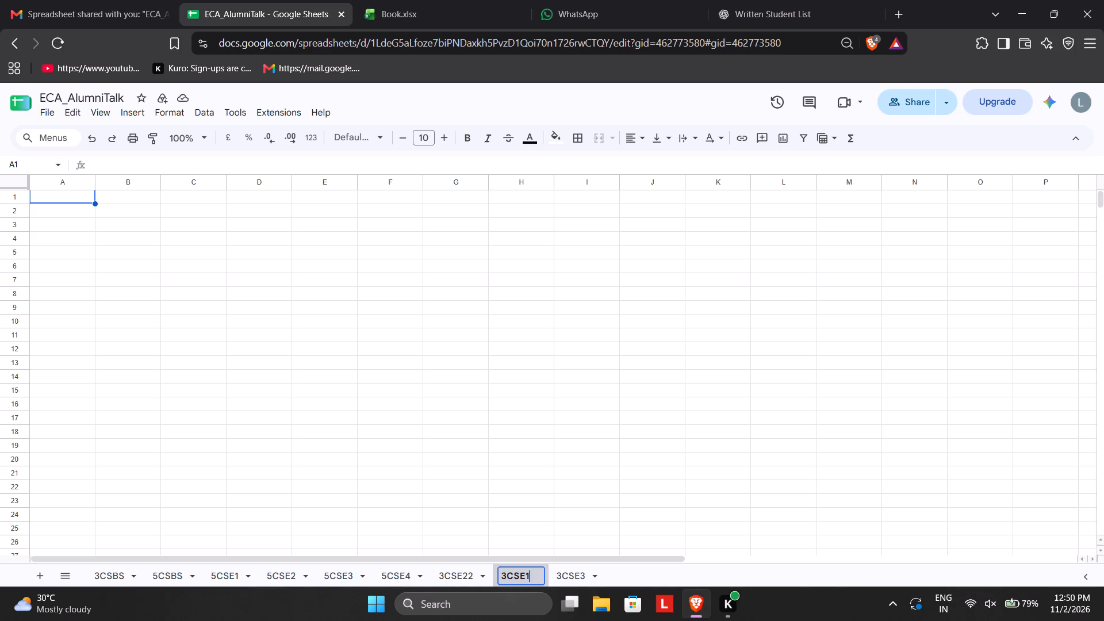
{"action": "left_click", "coordinate": [461, 572]}
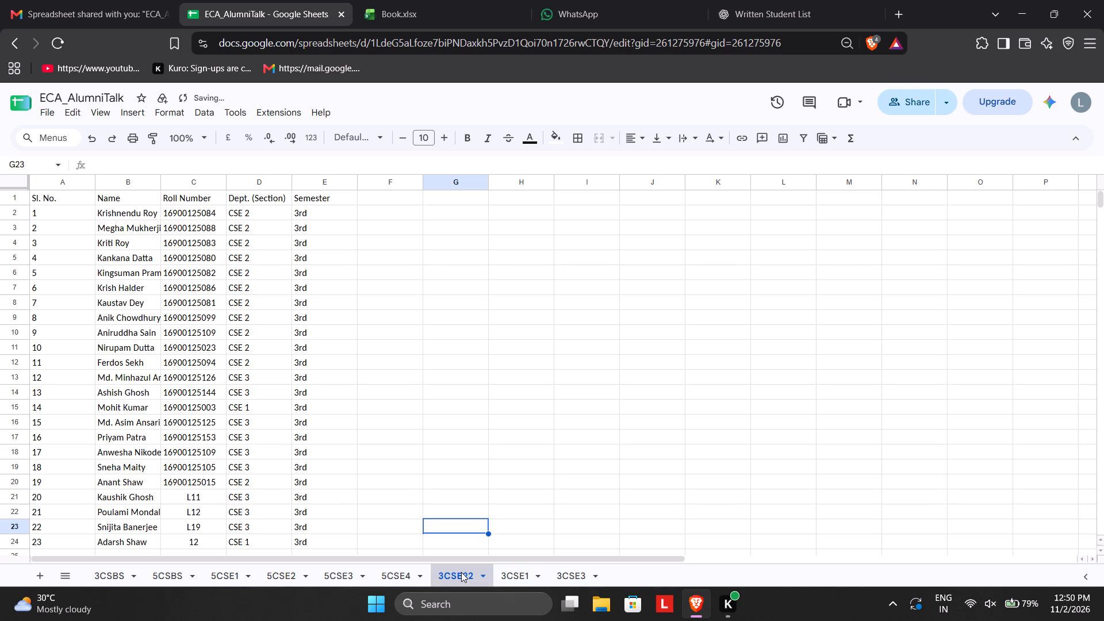
Rename the sheet holding the student table as 3CSE2.
{"action": "double_click", "coordinate": [467, 575]}
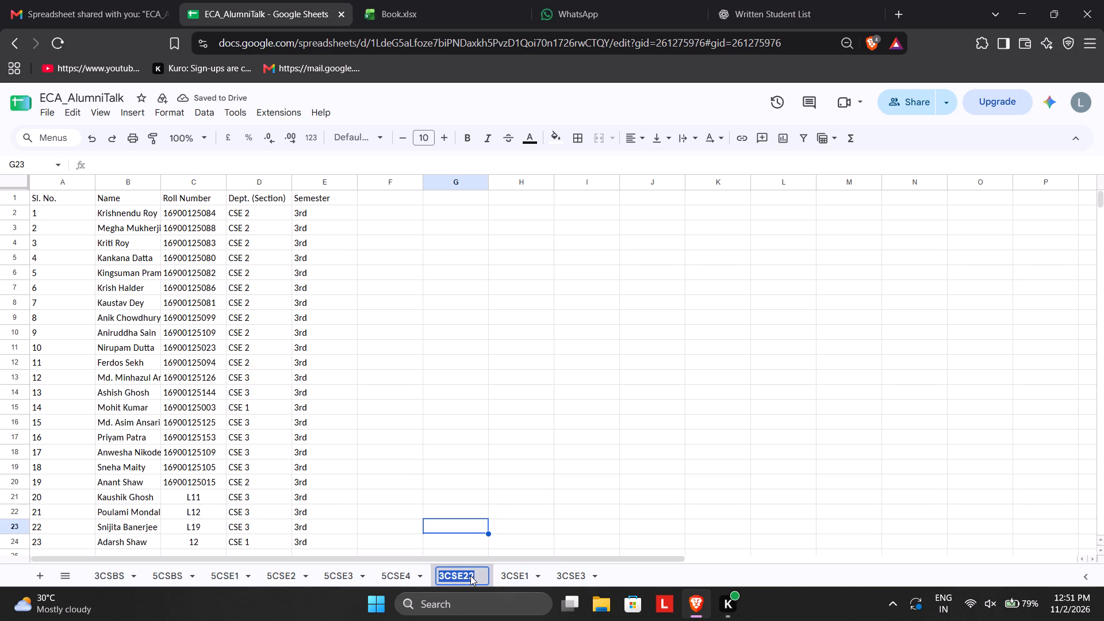
{"action": "left_click", "coordinate": [470, 576]}
{"action": "key", "text": "BackSpace"}
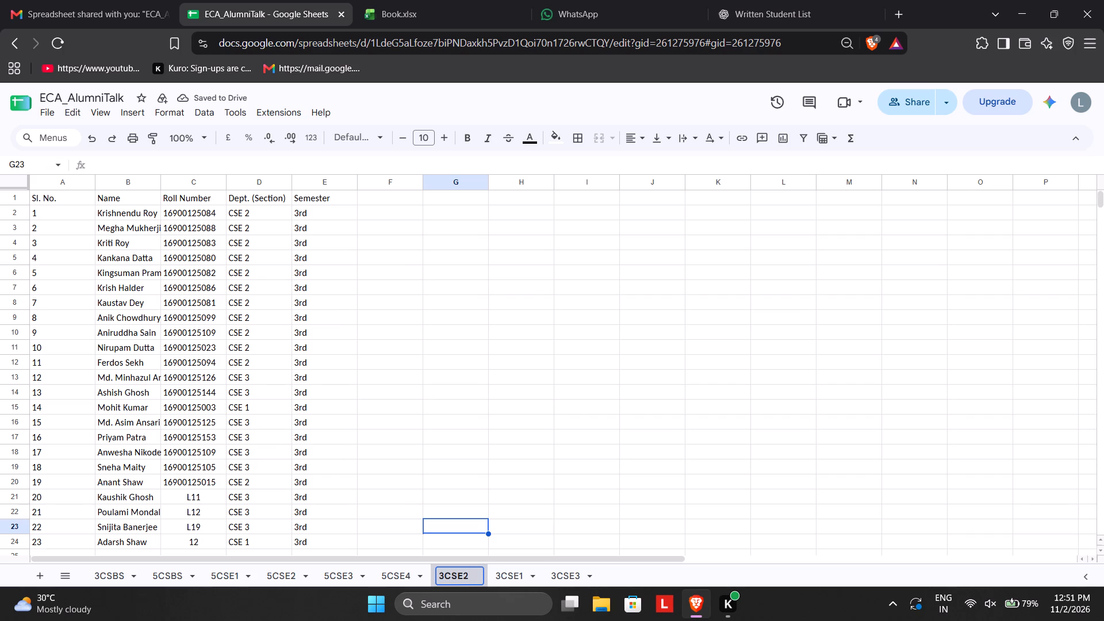
{"action": "left_click", "coordinate": [559, 535]}
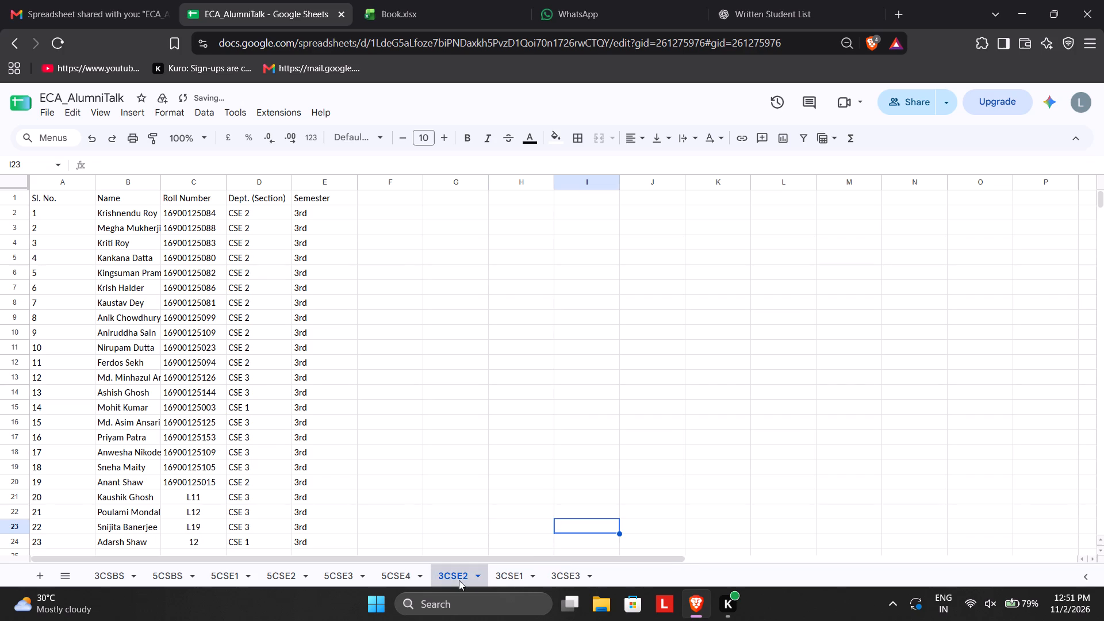
Move the 3CSE2 sheet between 3CSE1 and 3CSE3 in the sheet order.
{"action": "left_click_drag", "start_coordinate": [459, 580], "coordinate": [498, 573]}
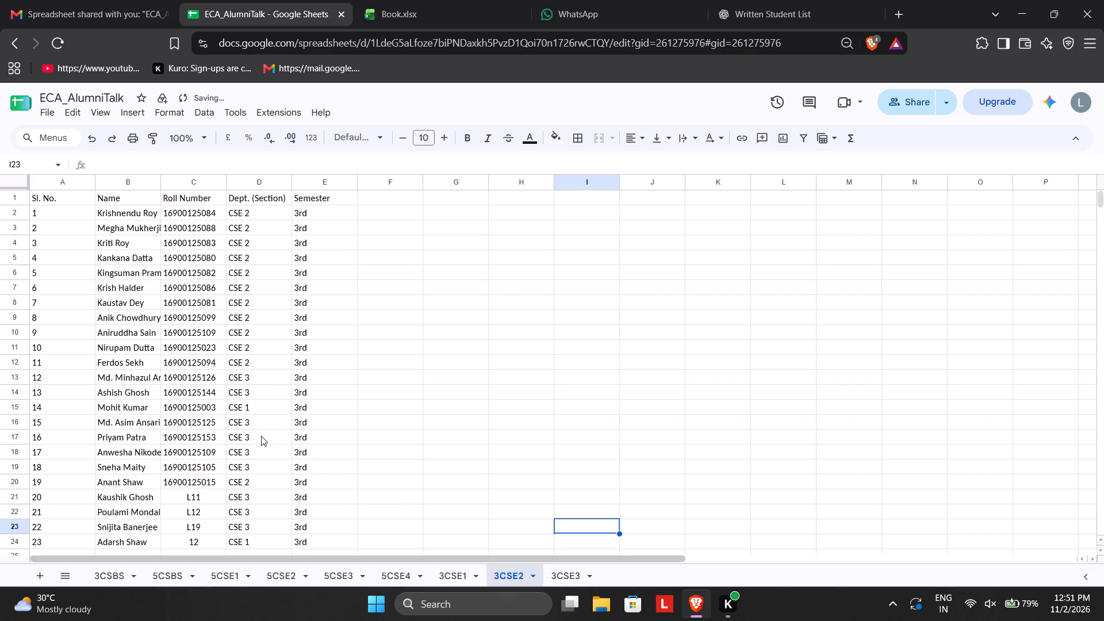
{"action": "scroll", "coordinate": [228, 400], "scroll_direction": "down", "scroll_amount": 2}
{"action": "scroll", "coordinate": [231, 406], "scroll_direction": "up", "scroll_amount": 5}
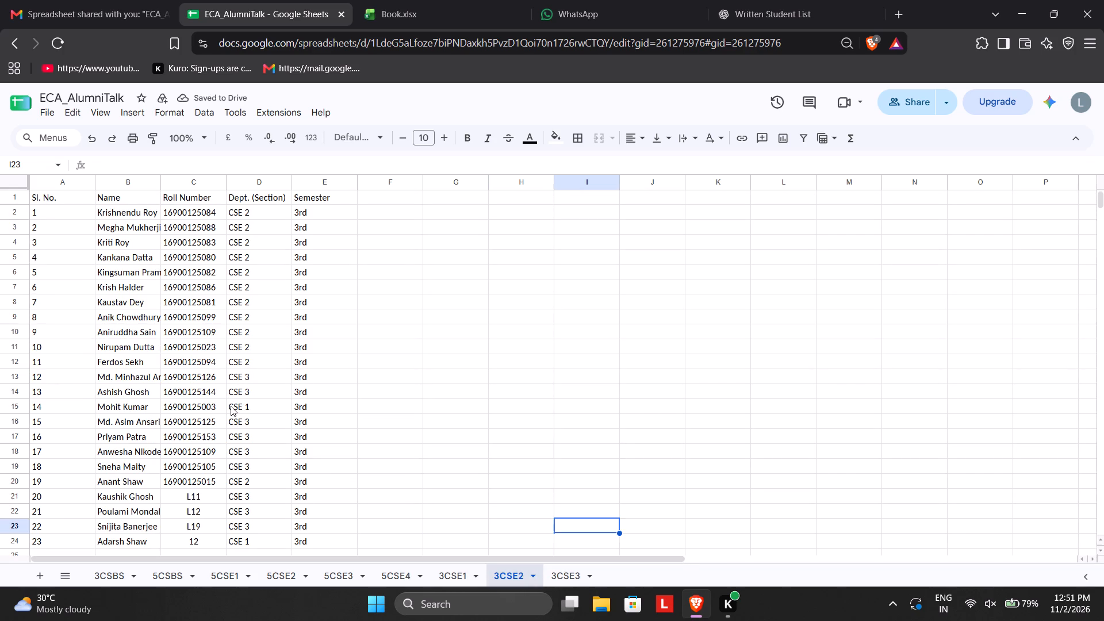
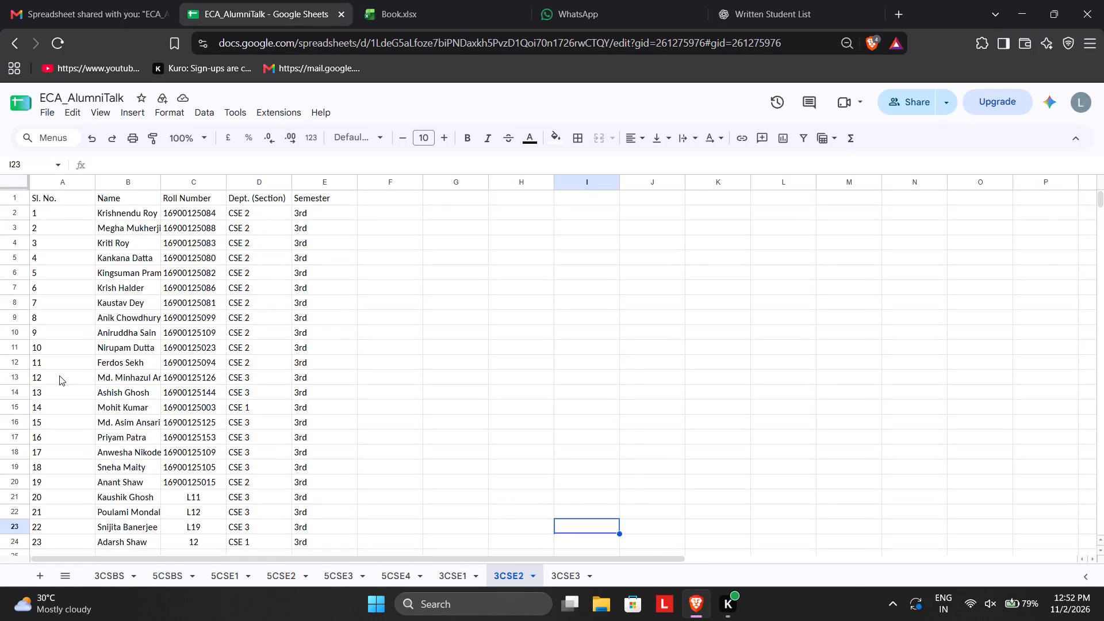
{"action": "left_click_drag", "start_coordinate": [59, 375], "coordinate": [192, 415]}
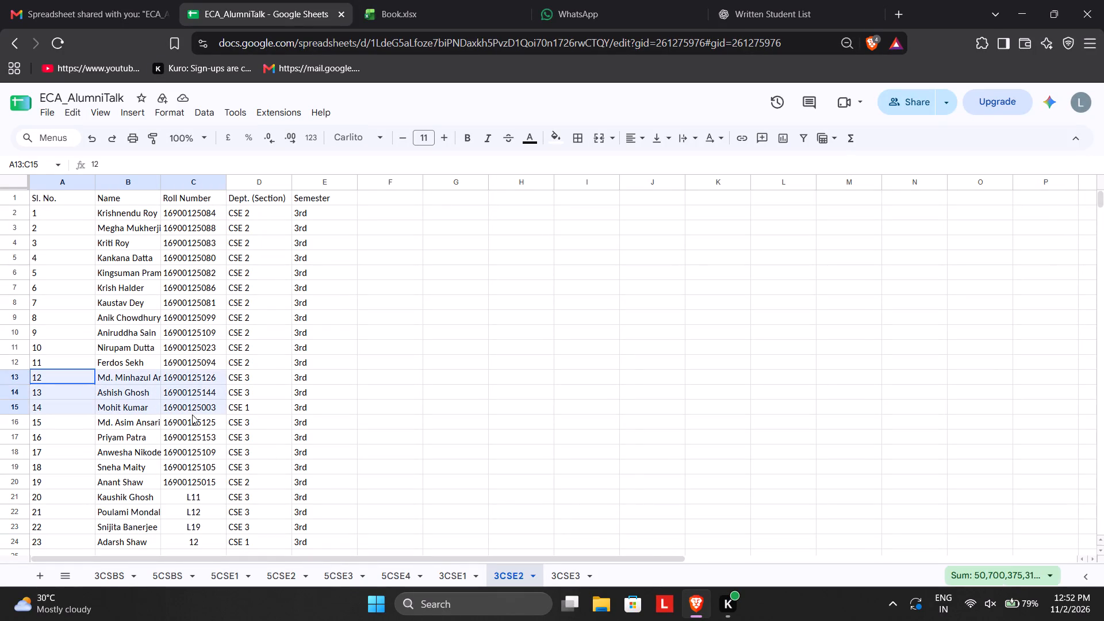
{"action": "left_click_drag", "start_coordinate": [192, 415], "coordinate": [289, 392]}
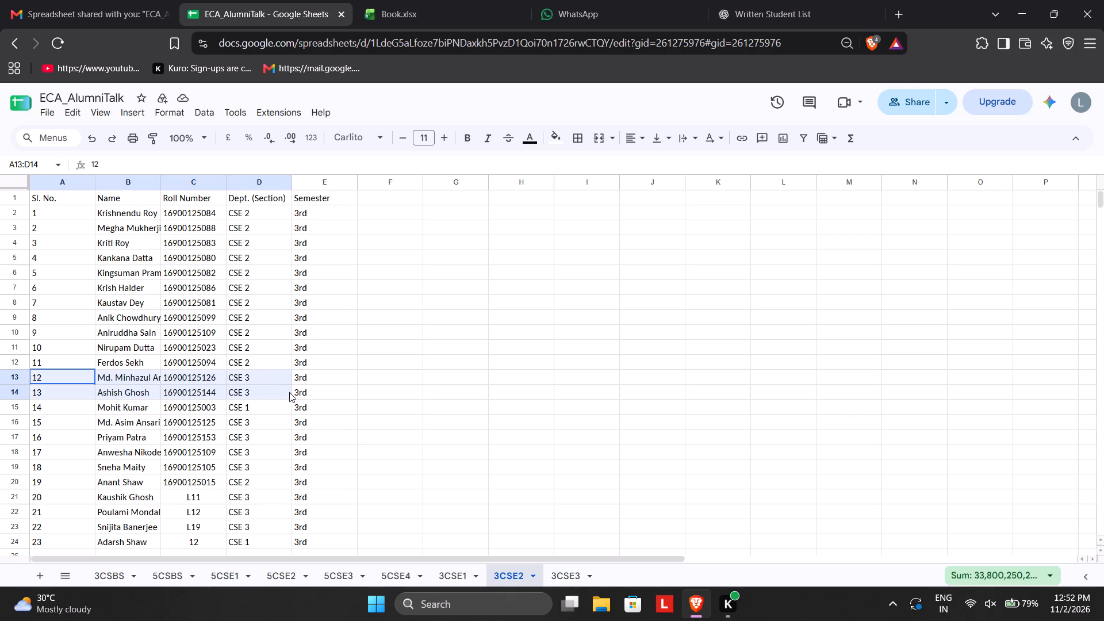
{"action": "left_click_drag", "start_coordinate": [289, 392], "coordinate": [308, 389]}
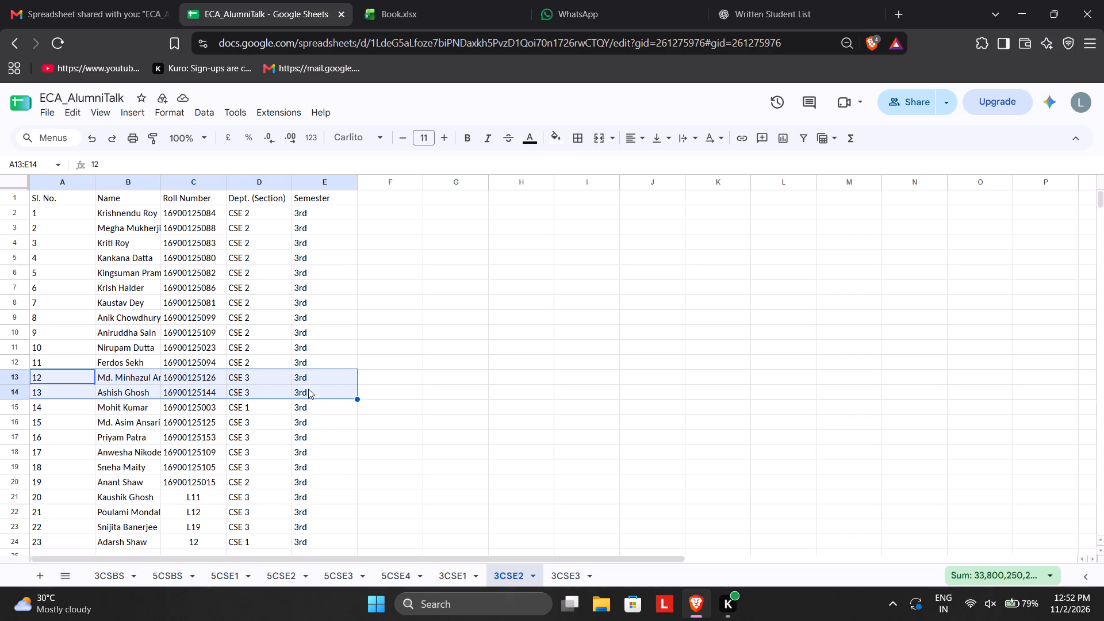
Copy the header row, Sl. No. to Semester, from 3CSE2 into the first row of the 3CSE3 and 3CSE1 sheets.
{"action": "left_click_drag", "start_coordinate": [72, 194], "coordinate": [145, 197]}
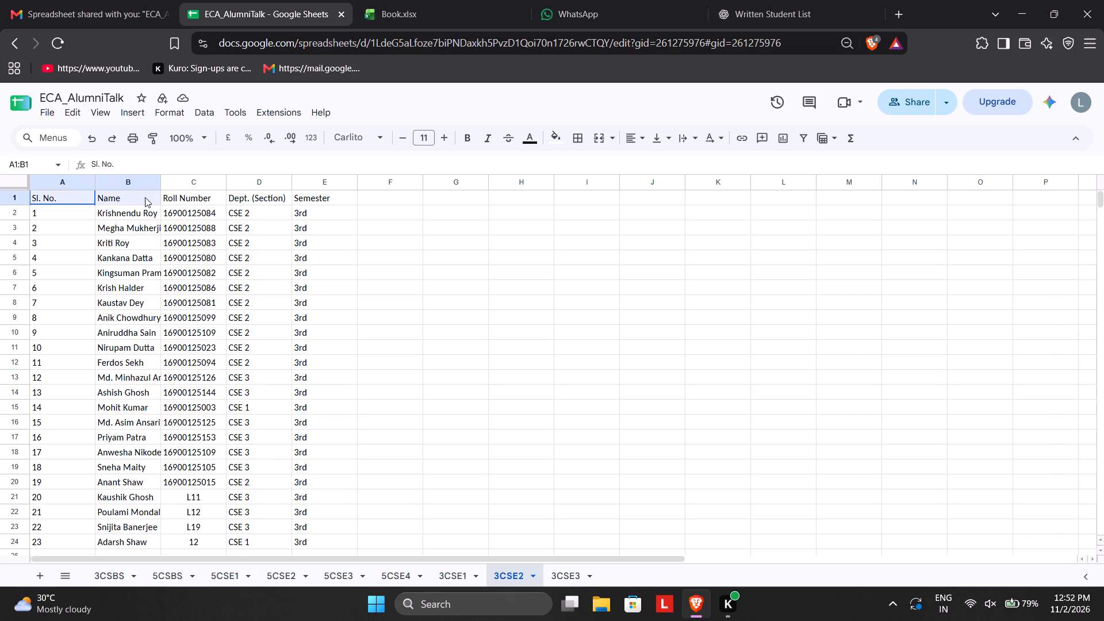
{"action": "left_click_drag", "start_coordinate": [145, 197], "coordinate": [302, 197]}
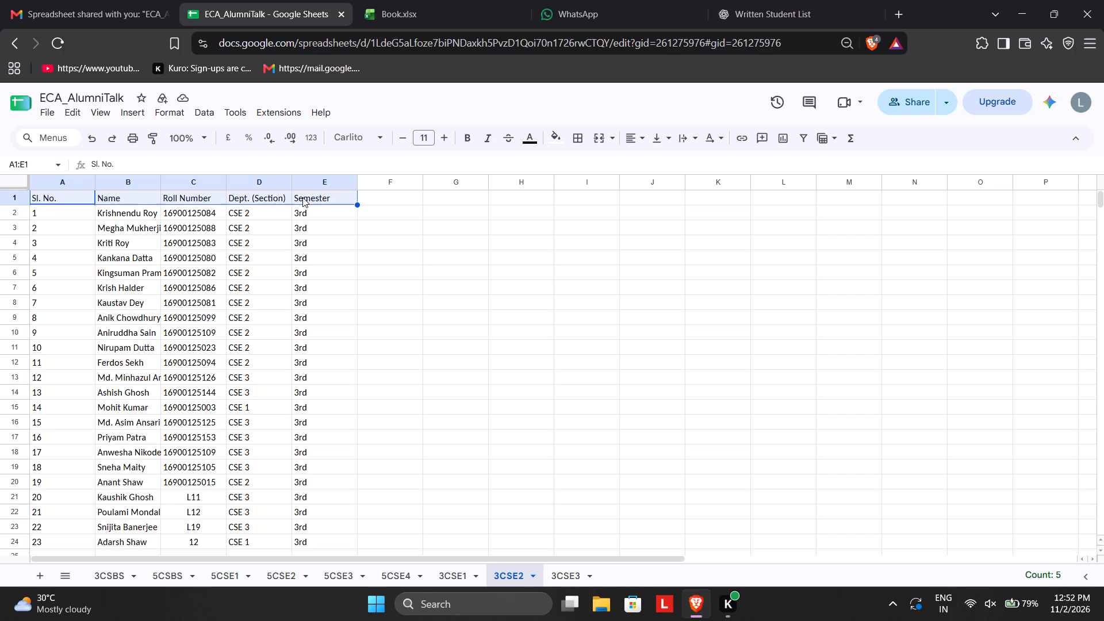
{"action": "key", "text": "ctrl+c"}
{"action": "key", "text": "ctrl+c"}
{"action": "left_click", "coordinate": [567, 573]}
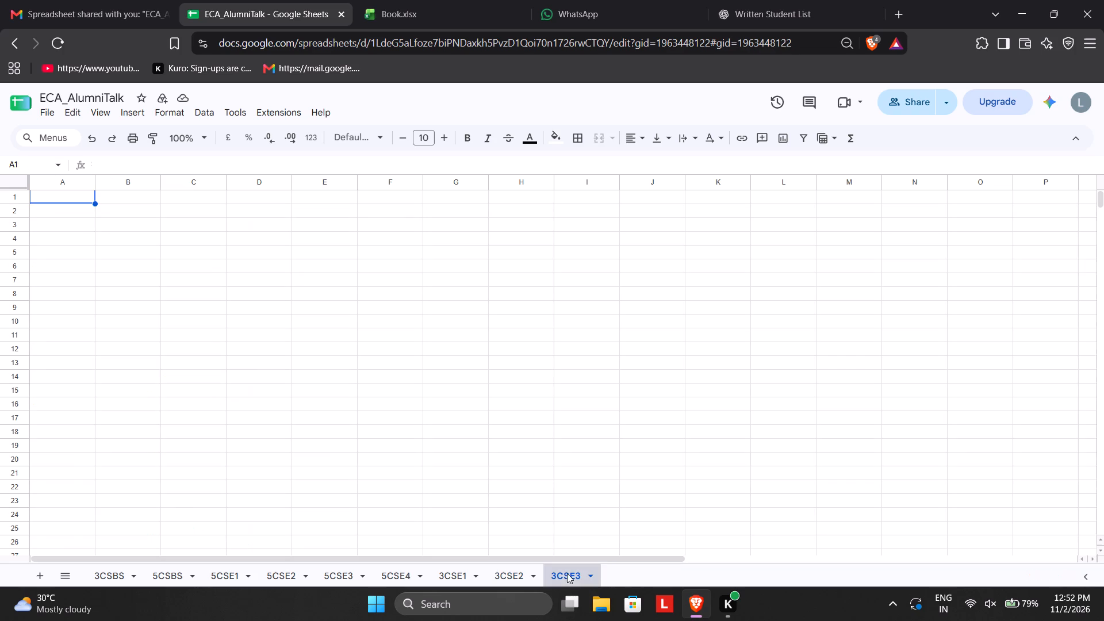
{"action": "key", "text": "ctrl+v"}
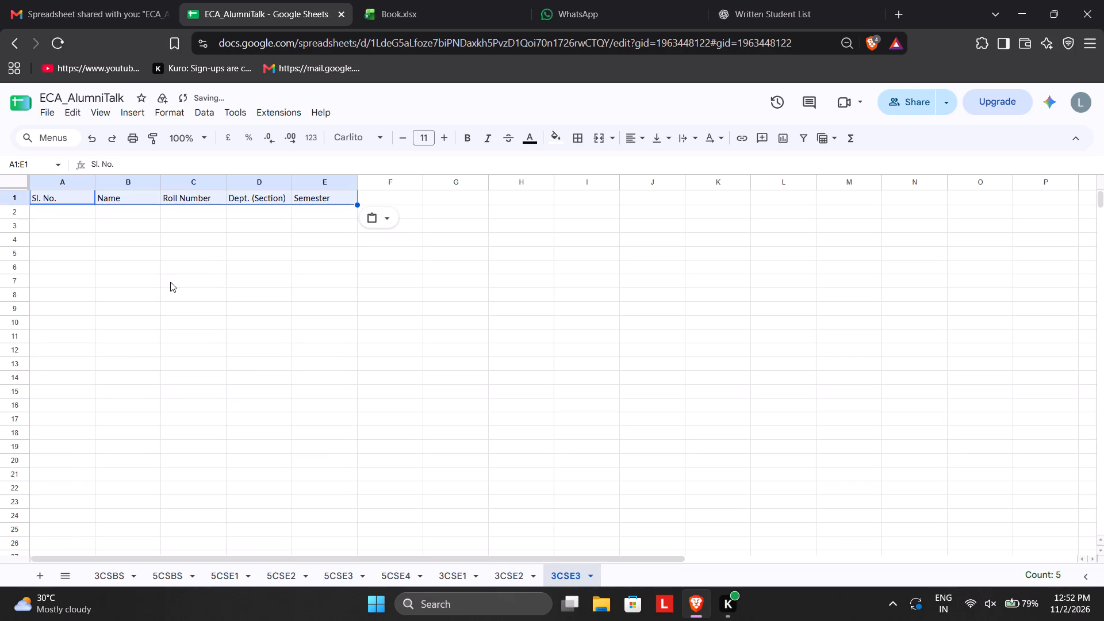
{"action": "left_click", "coordinate": [482, 573]}
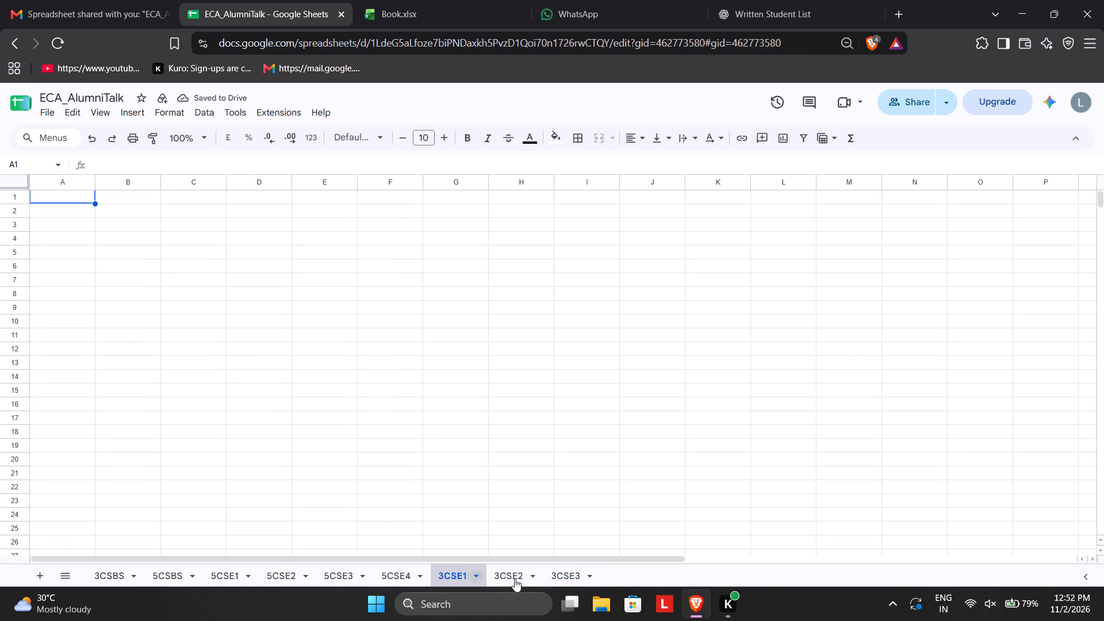
{"action": "key", "text": "ctrl+v"}
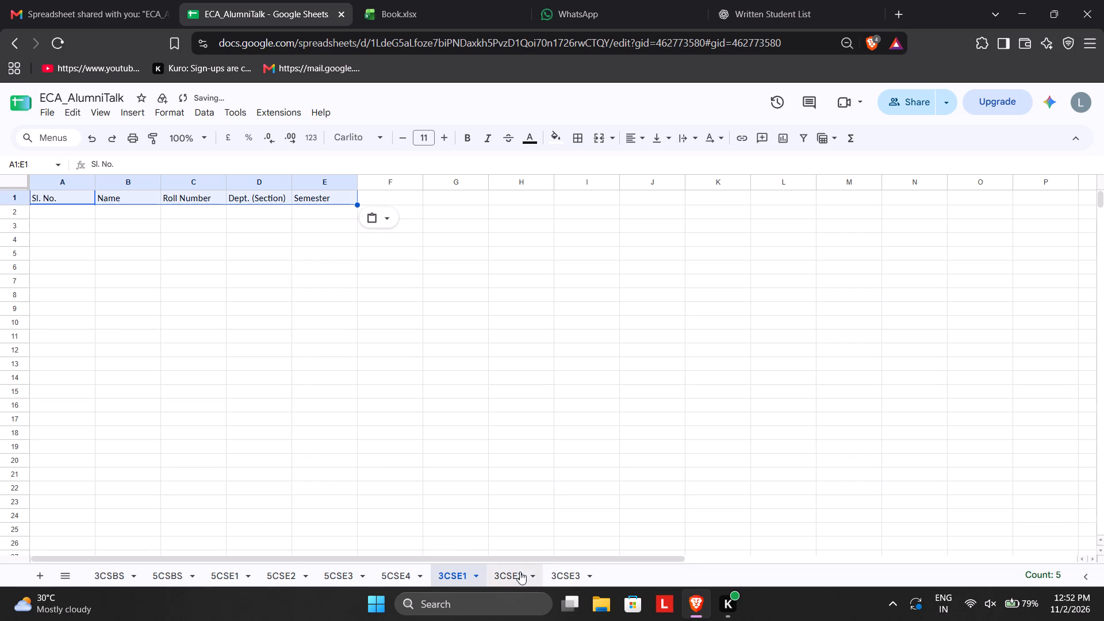
Copy the CSE 1 student row with serial number 14 from 3CSE2 into row 2 of 3CSE1 and renumber it 1.
{"action": "left_click", "coordinate": [520, 572]}
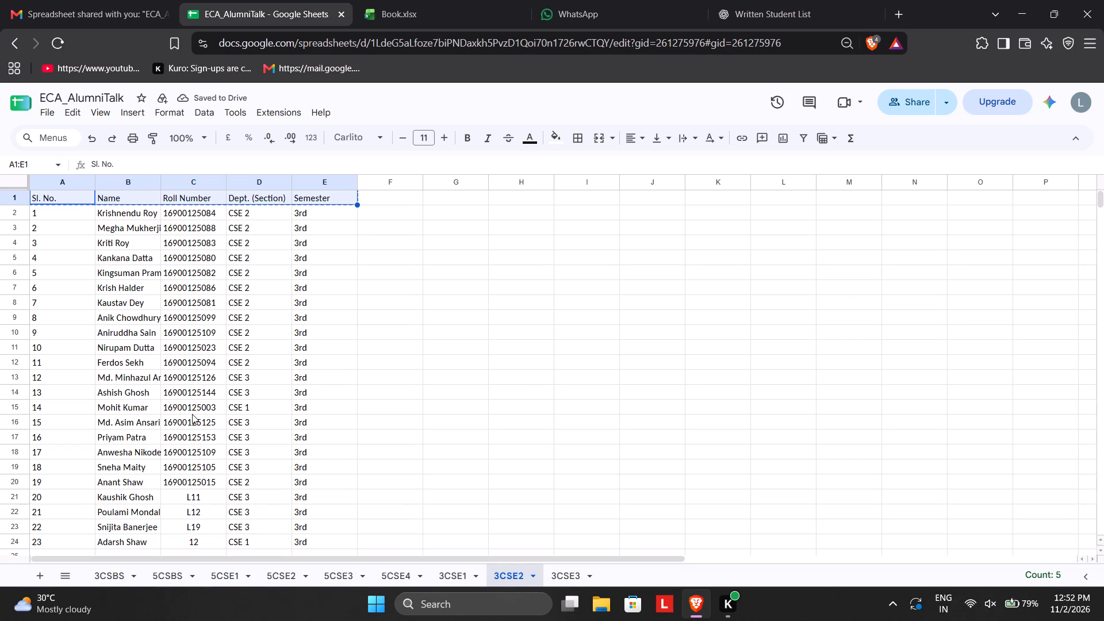
{"action": "scroll", "coordinate": [192, 414], "scroll_direction": "up", "scroll_amount": 2}
{"action": "left_click_drag", "start_coordinate": [63, 409], "coordinate": [312, 406]}
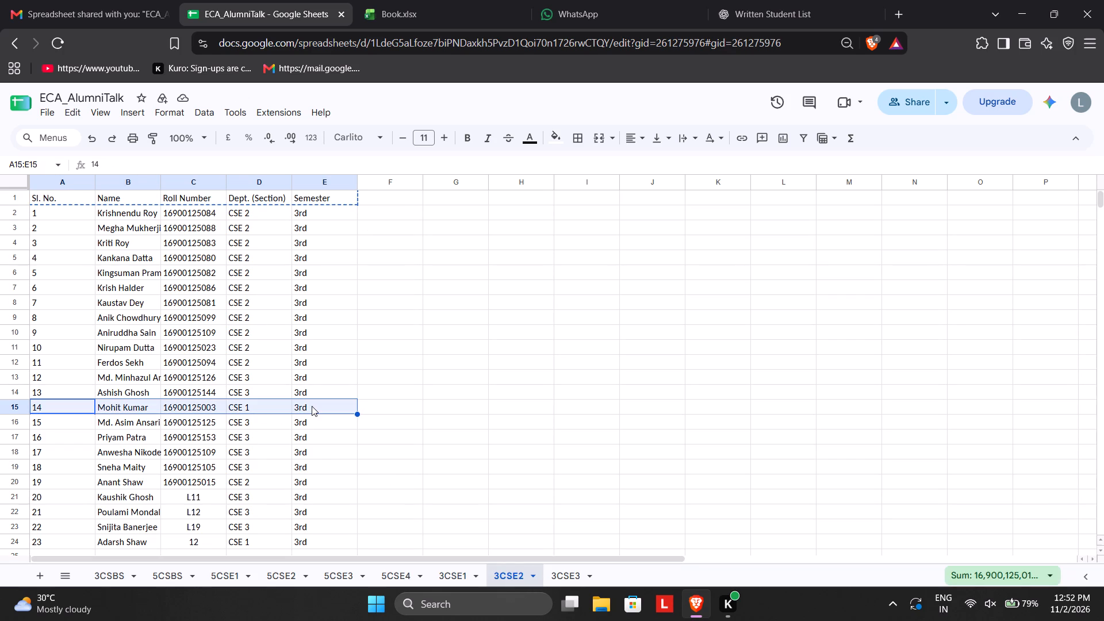
{"action": "key", "text": "ctrl+c"}
{"action": "key", "text": "ctrl+c"}
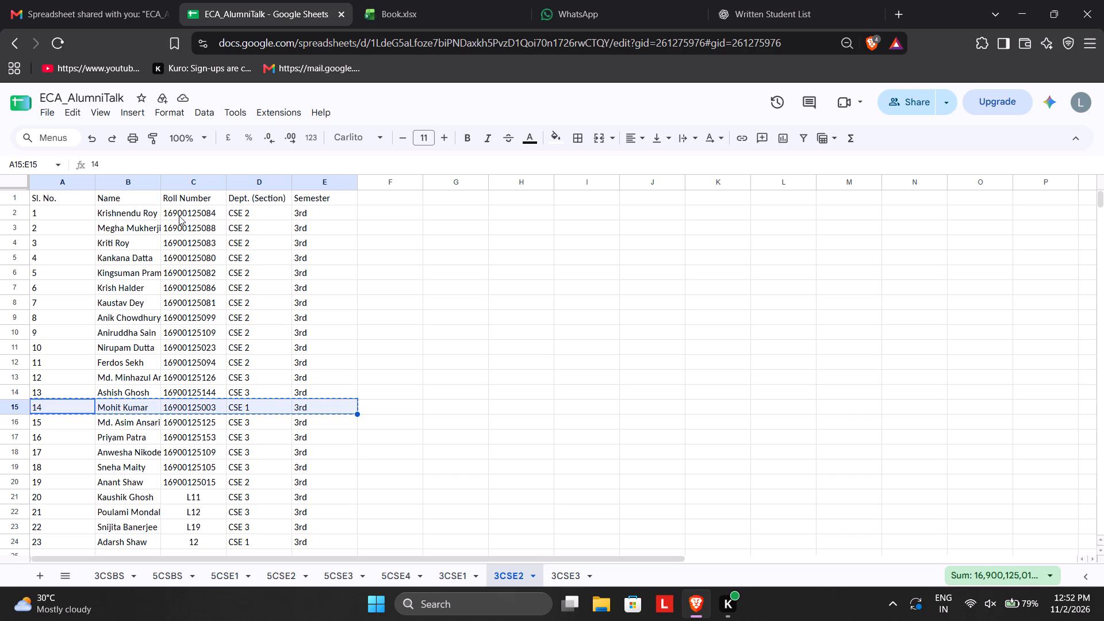
{"action": "left_click", "coordinate": [437, 577]}
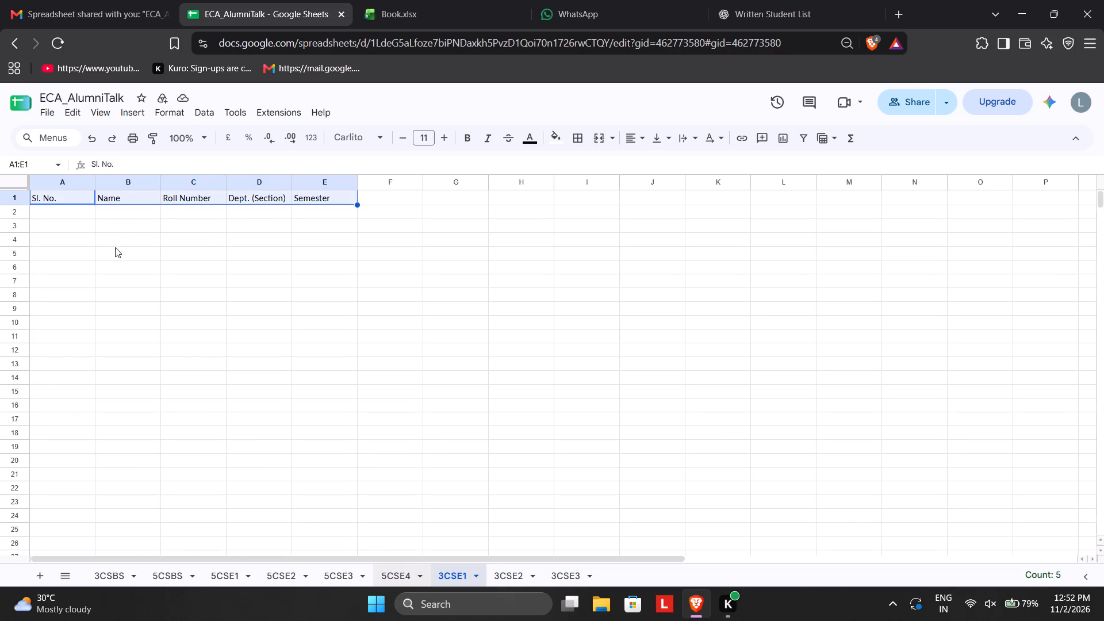
{"action": "left_click", "coordinate": [76, 214]}
{"action": "key", "text": "ctrl+v"}
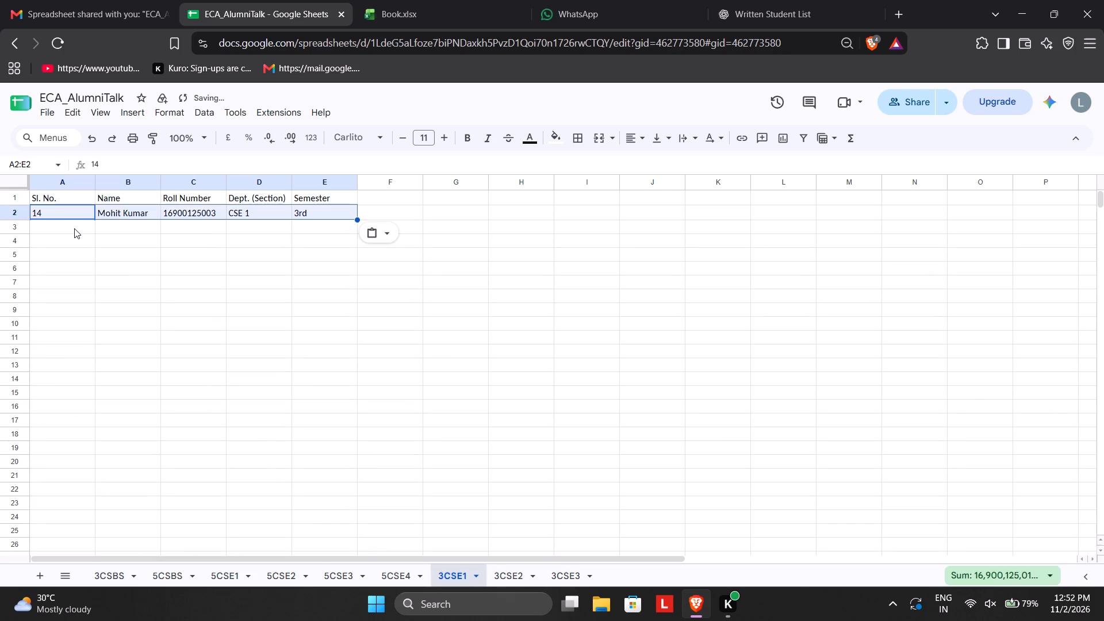
{"action": "triple_click", "coordinate": [61, 213]}
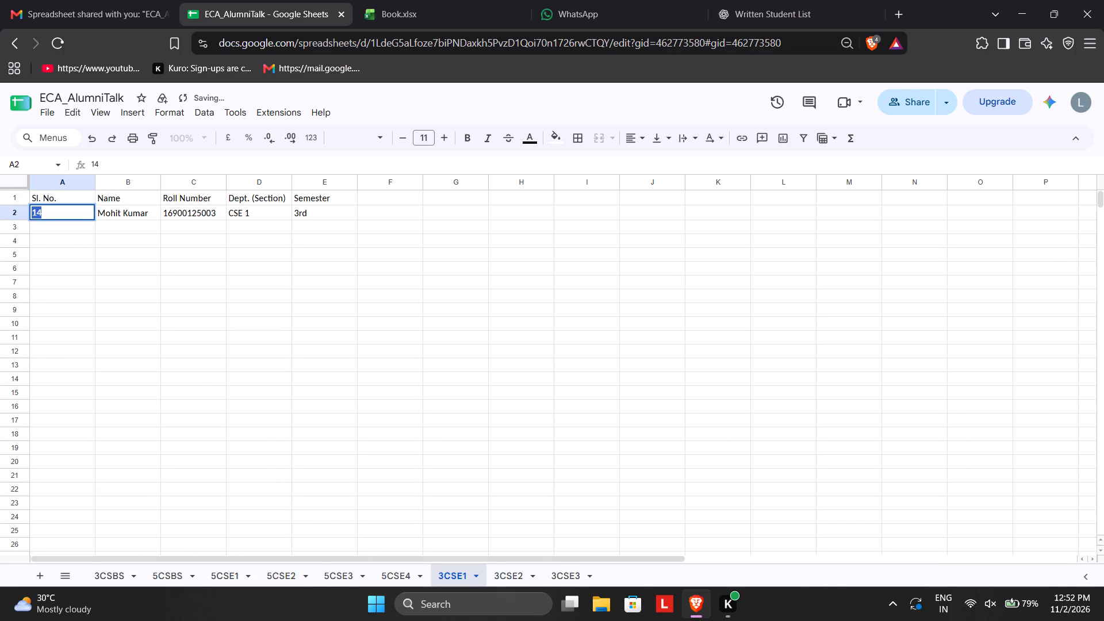
{"action": "key", "text": "1"}
Copy the CSE 1 student row with serial number 23 from 3CSE2 into row 3 of 3CSE1.
{"action": "left_click", "coordinate": [519, 577]}
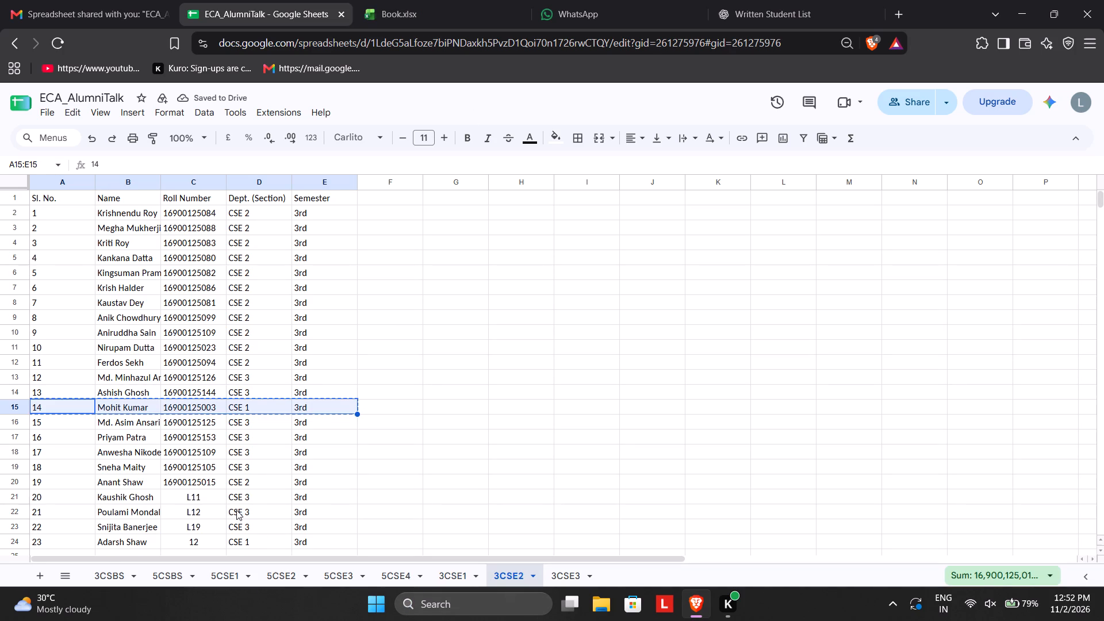
{"action": "scroll", "coordinate": [236, 510], "scroll_direction": "down", "scroll_amount": 1}
{"action": "left_click_drag", "start_coordinate": [78, 470], "coordinate": [316, 470]}
{"action": "key", "text": "ctrl+c"}
{"action": "key", "text": "ctrl+c"}
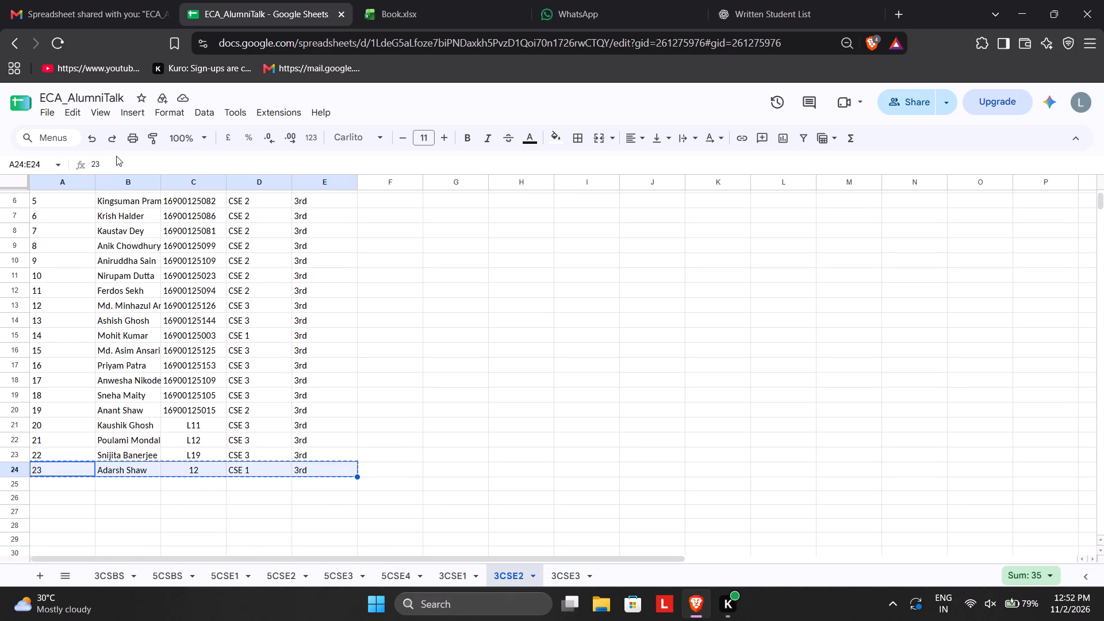
{"action": "left_click", "coordinate": [432, 570]}
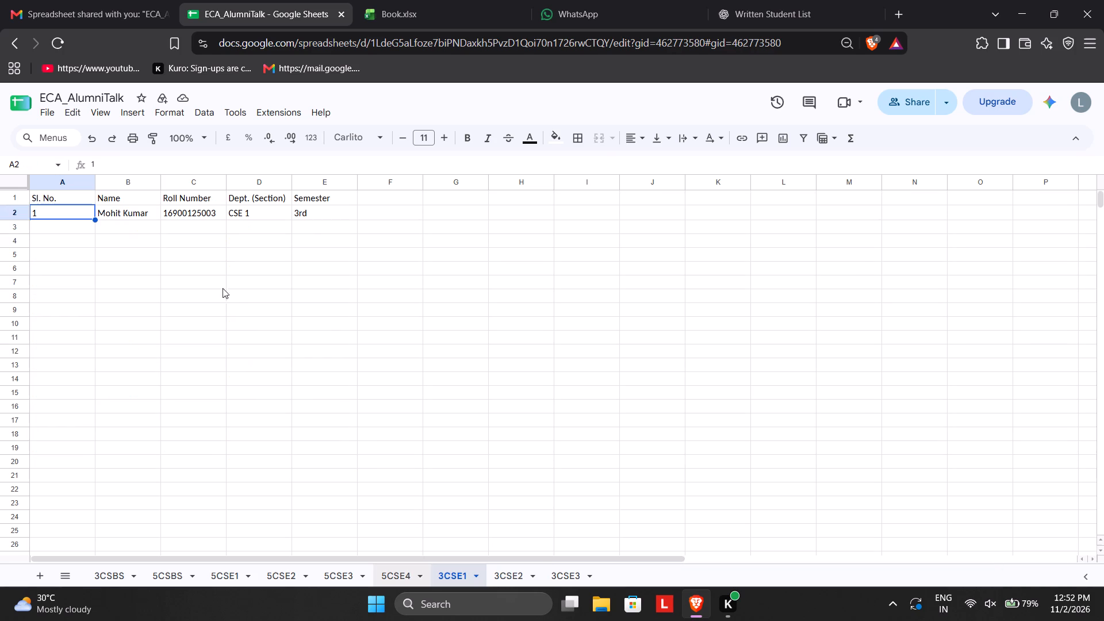
{"action": "left_click", "coordinate": [59, 222]}
{"action": "key", "text": "ctrl+v"}
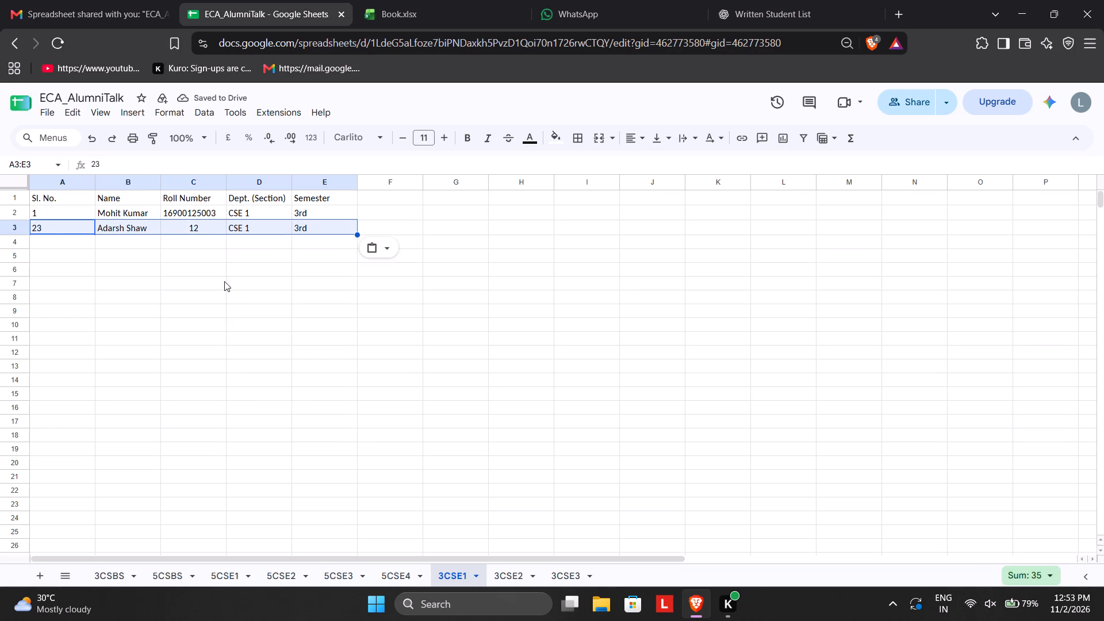
Return to the start of the student table on the 3CSE2 sheet.
{"action": "left_click", "coordinate": [524, 572]}
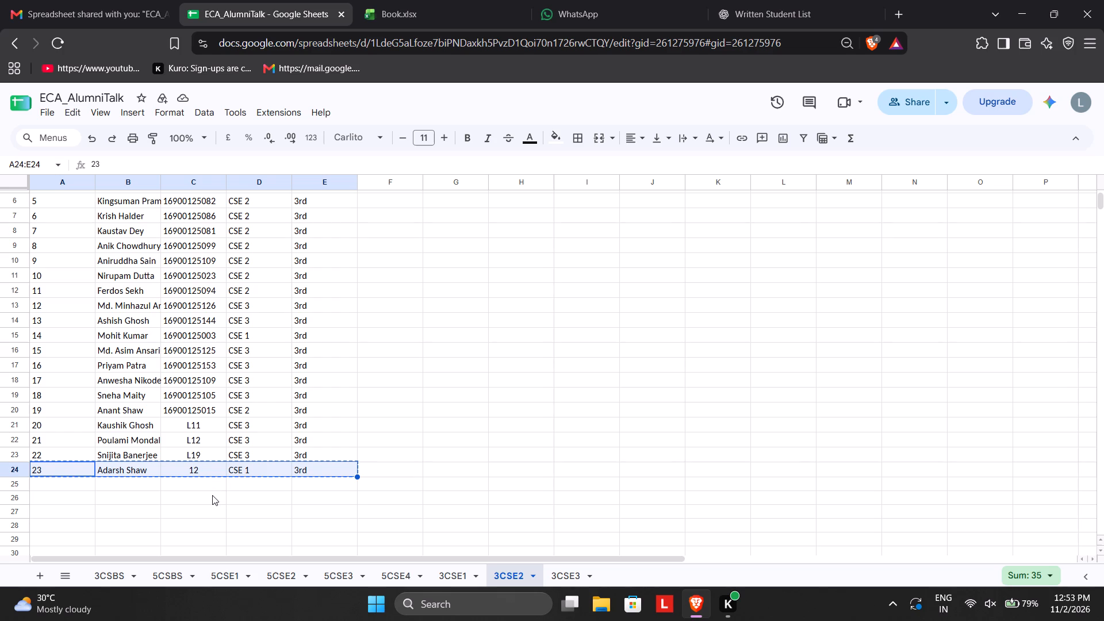
{"action": "scroll", "coordinate": [202, 493], "scroll_direction": "up", "scroll_amount": 2}
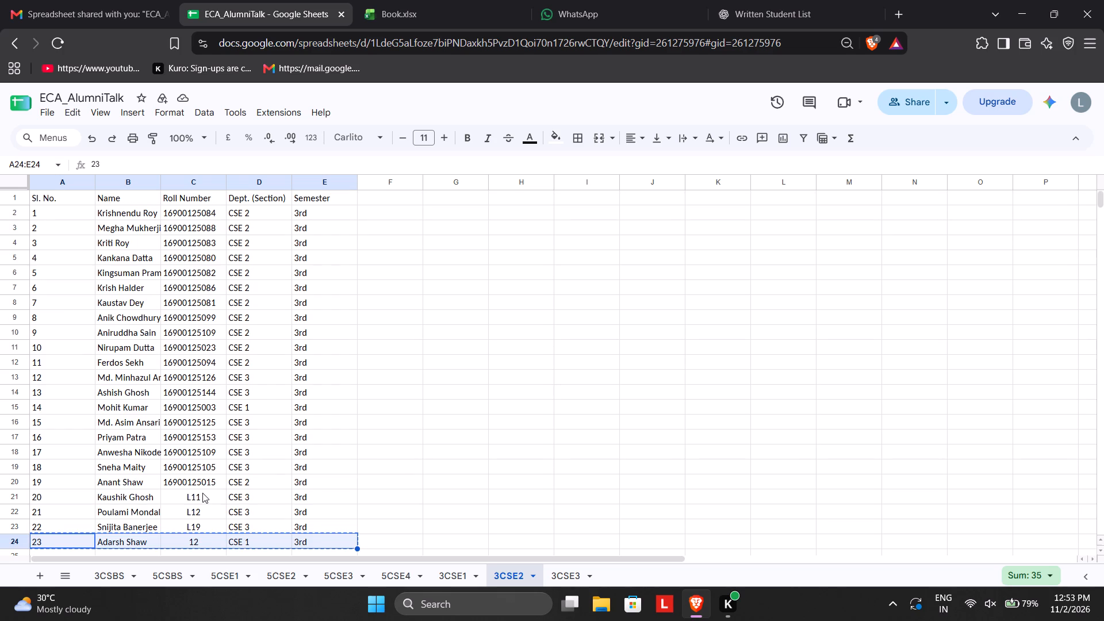
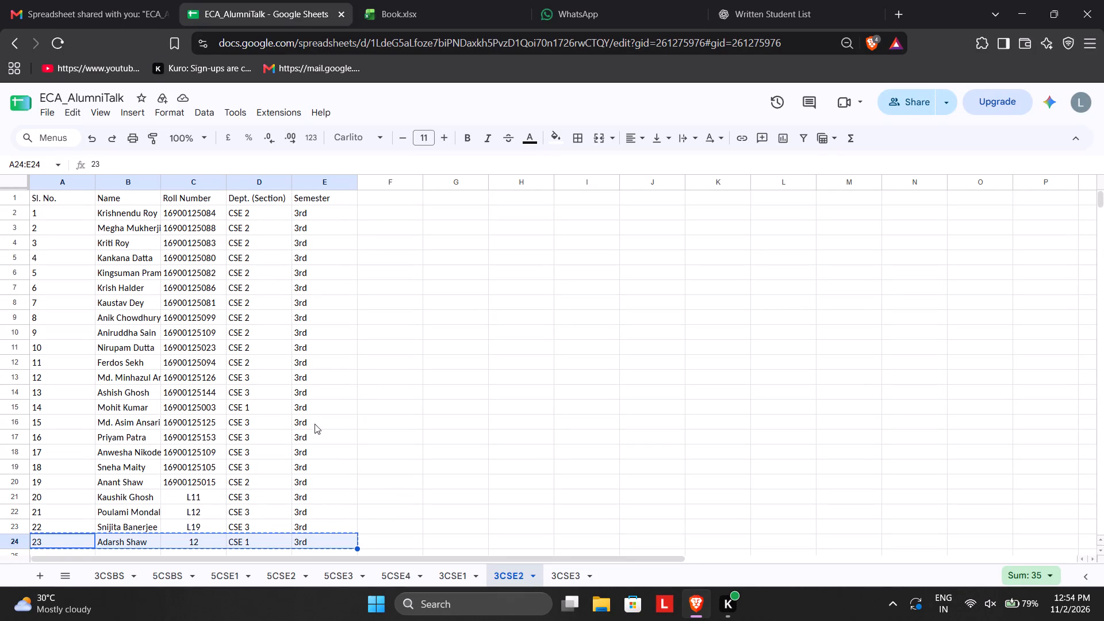
Copy the CSE 3 student rows with serial numbers 16 to 18 from 3CSE2 into 3CSE3, starting at row 2.
{"action": "left_click", "coordinate": [445, 573]}
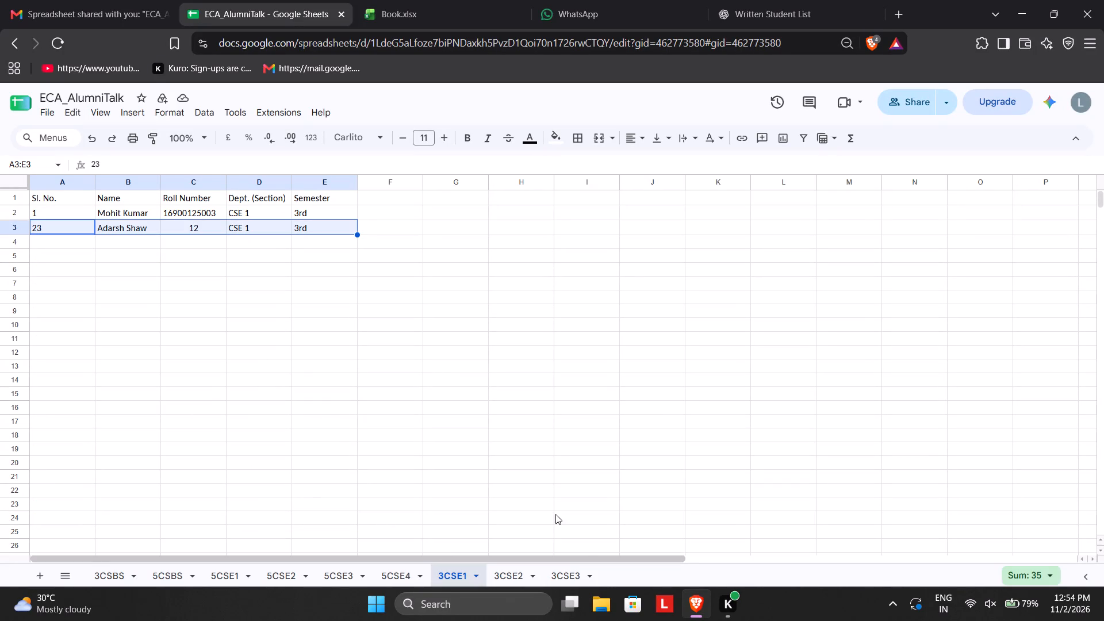
{"action": "left_click", "coordinate": [516, 569]}
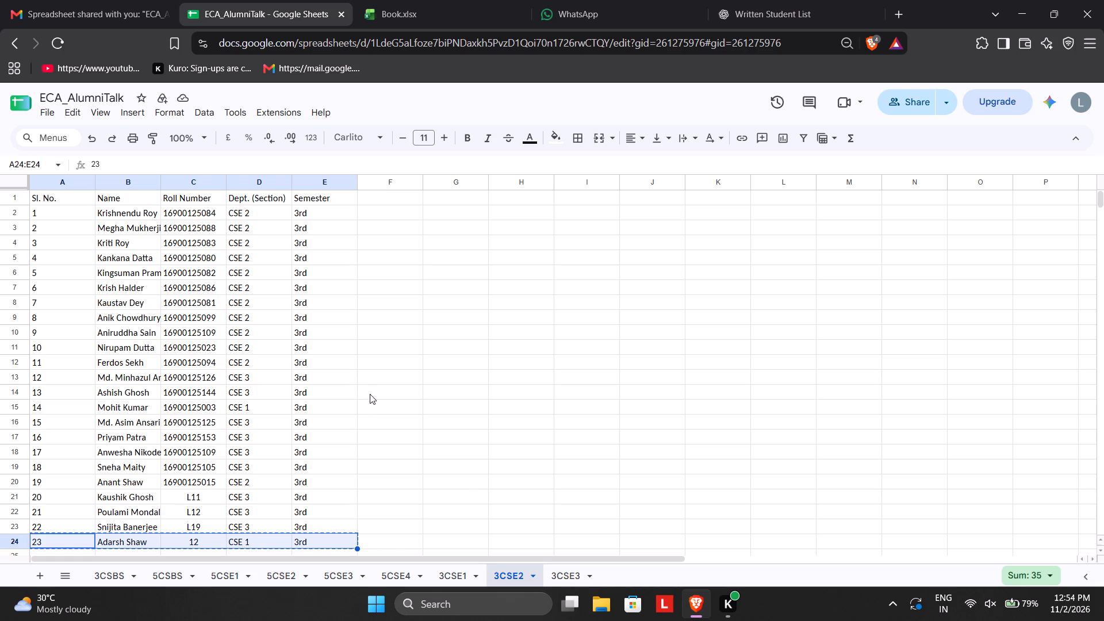
{"action": "scroll", "coordinate": [308, 408], "scroll_direction": "down", "scroll_amount": 1}
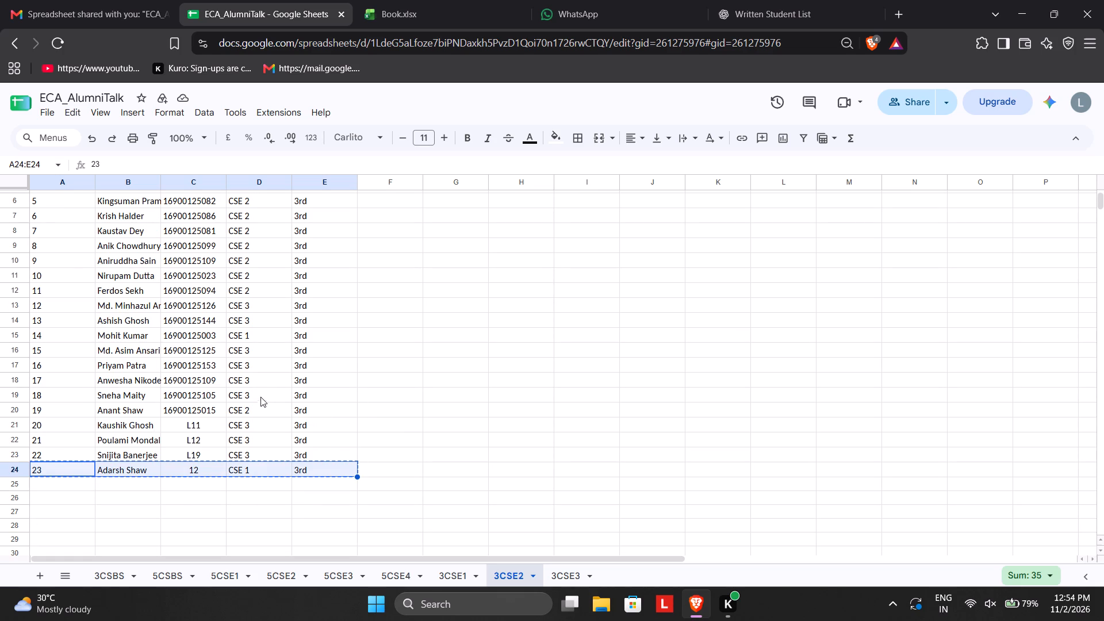
{"action": "scroll", "coordinate": [205, 346], "scroll_direction": "up", "scroll_amount": 2}
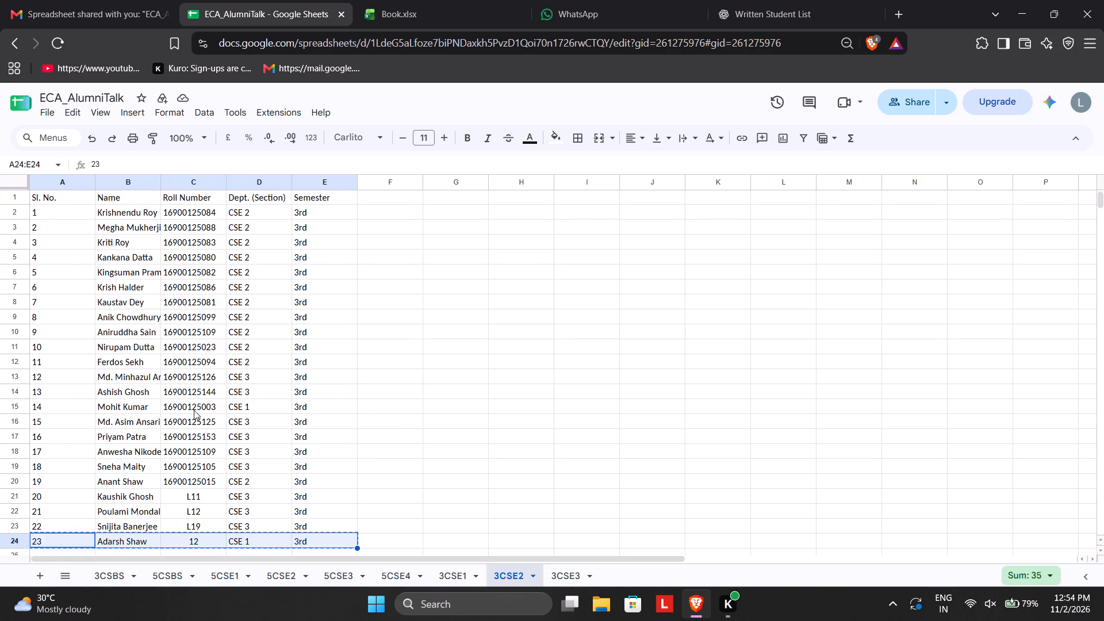
{"action": "left_click_drag", "start_coordinate": [71, 439], "coordinate": [234, 466]}
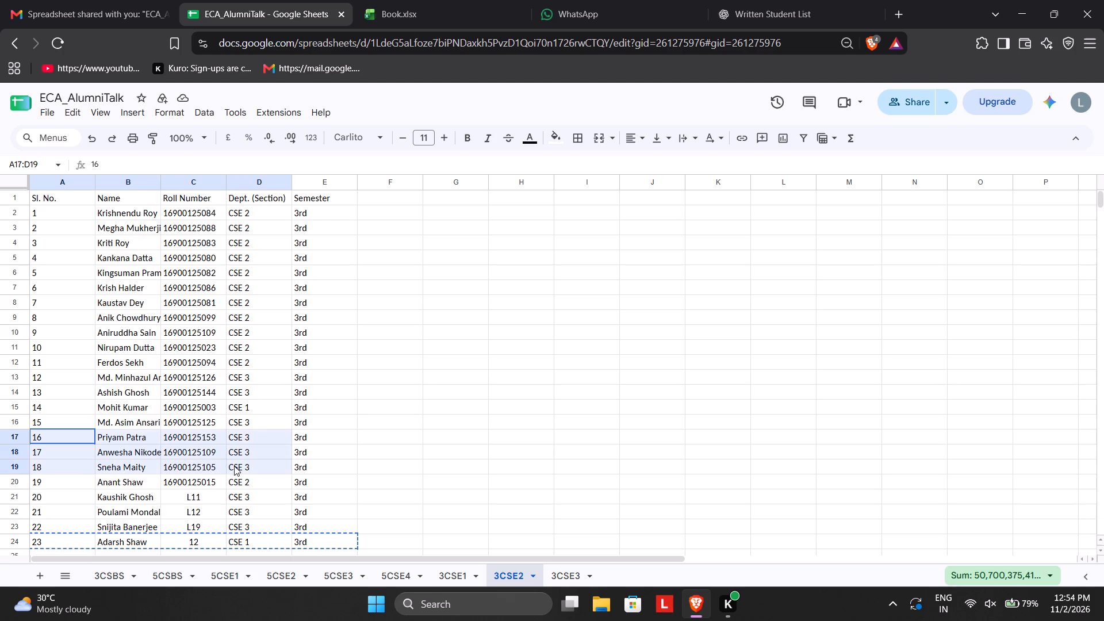
{"action": "left_click_drag", "start_coordinate": [234, 466], "coordinate": [324, 473]}
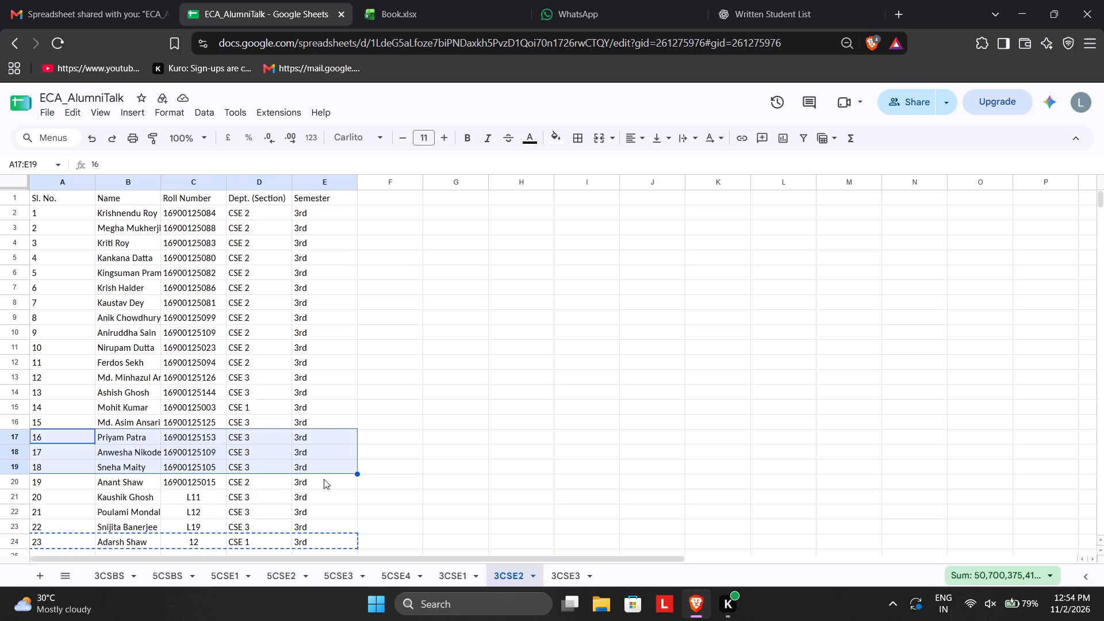
{"action": "key", "text": "ctrl+c"}
{"action": "key", "text": "ctrl+c"}
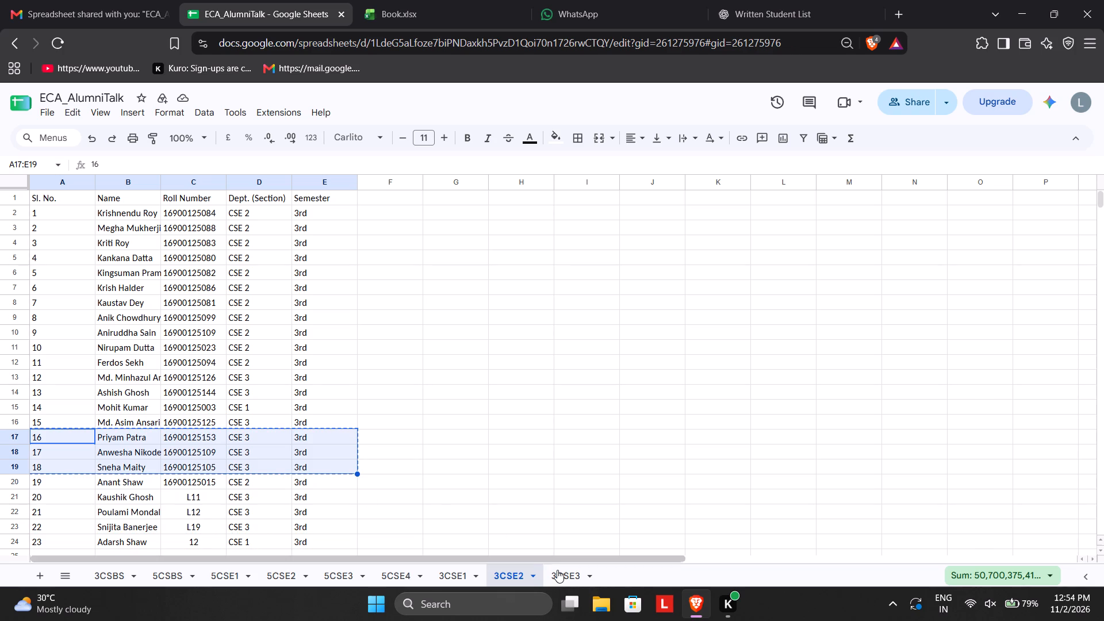
{"action": "left_click", "coordinate": [557, 570]}
{"action": "left_click", "coordinate": [76, 218]}
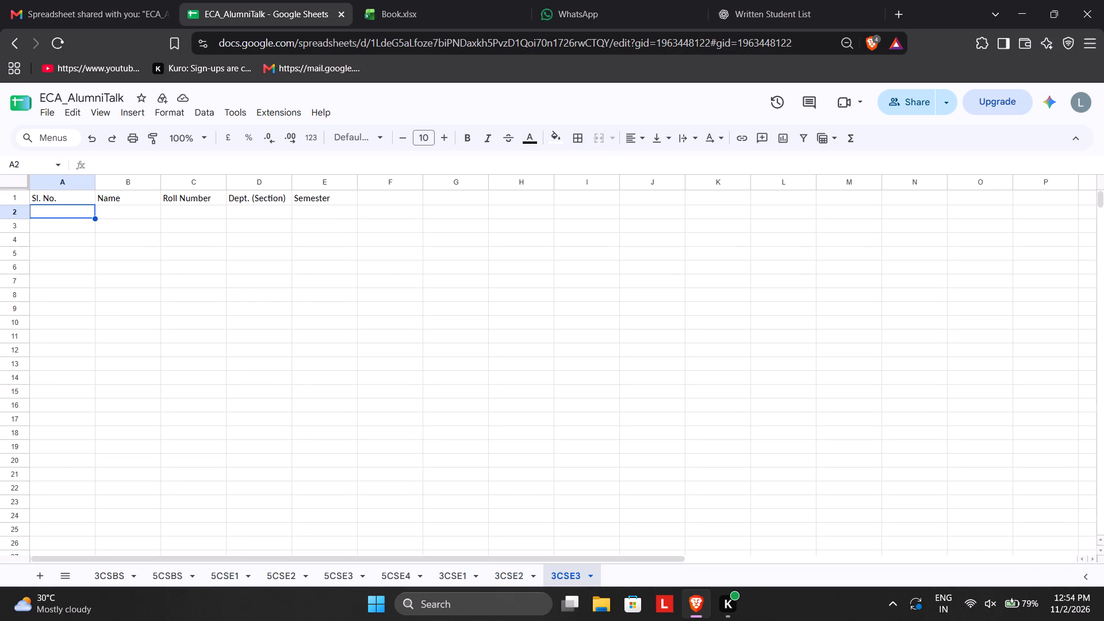
{"action": "key", "text": "ctrl+v"}
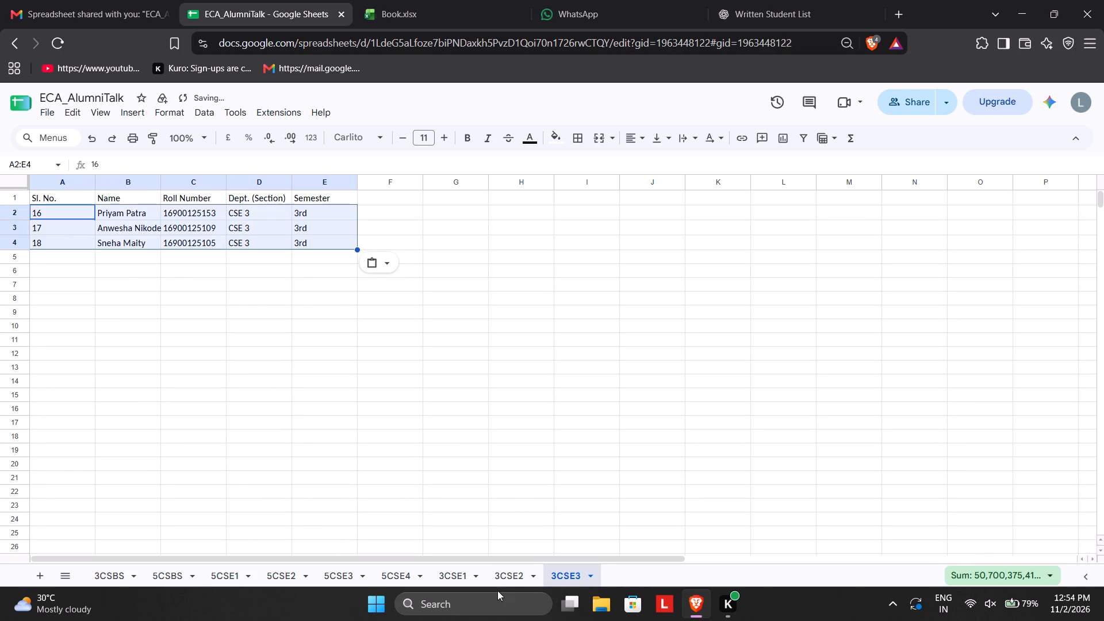
Copy the CSE 3 student row with serial number 13 from 3CSE2 into row 5 of 3CSE3.
{"action": "left_click", "coordinate": [513, 581]}
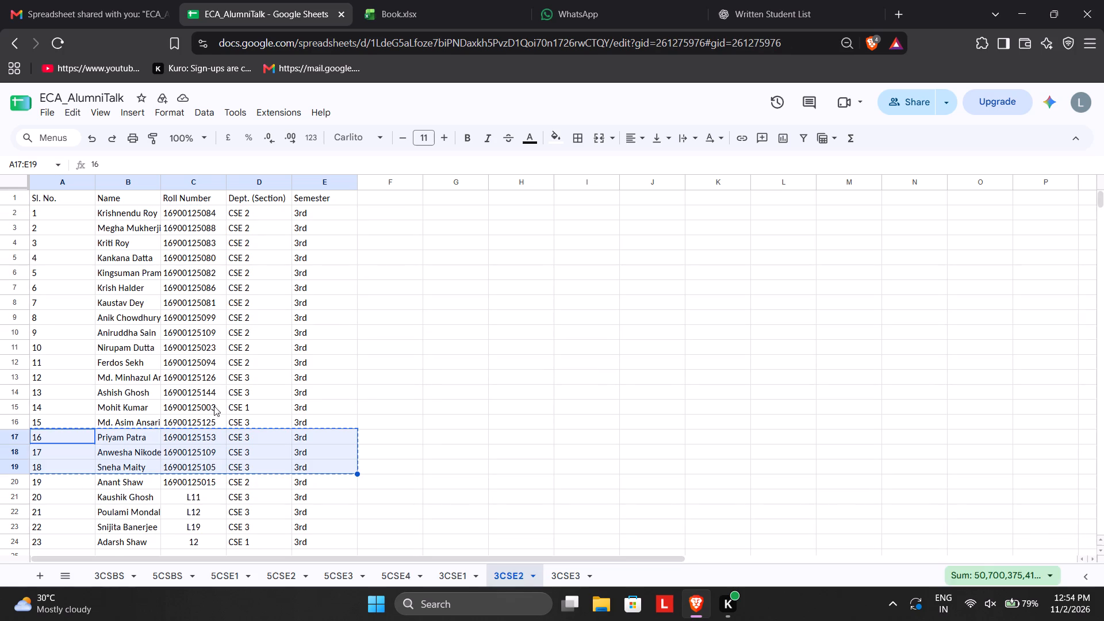
{"action": "left_click_drag", "start_coordinate": [74, 394], "coordinate": [323, 383]}
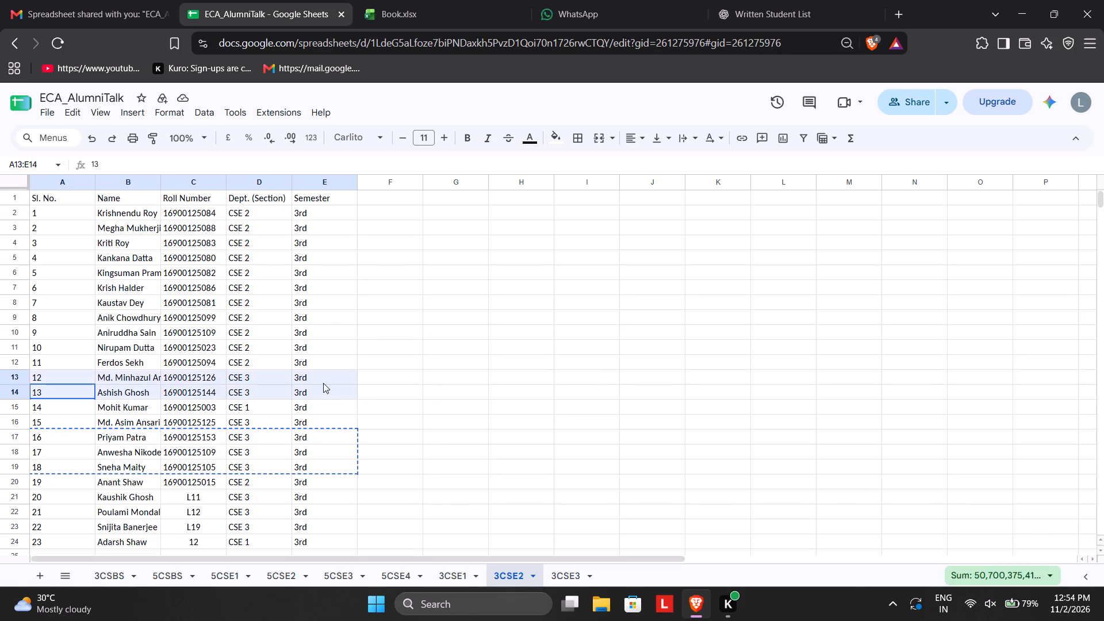
{"action": "left_click_drag", "start_coordinate": [323, 383], "coordinate": [339, 386]}
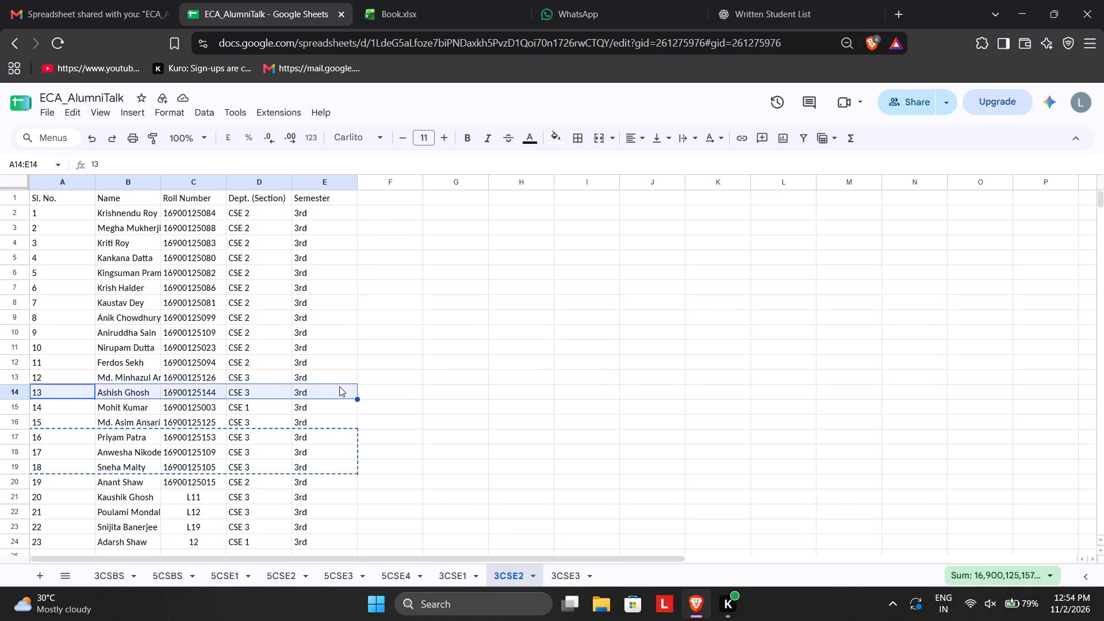
{"action": "key", "text": "ctrl+c"}
{"action": "key", "text": "ctrl+c"}
{"action": "left_click", "coordinate": [563, 581]}
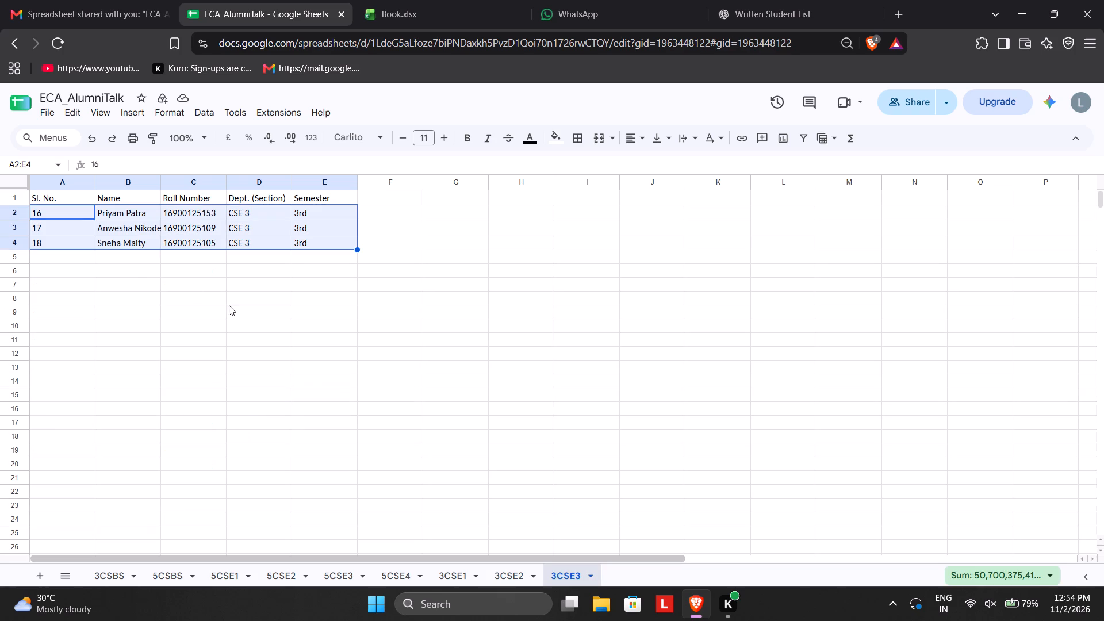
{"action": "left_click", "coordinate": [75, 256]}
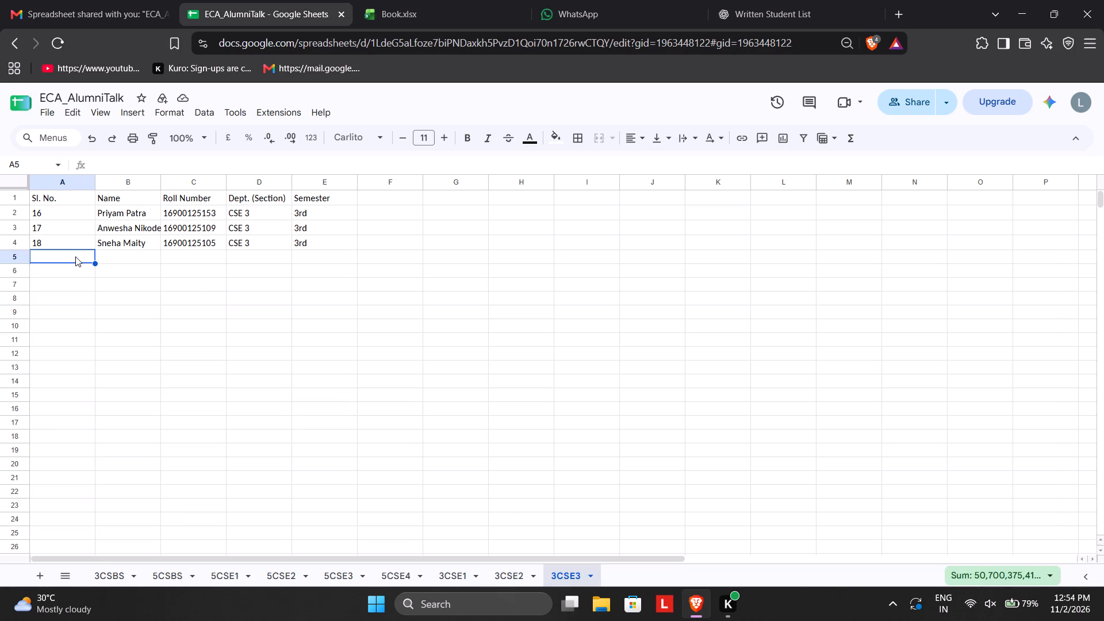
{"action": "key", "text": "ctrl+v"}
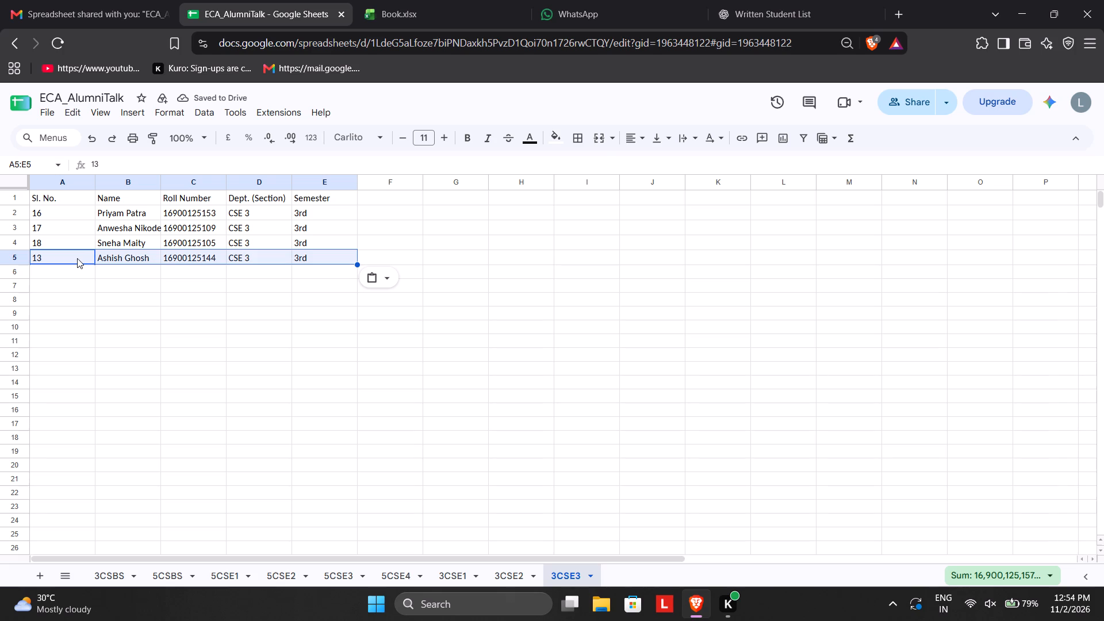
Change the serial number in row 5 of 3CSE3 to 4.
{"action": "left_click", "coordinate": [77, 258]}
{"action": "left_click", "coordinate": [77, 258]}
{"action": "left_click", "coordinate": [75, 258]}
{"action": "double_click", "coordinate": [75, 258]}
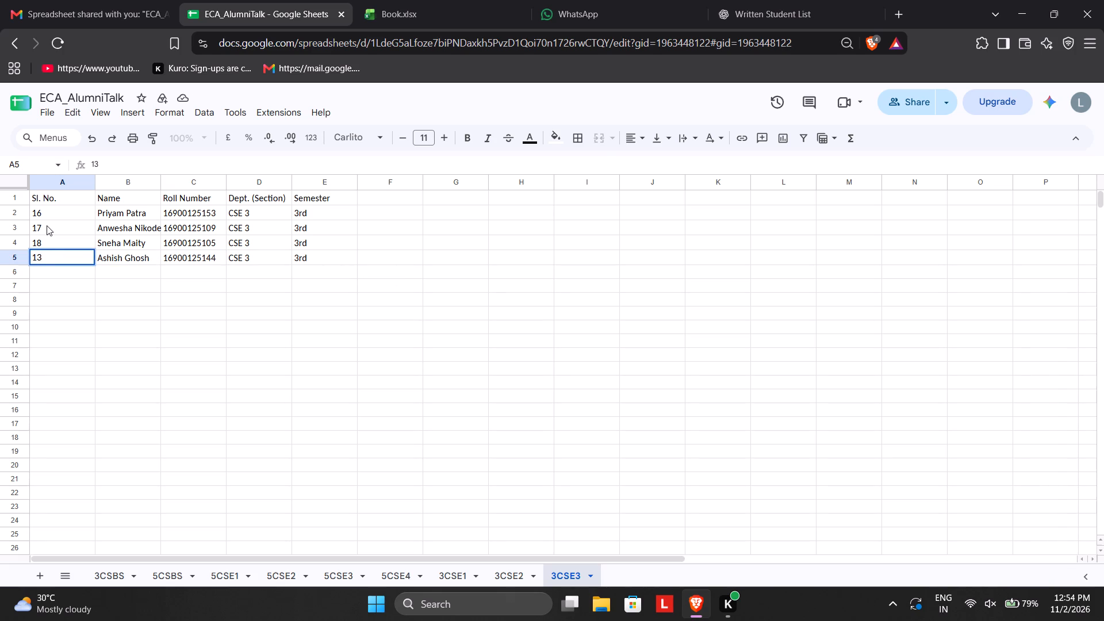
{"action": "key", "text": "BackSpace"}
{"action": "key", "text": "BackSpace"}
{"action": "key", "text": "4"}
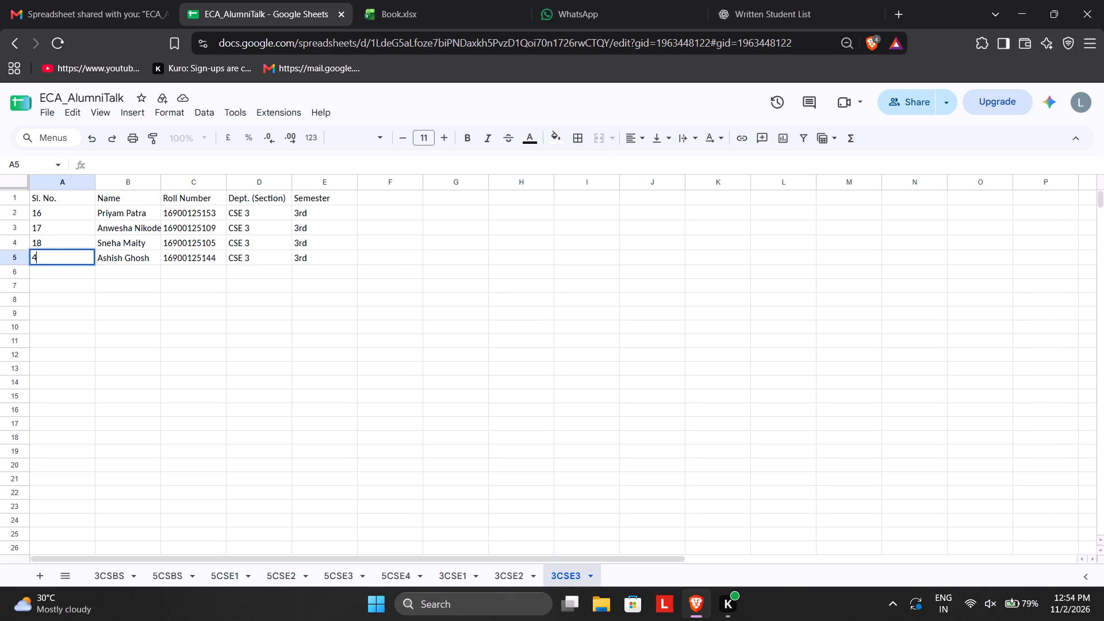
{"action": "key", "text": "Up"}
{"action": "left_click", "coordinate": [46, 234]}
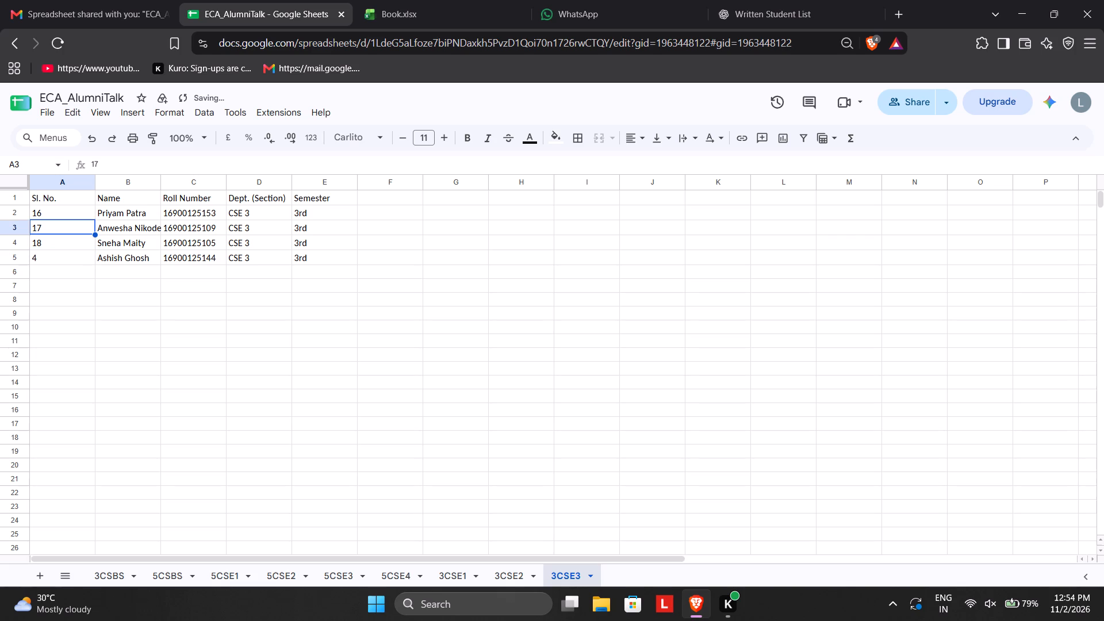
{"action": "left_click_drag", "start_coordinate": [52, 214], "coordinate": [71, 251]}
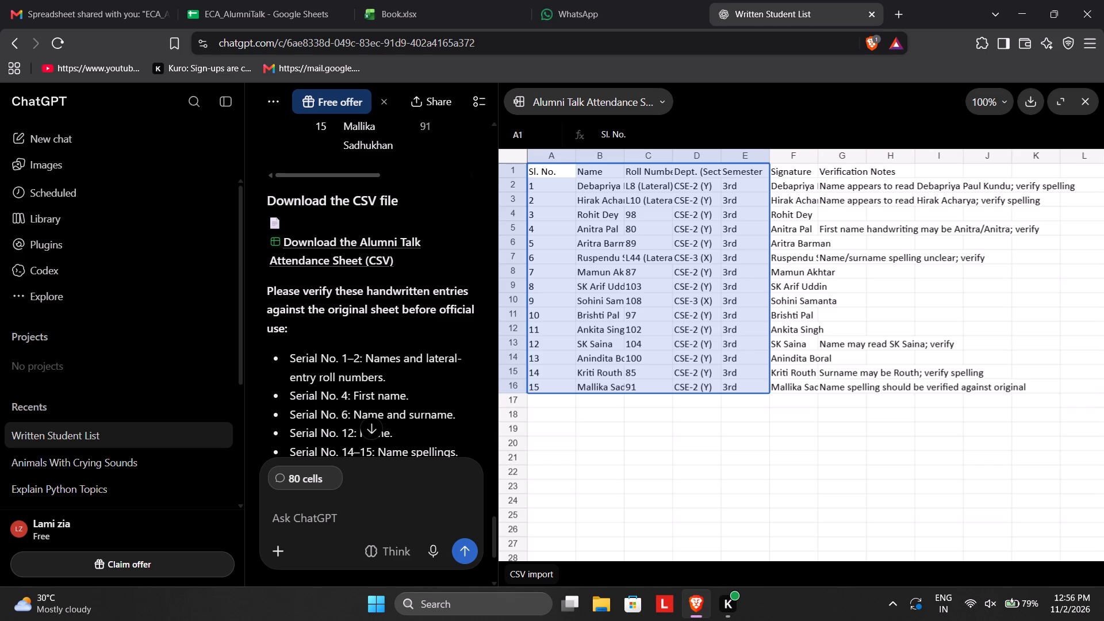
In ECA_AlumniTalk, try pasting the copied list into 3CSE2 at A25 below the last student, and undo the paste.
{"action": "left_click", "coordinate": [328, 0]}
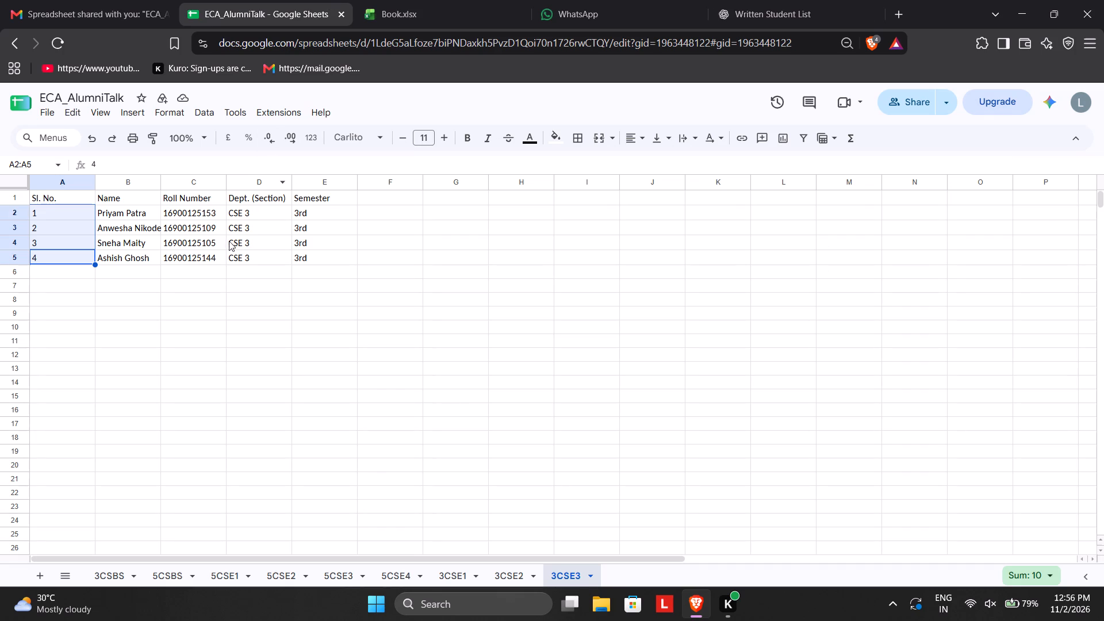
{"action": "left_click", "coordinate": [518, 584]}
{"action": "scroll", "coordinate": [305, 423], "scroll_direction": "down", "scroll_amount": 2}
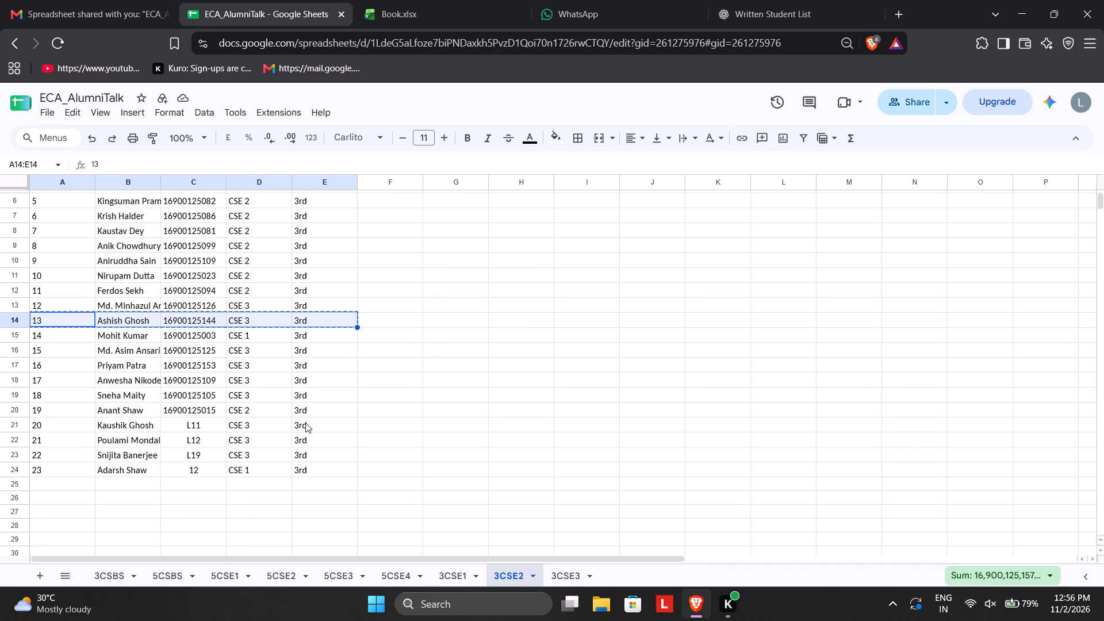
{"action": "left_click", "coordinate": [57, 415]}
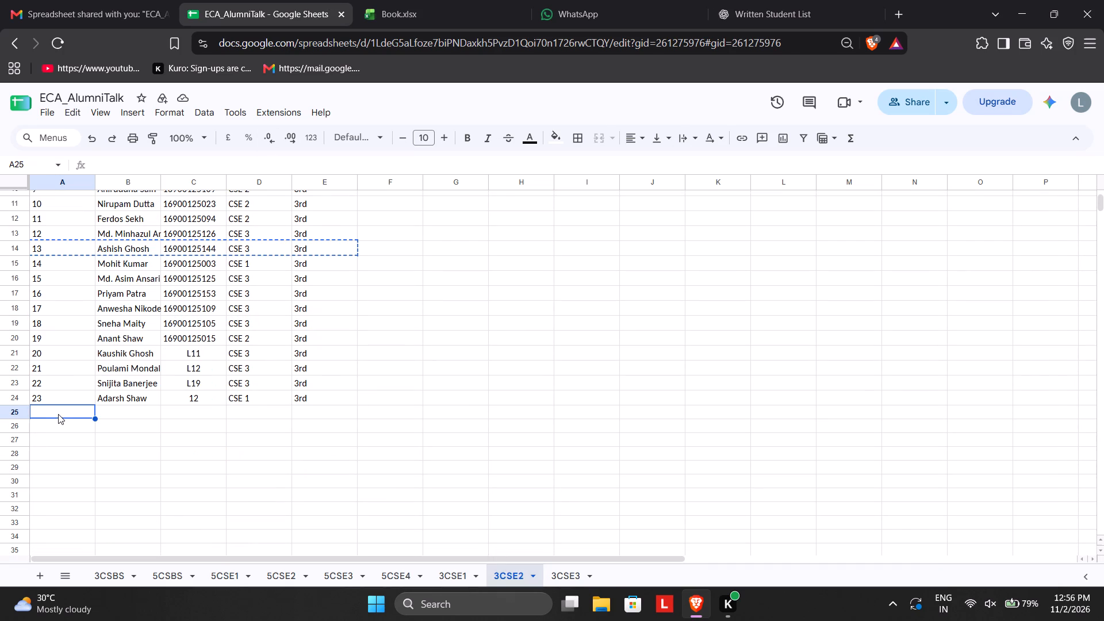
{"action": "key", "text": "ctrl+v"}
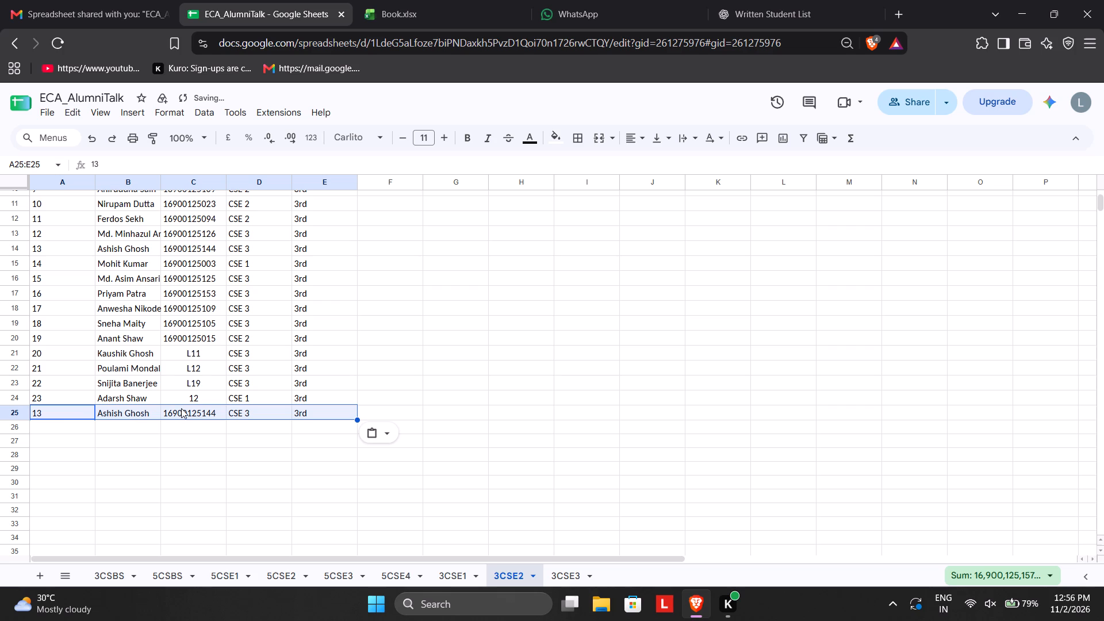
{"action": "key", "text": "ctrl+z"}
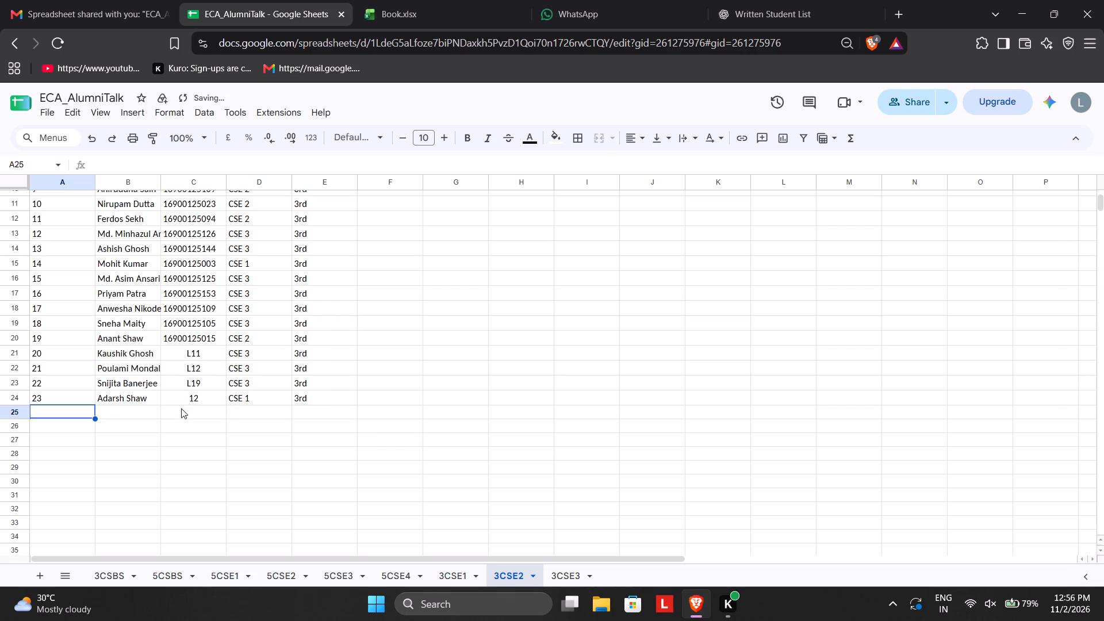
Return to the Written Student List chat and copy the attendance preview's range A1:E16, Sl. No. through Semester, again.
{"action": "left_click", "coordinate": [801, 0]}
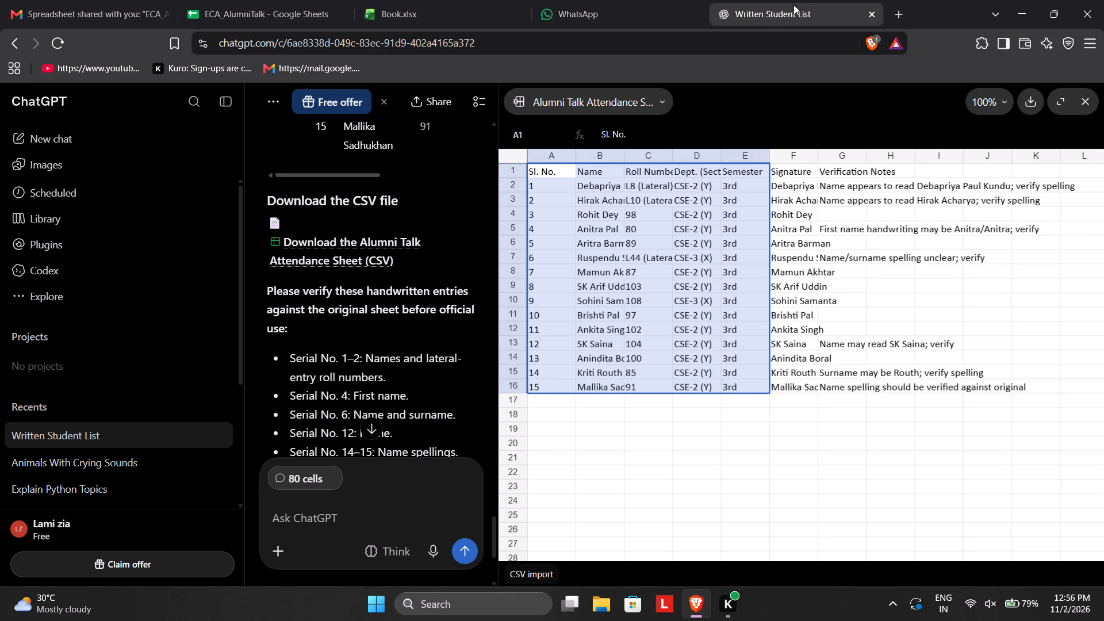
{"action": "left_click", "coordinate": [557, 167]}
{"action": "left_click_drag", "start_coordinate": [557, 171], "coordinate": [737, 382]}
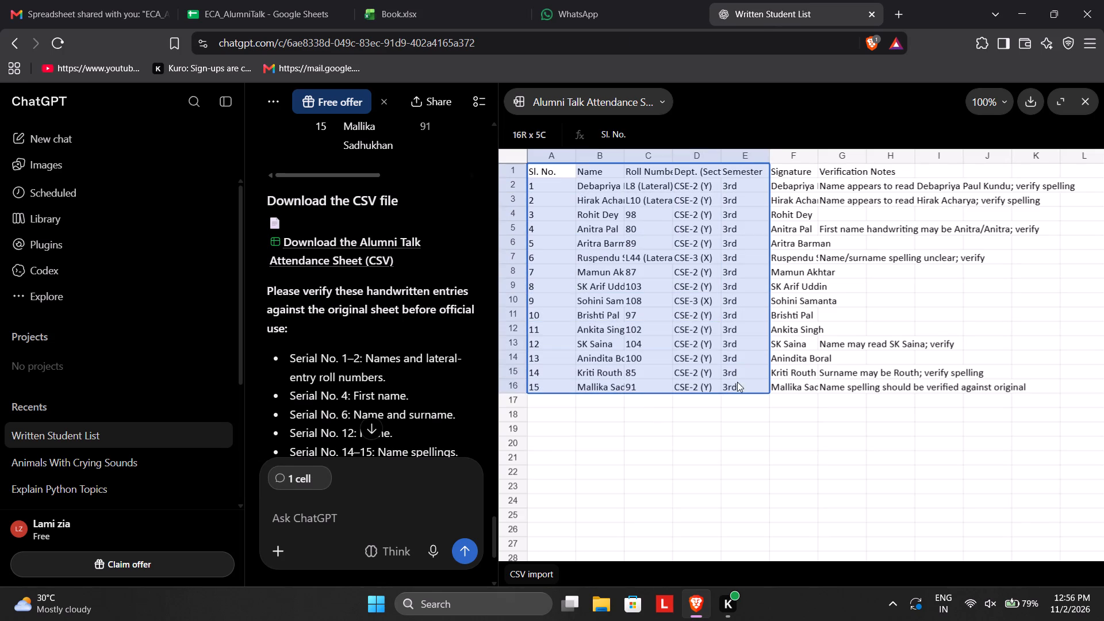
{"action": "left_click_drag", "start_coordinate": [737, 382], "coordinate": [739, 392]}
{"action": "key", "text": "ctrl+c"}
{"action": "key", "text": "ctrl+c"}
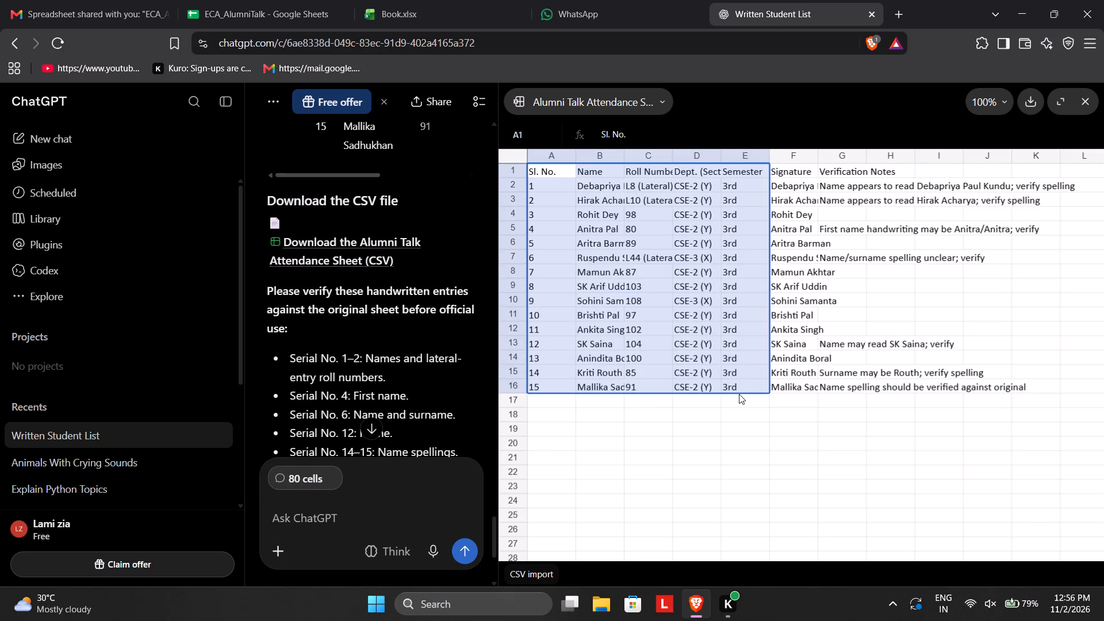
{"action": "key", "text": "ctrl+c"}
{"action": "key", "text": "ctrl+c"}
{"action": "key", "text": "ctrl+c"}
{"action": "key", "text": "ctrl+c"}
{"action": "key", "text": "ctrl+c"}
{"action": "key", "text": "ctrl+c"}
{"action": "key", "text": "ctrl+c"}
Switch to ECA_AlumniTalk and paste the copied attendance list into 3CSE2 starting at A25.
{"action": "left_click", "coordinate": [290, 0]}
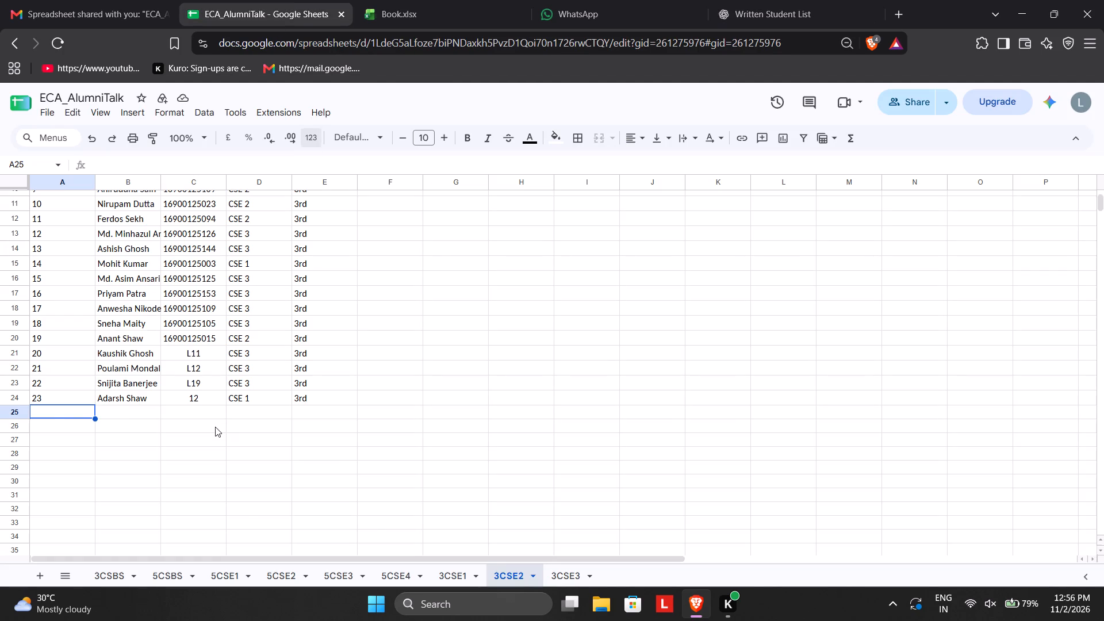
{"action": "key", "text": "ctrl+v"}
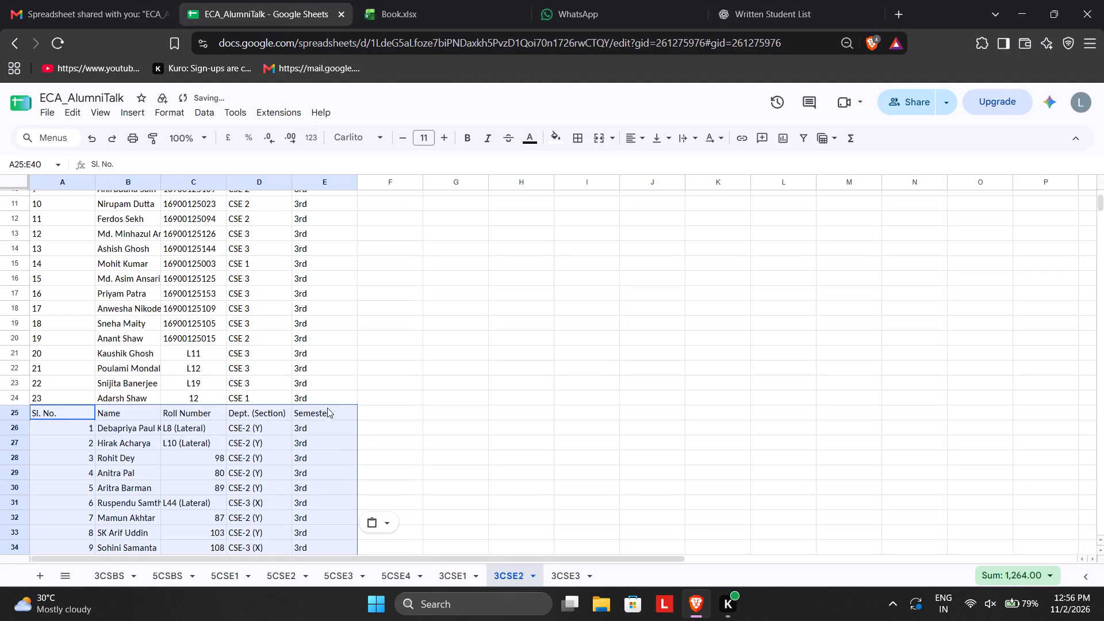
Clear the pasted header labels from row 25 (A25:E25) of 3CSE2.
{"action": "left_click_drag", "start_coordinate": [333, 414], "coordinate": [57, 412]}
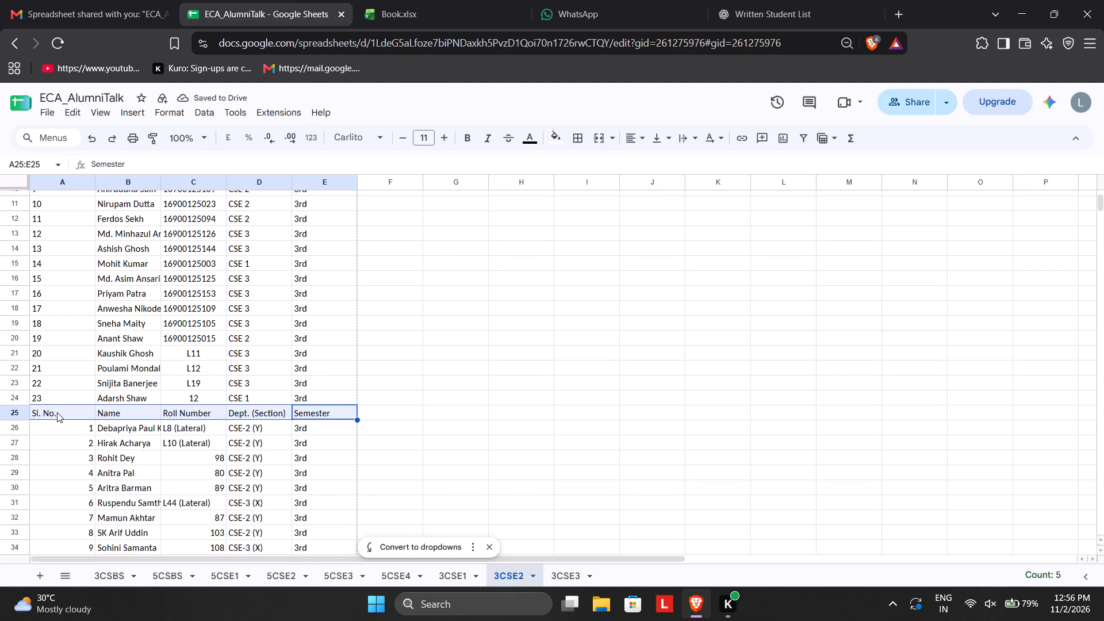
{"action": "key", "text": "BackSpace"}
{"action": "key", "text": "BackSpace"}
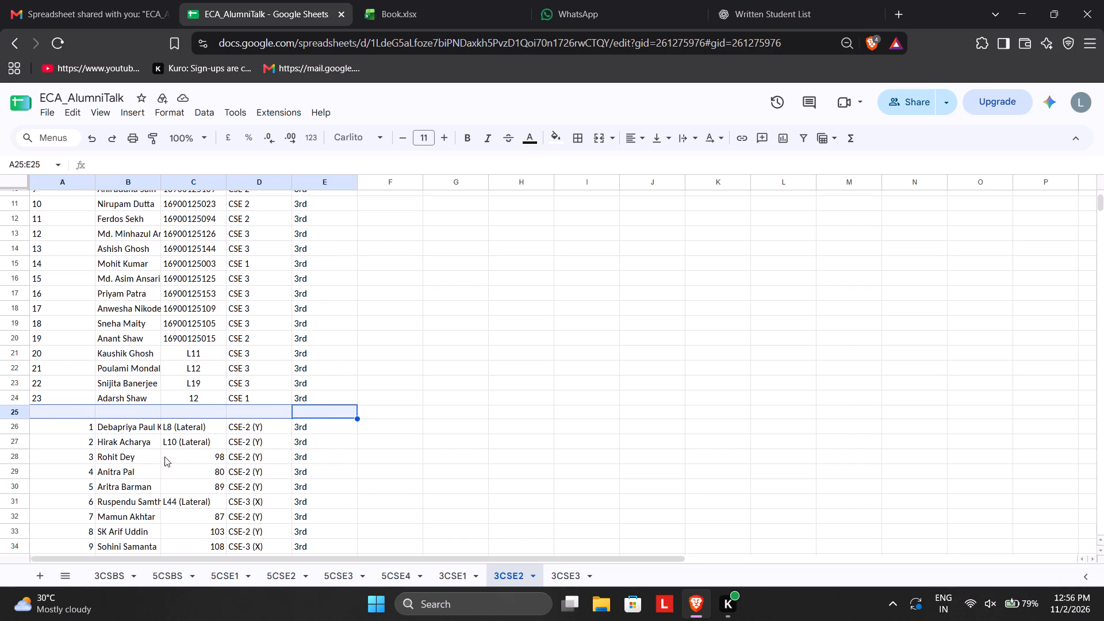
Left-align the pasted roll numbers in C26:C40 of 3CSE2.
{"action": "scroll", "coordinate": [204, 450], "scroll_direction": "down", "scroll_amount": 1}
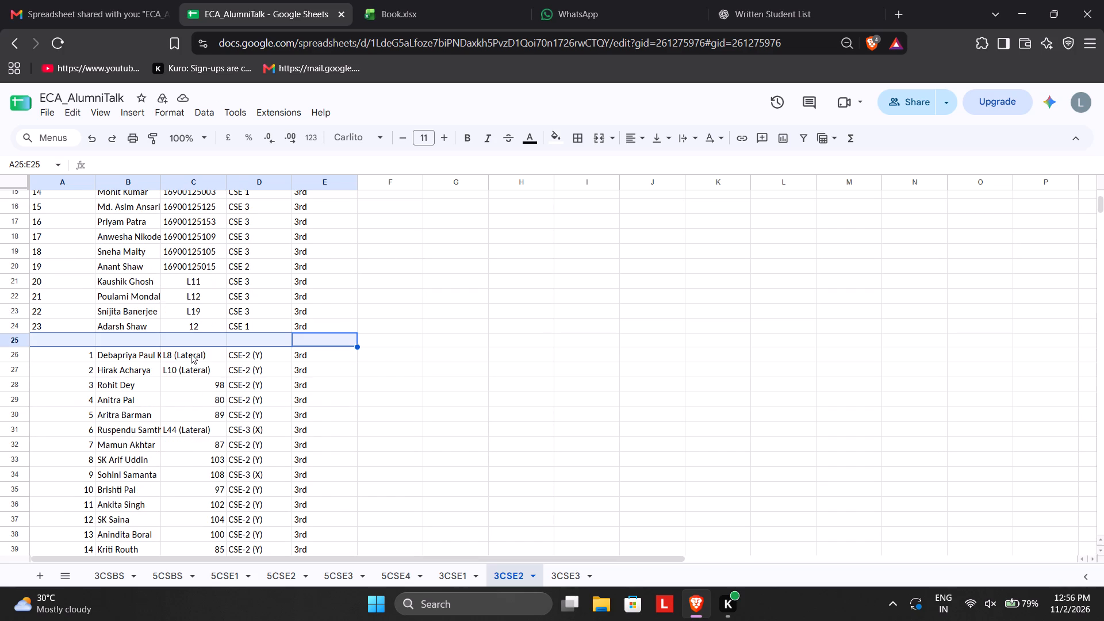
{"action": "left_click_drag", "start_coordinate": [191, 354], "coordinate": [223, 555]}
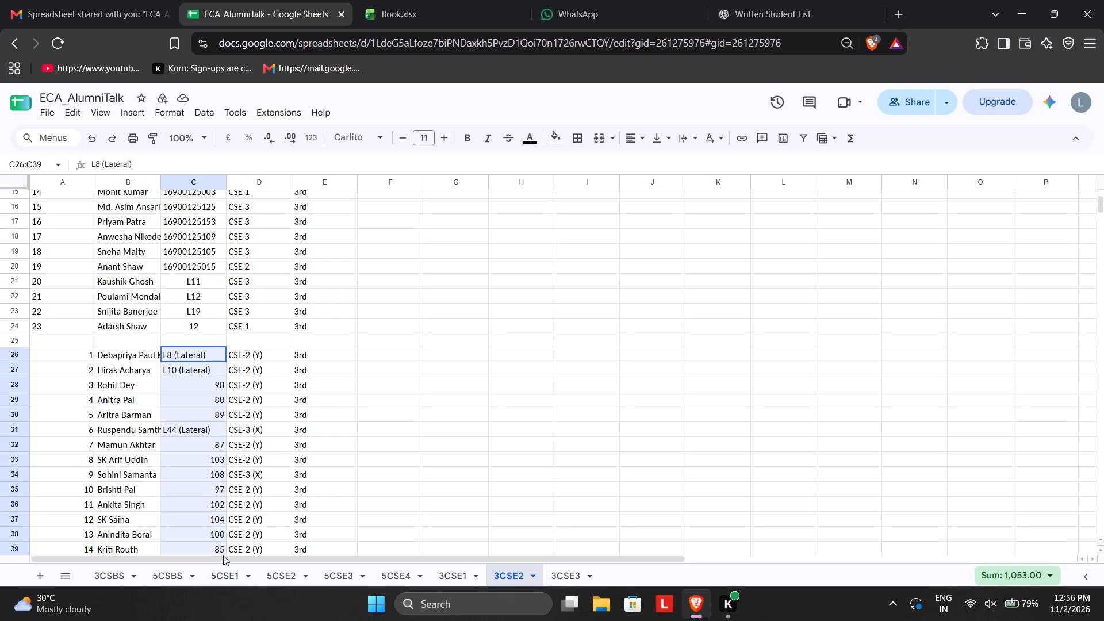
{"action": "left_click_drag", "start_coordinate": [223, 555], "coordinate": [220, 487]}
{"action": "scroll", "coordinate": [223, 555], "scroll_direction": "down", "scroll_amount": 1}
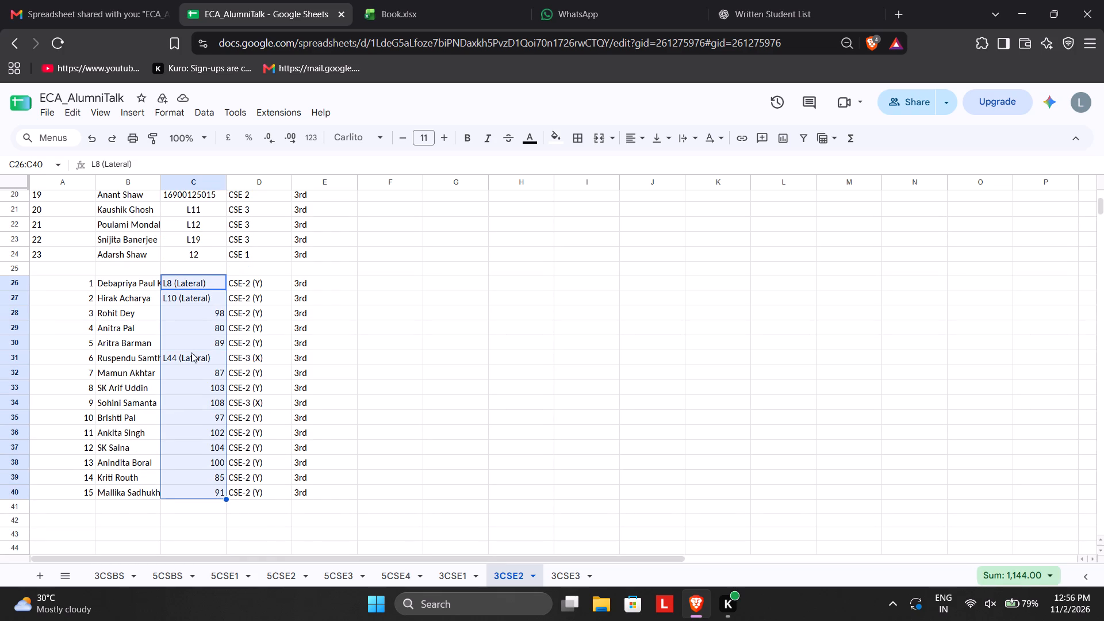
{"action": "left_click", "coordinate": [631, 140]}
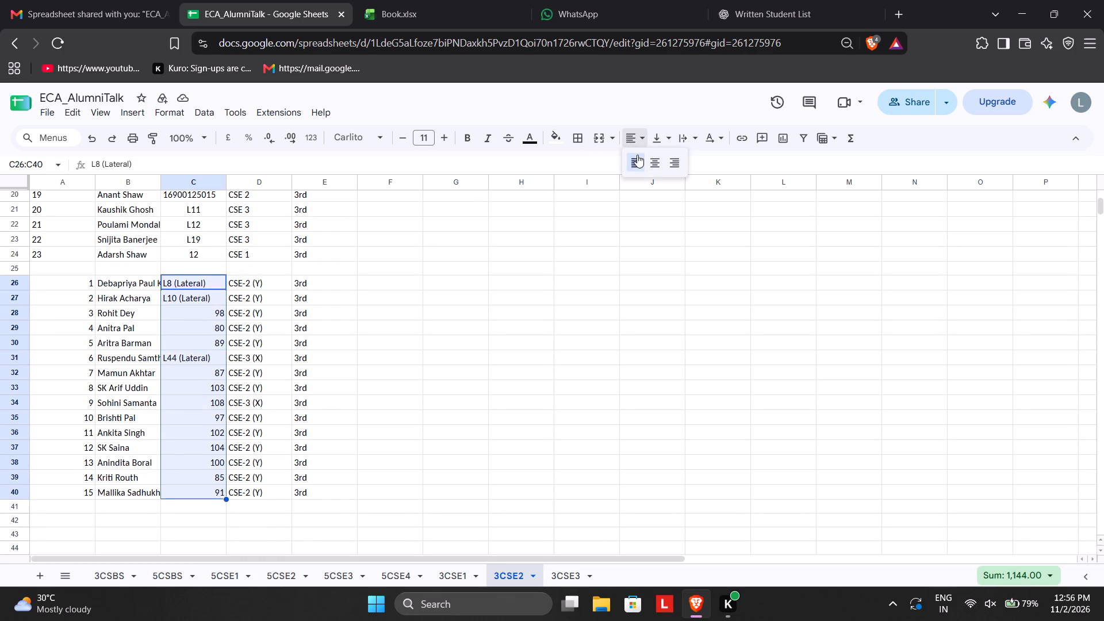
{"action": "left_click", "coordinate": [636, 162]}
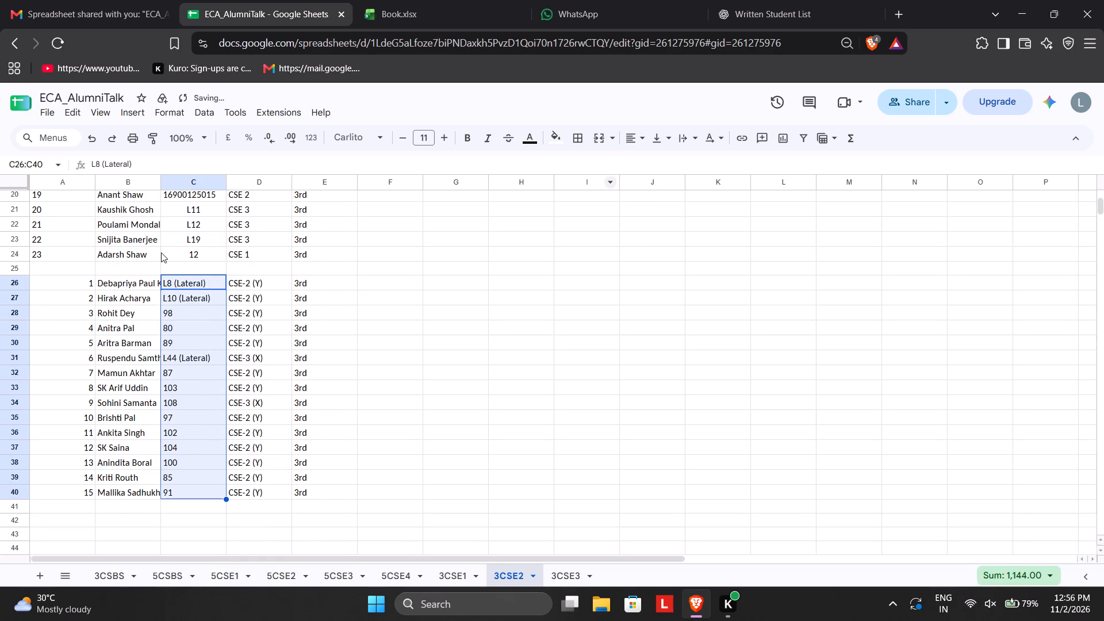
Widen the Name column B of 3CSE2 until the longest pasted student names fit.
{"action": "left_click", "coordinate": [136, 179]}
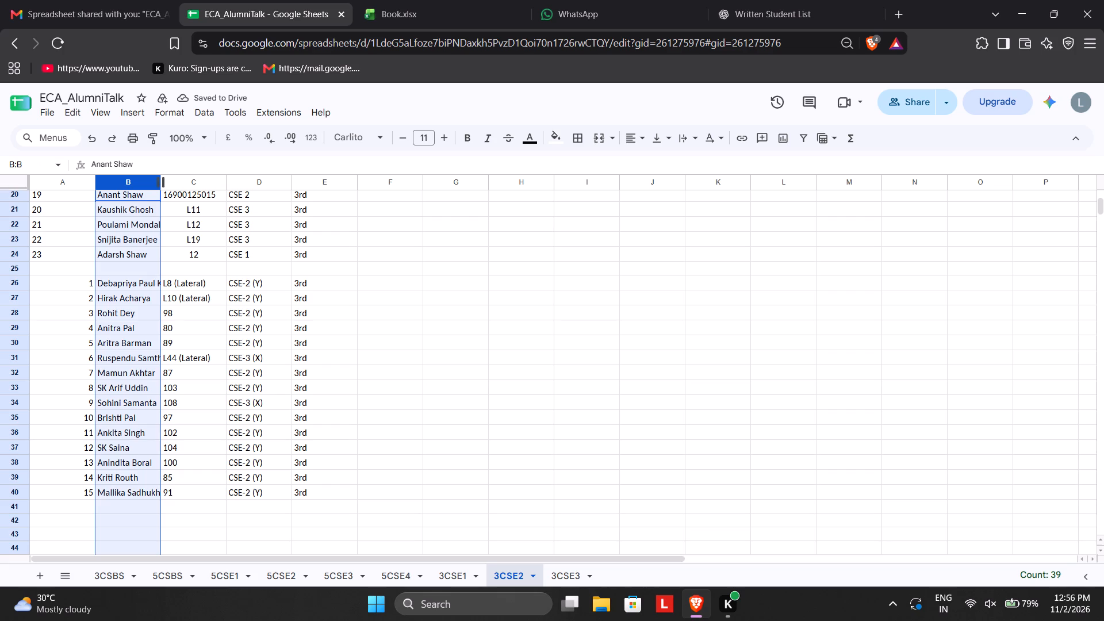
{"action": "left_click_drag", "start_coordinate": [160, 184], "coordinate": [176, 184]}
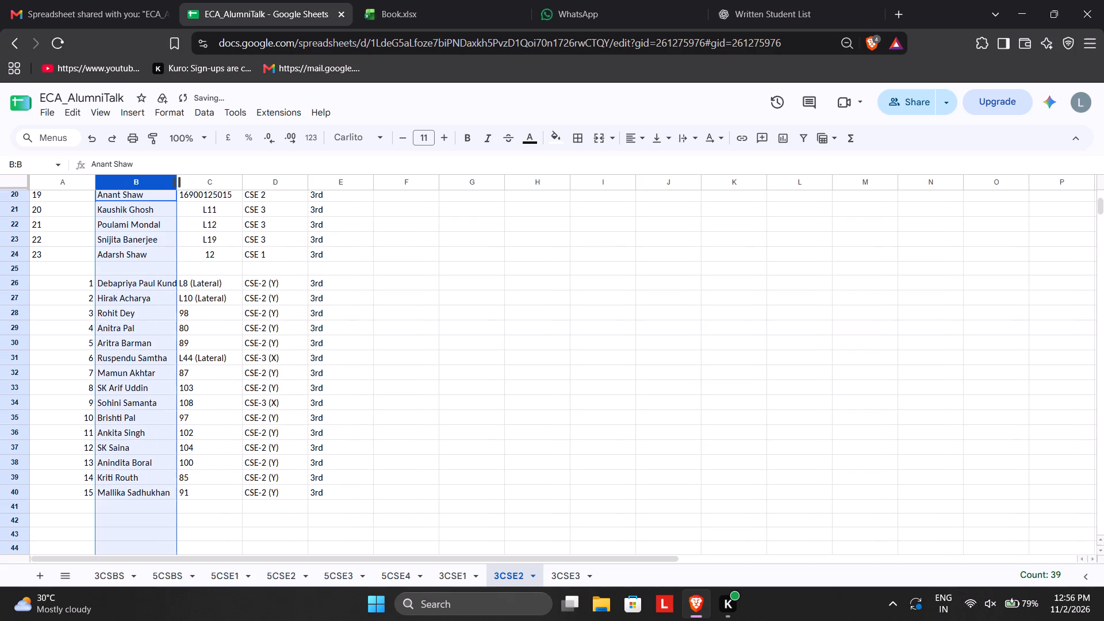
{"action": "left_click_drag", "start_coordinate": [176, 184], "coordinate": [196, 187]}
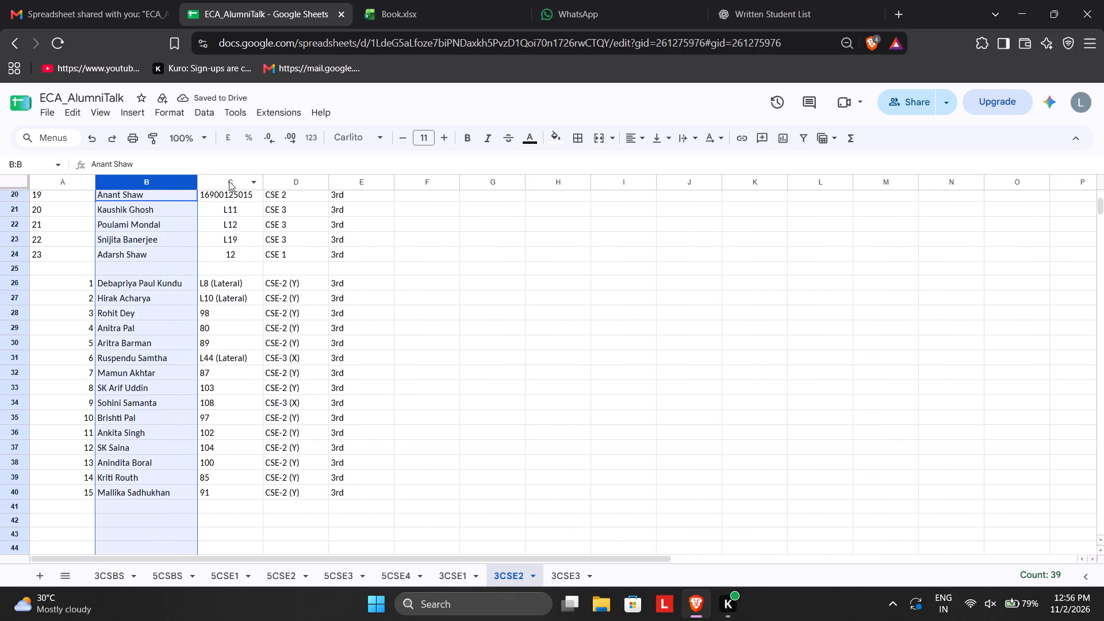
Left-align the pasted serial numbers in A26:A40 of 3CSE2.
{"action": "scroll", "coordinate": [250, 263], "scroll_direction": "up", "scroll_amount": 2}
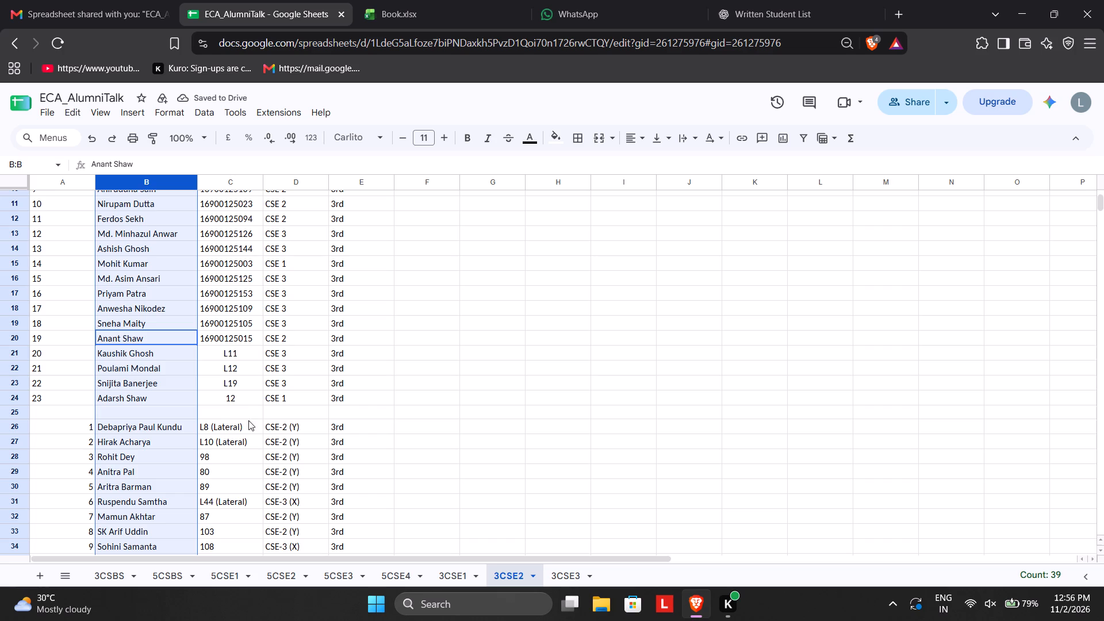
{"action": "left_click", "coordinate": [74, 427]}
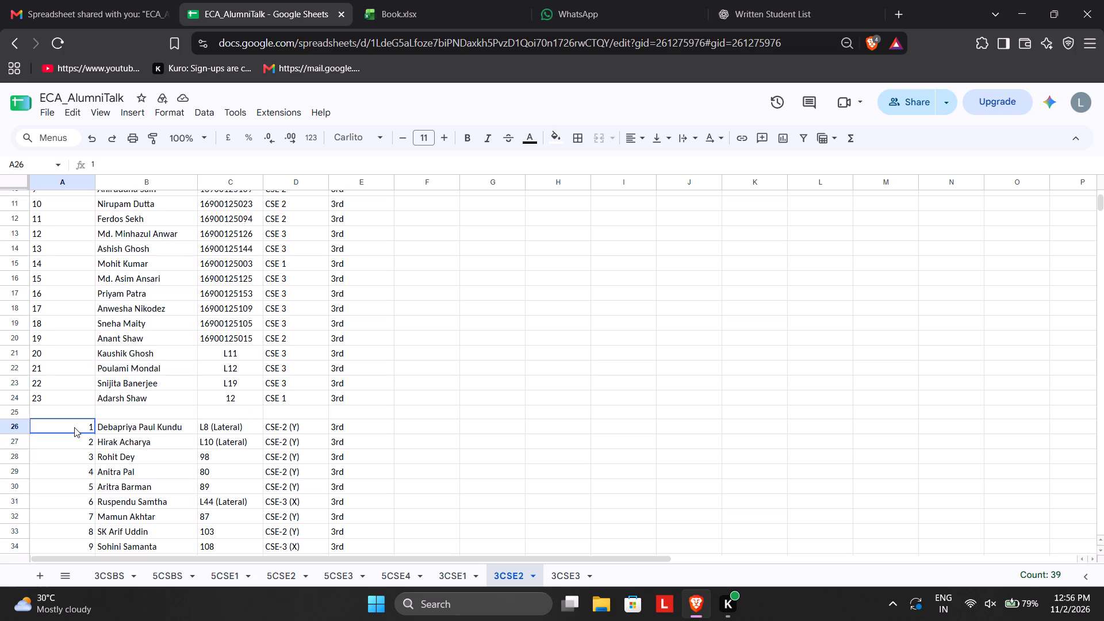
{"action": "left_click_drag", "start_coordinate": [74, 427], "coordinate": [82, 464]}
{"action": "scroll", "coordinate": [87, 522], "scroll_direction": "down", "scroll_amount": 2}
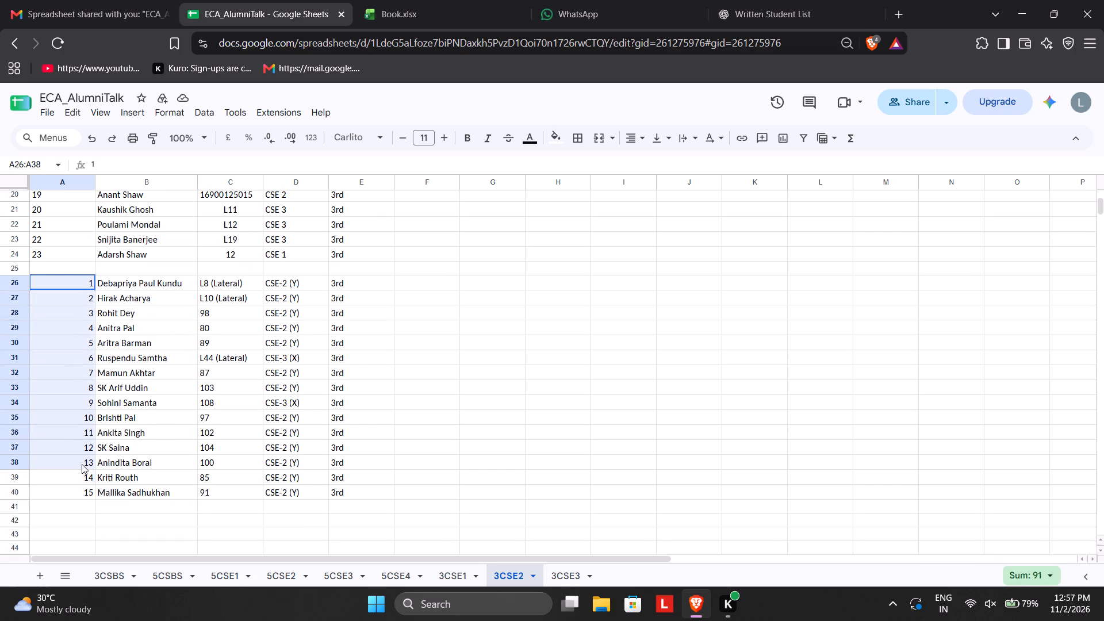
{"action": "left_click_drag", "start_coordinate": [82, 464], "coordinate": [86, 494]}
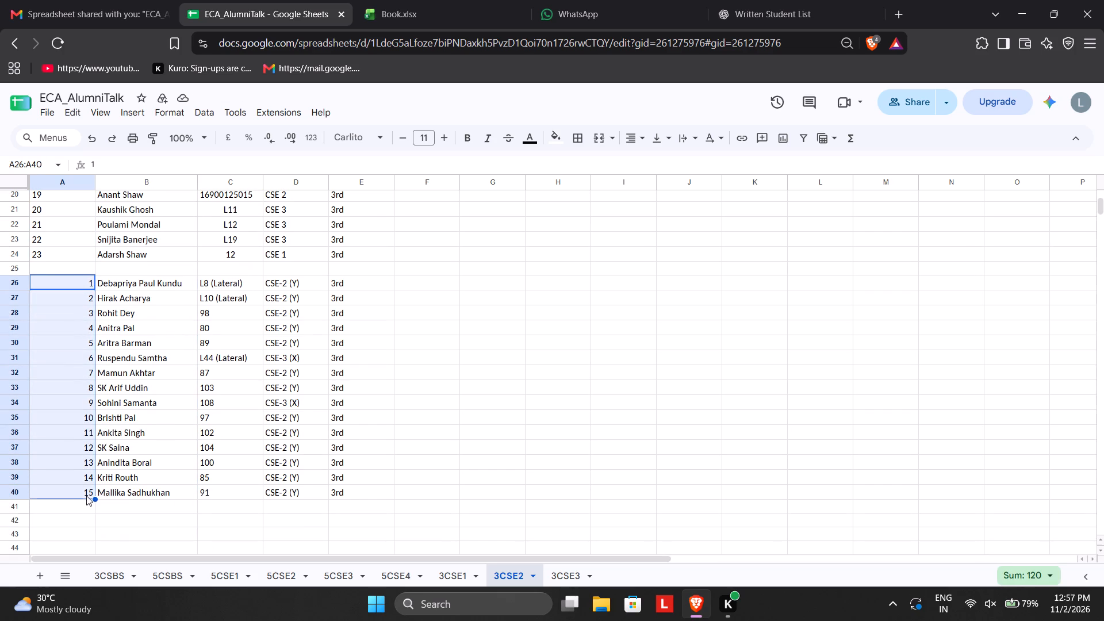
{"action": "left_click", "coordinate": [628, 130]}
{"action": "left_click", "coordinate": [629, 158]}
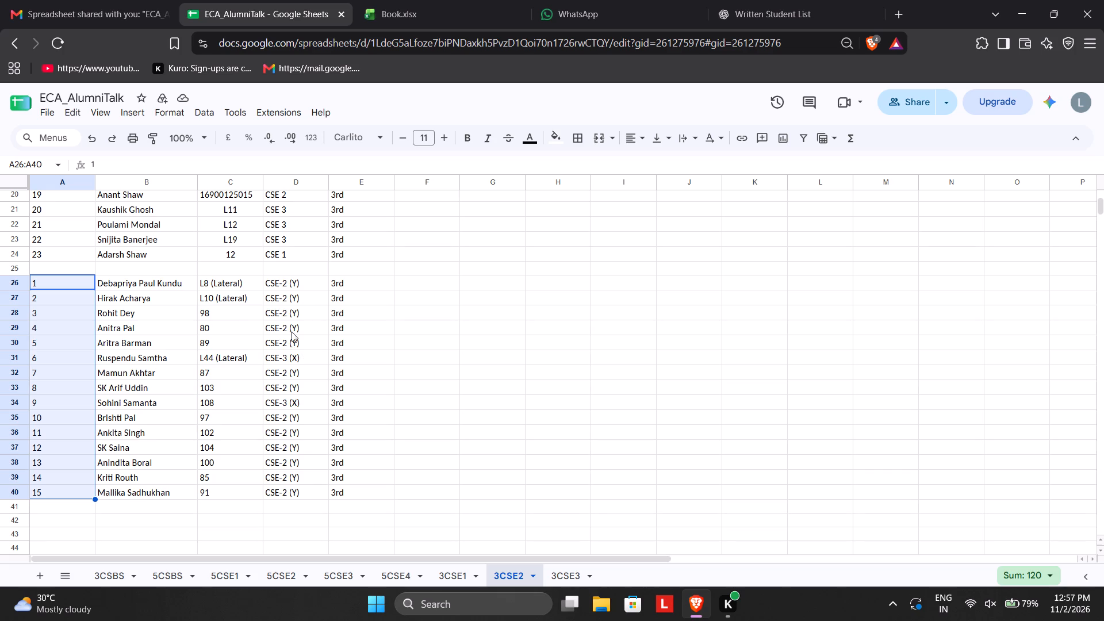
{"action": "scroll", "coordinate": [285, 342], "scroll_direction": "up", "scroll_amount": 1}
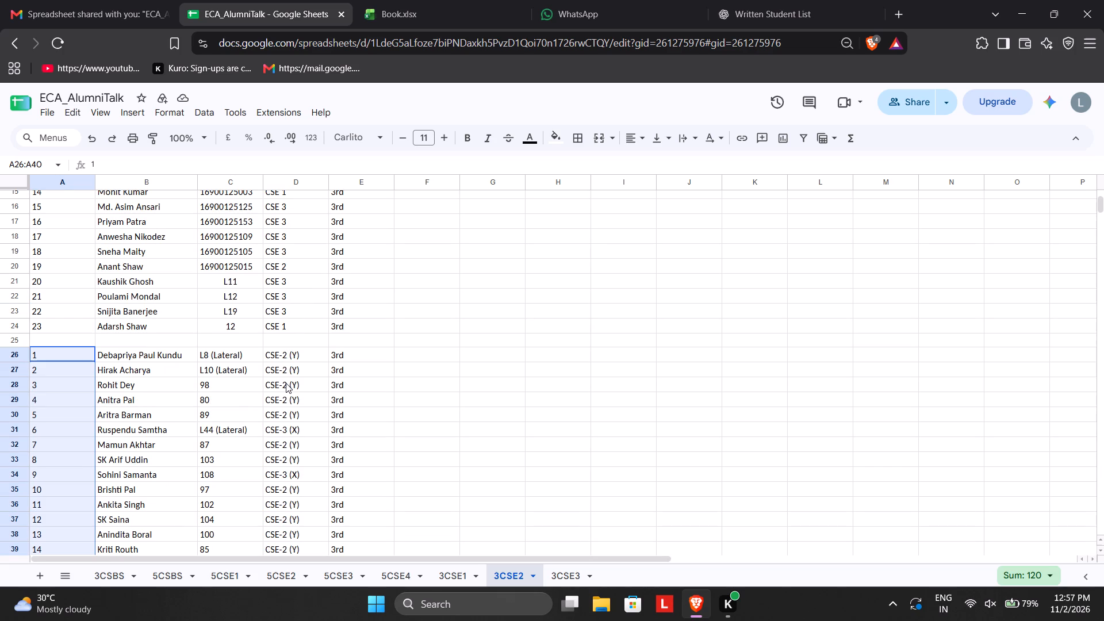
Copy the CSE 3 student rows A16:E19 from 3CSE2 into 3CSE3, starting at cell A6.
{"action": "scroll", "coordinate": [220, 355], "scroll_direction": "up", "scroll_amount": 3}
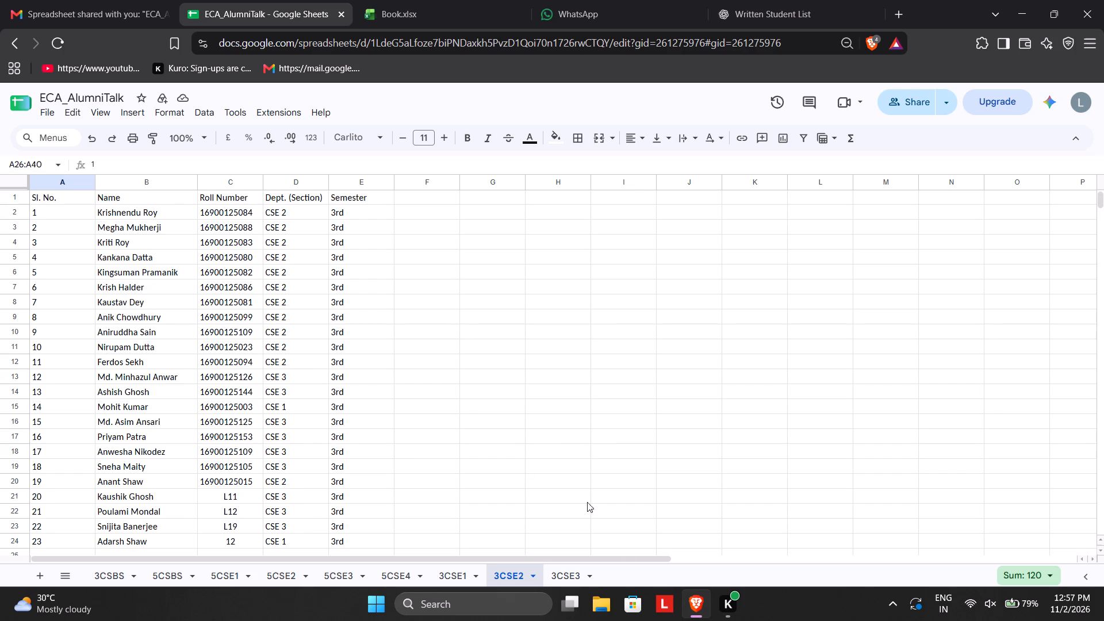
{"action": "left_click", "coordinate": [580, 570]}
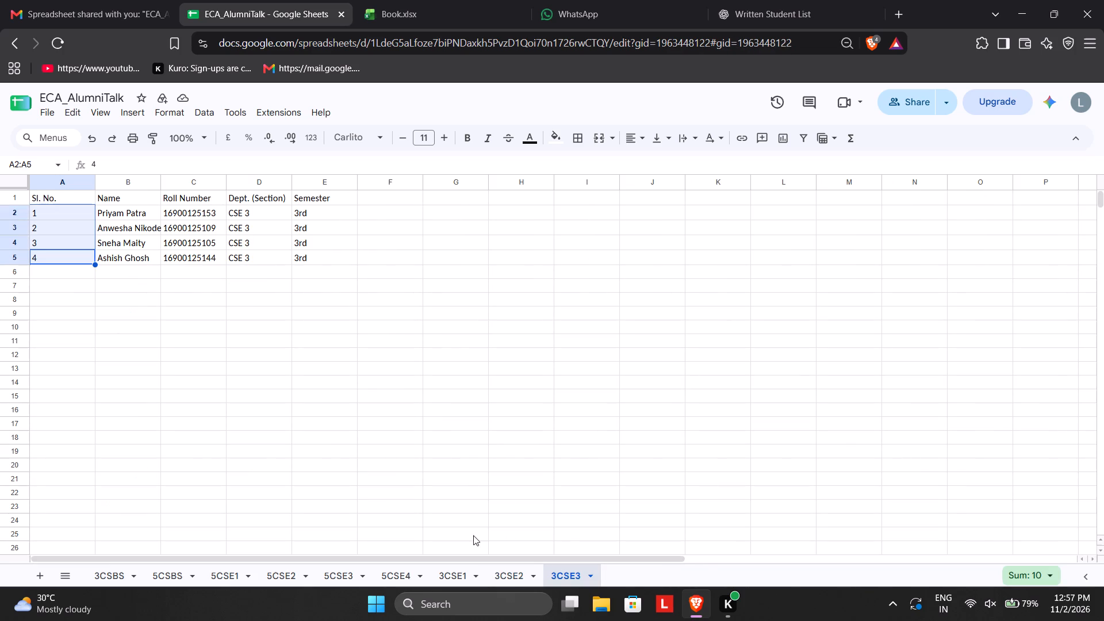
{"action": "left_click", "coordinate": [501, 580]}
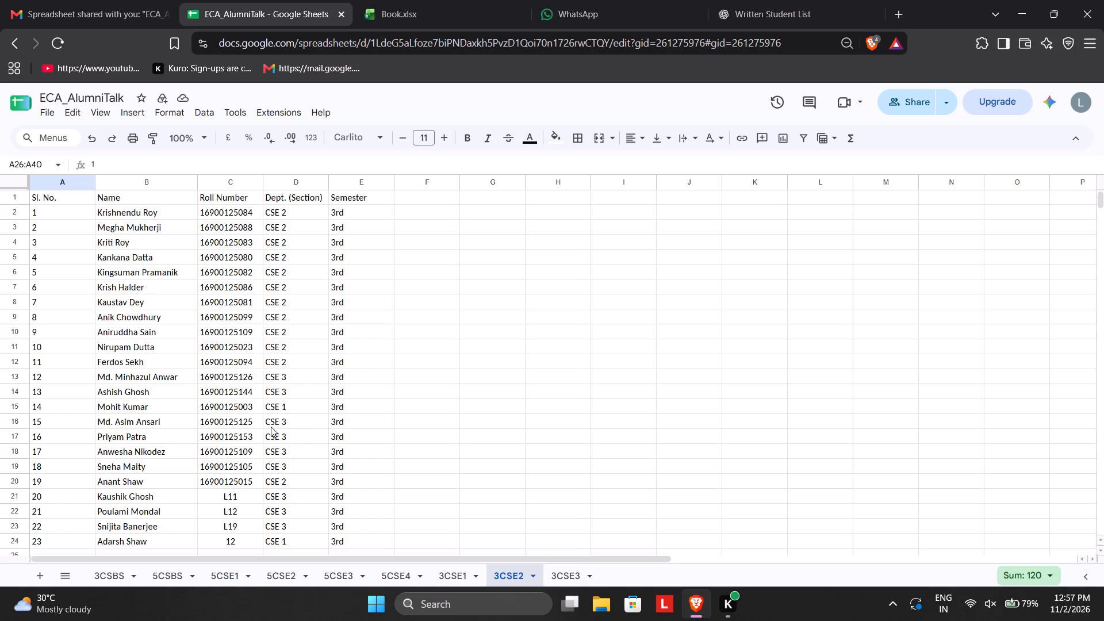
{"action": "left_click_drag", "start_coordinate": [71, 420], "coordinate": [89, 425]}
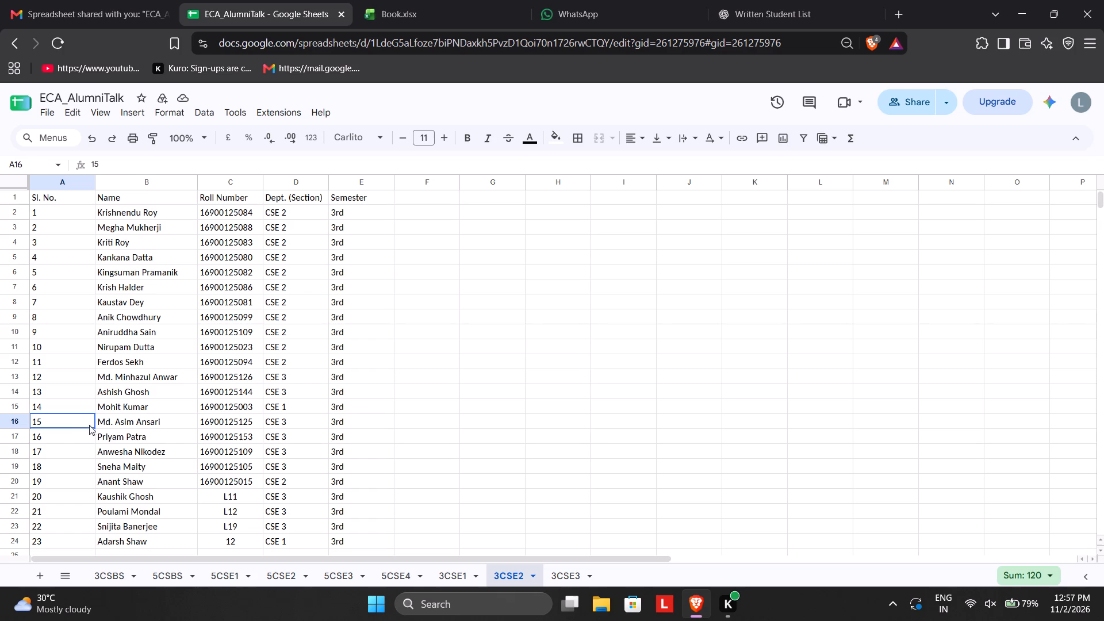
{"action": "left_click_drag", "start_coordinate": [89, 425], "coordinate": [318, 463]}
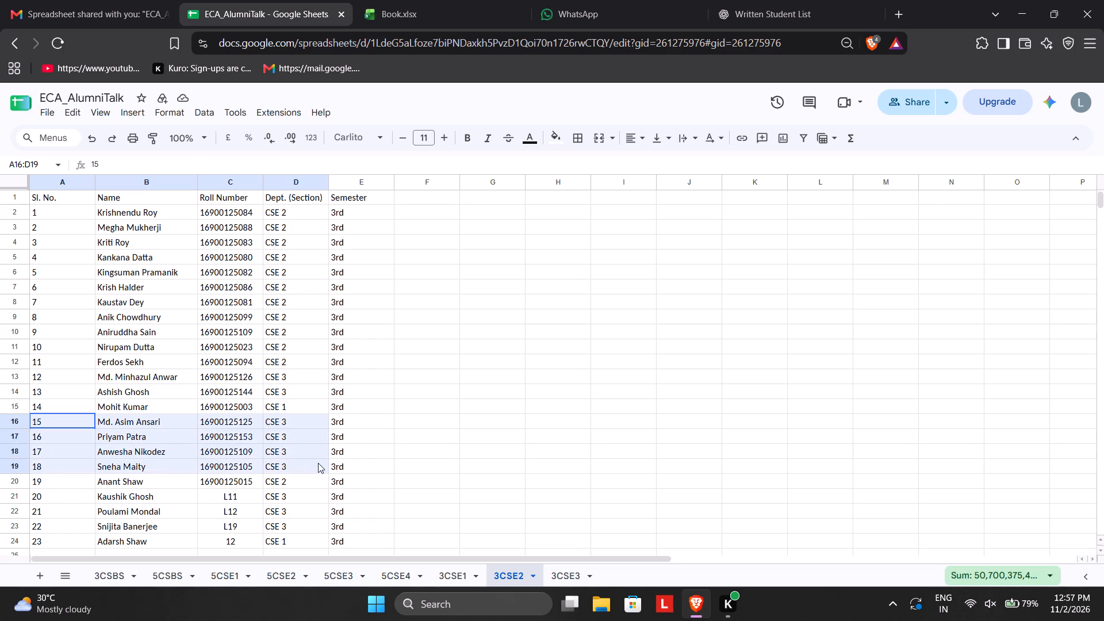
{"action": "left_click_drag", "start_coordinate": [318, 463], "coordinate": [342, 471]}
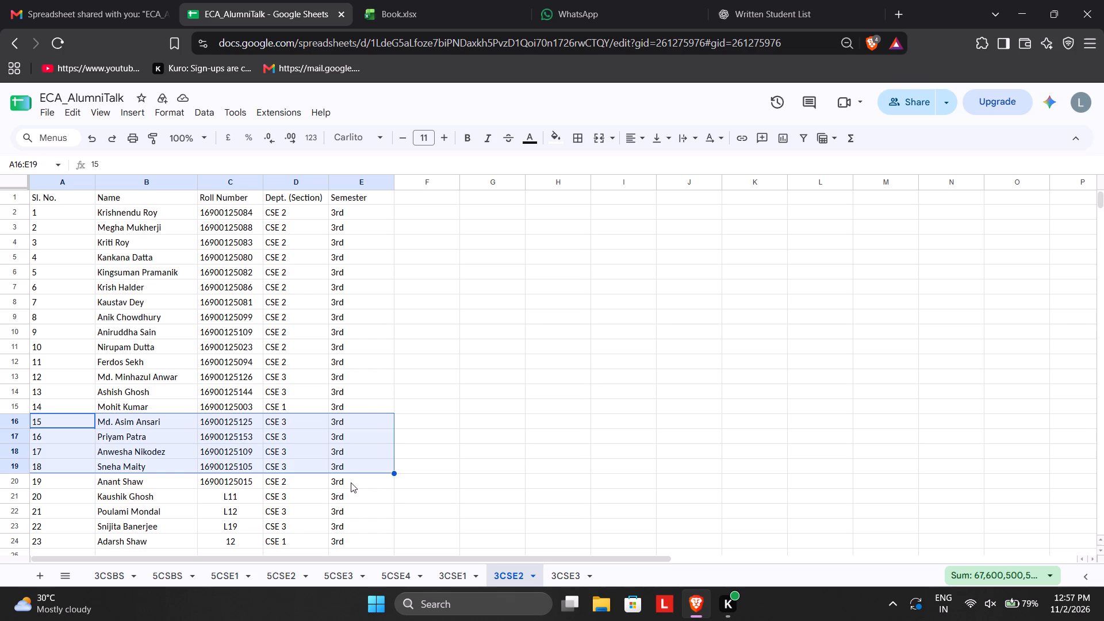
{"action": "key", "text": "ctrl+c"}
{"action": "key", "text": "ctrl+c"}
{"action": "left_click", "coordinate": [568, 576]}
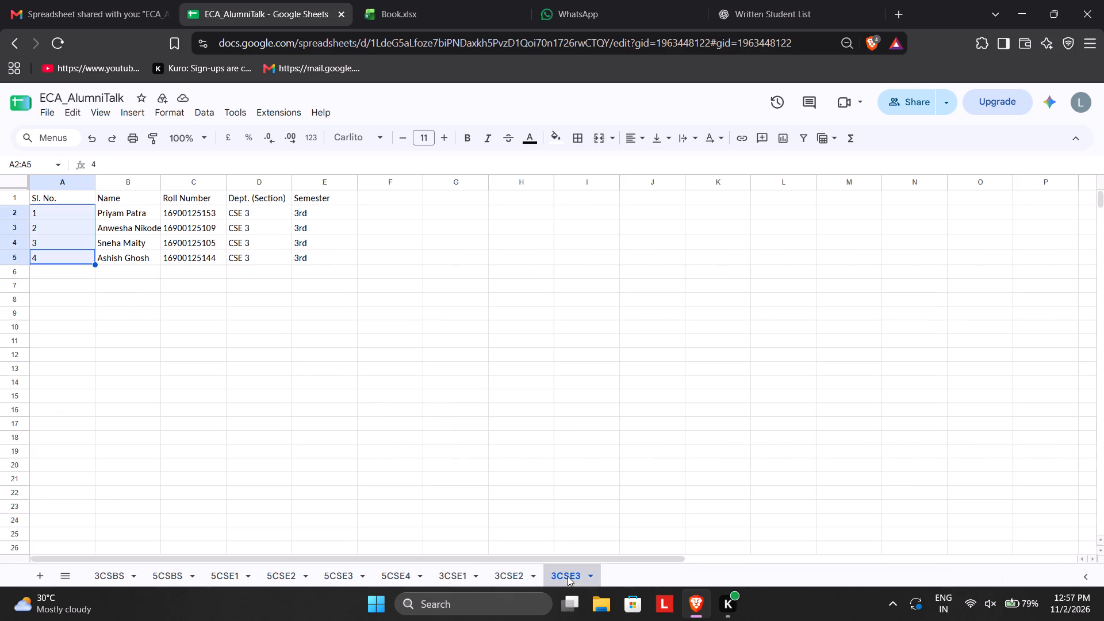
{"action": "left_click", "coordinate": [71, 278]}
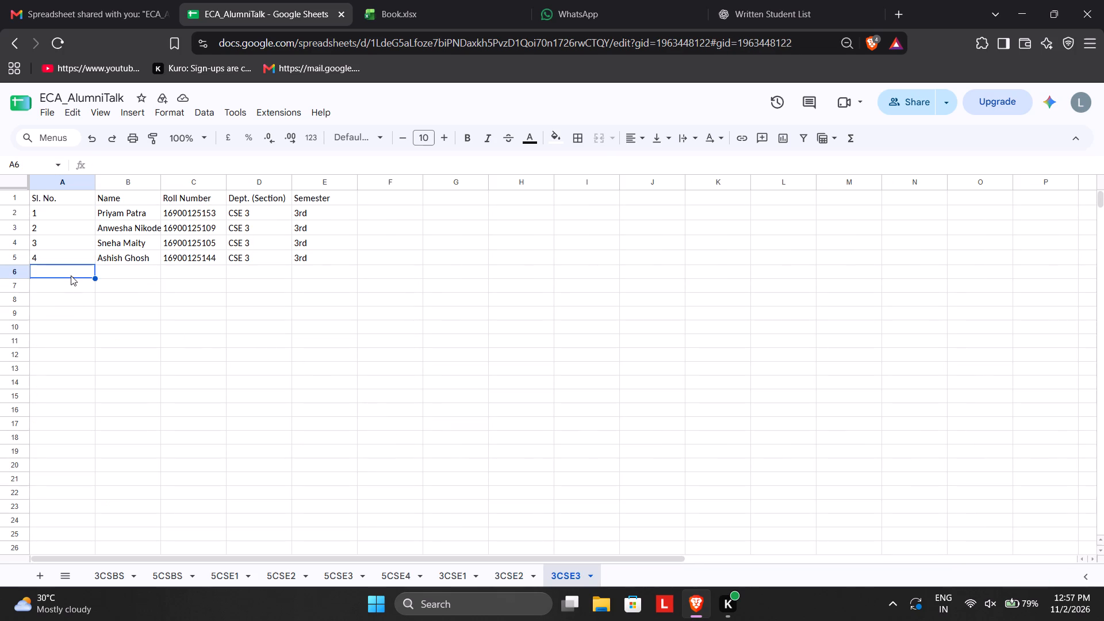
{"action": "key", "text": "ctrl+v"}
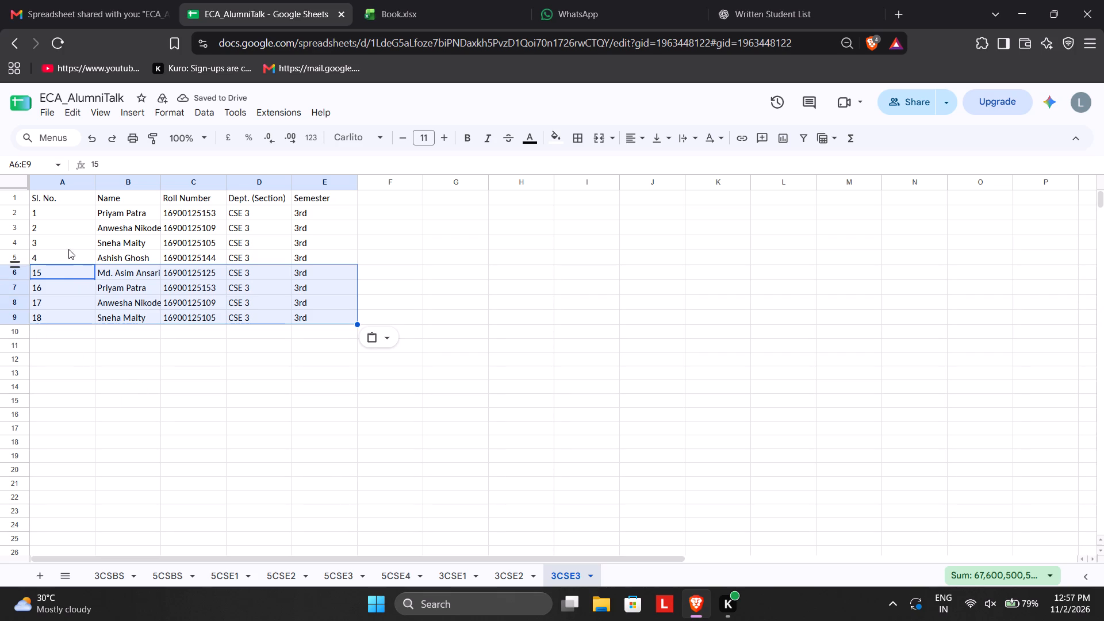
Copy the CSE 3 student rows A13:E14 from 3CSE2 into 3CSE3, starting at cell A10.
{"action": "left_click", "coordinate": [489, 568]}
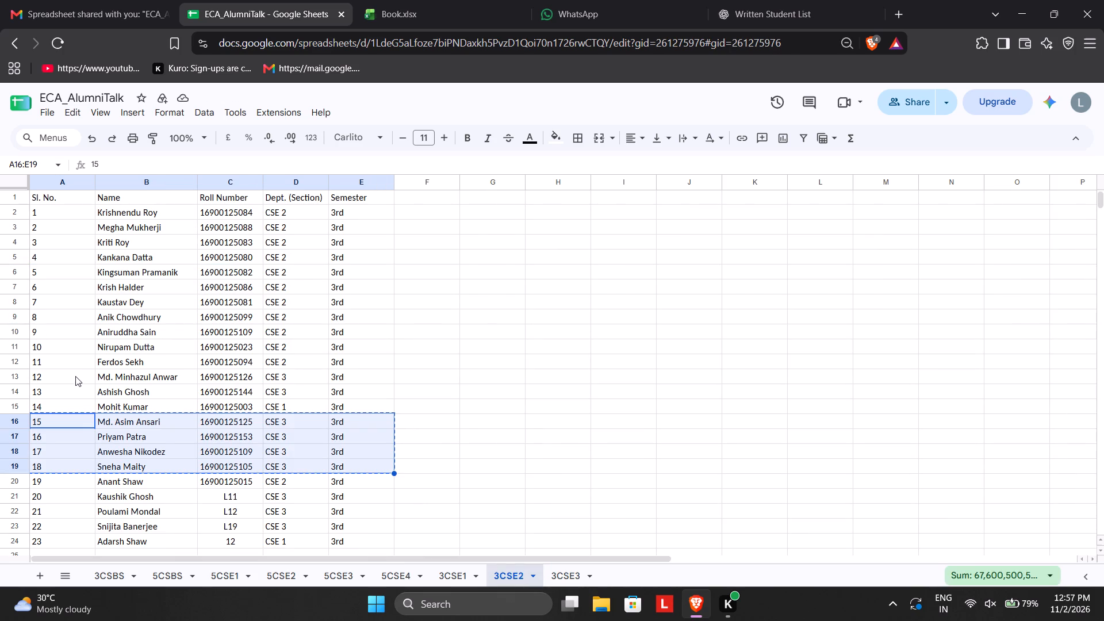
{"action": "left_click_drag", "start_coordinate": [75, 376], "coordinate": [365, 389]}
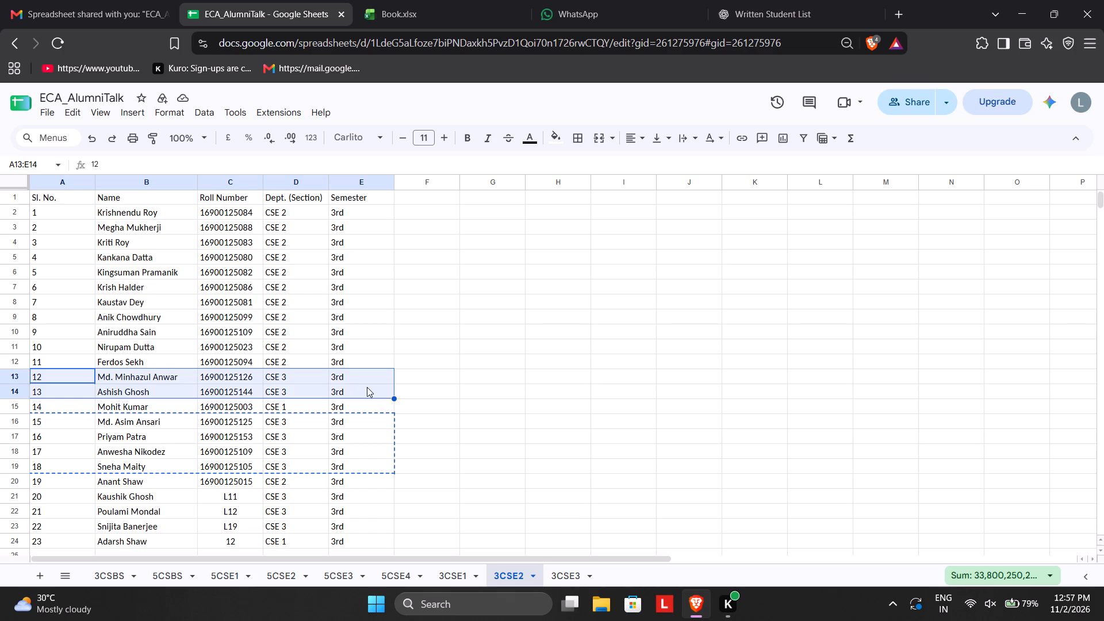
{"action": "key", "text": "ctrl+c"}
{"action": "key", "text": "ctrl+c"}
{"action": "left_click", "coordinate": [555, 566]}
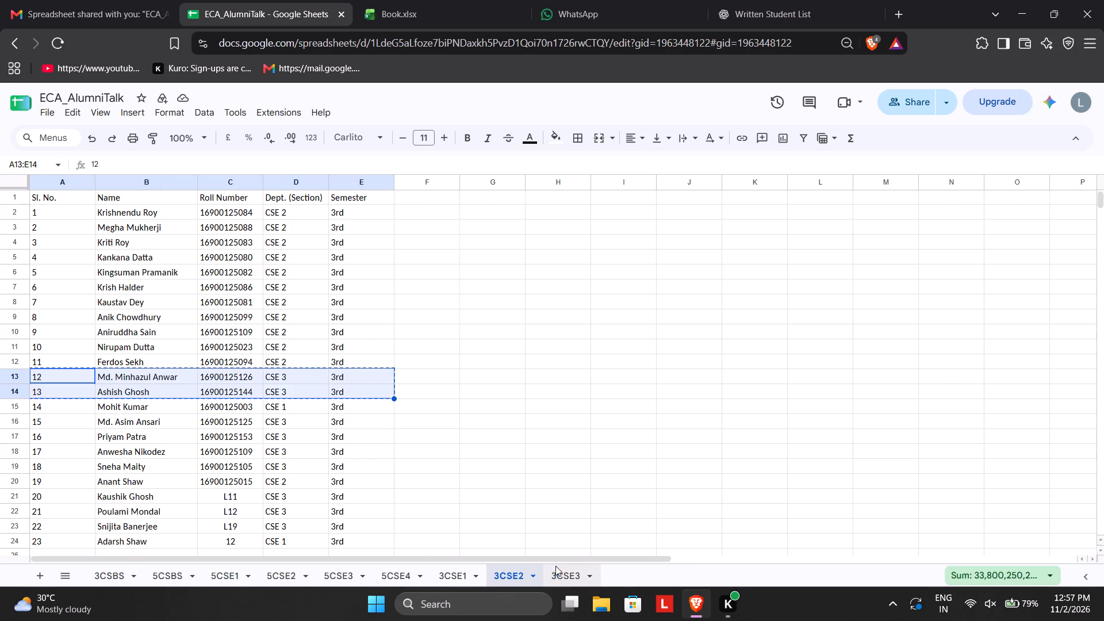
{"action": "left_click", "coordinate": [69, 332]}
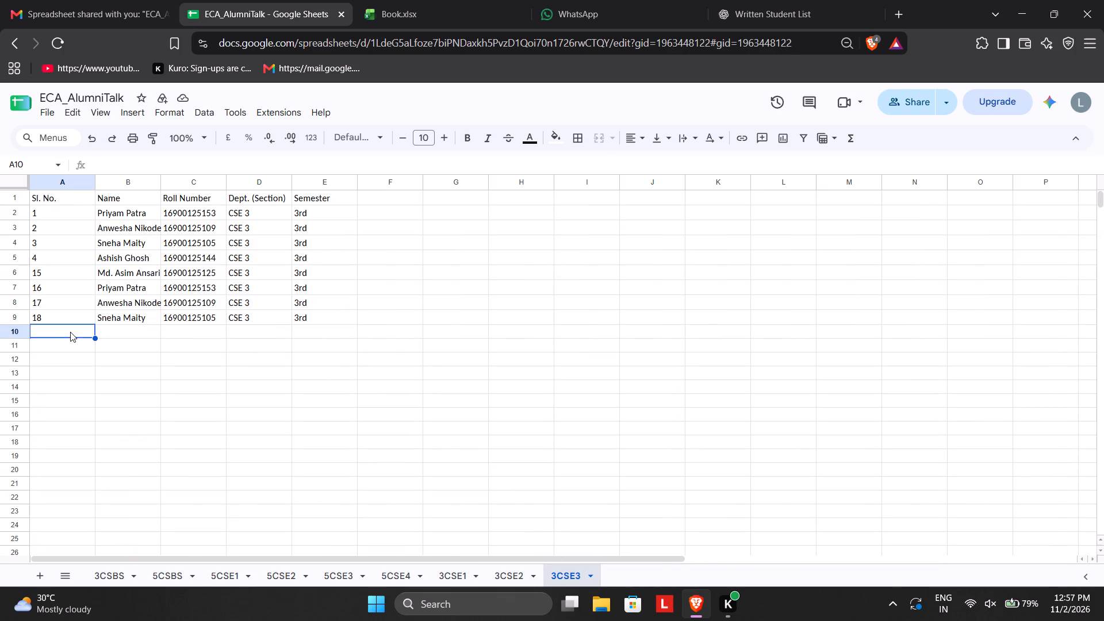
{"action": "key", "text": "ctrl+v"}
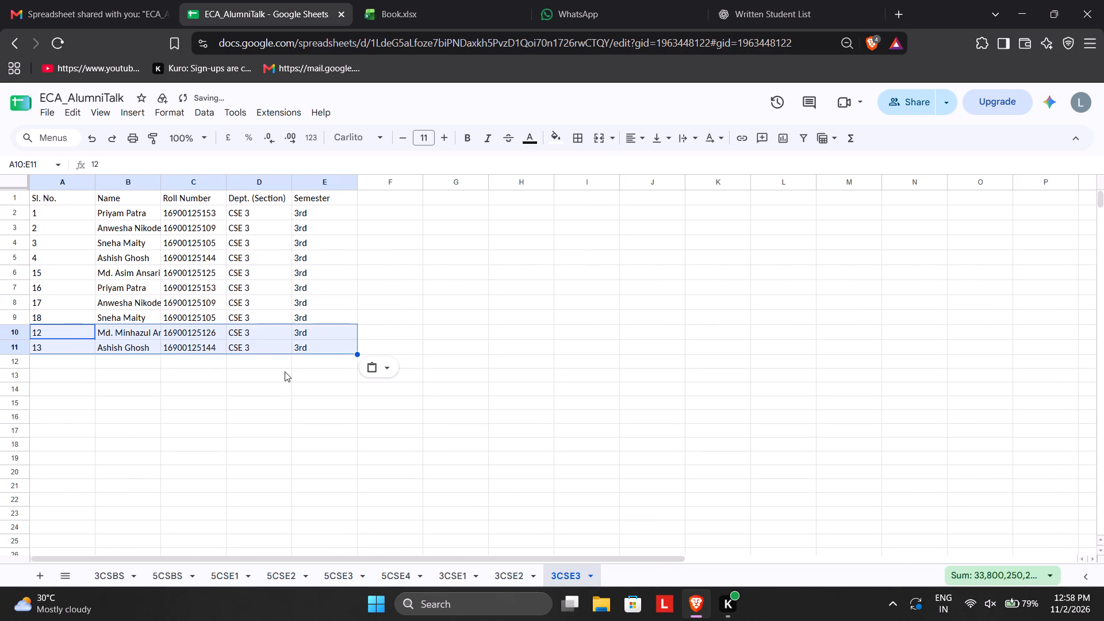
Select the CSE 3 student rows A18:E19 in 3CSE2.
{"action": "scroll", "coordinate": [285, 371], "scroll_direction": "down", "scroll_amount": 1}
{"action": "scroll", "coordinate": [246, 283], "scroll_direction": "up", "scroll_amount": 2}
{"action": "left_click", "coordinate": [522, 578]}
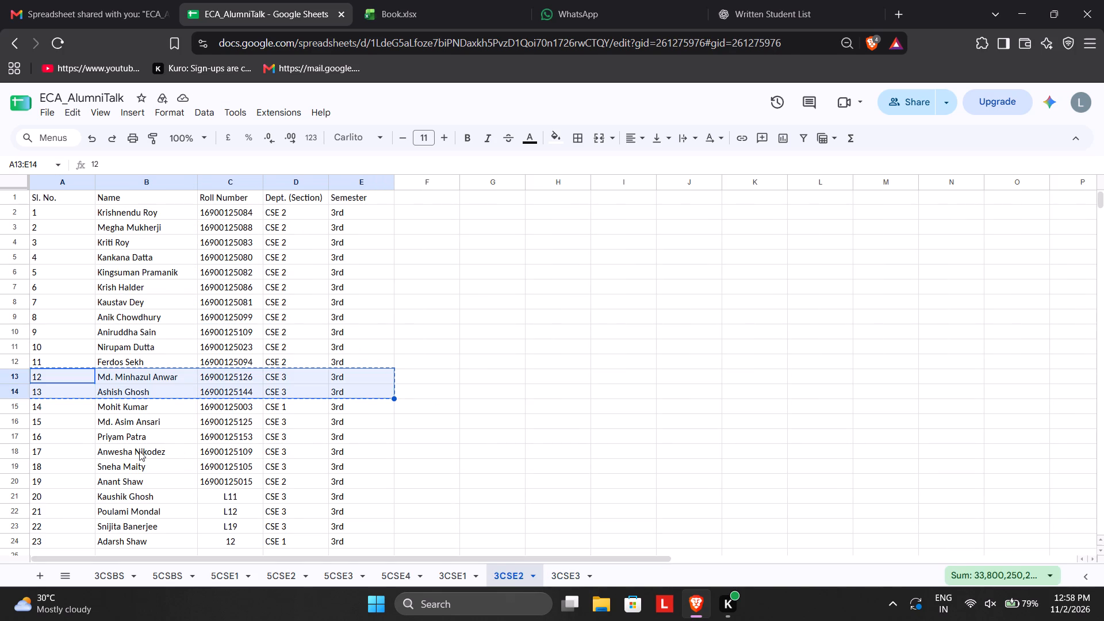
{"action": "left_click_drag", "start_coordinate": [139, 451], "coordinate": [317, 474]}
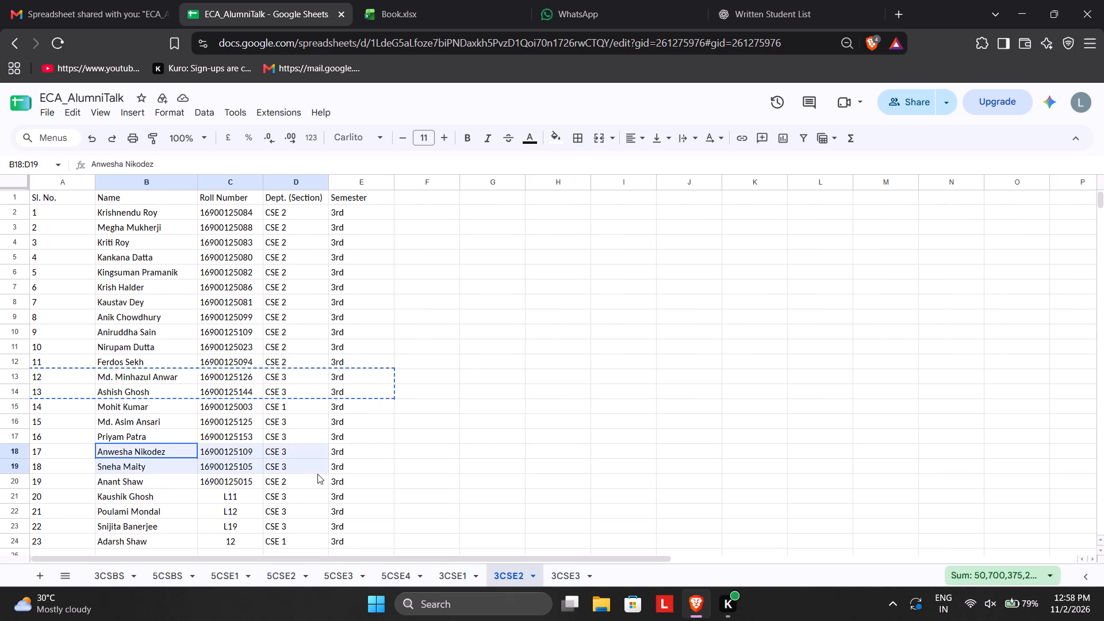
{"action": "left_click_drag", "start_coordinate": [317, 474], "coordinate": [181, 444]}
{"action": "left_click_drag", "start_coordinate": [70, 450], "coordinate": [174, 467]}
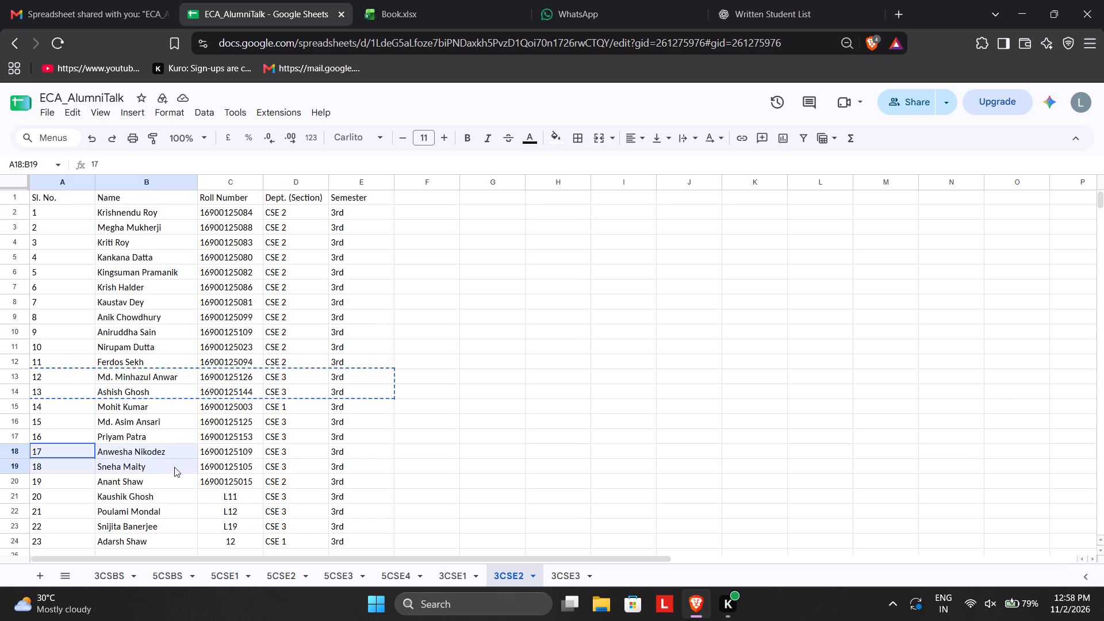
{"action": "left_click_drag", "start_coordinate": [174, 467], "coordinate": [347, 467]}
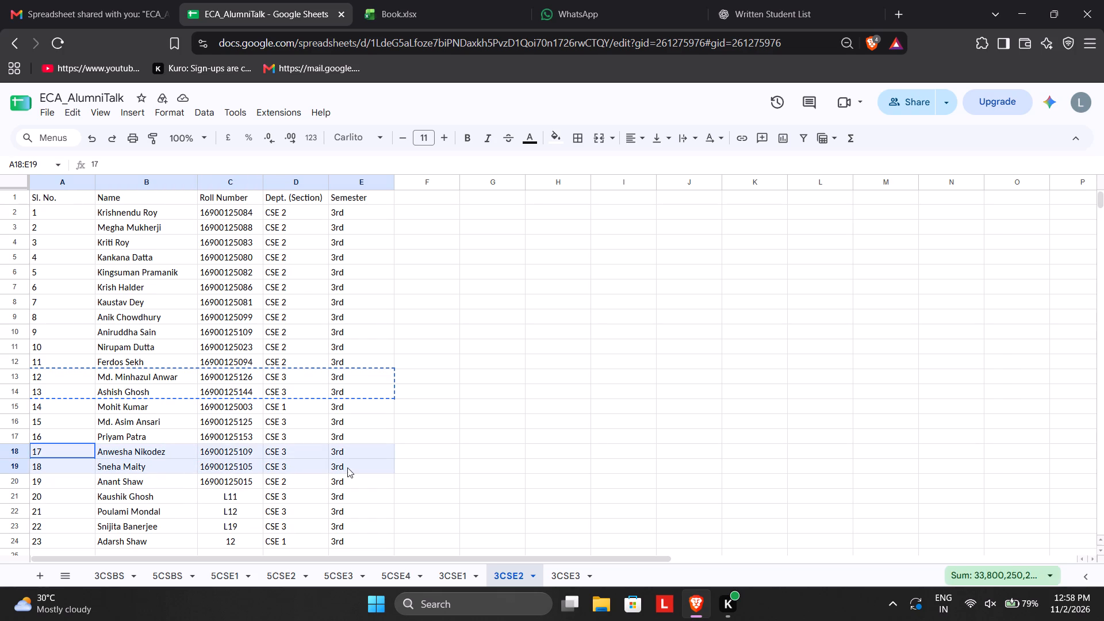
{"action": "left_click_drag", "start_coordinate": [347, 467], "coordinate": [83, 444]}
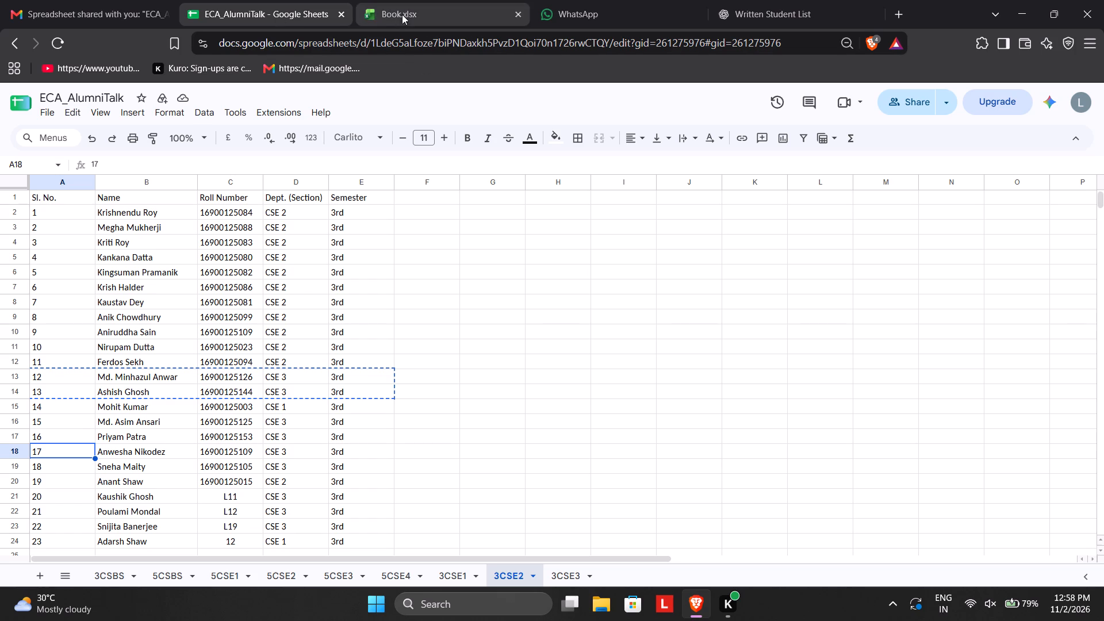
Widen the Name column in the 3CSE3 sheet to fit the full student names, and return to the 3CSE2 sheet.
{"action": "left_click", "coordinate": [578, 583]}
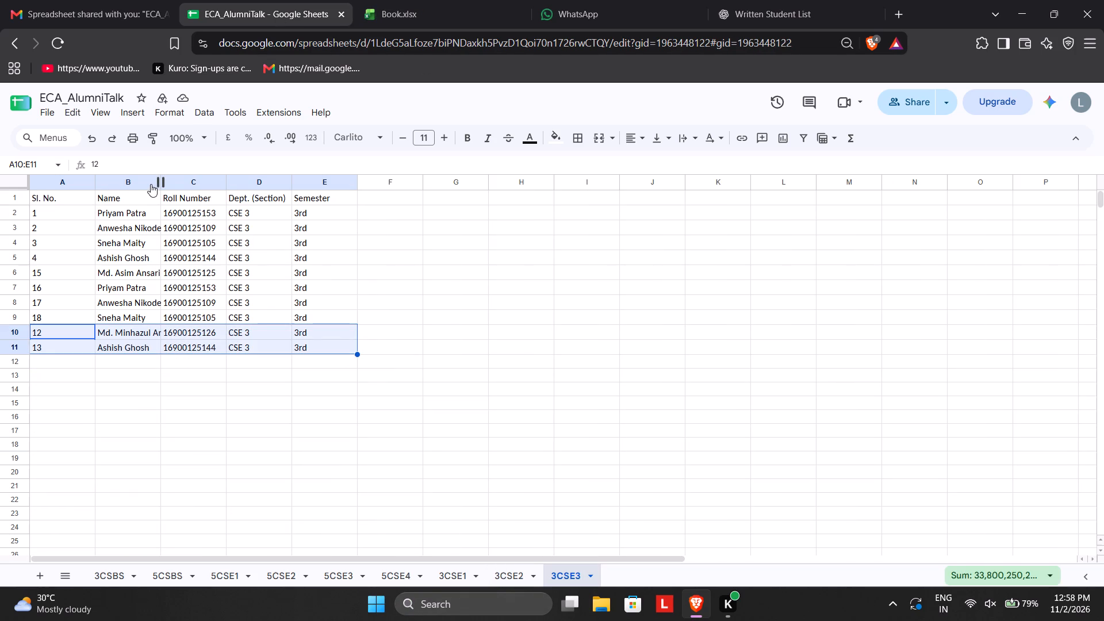
{"action": "left_click_drag", "start_coordinate": [159, 185], "coordinate": [184, 185]}
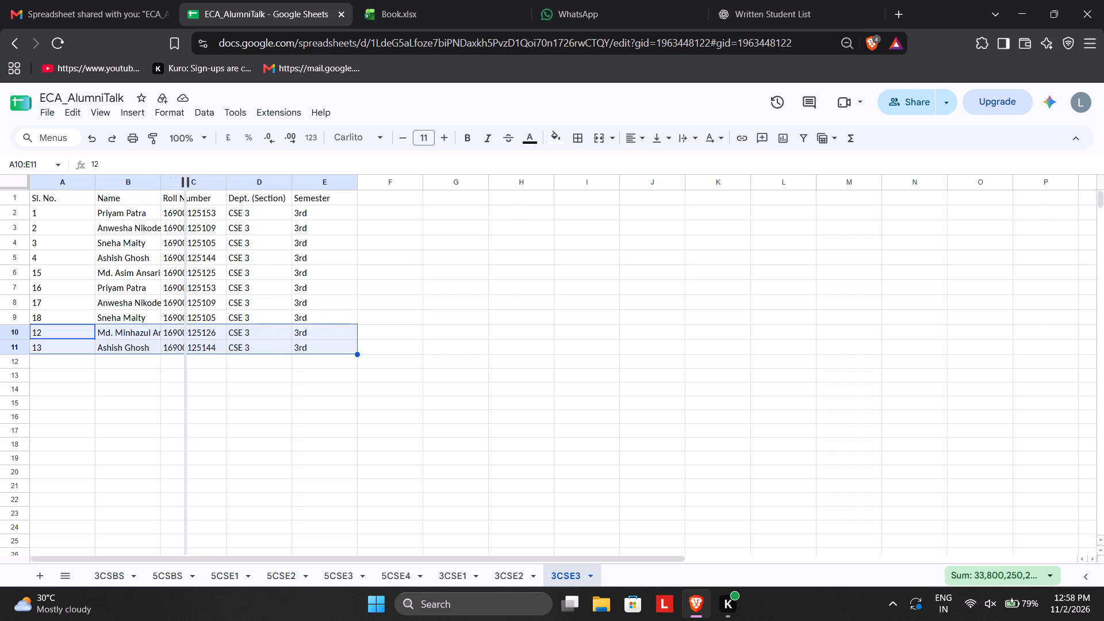
{"action": "left_click_drag", "start_coordinate": [184, 185], "coordinate": [185, 185]}
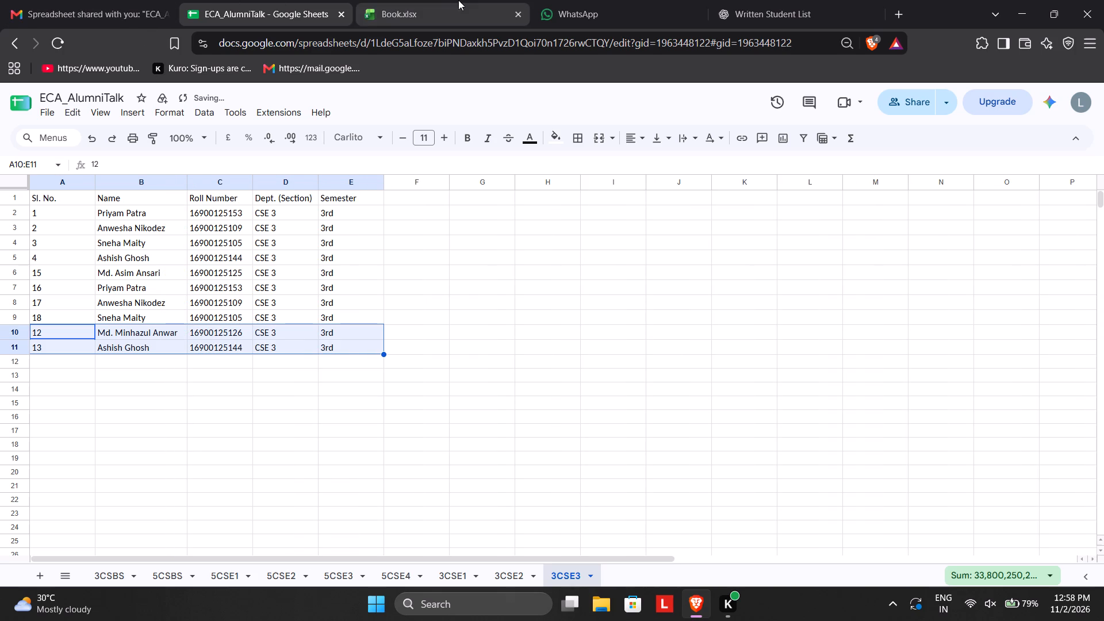
{"action": "left_click", "coordinate": [511, 578]}
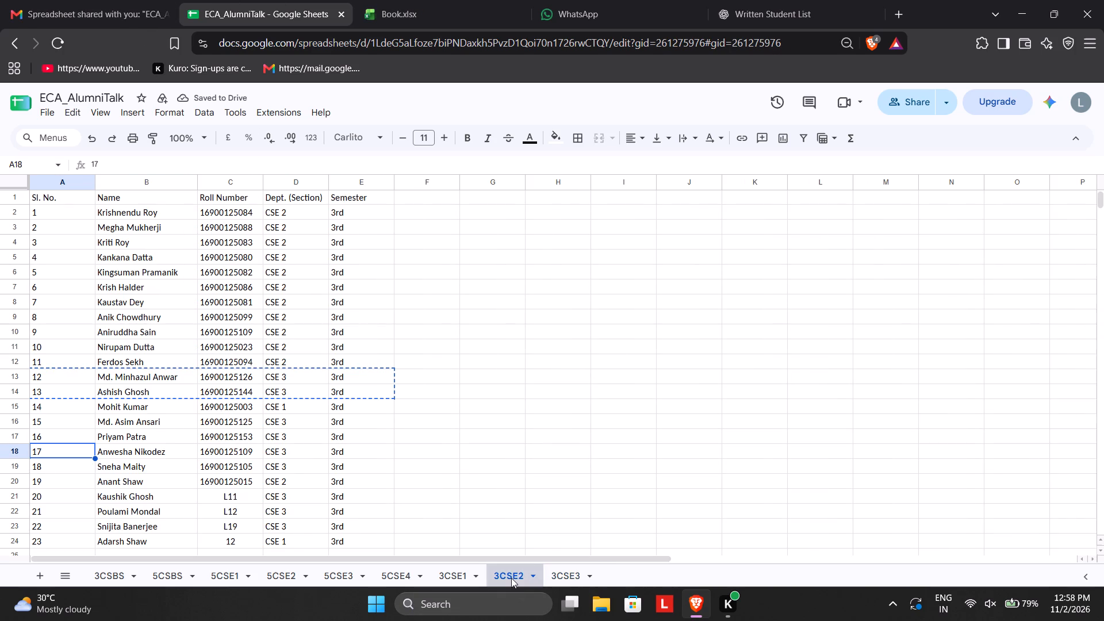
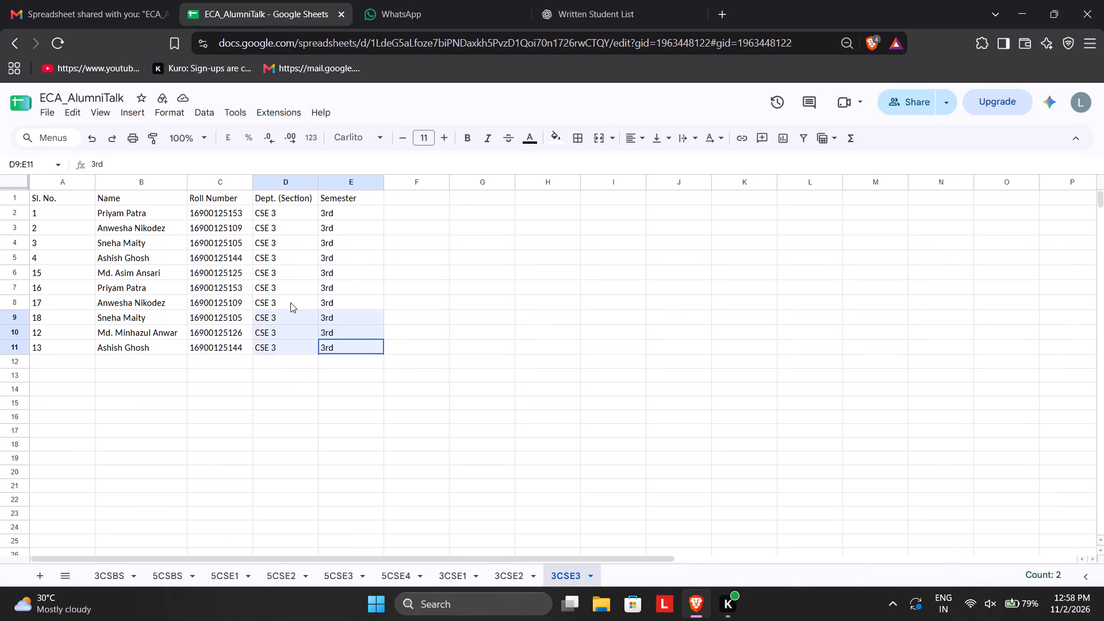
Clear all student entries from A2:E11 in the 3CSE3 sheet, keeping the header row.
{"action": "left_click_drag", "start_coordinate": [290, 302], "coordinate": [71, 215]}
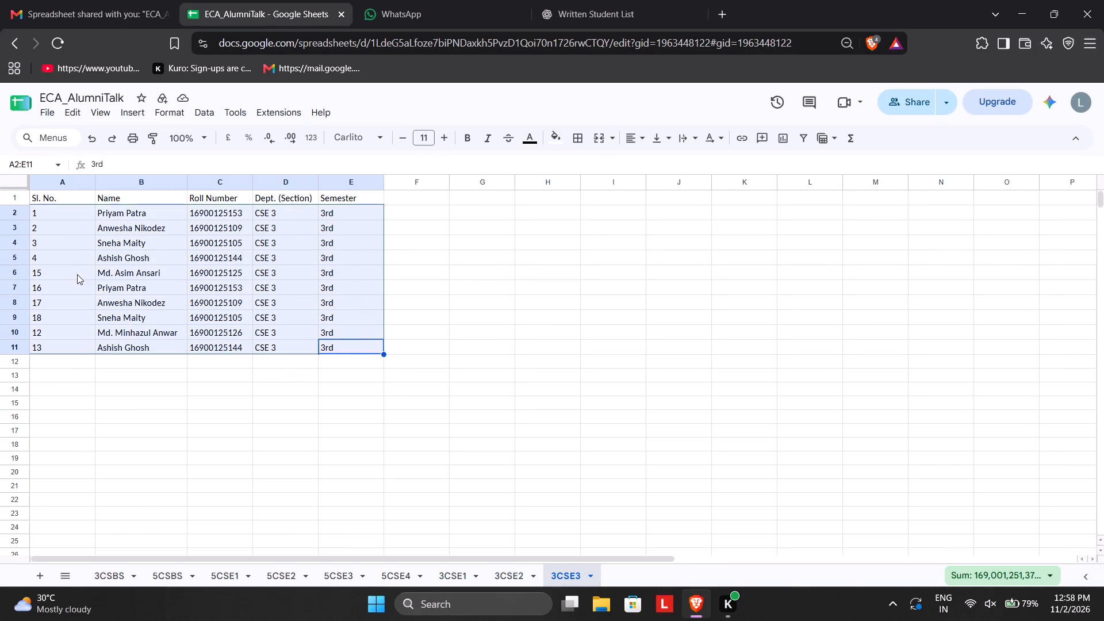
{"action": "key", "text": "Delete"}
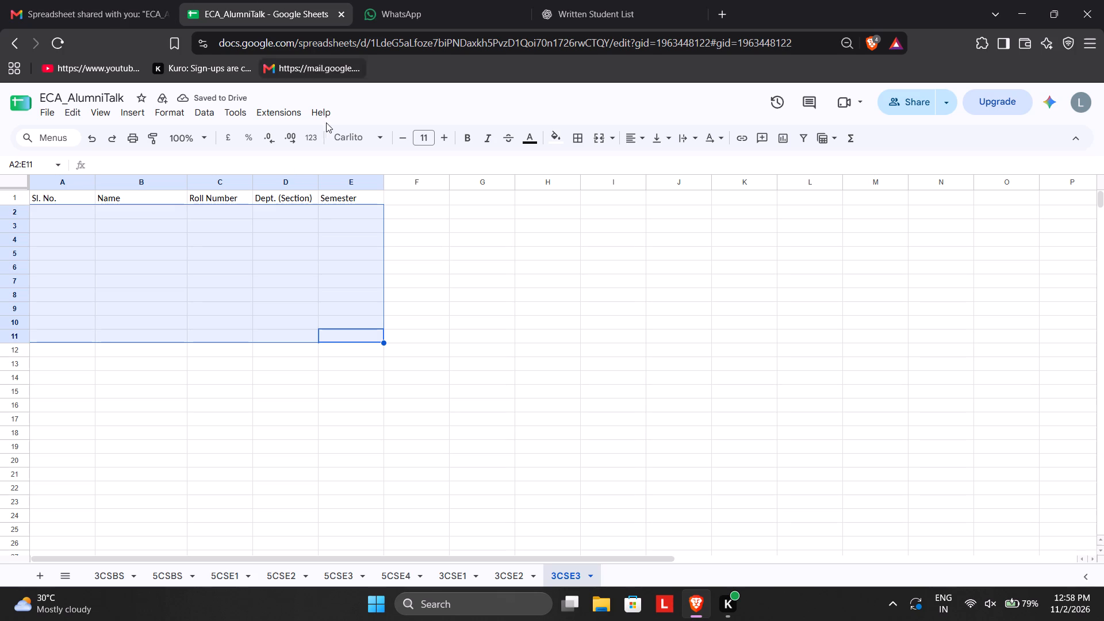
Return to the 3CSE2 sheet with the source student rows.
{"action": "left_click", "coordinate": [511, 572]}
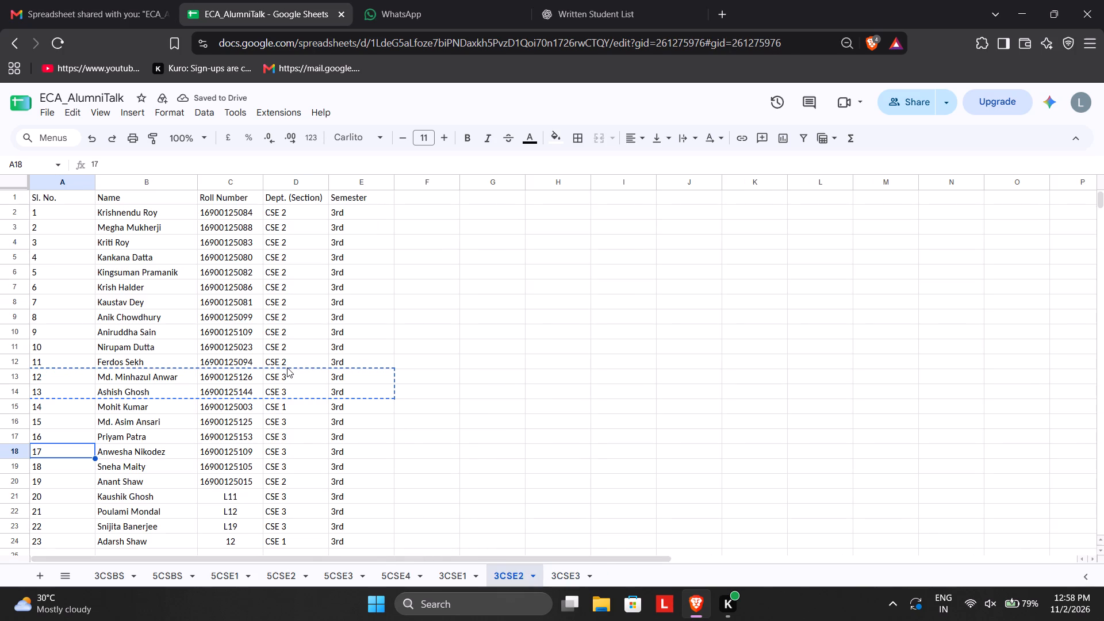
Copy the CSE 3 student rows A13:E14 from 3CSE2 into 3CSE3, starting at cell A2.
{"action": "scroll", "coordinate": [238, 309], "scroll_direction": "up", "scroll_amount": 2}
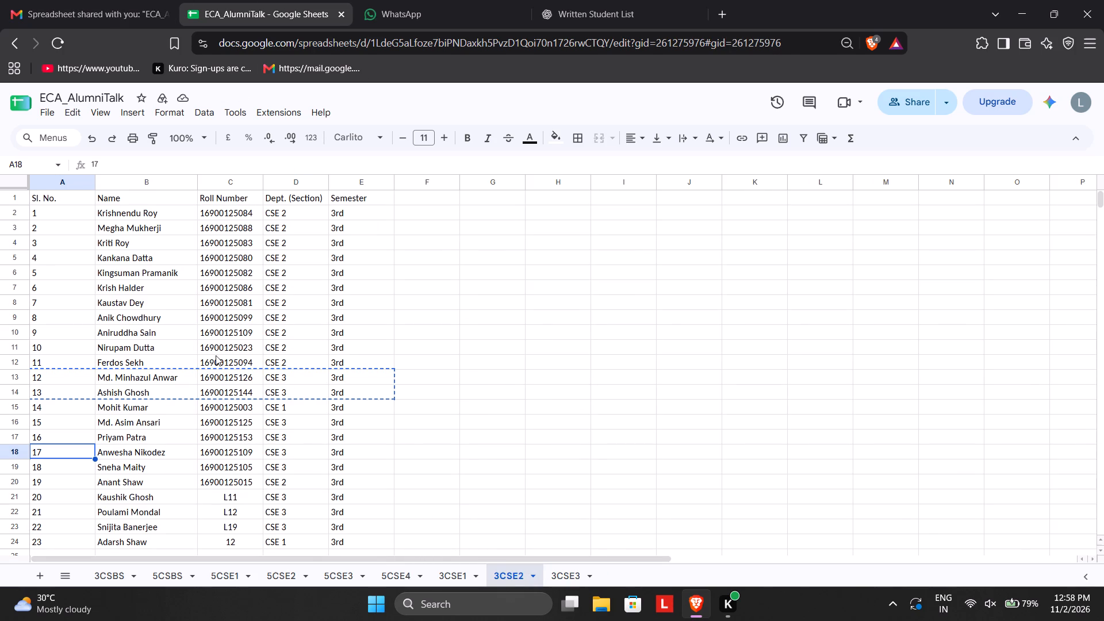
{"action": "left_click_drag", "start_coordinate": [66, 375], "coordinate": [376, 388]}
{"action": "key", "text": "ctrl+c"}
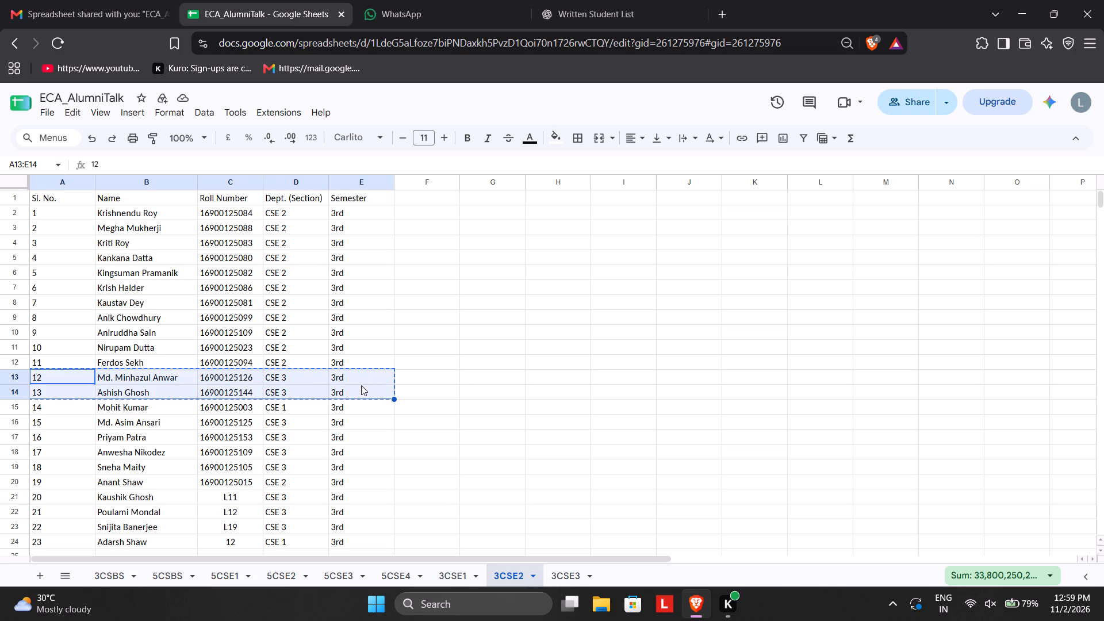
{"action": "key", "text": "ctrl+c"}
{"action": "left_click", "coordinate": [562, 576]}
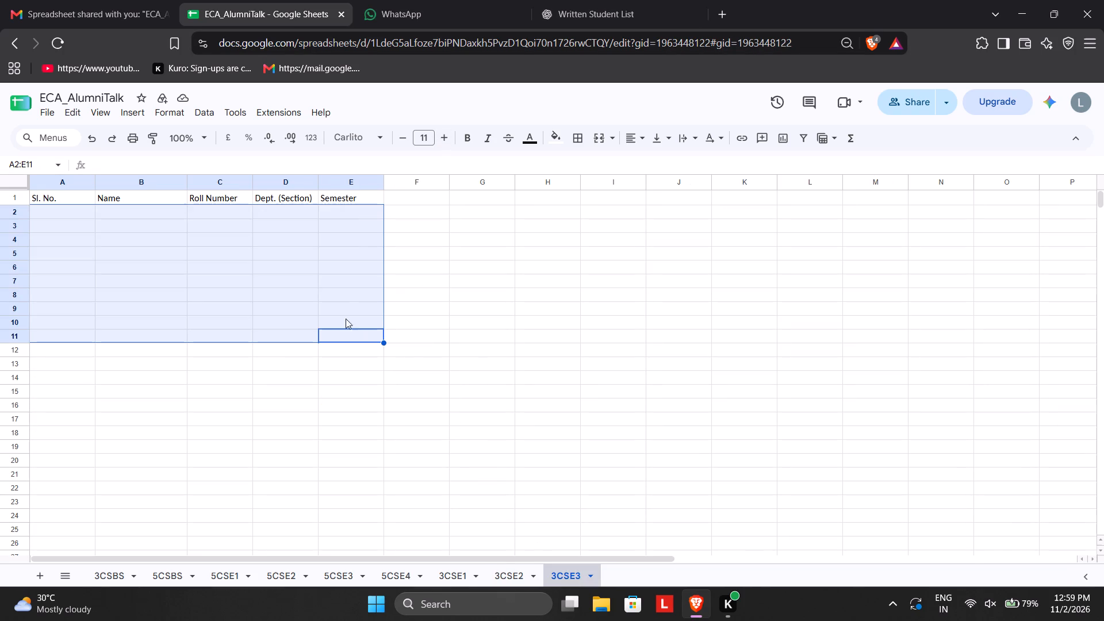
{"action": "left_click", "coordinate": [66, 211]}
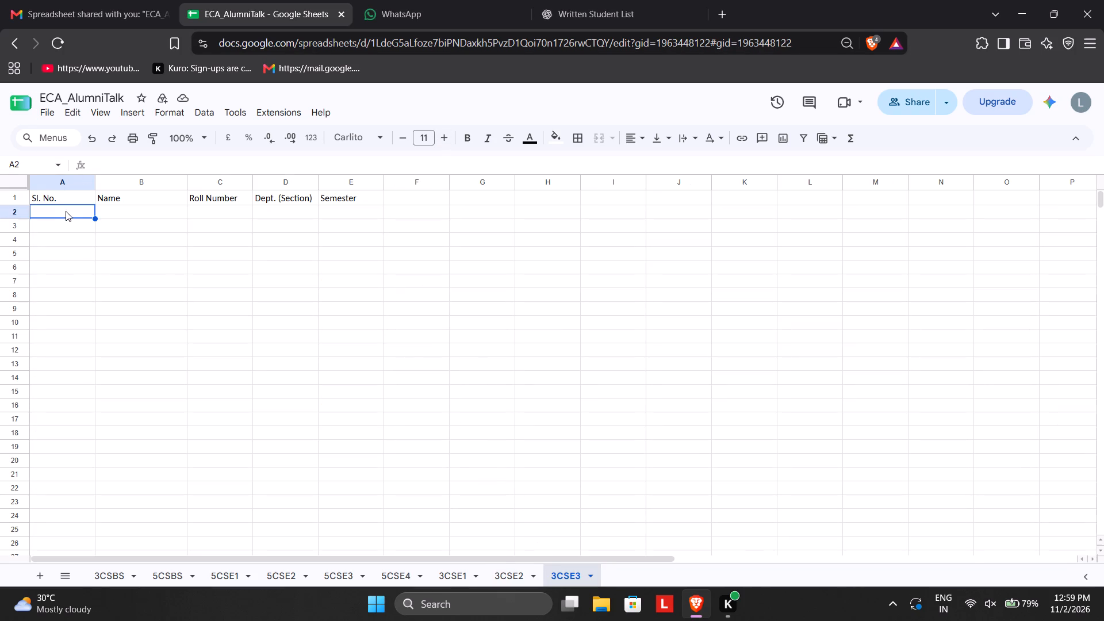
{"action": "key", "text": "ctrl+v"}
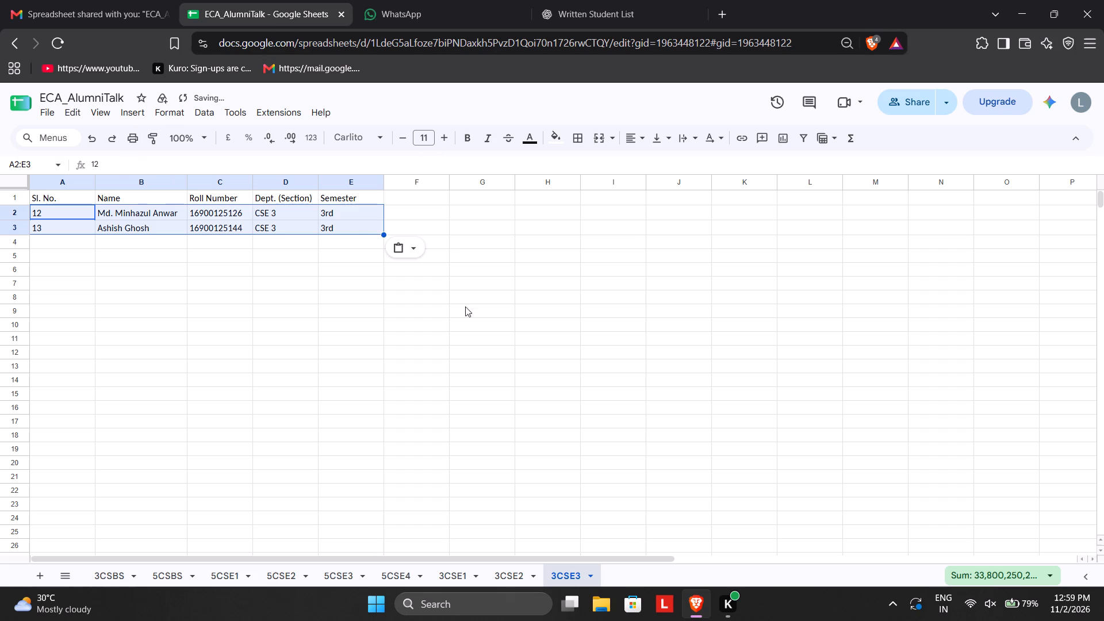
Copy the student rows A16:E23 from 3CSE2 into 3CSE3, starting at cell A4.
{"action": "left_click", "coordinate": [507, 571]}
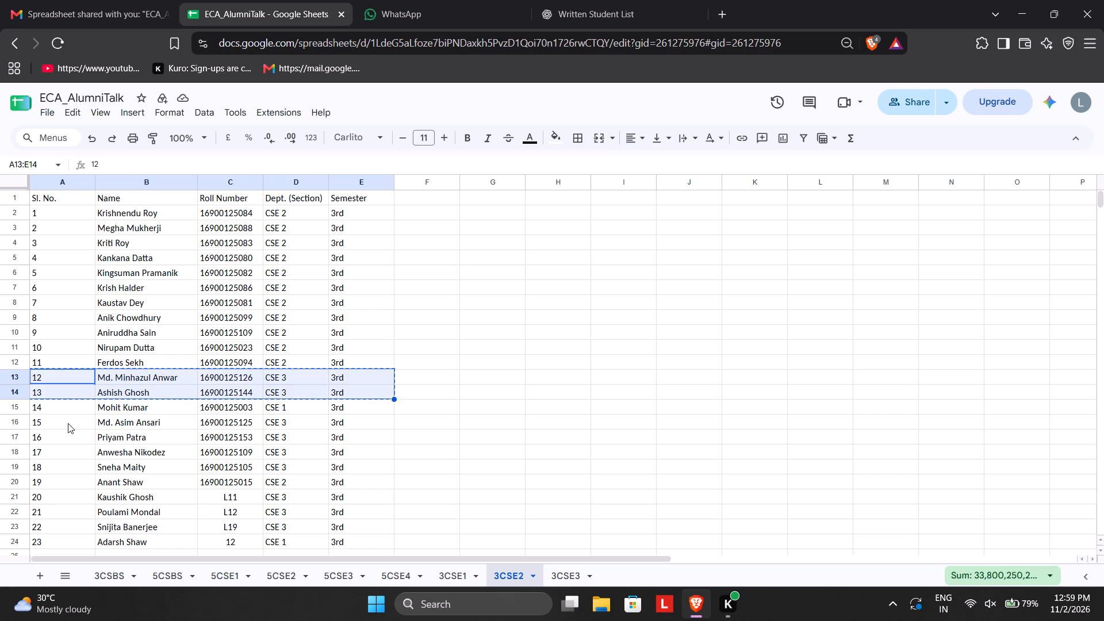
{"action": "left_click_drag", "start_coordinate": [68, 423], "coordinate": [331, 489]}
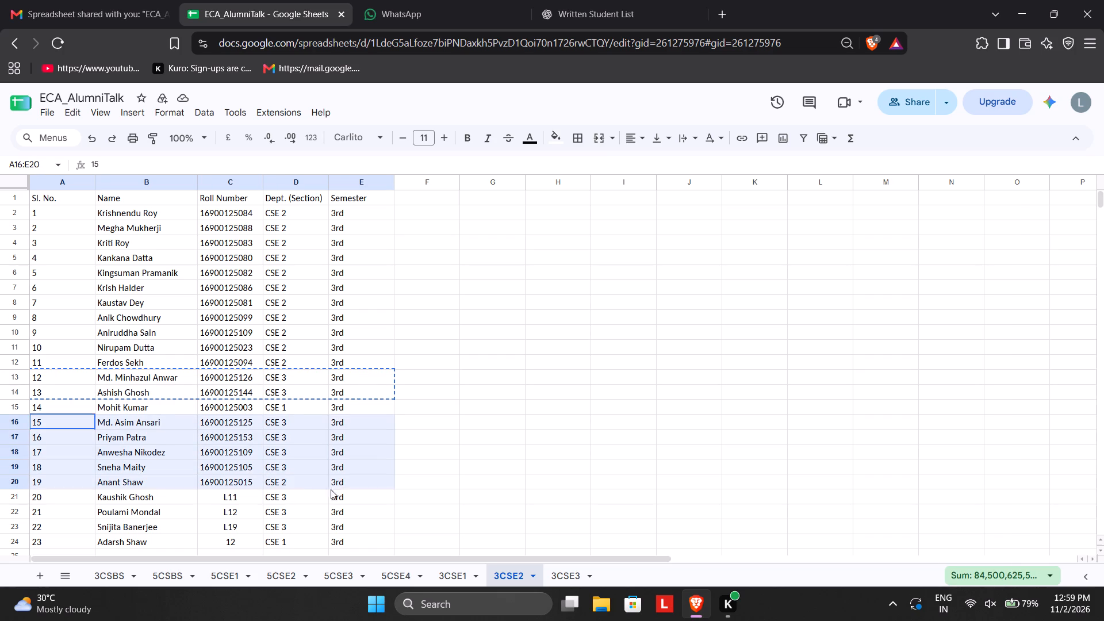
{"action": "left_click_drag", "start_coordinate": [331, 489], "coordinate": [375, 525]}
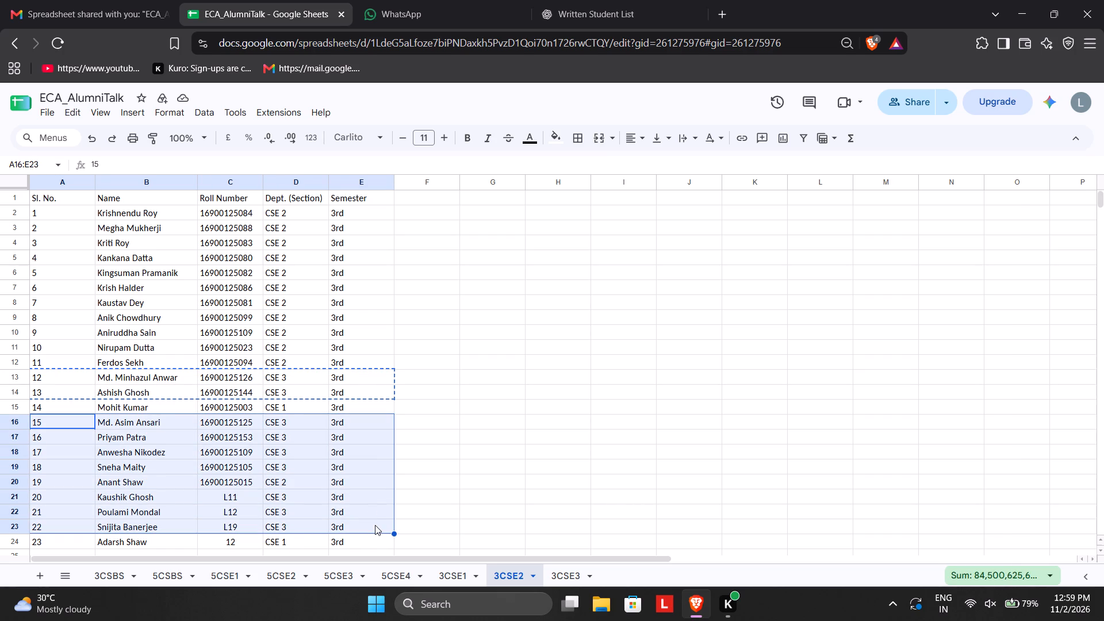
{"action": "key", "text": "ctrl+c"}
{"action": "key", "text": "ctrl+c"}
{"action": "key", "text": "ctrl+c"}
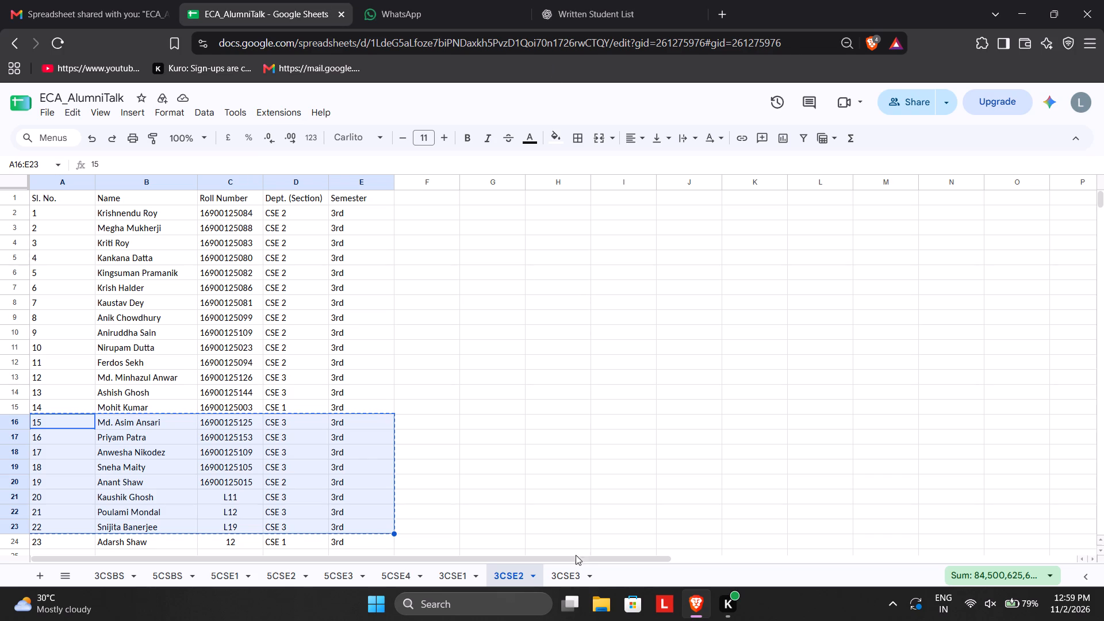
{"action": "left_click", "coordinate": [569, 570]}
{"action": "left_click", "coordinate": [70, 247]}
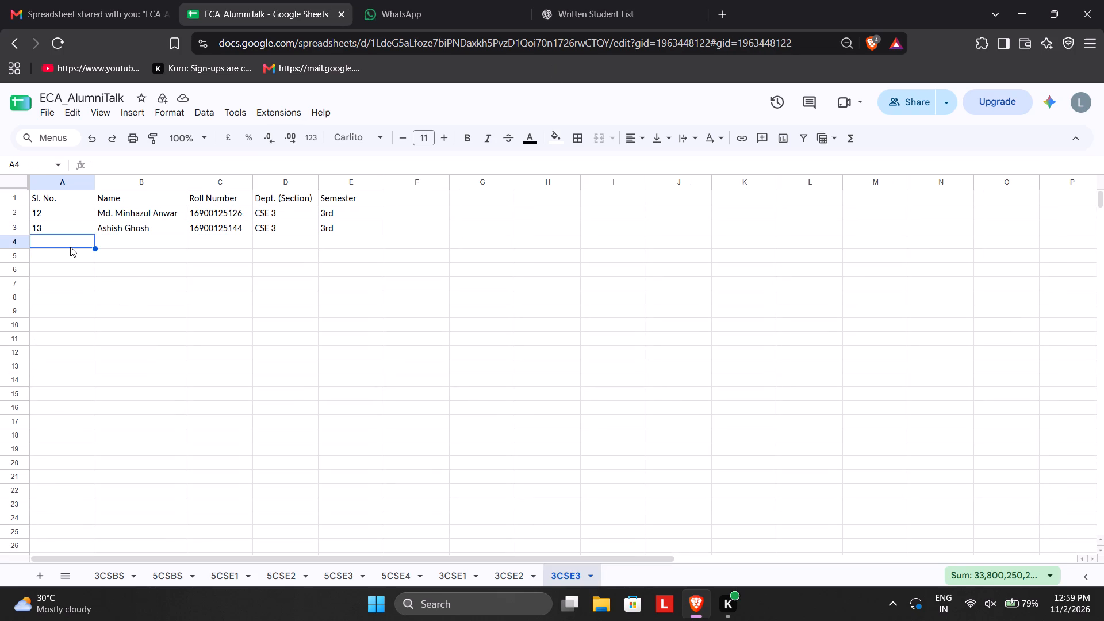
{"action": "key", "text": "ctrl+v"}
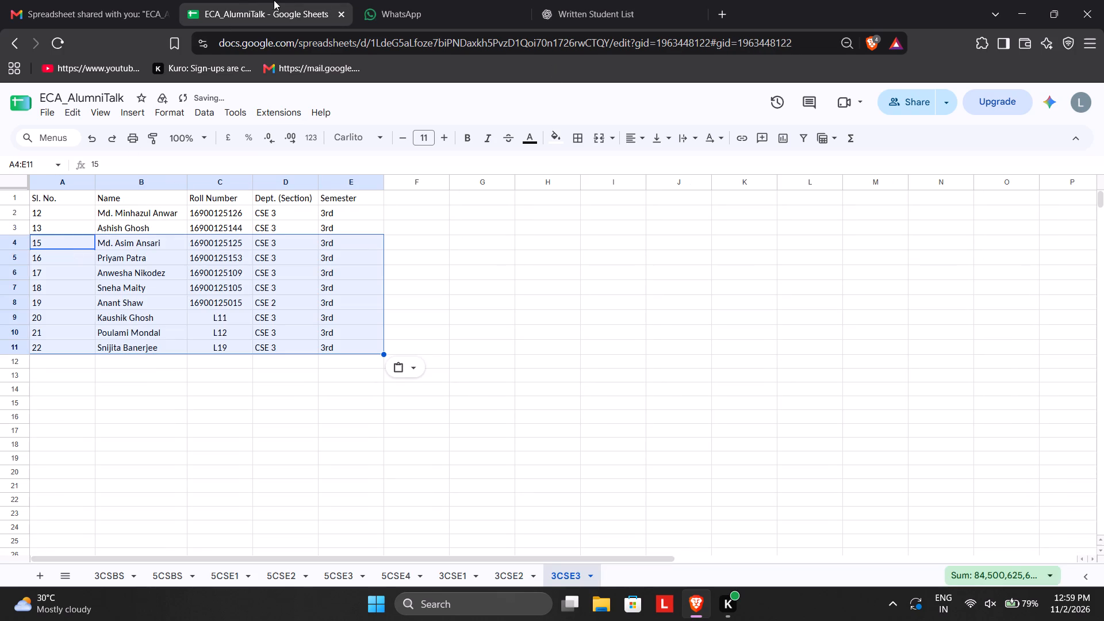
Copy the CSE-3 (X) student row A31:E31 from 3CSE2 into 3CSE3, starting at cell A12.
{"action": "left_click", "coordinate": [505, 574]}
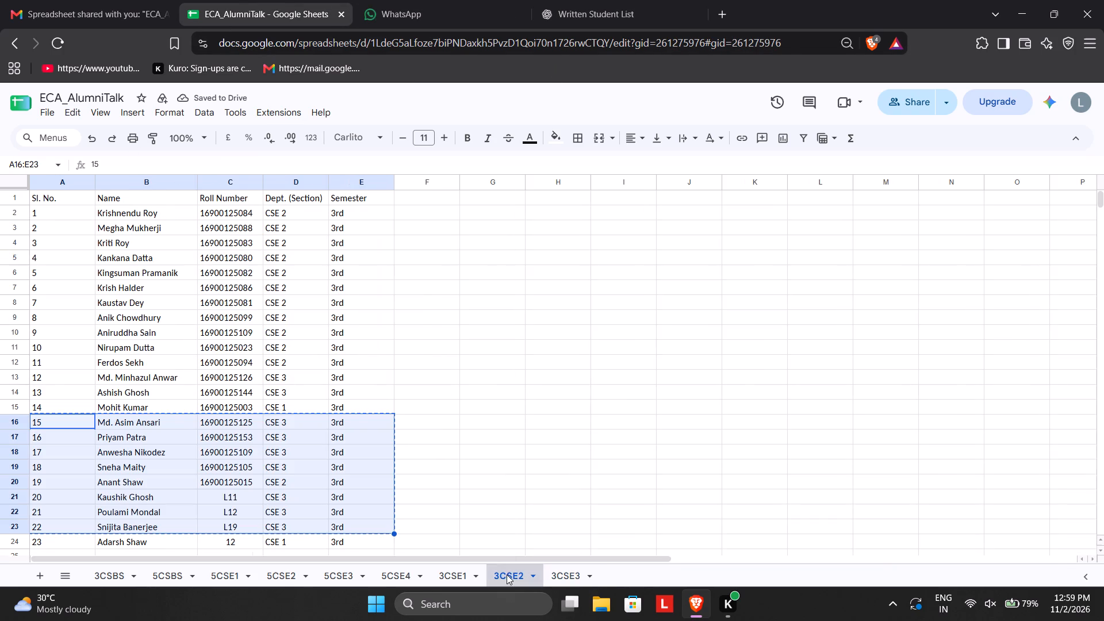
{"action": "scroll", "coordinate": [295, 458], "scroll_direction": "down", "scroll_amount": 1}
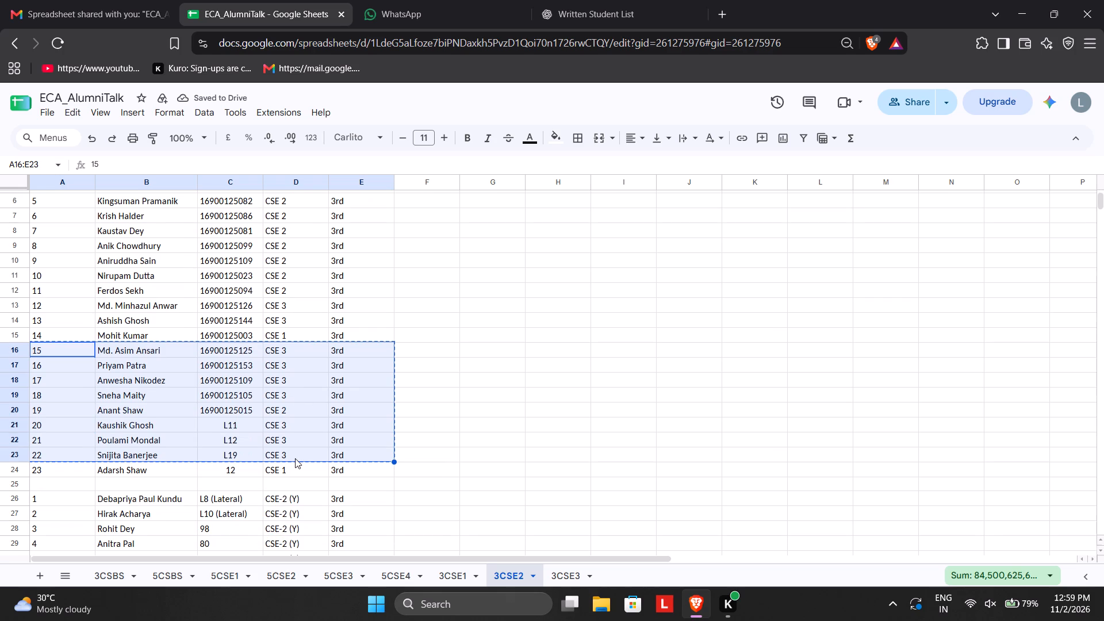
{"action": "scroll", "coordinate": [295, 458], "scroll_direction": "down", "scroll_amount": 1}
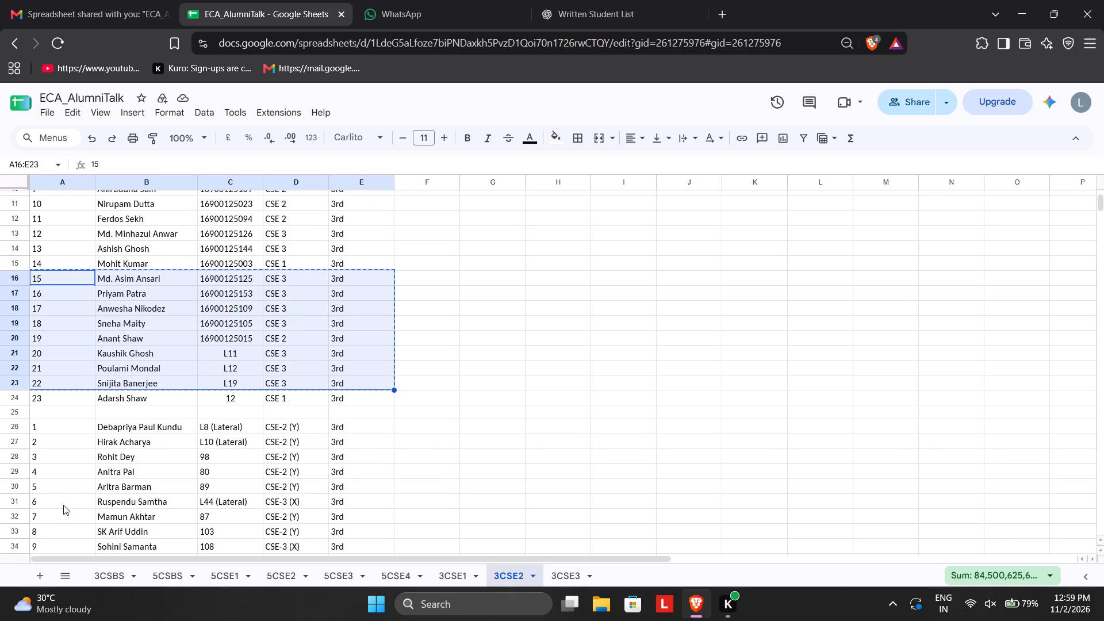
{"action": "left_click_drag", "start_coordinate": [64, 498], "coordinate": [349, 503]}
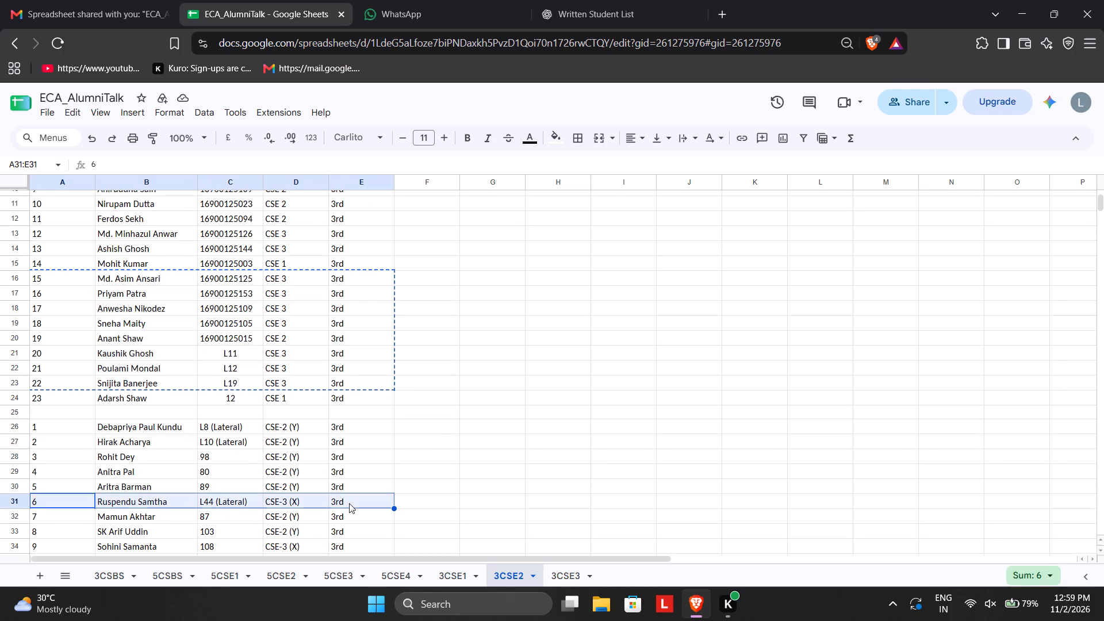
{"action": "key", "text": "ctrl+c"}
{"action": "key", "text": "ctrl+c"}
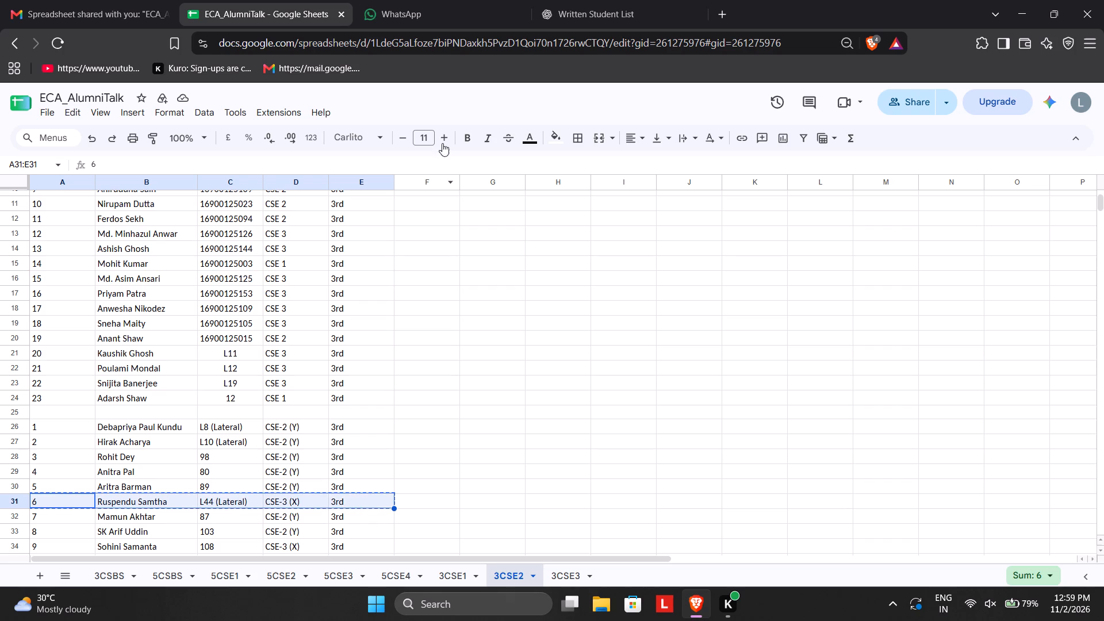
{"action": "left_click", "coordinate": [575, 577]}
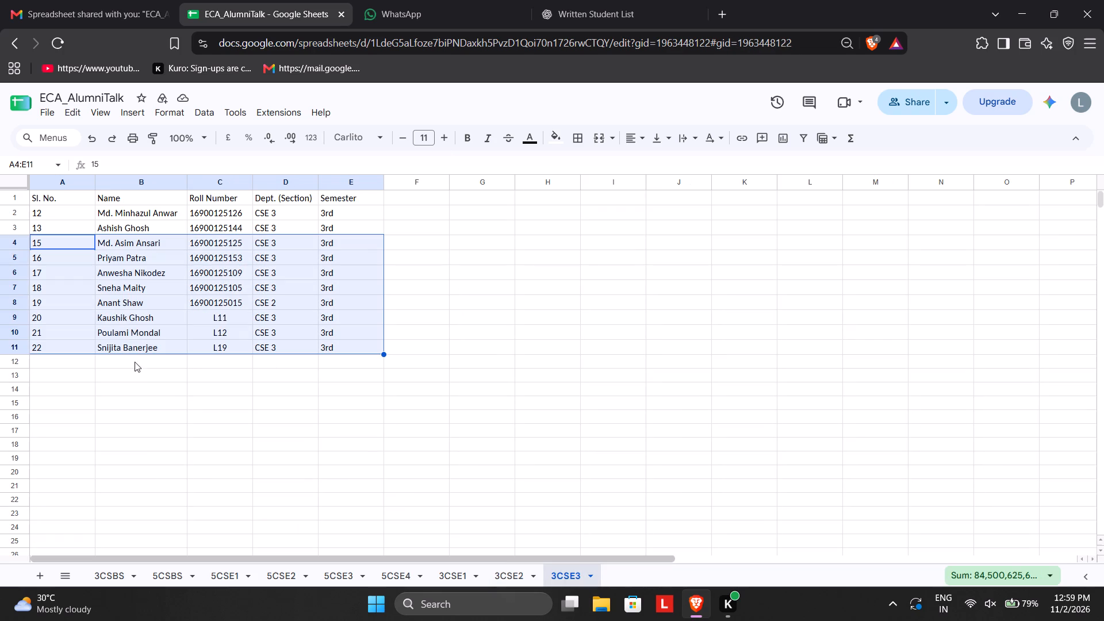
{"action": "left_click", "coordinate": [79, 362]}
{"action": "key", "text": "ctrl+v"}
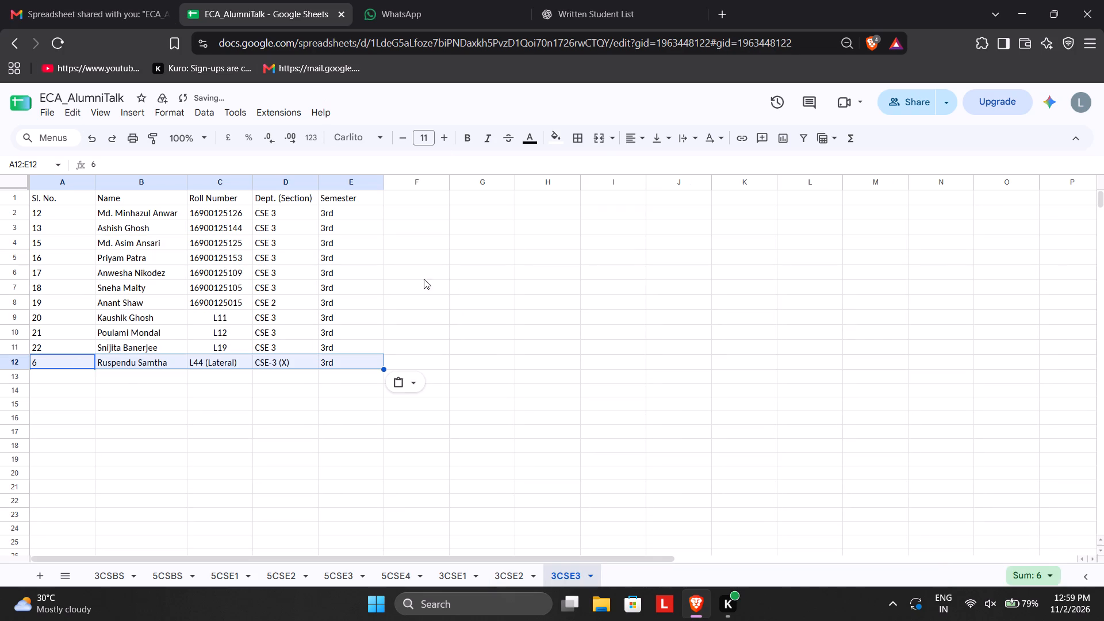
Copy the CSE-3 (X) student row A34:E34 from 3CSE2 into 3CSE3, starting at cell A13.
{"action": "left_click", "coordinate": [521, 572]}
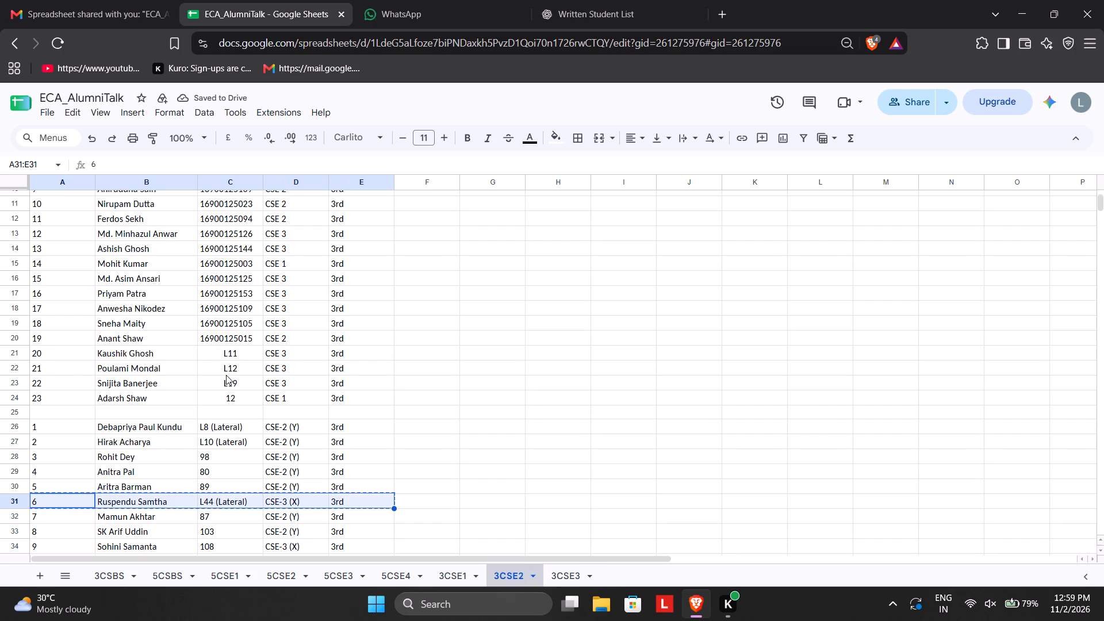
{"action": "scroll", "coordinate": [226, 375], "scroll_direction": "down", "scroll_amount": 1}
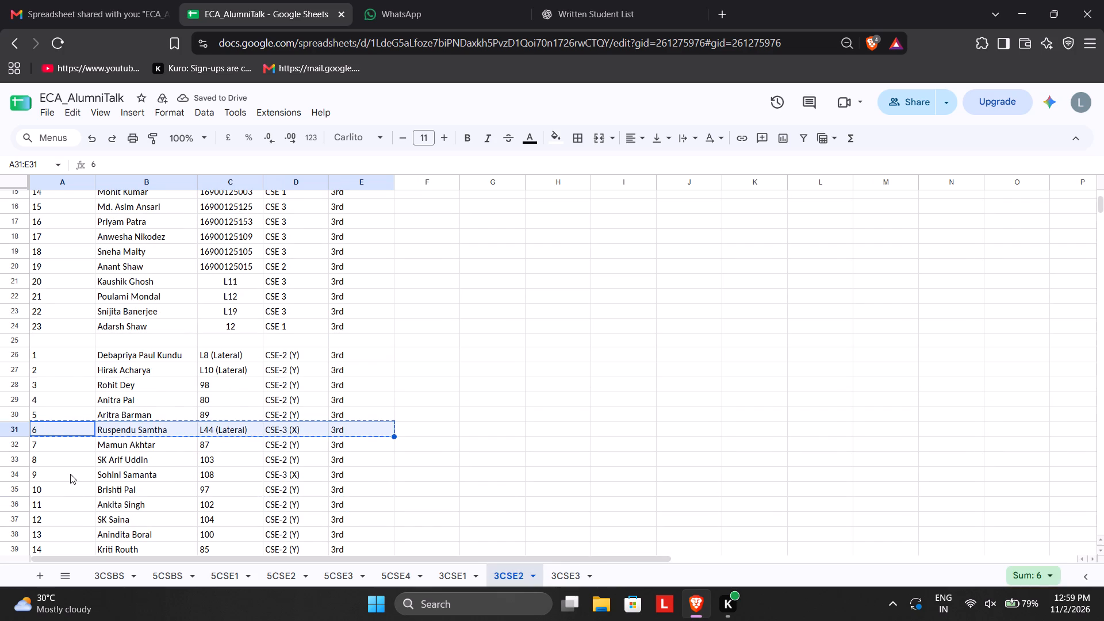
{"action": "left_click_drag", "start_coordinate": [71, 470], "coordinate": [218, 486]}
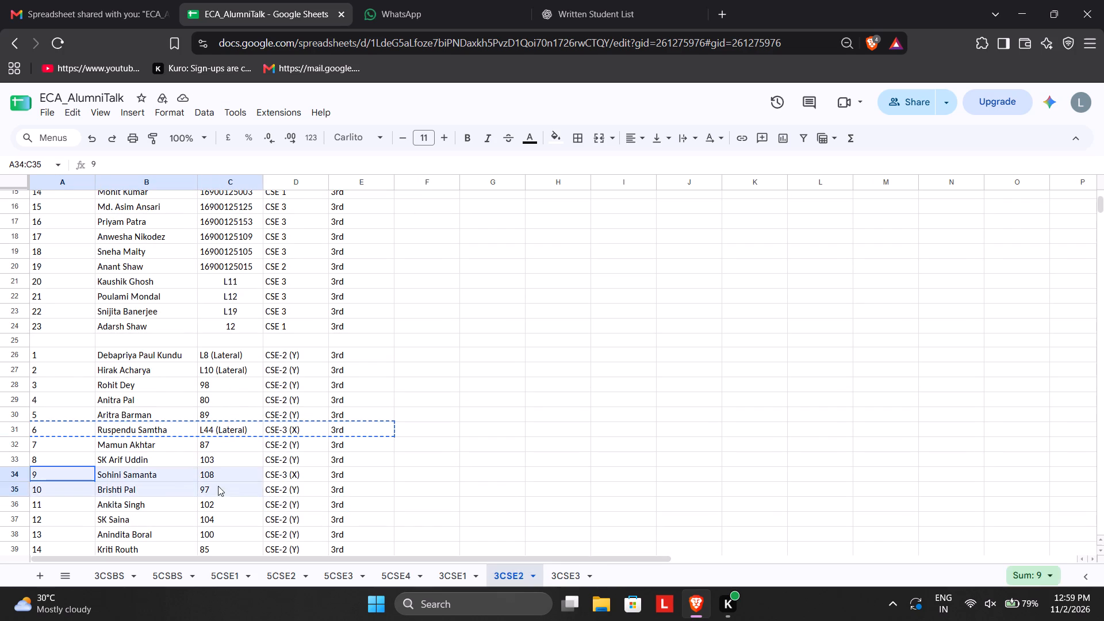
{"action": "left_click_drag", "start_coordinate": [218, 486], "coordinate": [362, 471]}
{"action": "key", "text": "ctrl+c"}
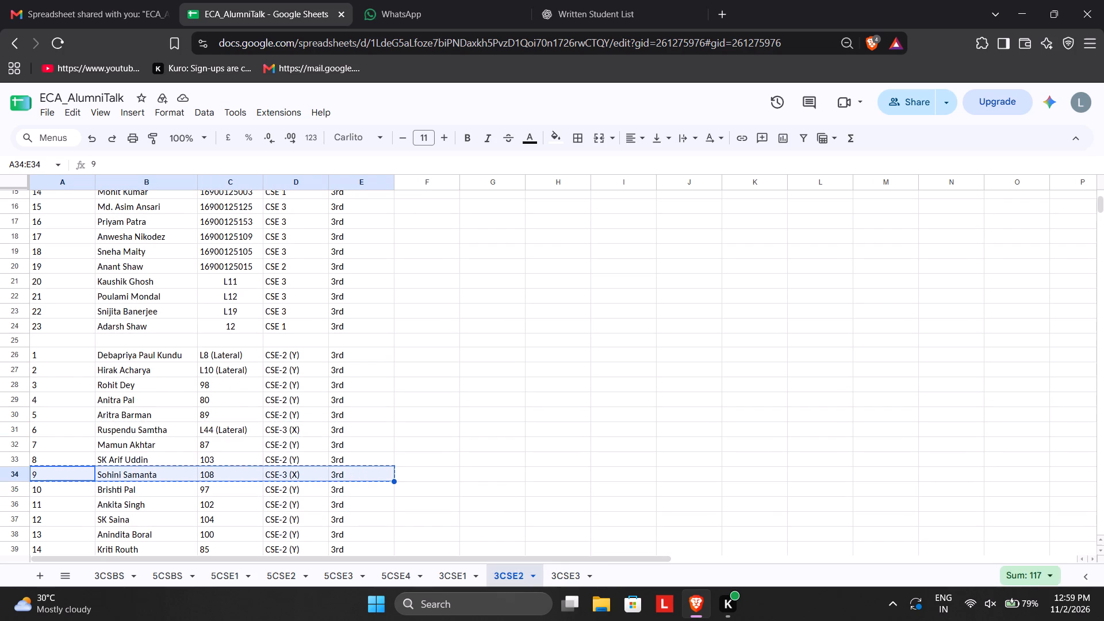
{"action": "key", "text": "ctrl+c"}
{"action": "left_click", "coordinate": [559, 569]}
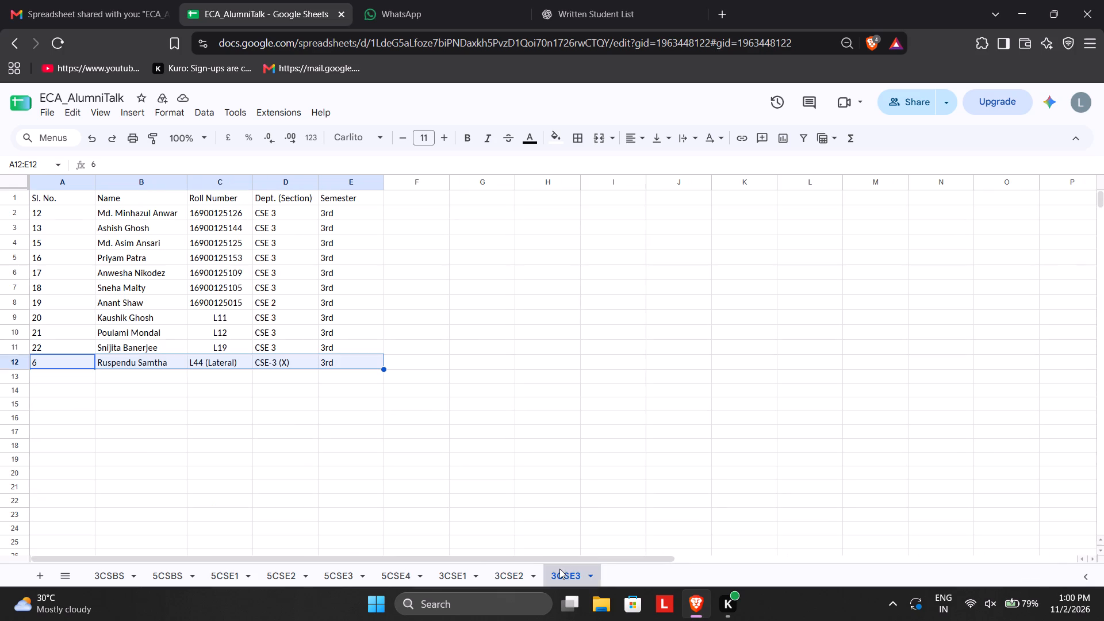
{"action": "left_click", "coordinate": [82, 381]}
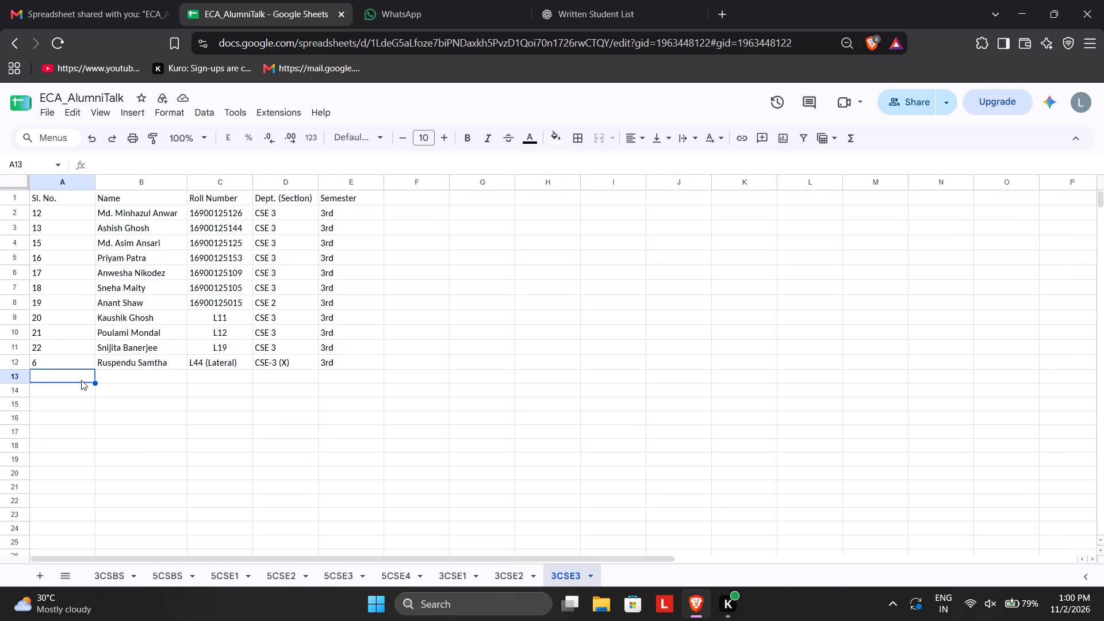
{"action": "key", "text": "ctrl+v"}
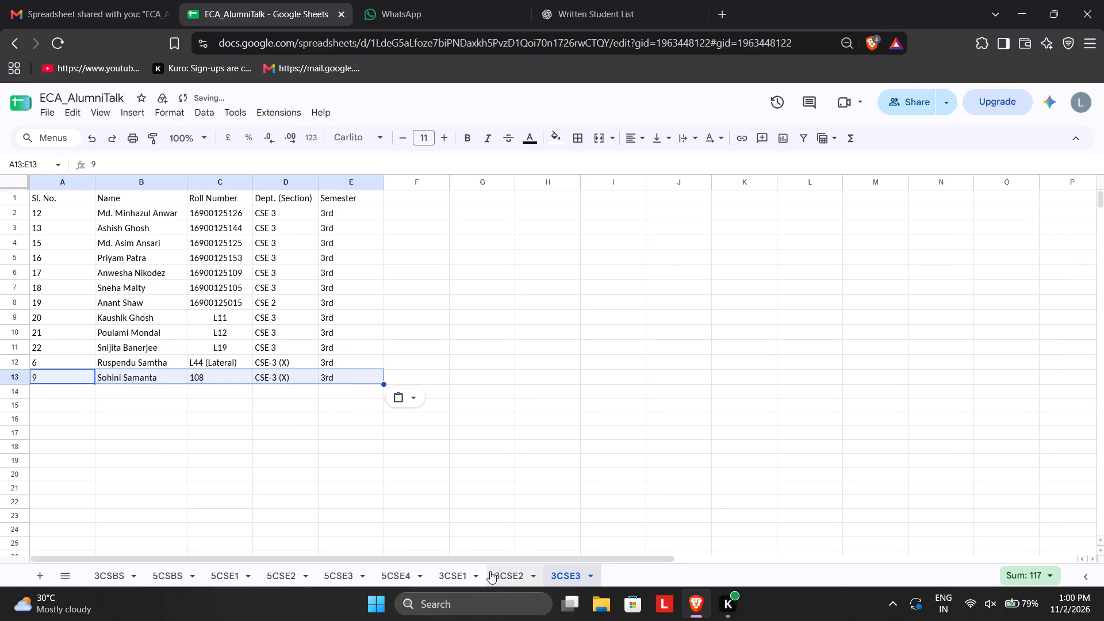
Clear the separator row cells A25:E25 between the two student lists in 3CSE2.
{"action": "left_click", "coordinate": [490, 570]}
{"action": "scroll", "coordinate": [281, 486], "scroll_direction": "down", "scroll_amount": 1}
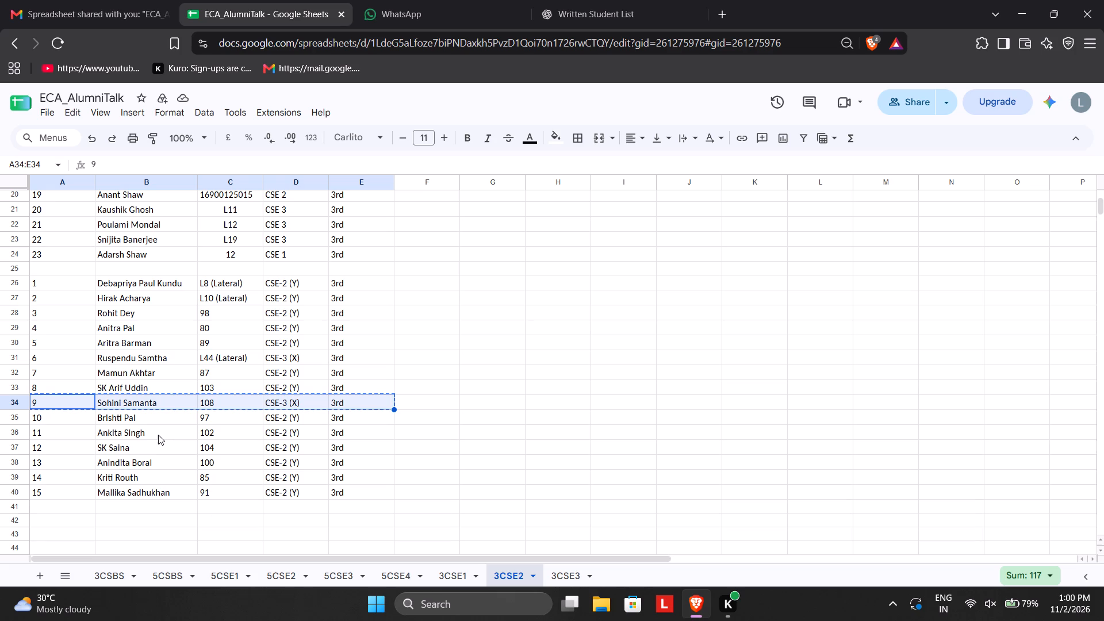
{"action": "left_click_drag", "start_coordinate": [49, 264], "coordinate": [356, 270]}
{"action": "key", "text": "Delete"}
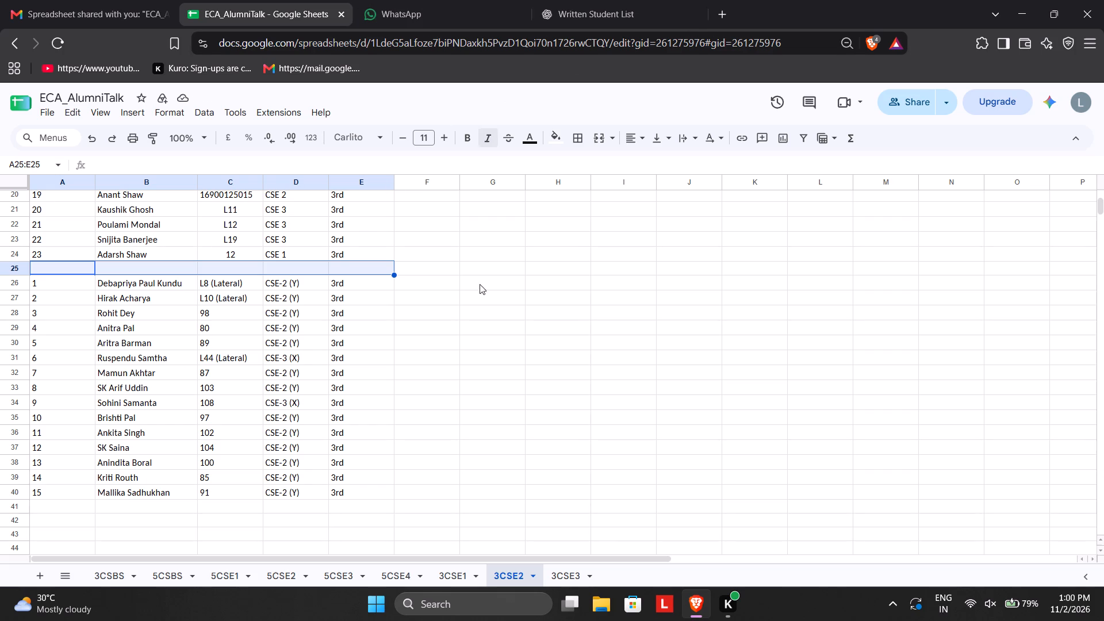
Set the first serial number in cell A2 of 3CSE3 to 1.
{"action": "left_click", "coordinate": [565, 573]}
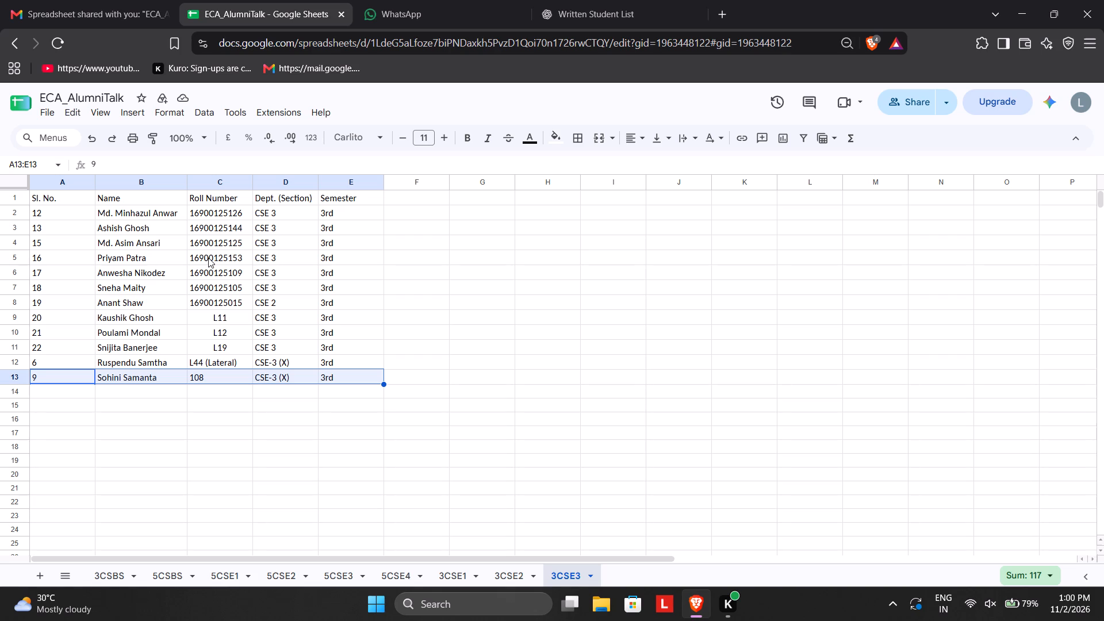
{"action": "scroll", "coordinate": [210, 257], "scroll_direction": "up", "scroll_amount": 5}
{"action": "left_click_drag", "start_coordinate": [52, 209], "coordinate": [91, 354]}
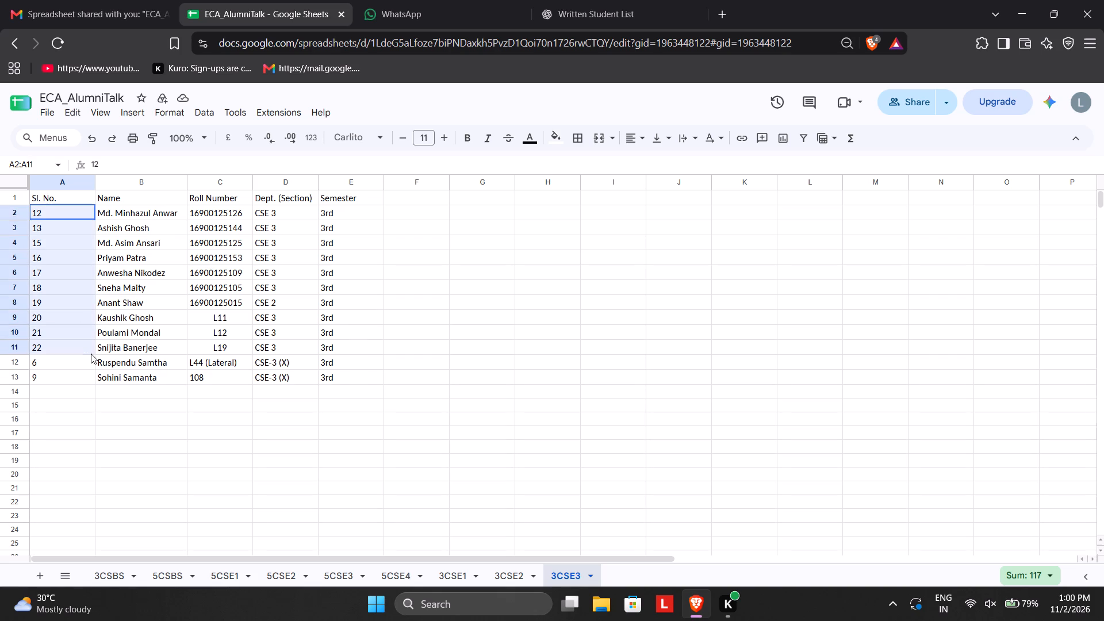
{"action": "left_click_drag", "start_coordinate": [91, 354], "coordinate": [92, 377]}
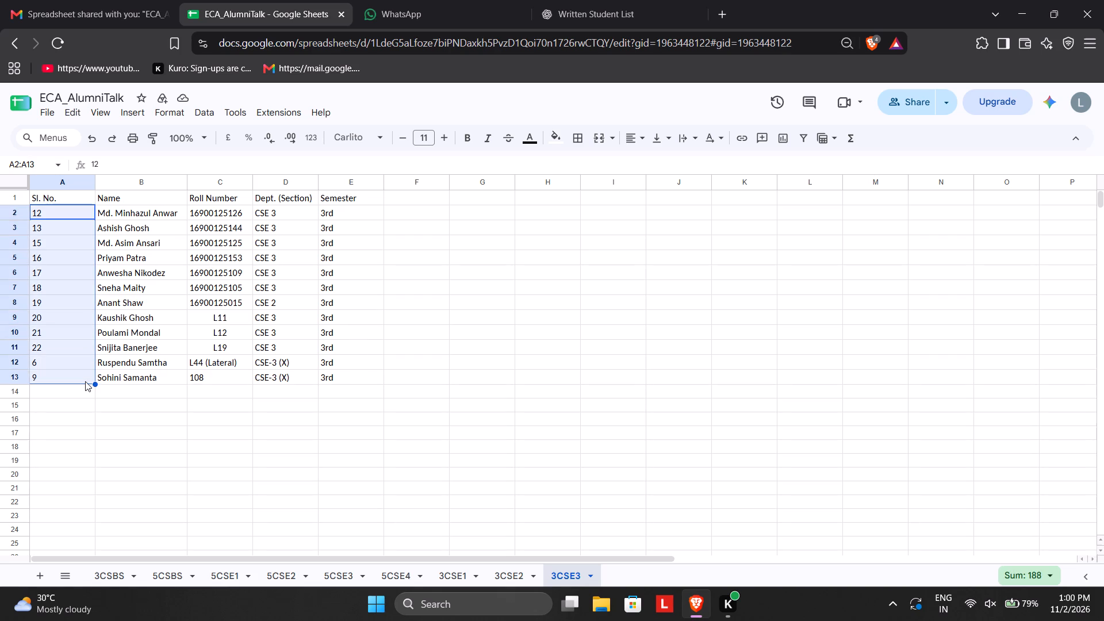
{"action": "key", "text": "1"}
{"action": "key", "text": "Return"}
{"action": "key", "text": "Return"}
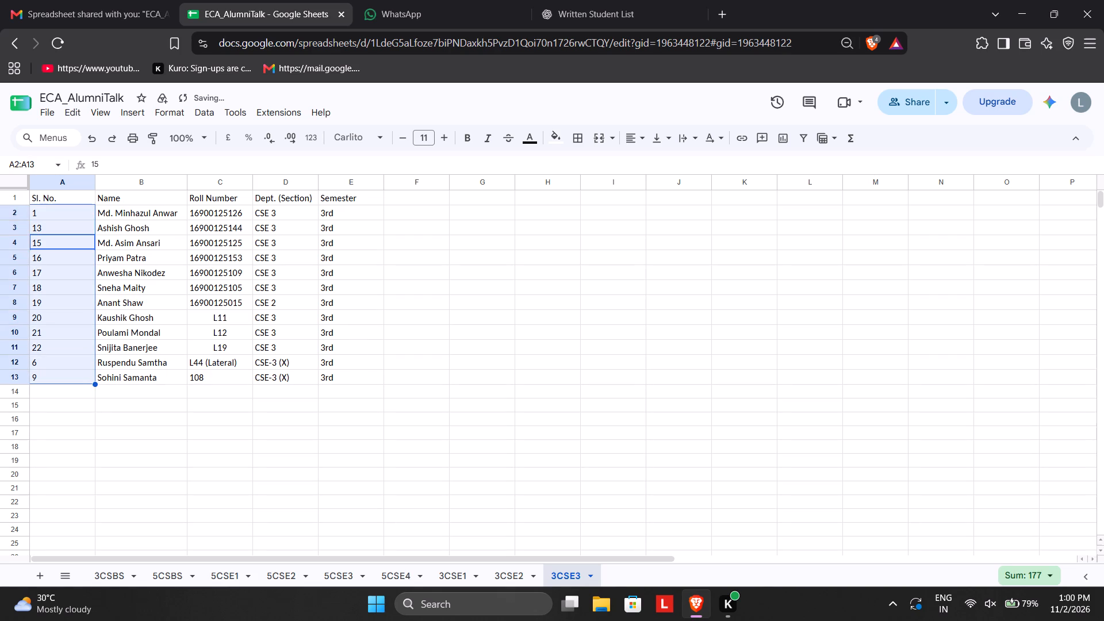
{"action": "key", "text": "Up"}
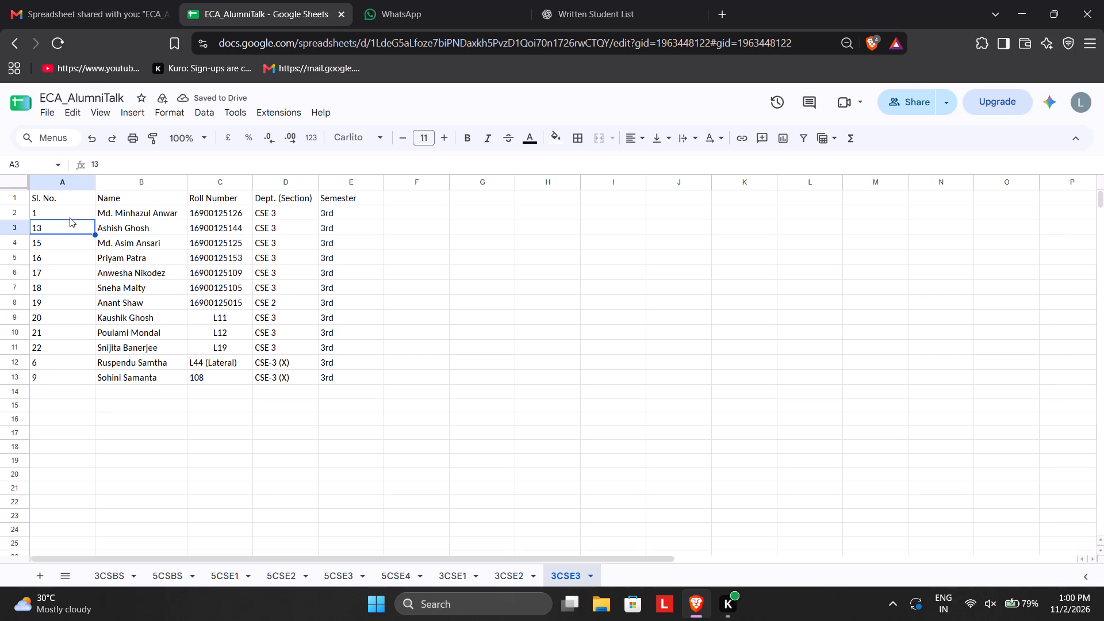
Renumber the serial numbers in cells A2:A13 of 3CSE3 consecutively from 1 to 12.
{"action": "left_click_drag", "start_coordinate": [70, 215], "coordinate": [94, 378]}
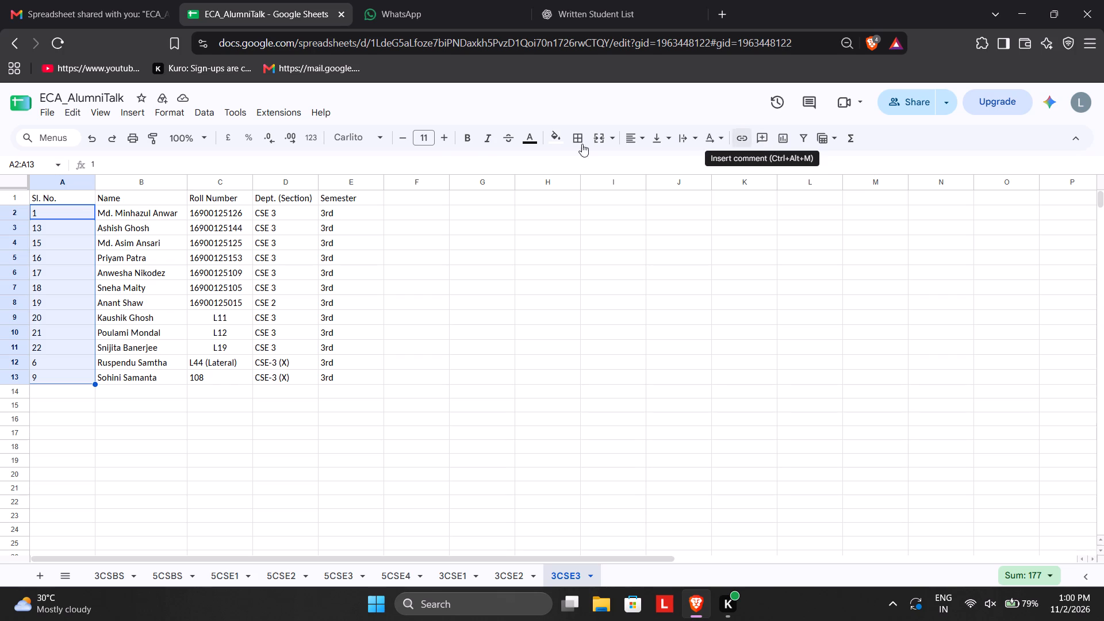
{"action": "key", "text": "1"}
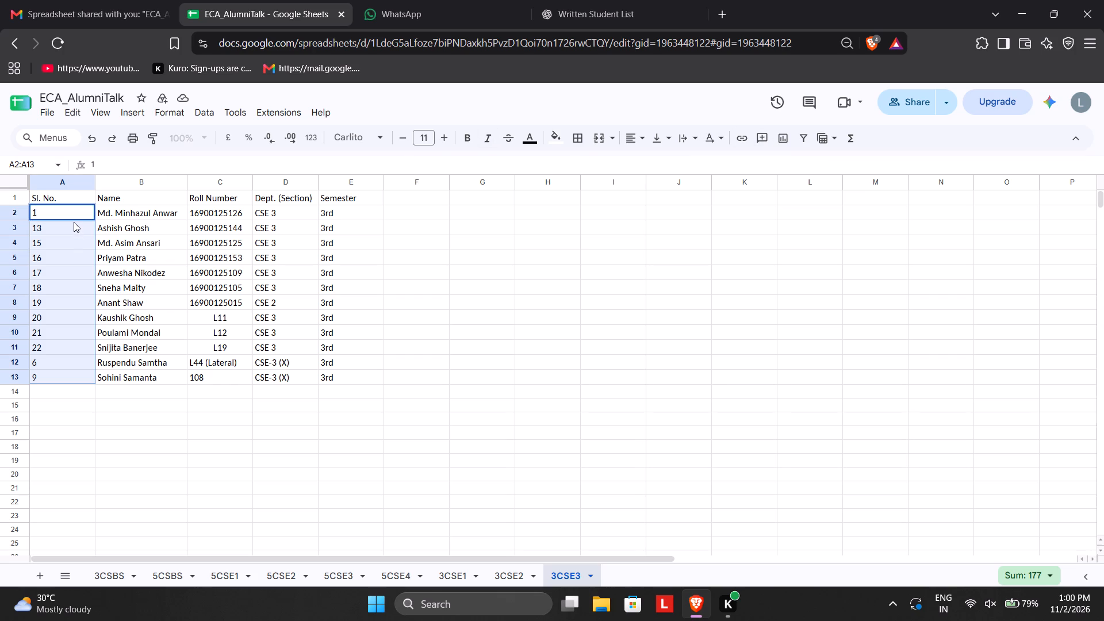
{"action": "key", "text": "Return"}
{"action": "key", "text": "2"}
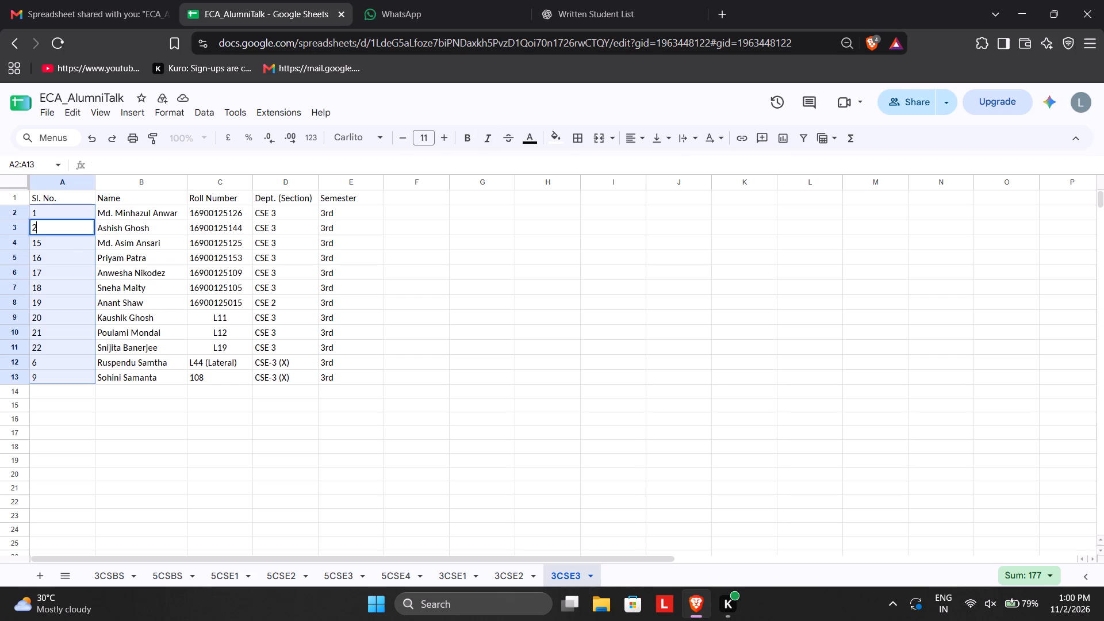
{"action": "key", "text": "Return"}
{"action": "key", "text": "3"}
{"action": "key", "text": "Return"}
{"action": "key", "text": "4"}
{"action": "key", "text": "Return"}
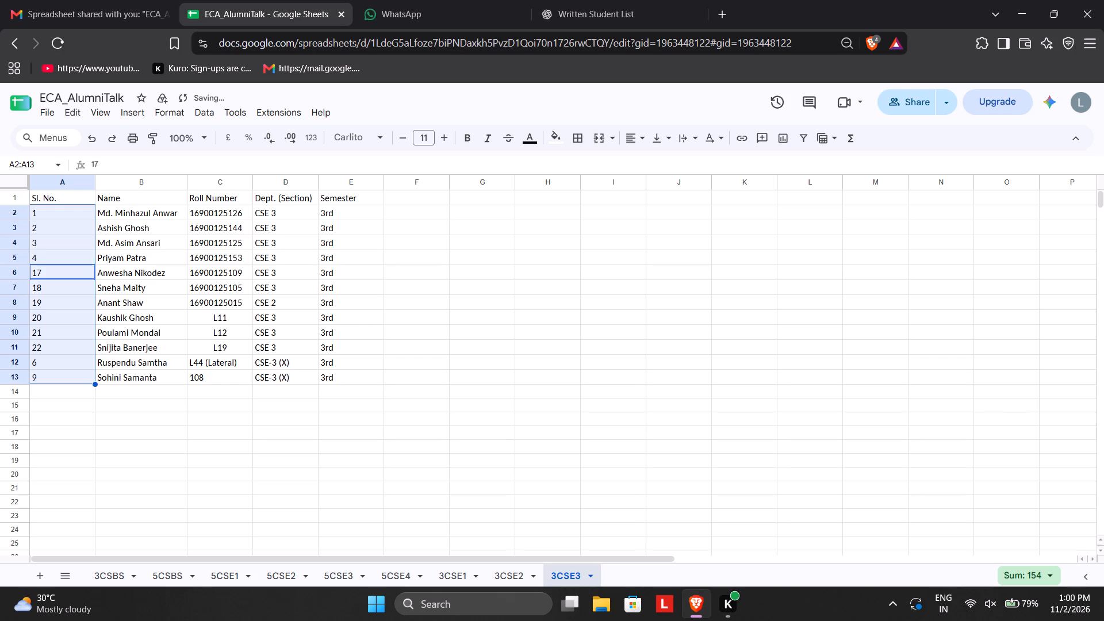
{"action": "key", "text": "5"}
{"action": "key", "text": "Return"}
{"action": "key", "text": "6"}
{"action": "key", "text": "Return"}
{"action": "key", "text": "7"}
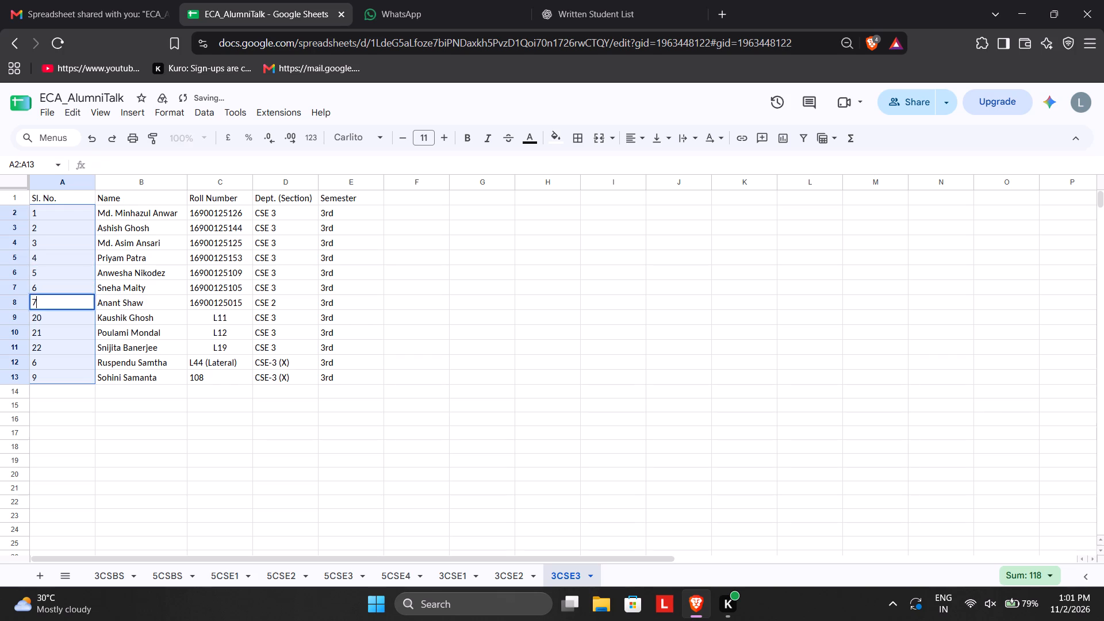
{"action": "key", "text": "Return"}
{"action": "key", "text": "8"}
{"action": "key", "text": "Return"}
{"action": "key", "text": "9"}
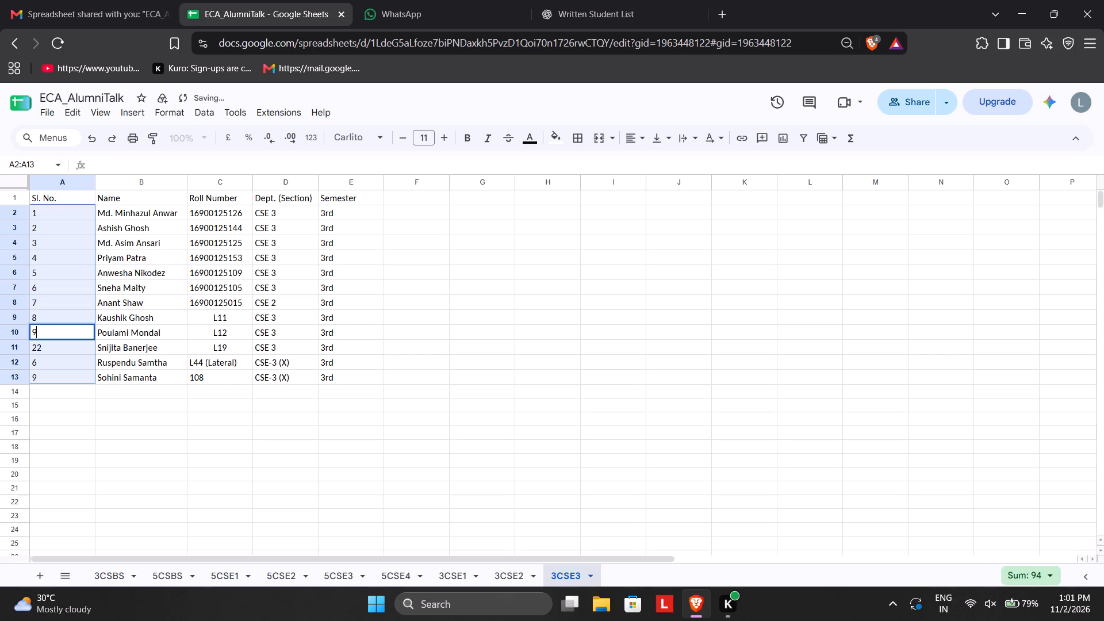
{"action": "key", "text": "Return"}
{"action": "type", "text": "10"}
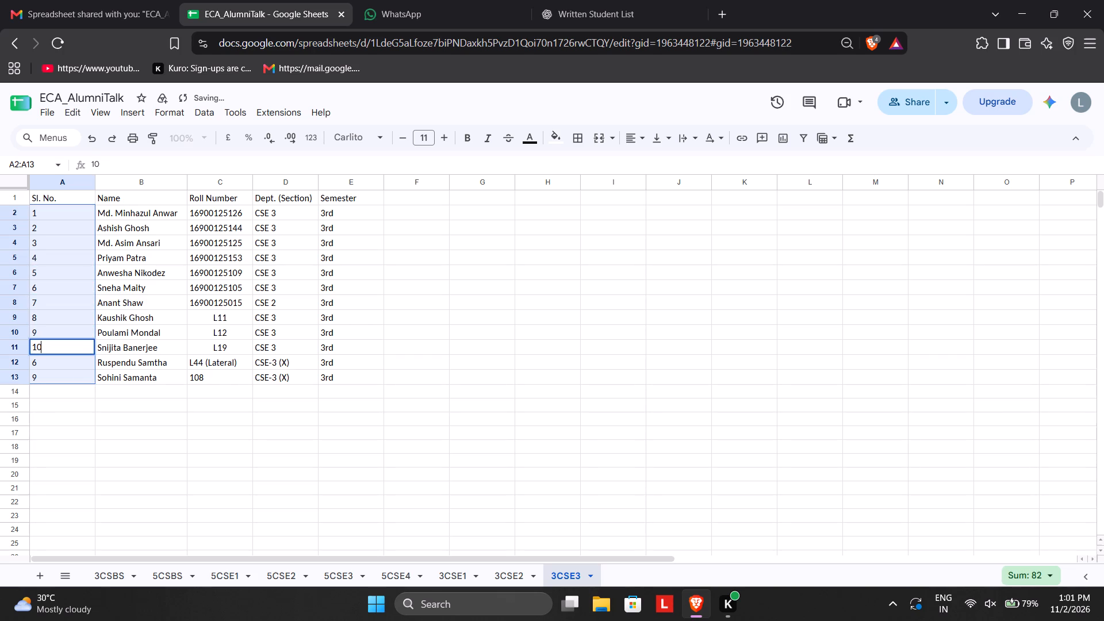
{"action": "key", "text": "Return"}
{"action": "type", "text": "11"}
{"action": "key", "text": "Return"}
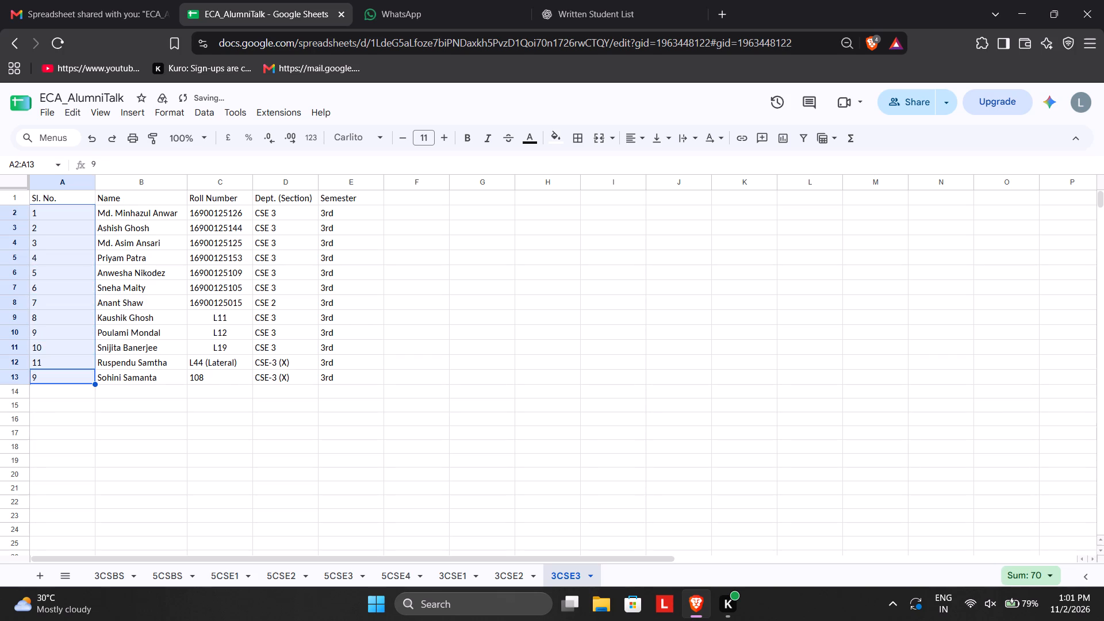
{"action": "type", "text": "12"}
{"action": "key", "text": "Return"}
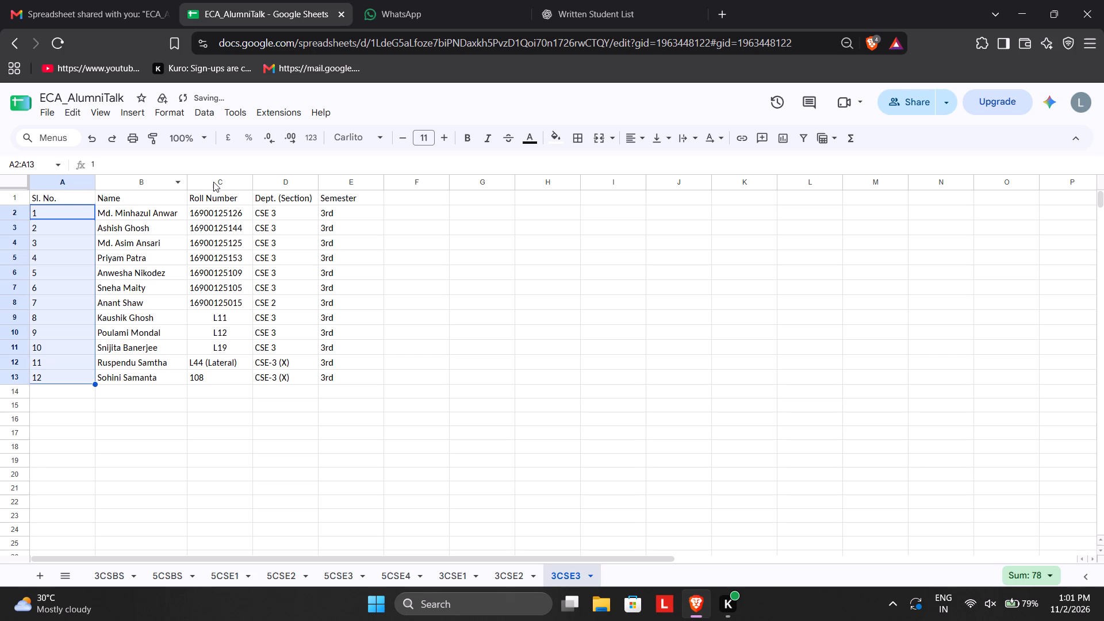
Left-align the roll numbers in cells C9:C13 of 3CSE3.
{"action": "scroll", "coordinate": [151, 213], "scroll_direction": "up", "scroll_amount": 4}
{"action": "left_click_drag", "start_coordinate": [209, 314], "coordinate": [237, 374]}
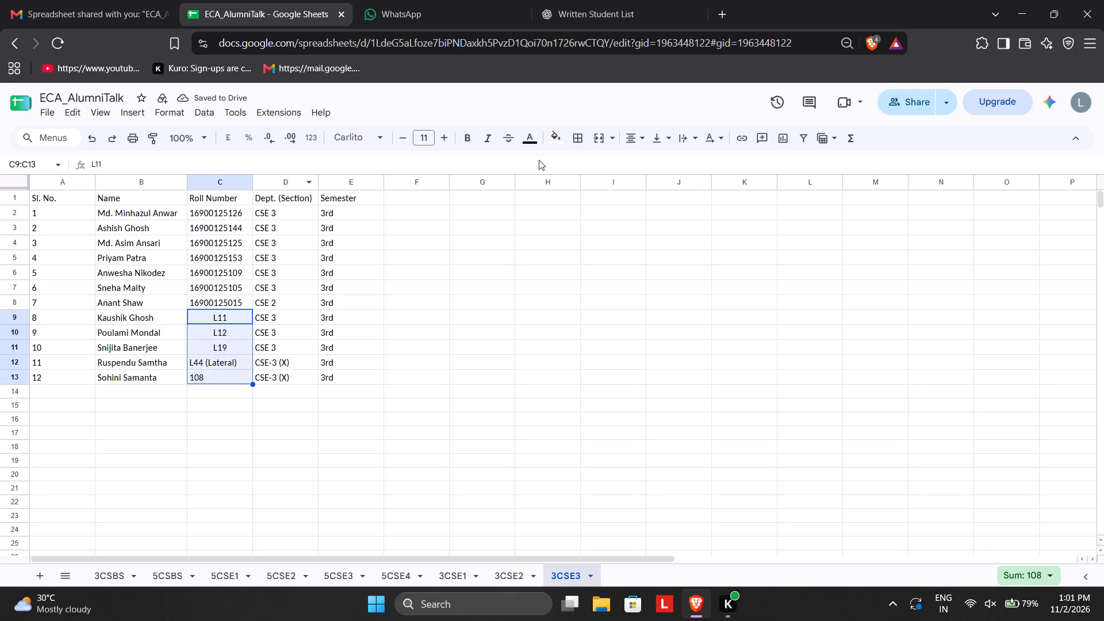
{"action": "left_click", "coordinate": [643, 137]}
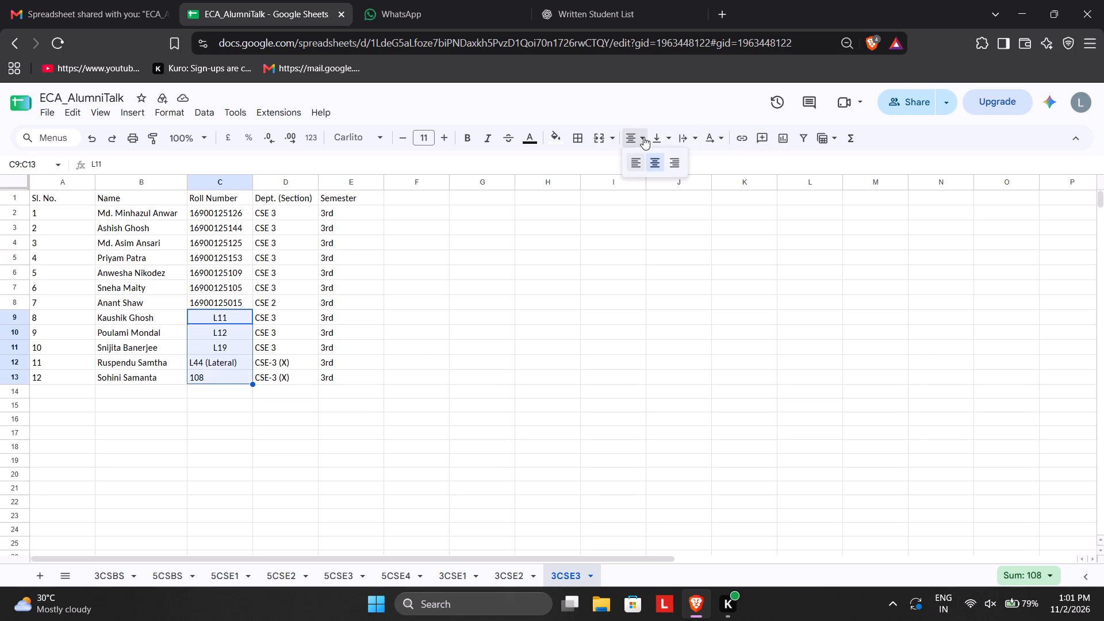
{"action": "left_click", "coordinate": [638, 165]}
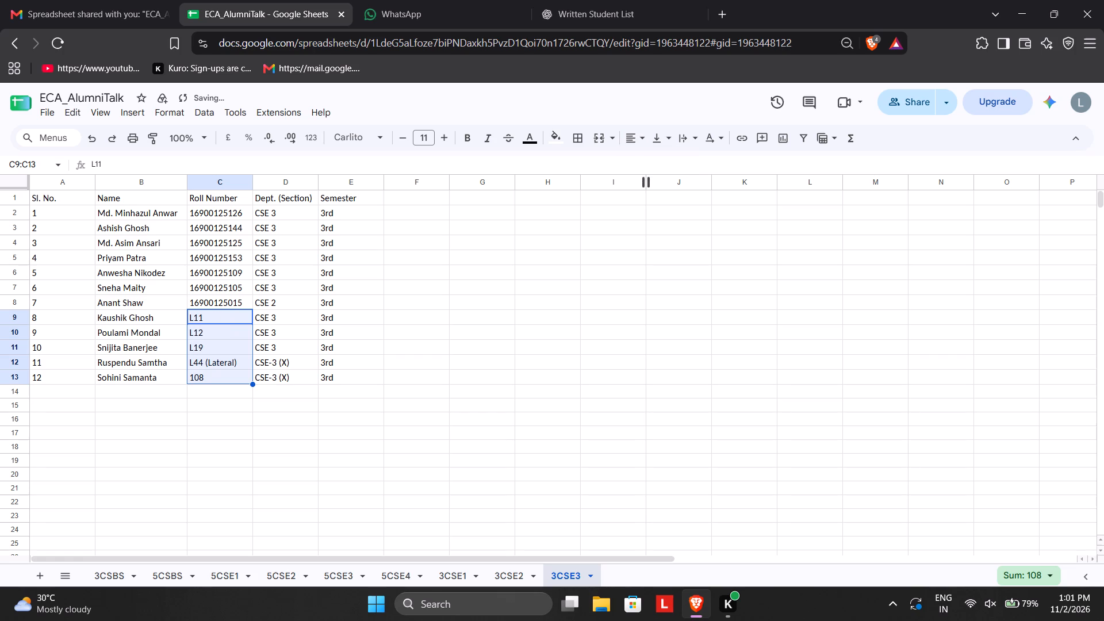
Clear the CSE 3 student rows A13:E14, A16:E19 and A21:E23 from the 3CSE2 sheet.
{"action": "scroll", "coordinate": [299, 434], "scroll_direction": "up", "scroll_amount": 2}
{"action": "scroll", "coordinate": [217, 415], "scroll_direction": "down", "scroll_amount": 2}
{"action": "scroll", "coordinate": [226, 392], "scroll_direction": "up", "scroll_amount": 5}
{"action": "scroll", "coordinate": [198, 340], "scroll_direction": "up", "scroll_amount": 4}
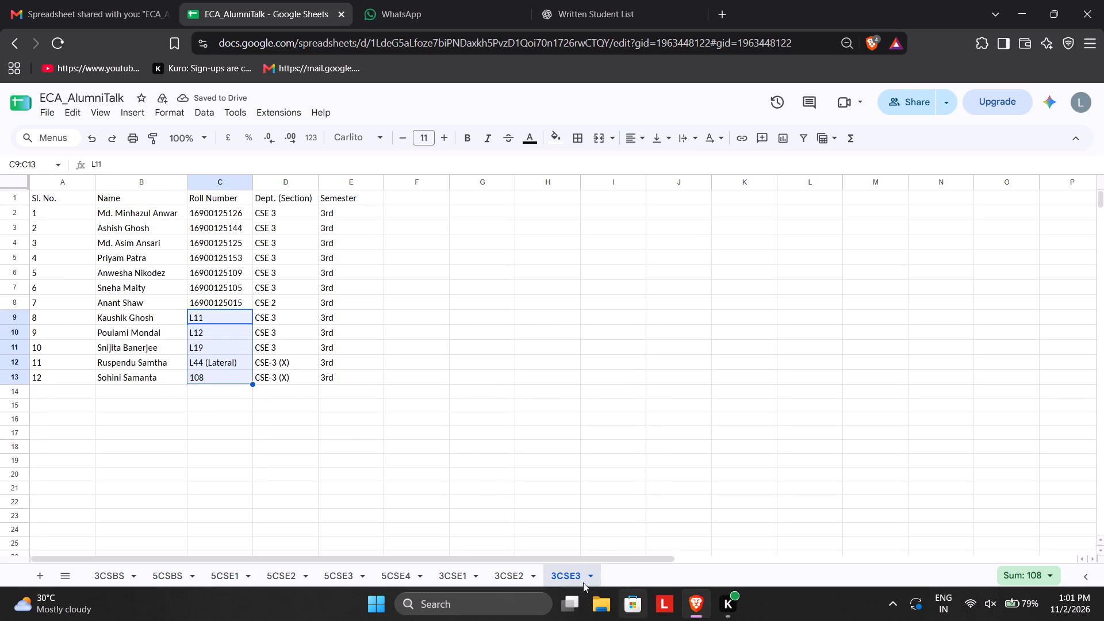
{"action": "left_click", "coordinate": [516, 571]}
{"action": "scroll", "coordinate": [216, 332], "scroll_direction": "up", "scroll_amount": 3}
{"action": "scroll", "coordinate": [172, 316], "scroll_direction": "up", "scroll_amount": 6}
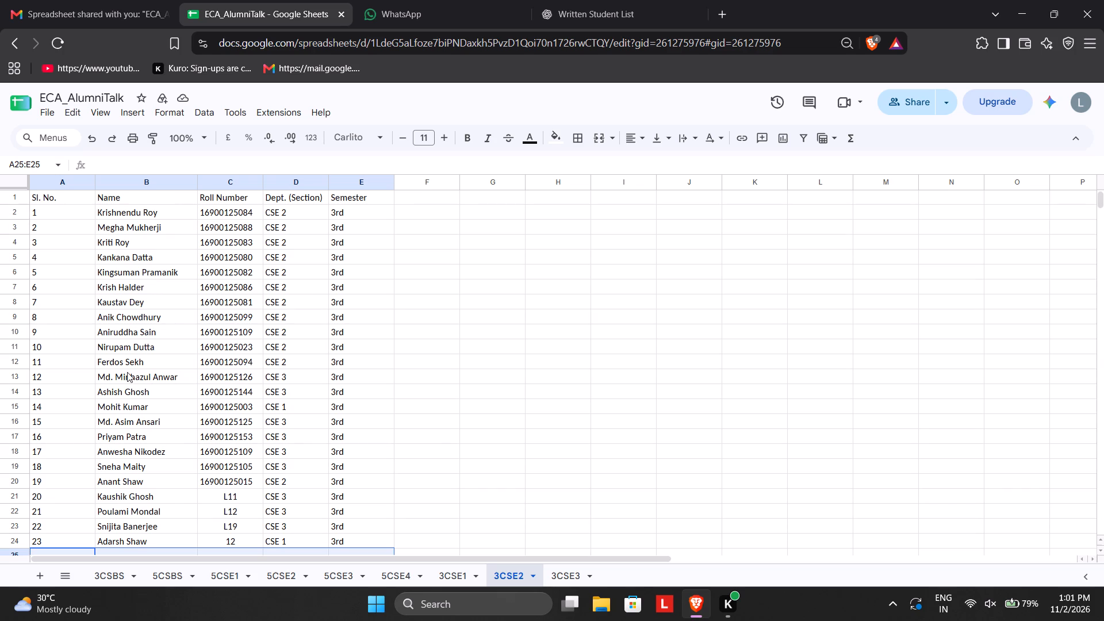
{"action": "left_click_drag", "start_coordinate": [80, 378], "coordinate": [355, 396]}
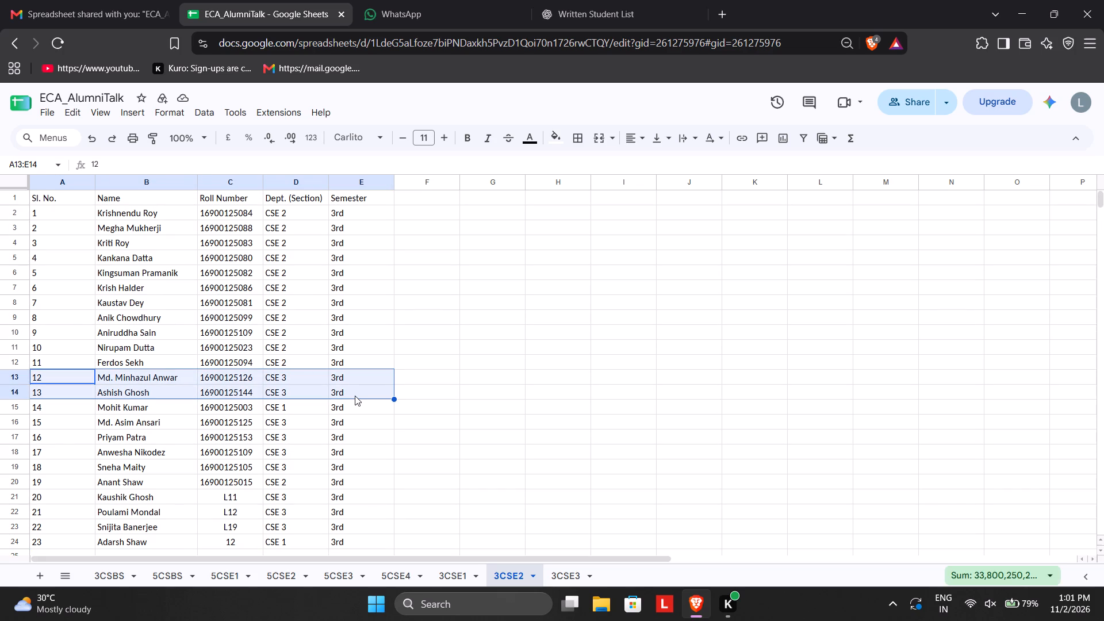
{"action": "key", "text": "Delete"}
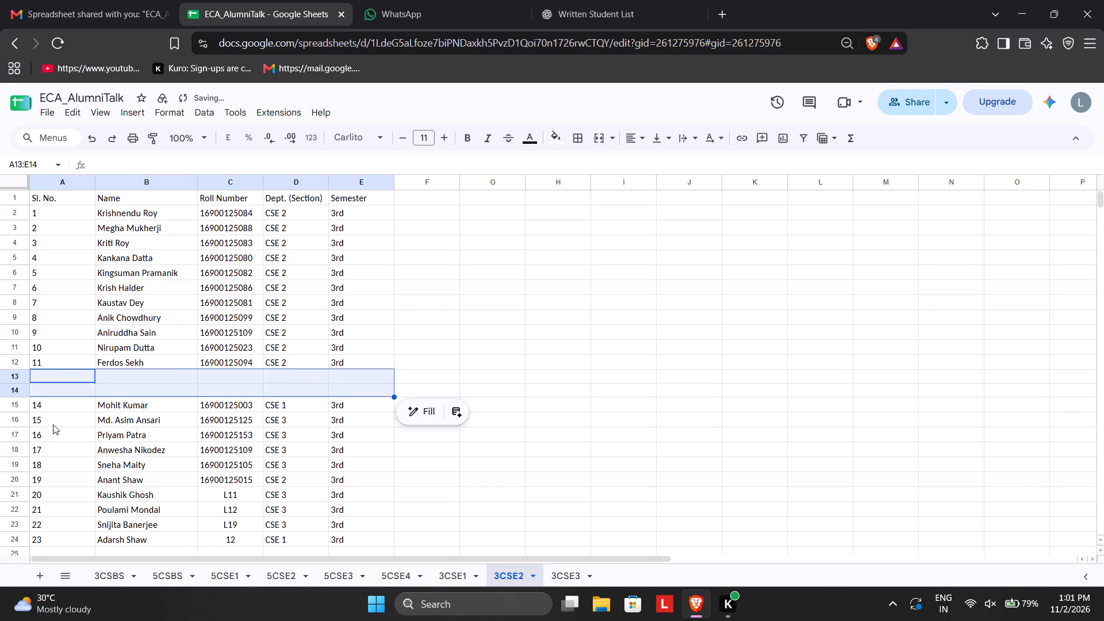
{"action": "left_click_drag", "start_coordinate": [51, 418], "coordinate": [330, 466]}
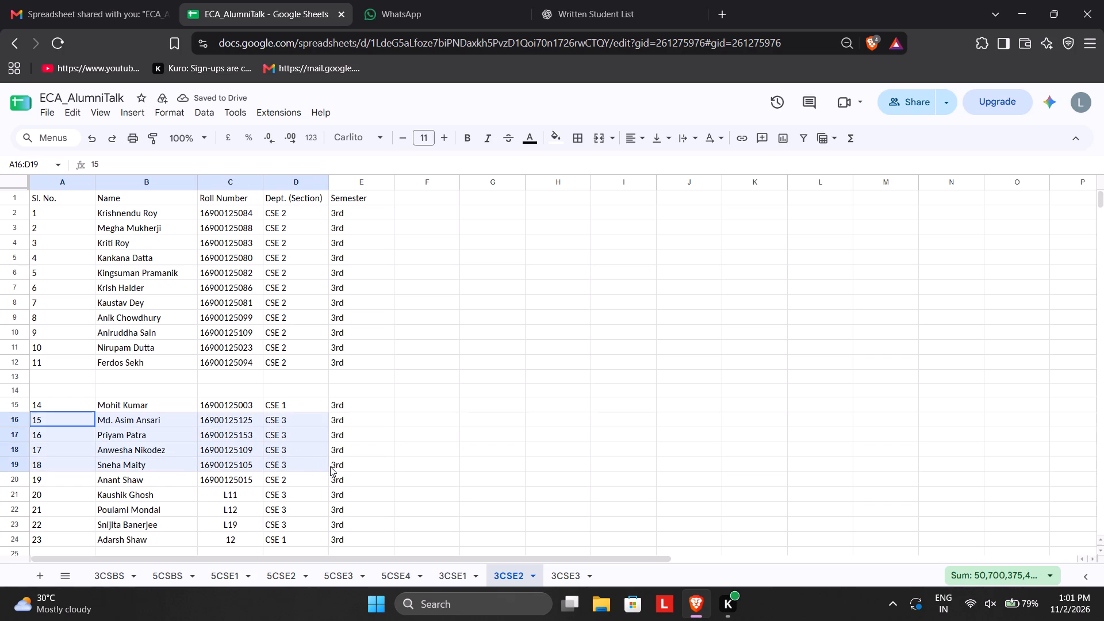
{"action": "left_click_drag", "start_coordinate": [330, 466], "coordinate": [367, 469]}
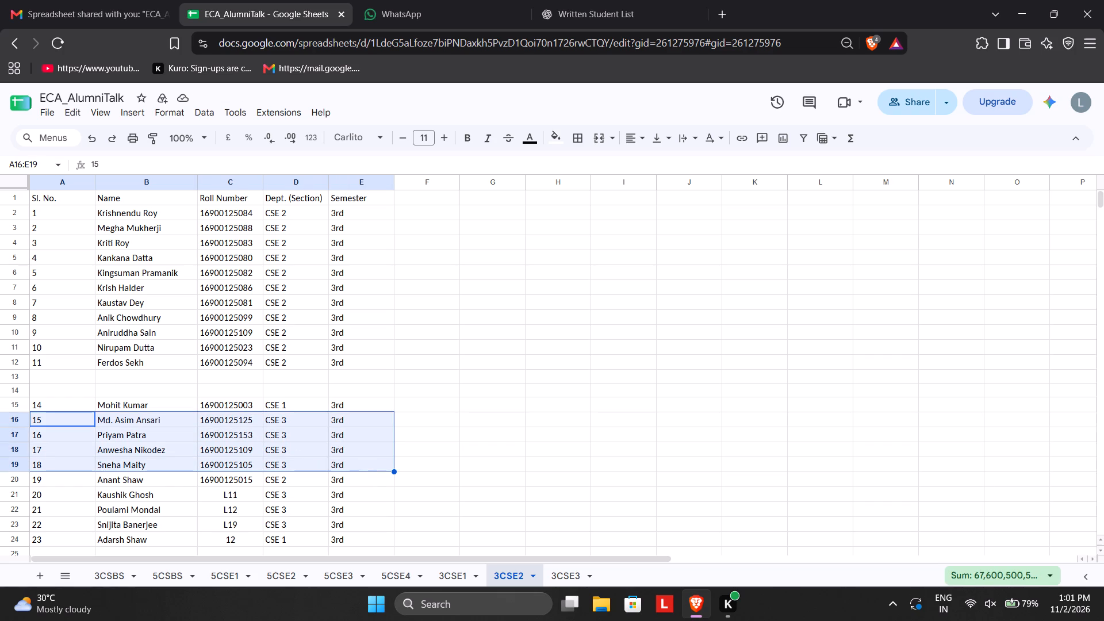
{"action": "key", "text": "Delete"}
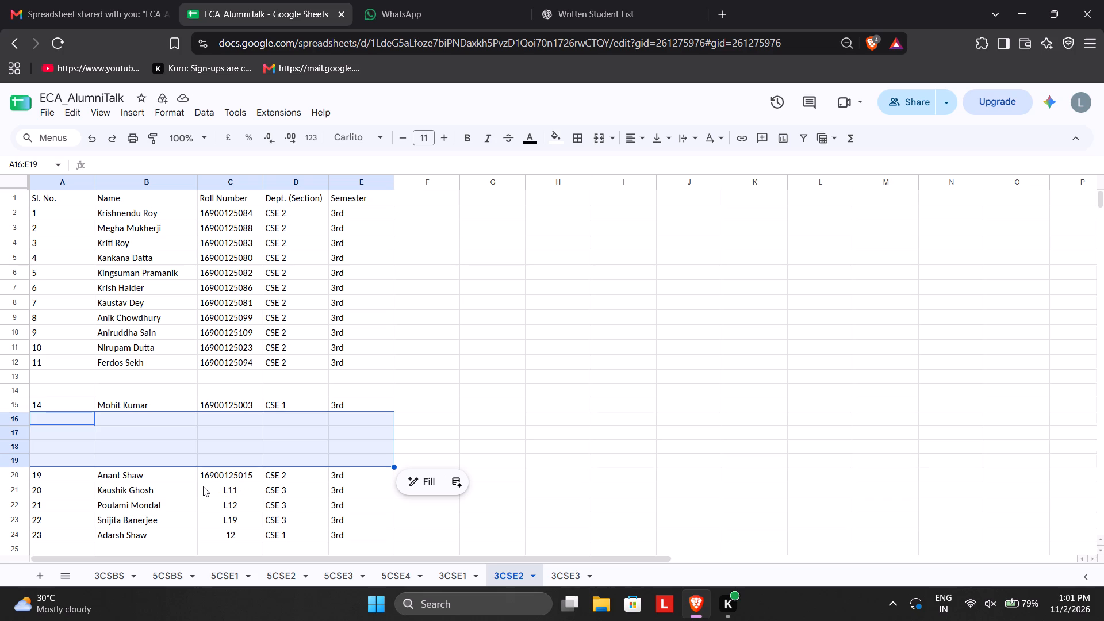
{"action": "left_click_drag", "start_coordinate": [64, 492], "coordinate": [259, 508]}
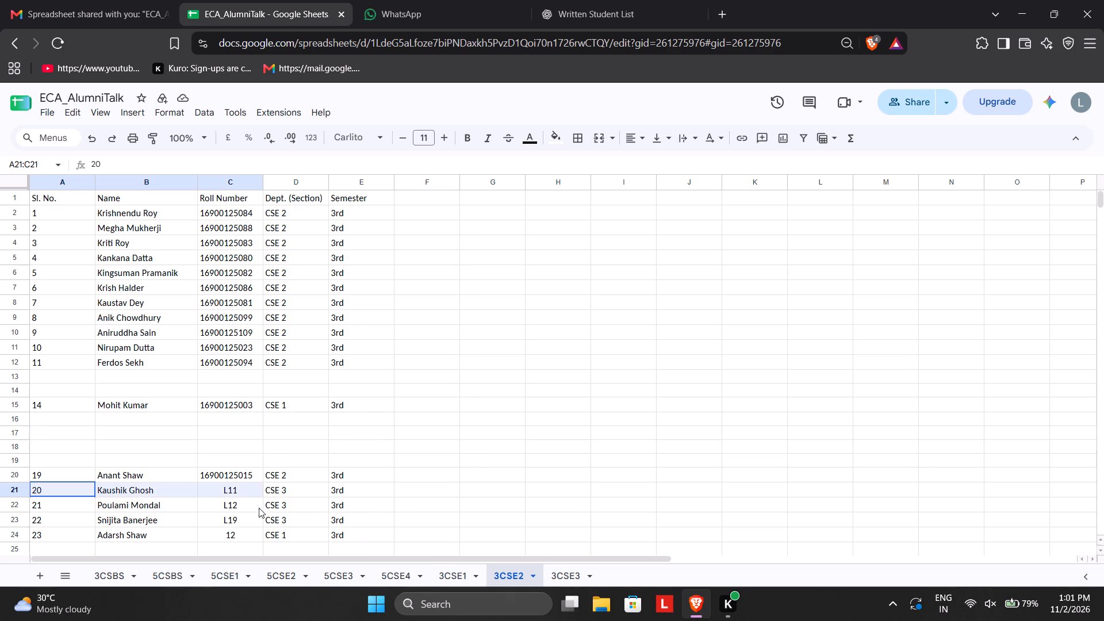
{"action": "left_click_drag", "start_coordinate": [259, 508], "coordinate": [352, 516]}
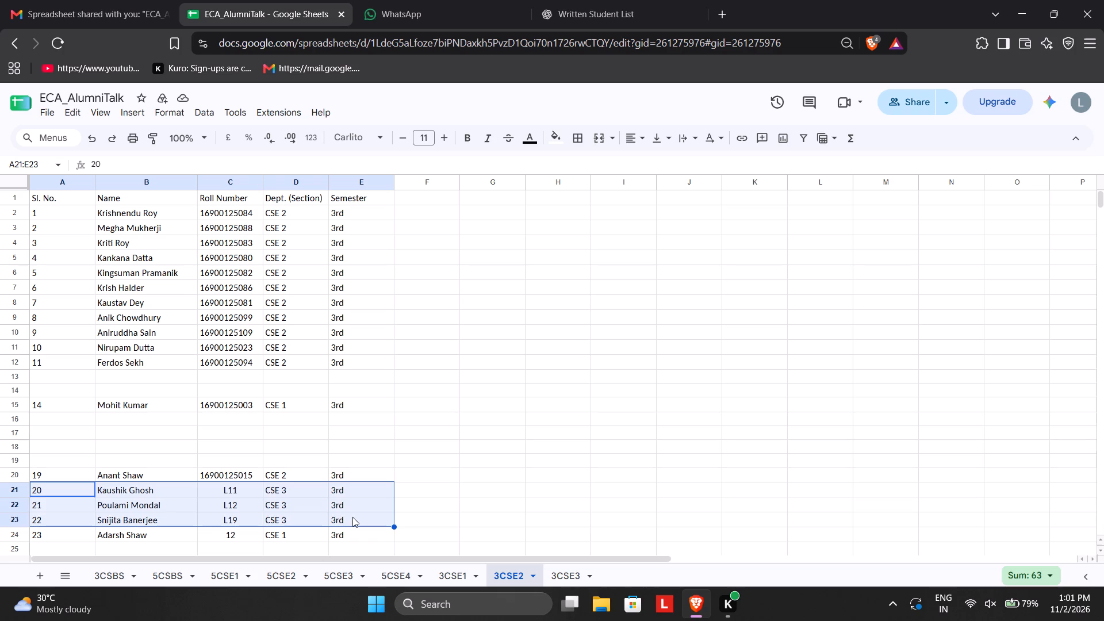
{"action": "key", "text": "Delete"}
Clear the two CSE-3 (X) student rows A31:E31 and A34:E34 from the second list in 3CSE2.
{"action": "scroll", "coordinate": [356, 517], "scroll_direction": "down", "scroll_amount": 2}
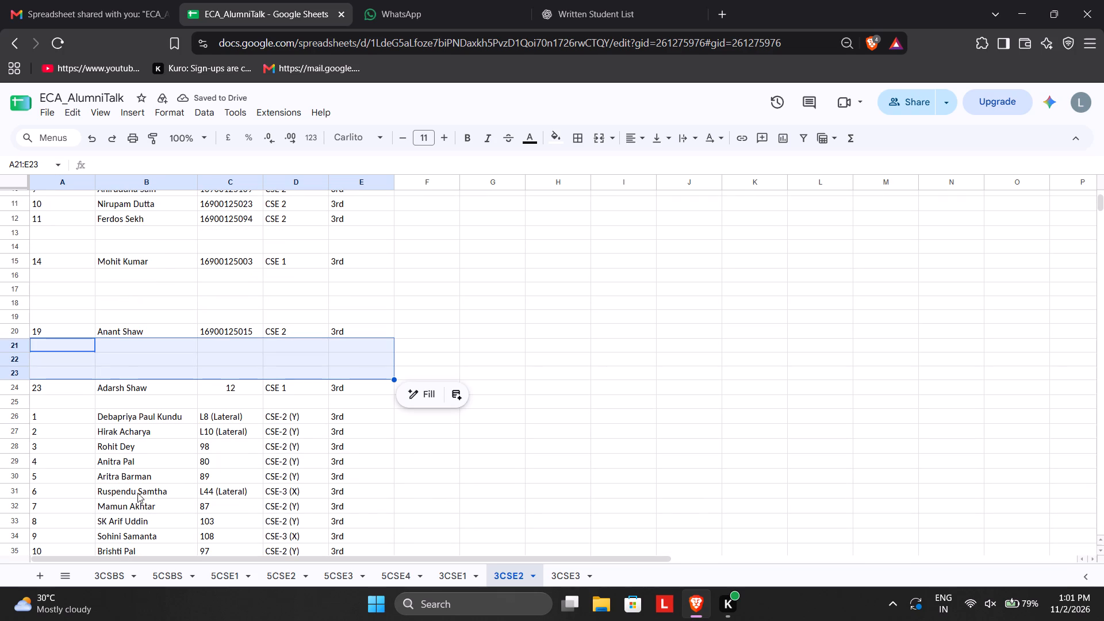
{"action": "left_click_drag", "start_coordinate": [76, 490], "coordinate": [380, 494]}
{"action": "key", "text": "Delete"}
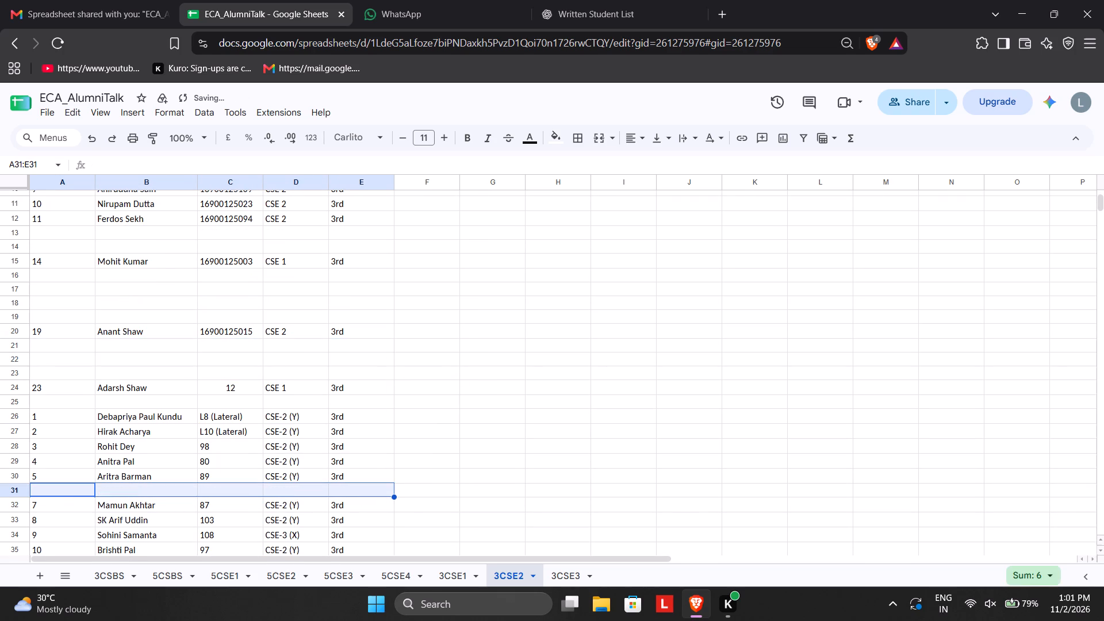
{"action": "scroll", "coordinate": [326, 505], "scroll_direction": "down", "scroll_amount": 1}
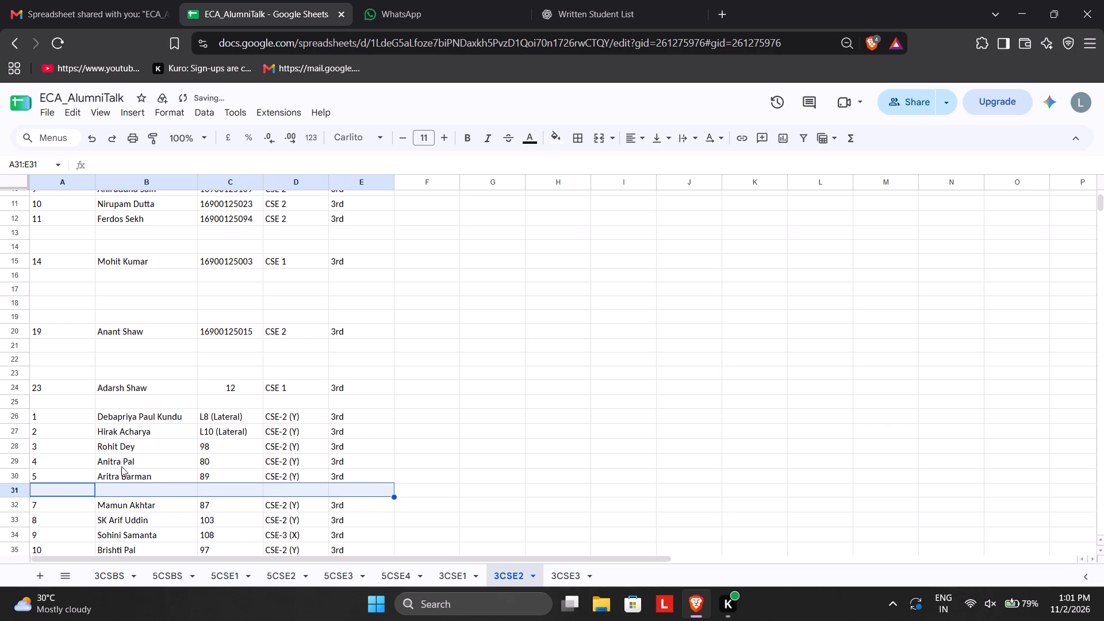
{"action": "left_click_drag", "start_coordinate": [70, 463], "coordinate": [381, 457]}
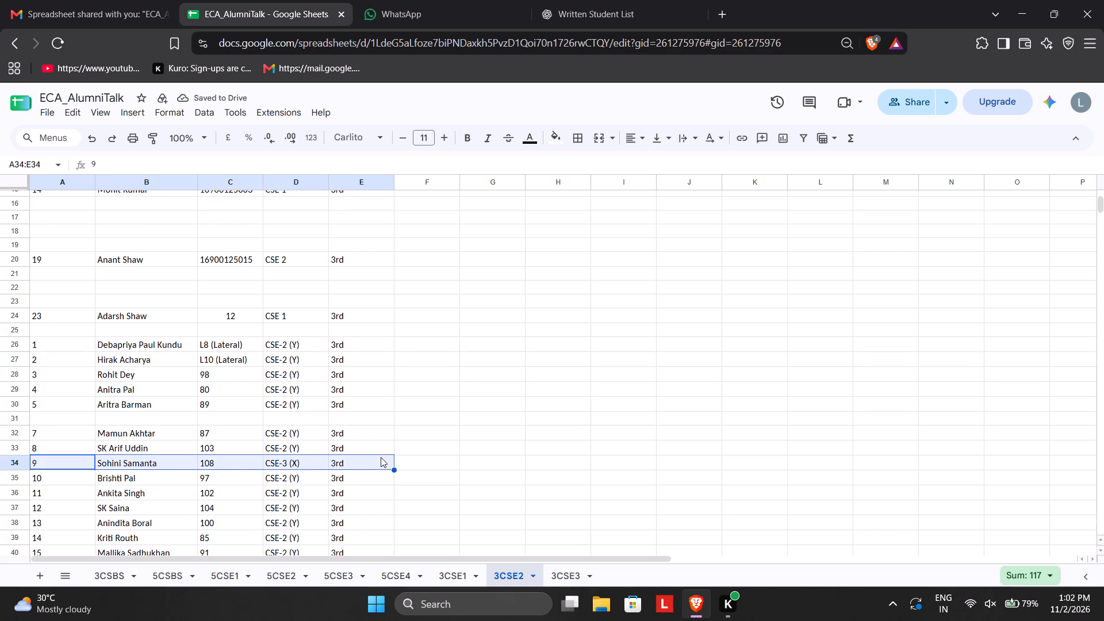
{"action": "key", "text": "Delete"}
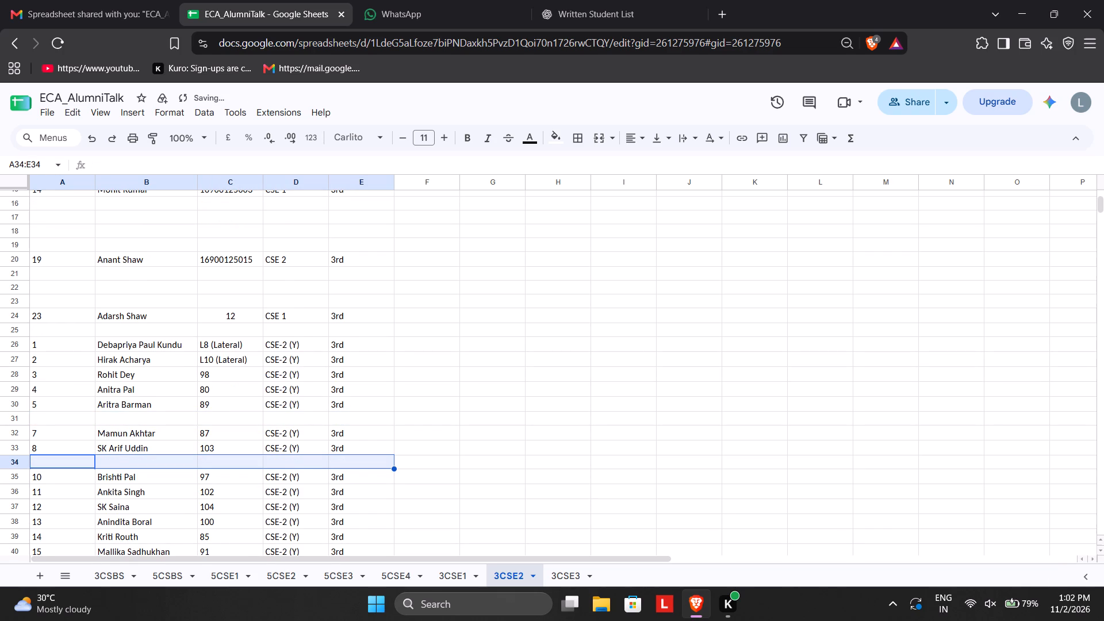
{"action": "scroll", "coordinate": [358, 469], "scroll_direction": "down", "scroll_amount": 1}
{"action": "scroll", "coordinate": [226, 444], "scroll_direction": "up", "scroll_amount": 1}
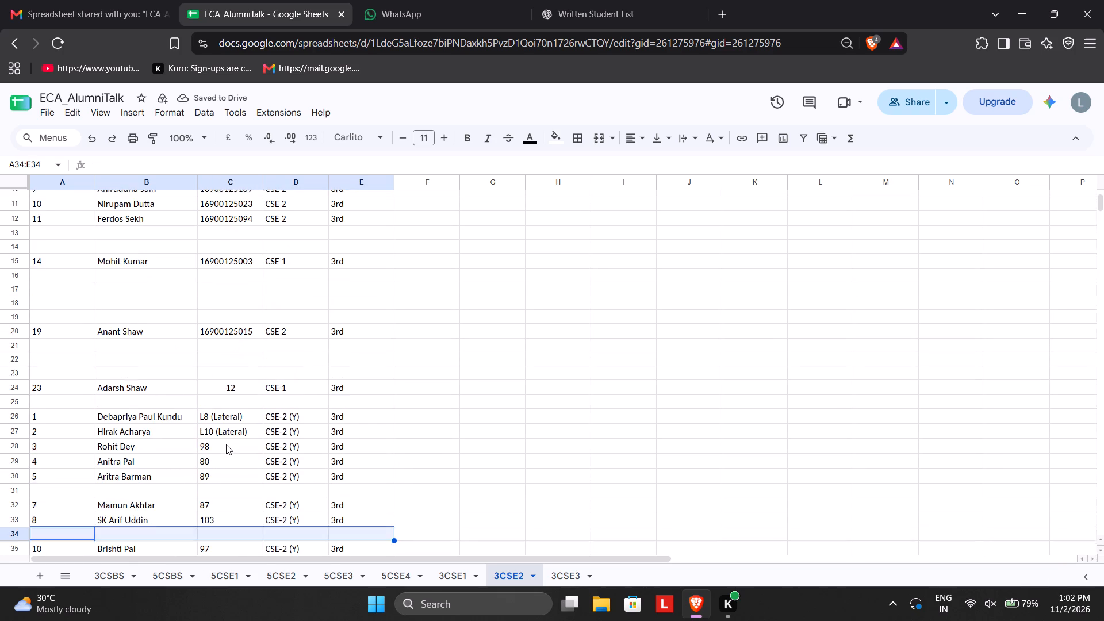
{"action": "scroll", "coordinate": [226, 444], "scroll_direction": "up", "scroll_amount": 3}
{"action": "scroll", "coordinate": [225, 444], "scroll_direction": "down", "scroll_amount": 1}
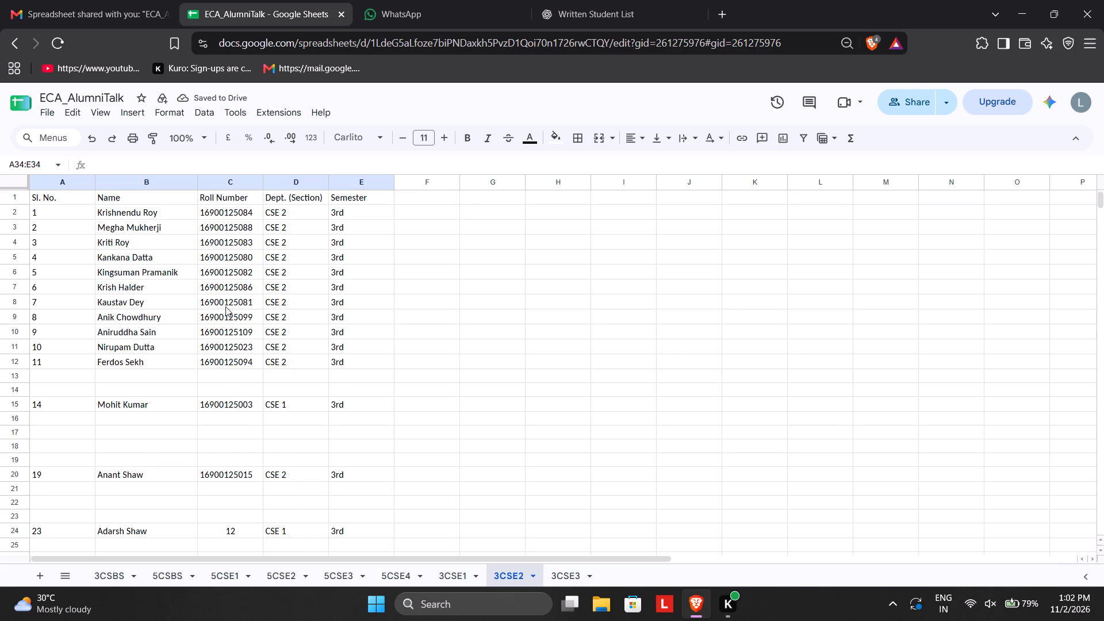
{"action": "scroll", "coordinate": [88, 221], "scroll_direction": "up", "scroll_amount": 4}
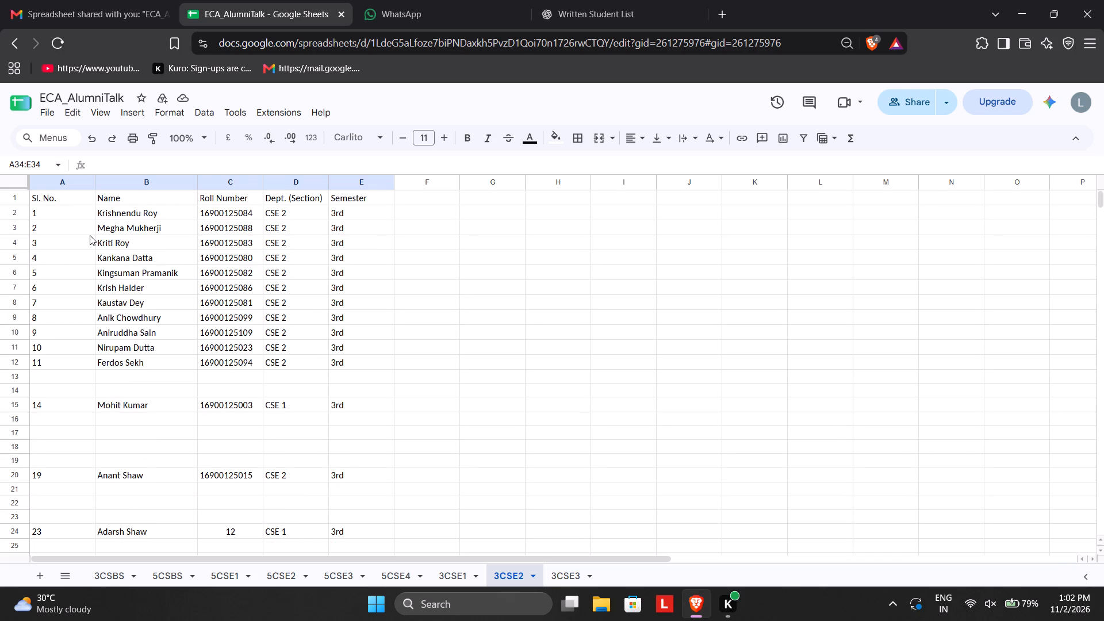